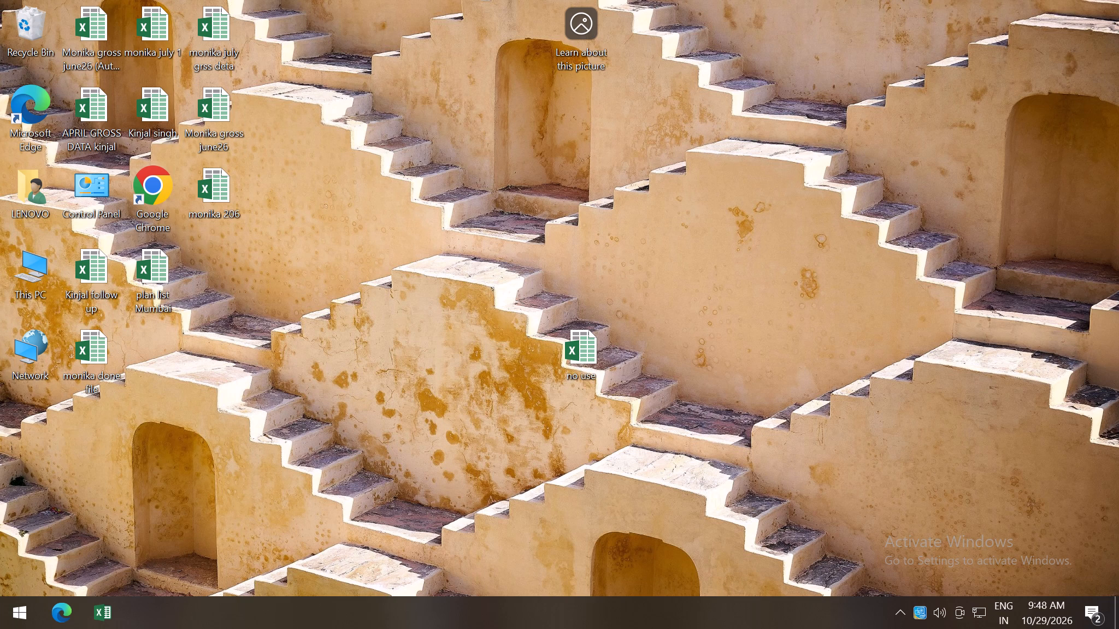
Open the Tubelight dialpad dashboard from the saved shortcut in Google Chrome and set the agent status to go online.
double_click(155, 189)
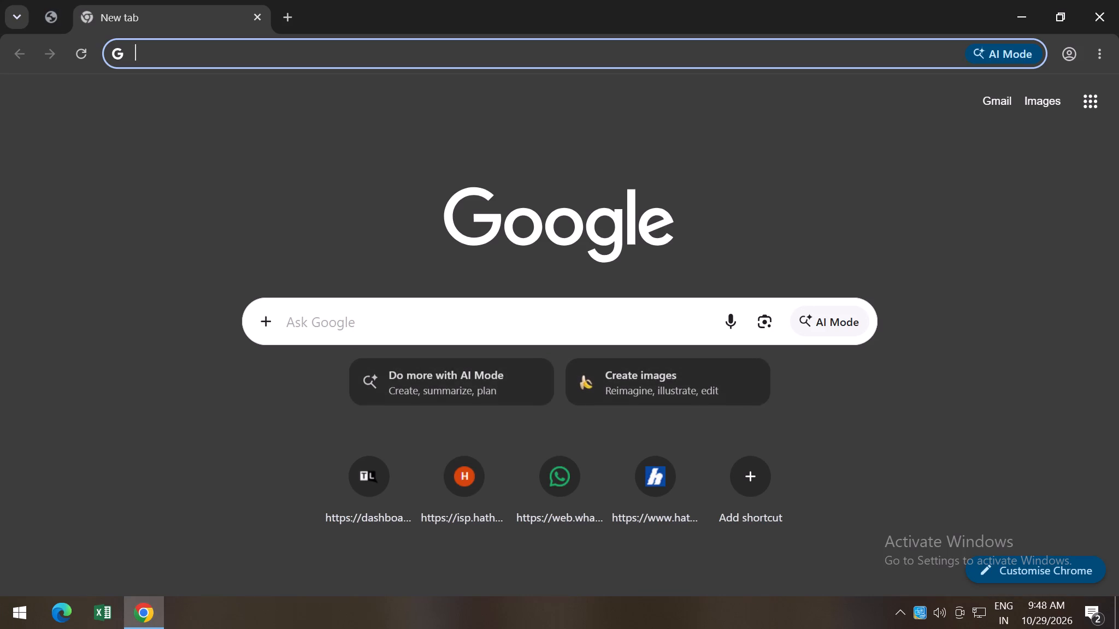
click(360, 473)
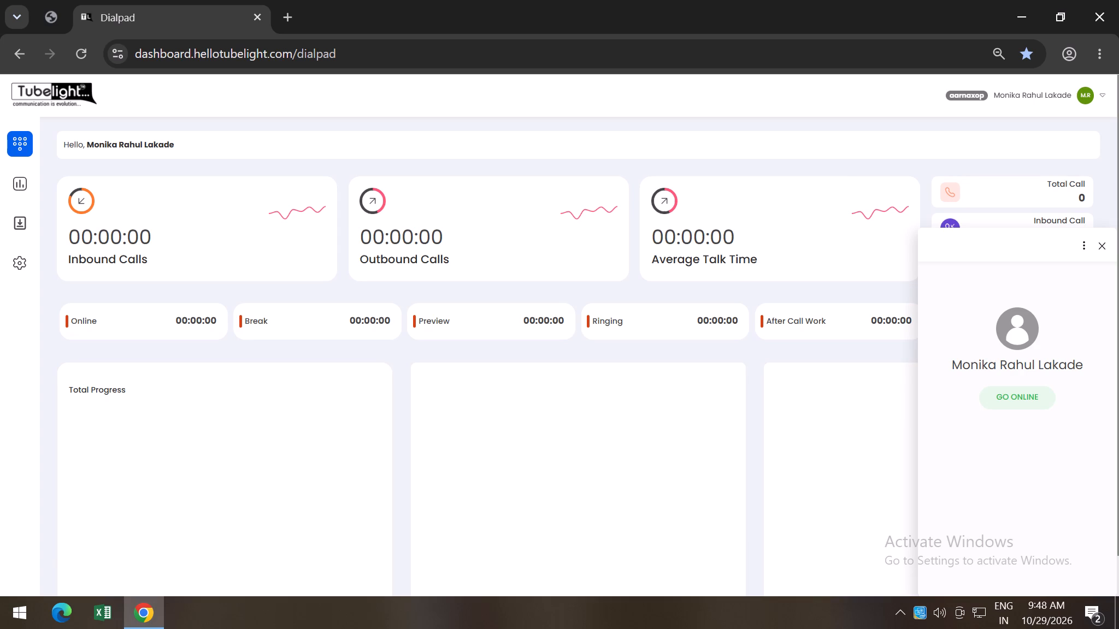
click(1003, 401)
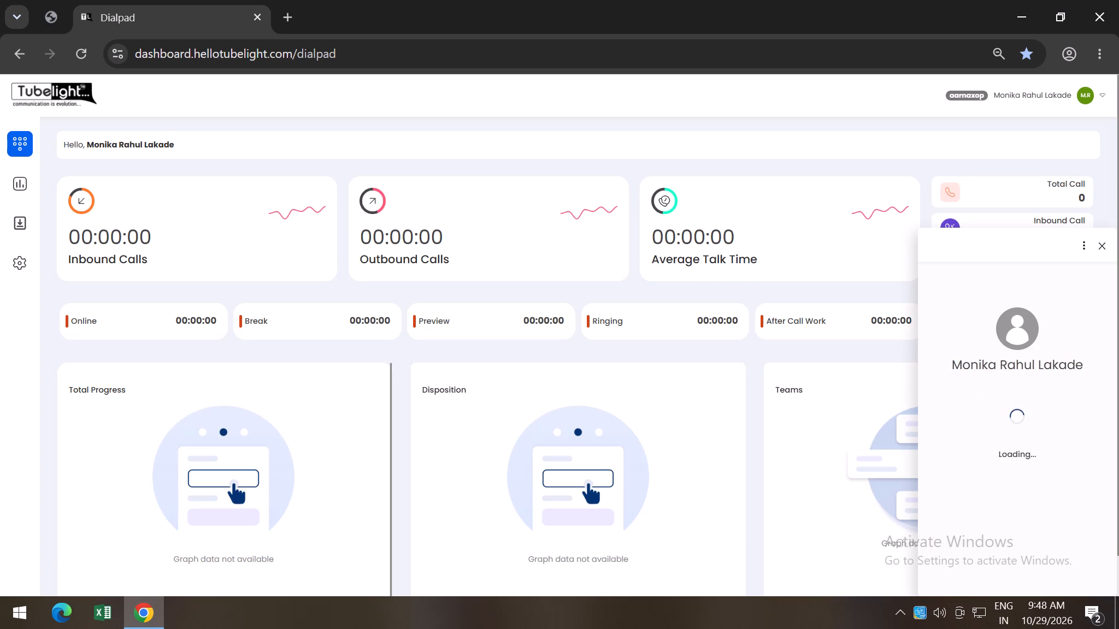
Open a new browser tab alongside the Dialpad page.
click(288, 25)
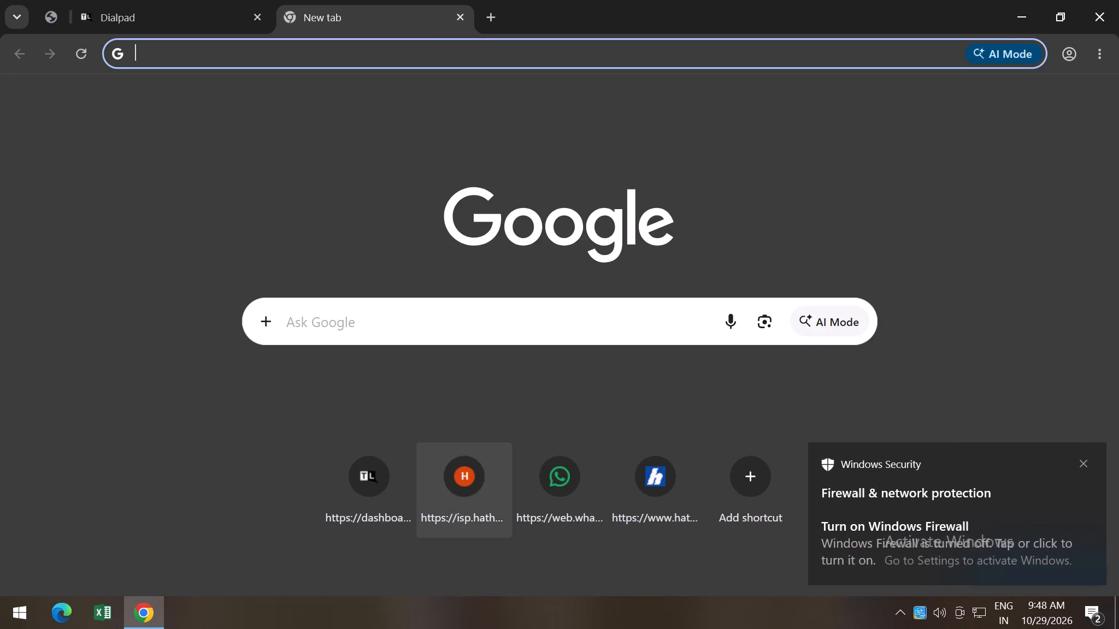
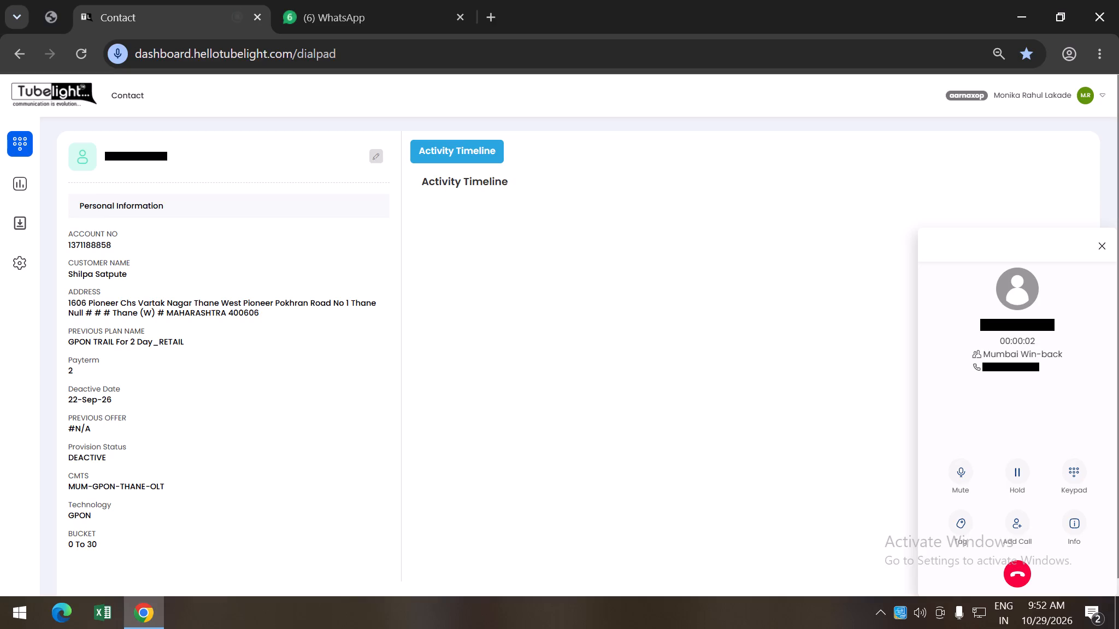
End the current Mumbai Win-back call and tag it with Personal reasons.
click(1015, 580)
click(970, 414)
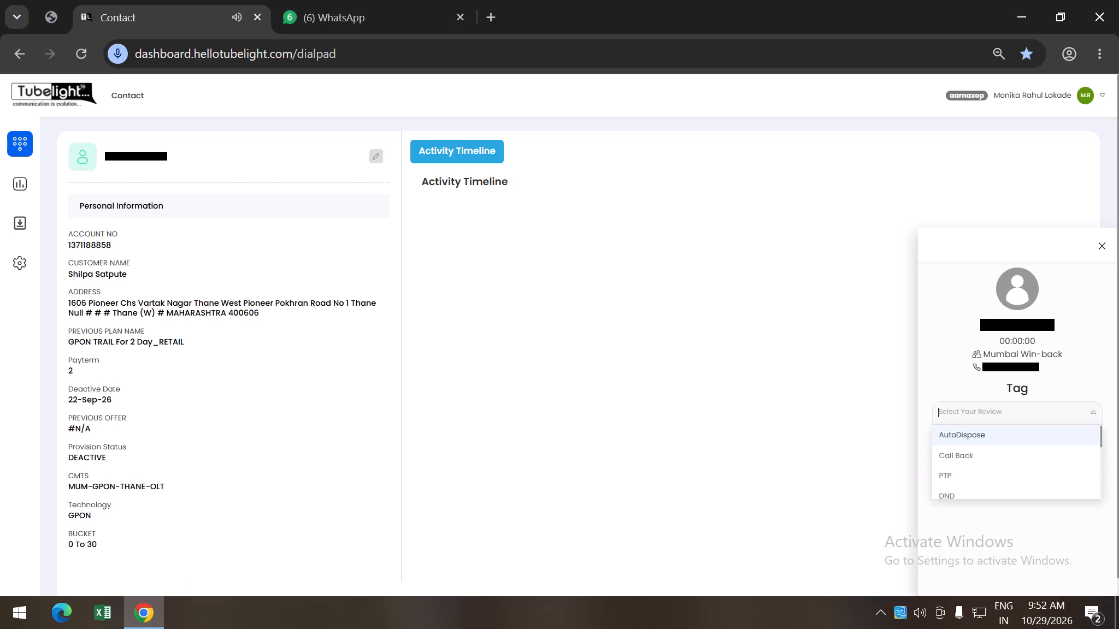
scroll(986, 476, down, 1)
click(989, 461)
Open the list of further review reasons to add alongside the Personal reasons tag.
drag(1033, 397, 1024, 417)
click(1030, 426)
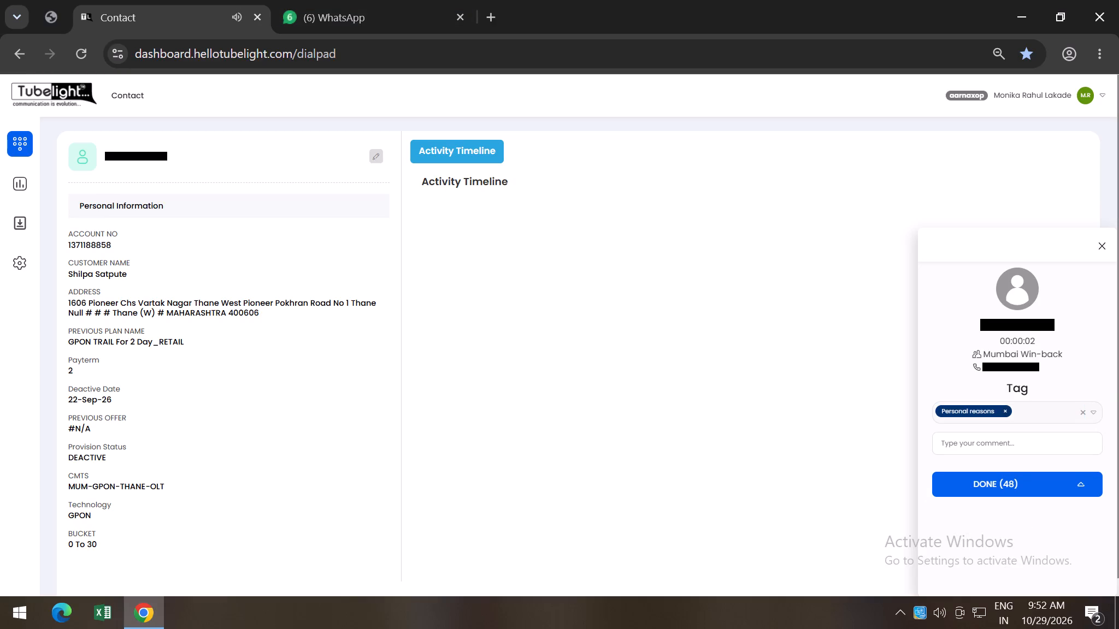
drag(1011, 419, 1009, 426)
click(975, 486)
click(1027, 429)
click(1043, 423)
click(1030, 417)
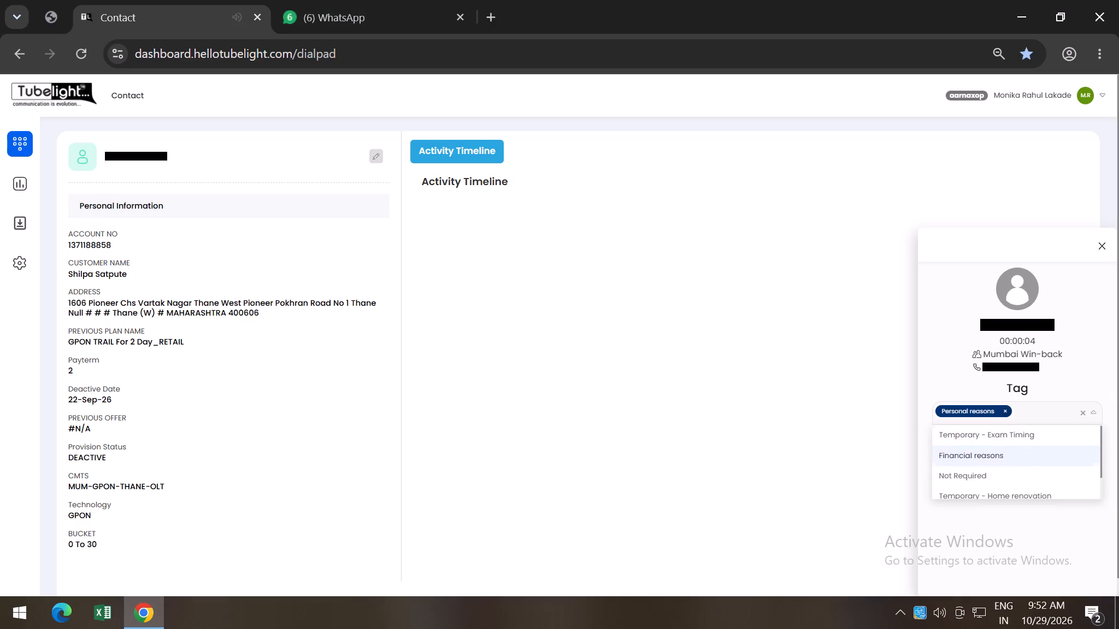
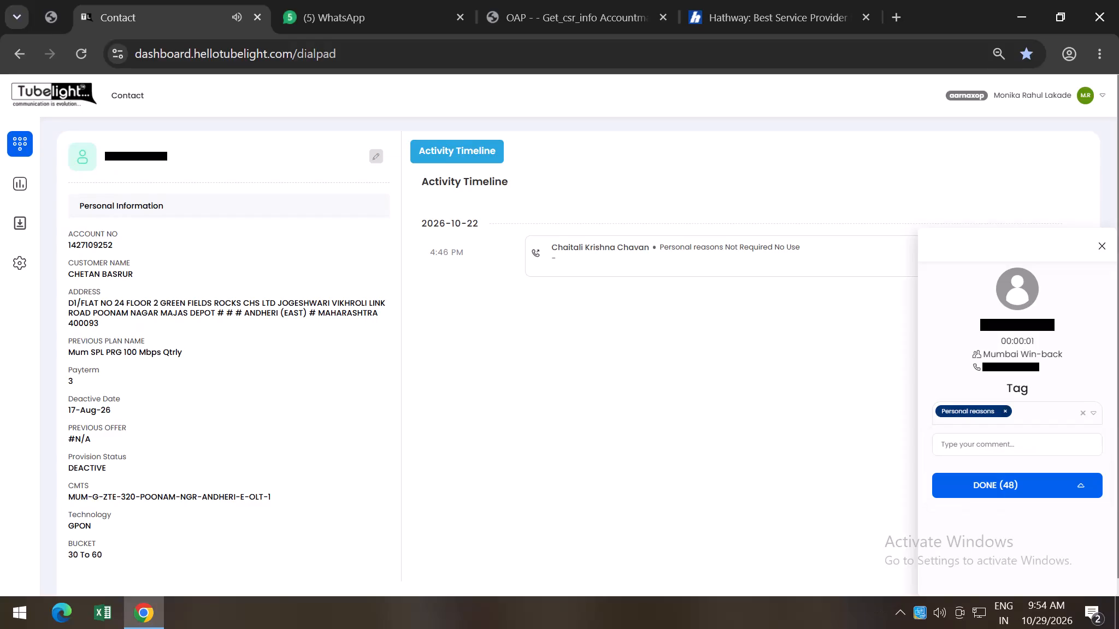
Add the Not Required tag alongside Personal reasons to the disposition of the ended Mumbai Win-back call.
drag(1035, 399, 1029, 419)
drag(1030, 412, 1024, 423)
click(983, 477)
click(1028, 443)
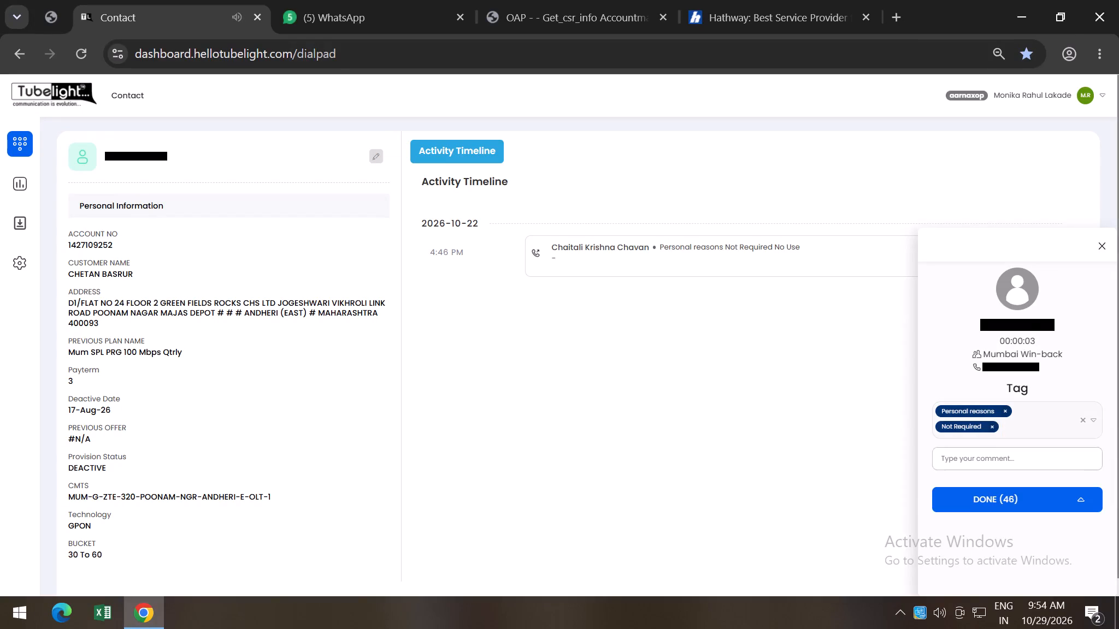
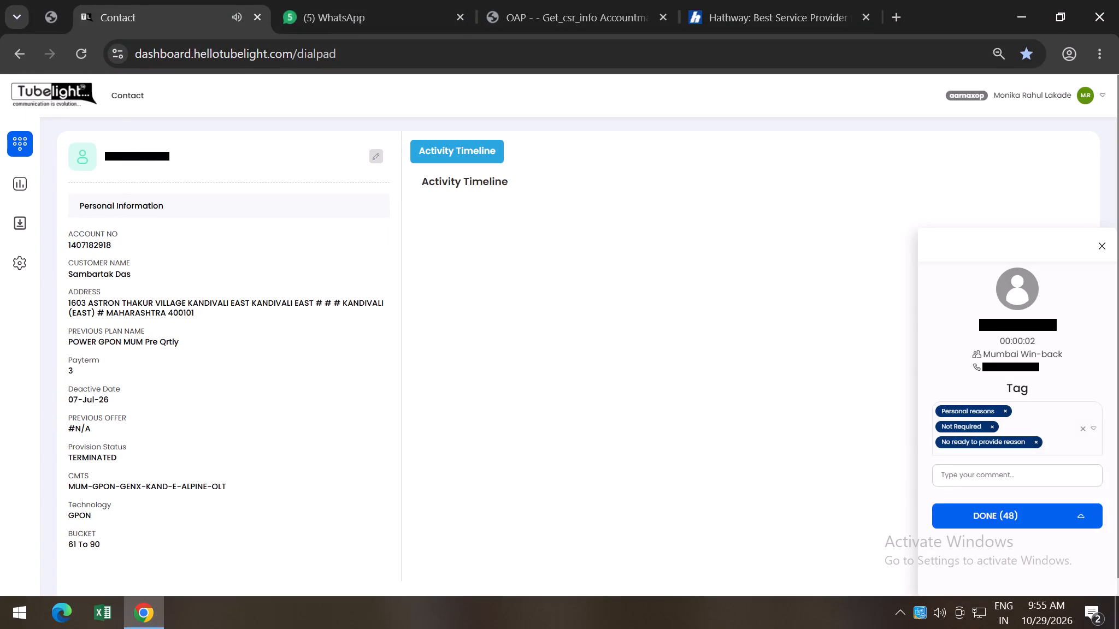
Submit the ended Mumbai Win-back call's disposition with the tags Personal reasons, Not Required and No ready to provide reason.
click(1016, 527)
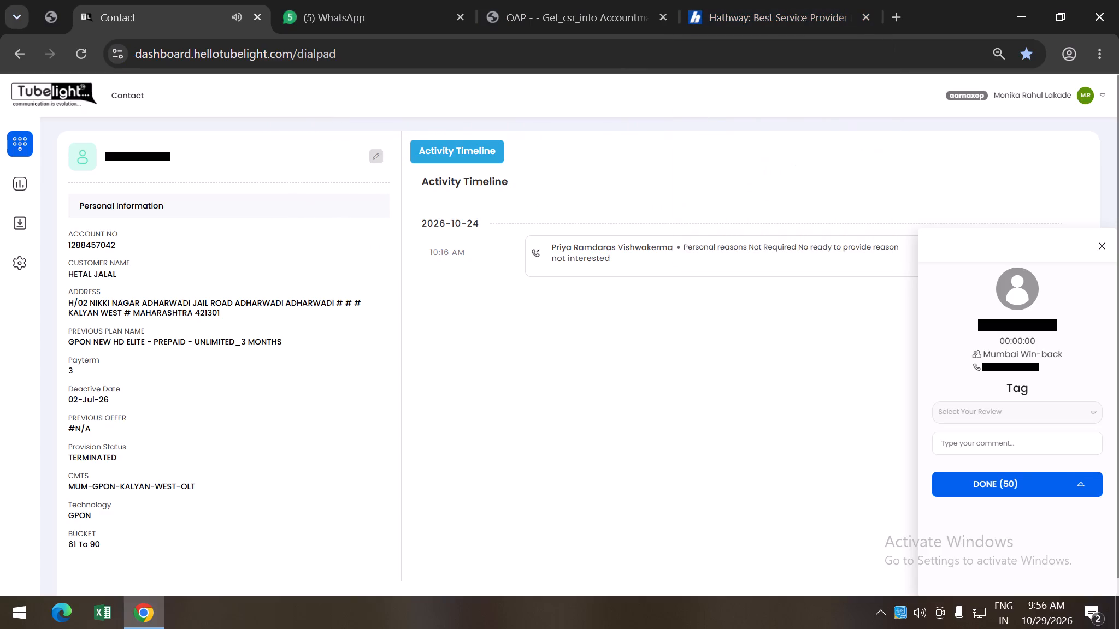
Tag the next ended Mumbai Win-back call with the review reasons Personal reasons and Not Required.
click(1001, 405)
scroll(981, 465, down, 1)
click(981, 466)
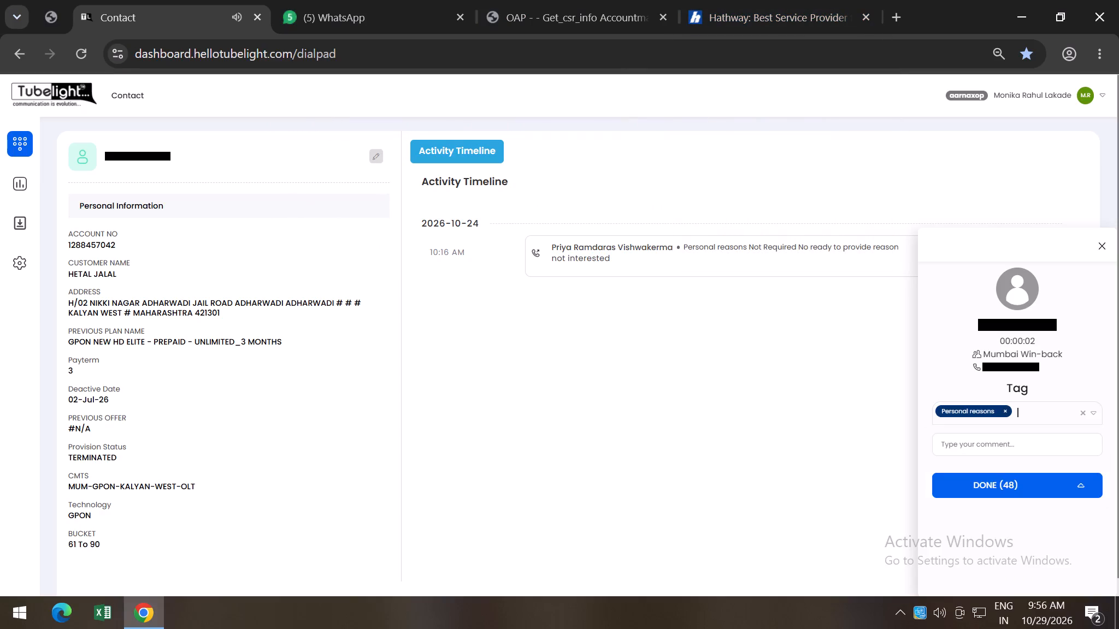
click(1047, 410)
click(1003, 462)
double_click(1012, 434)
click(1026, 419)
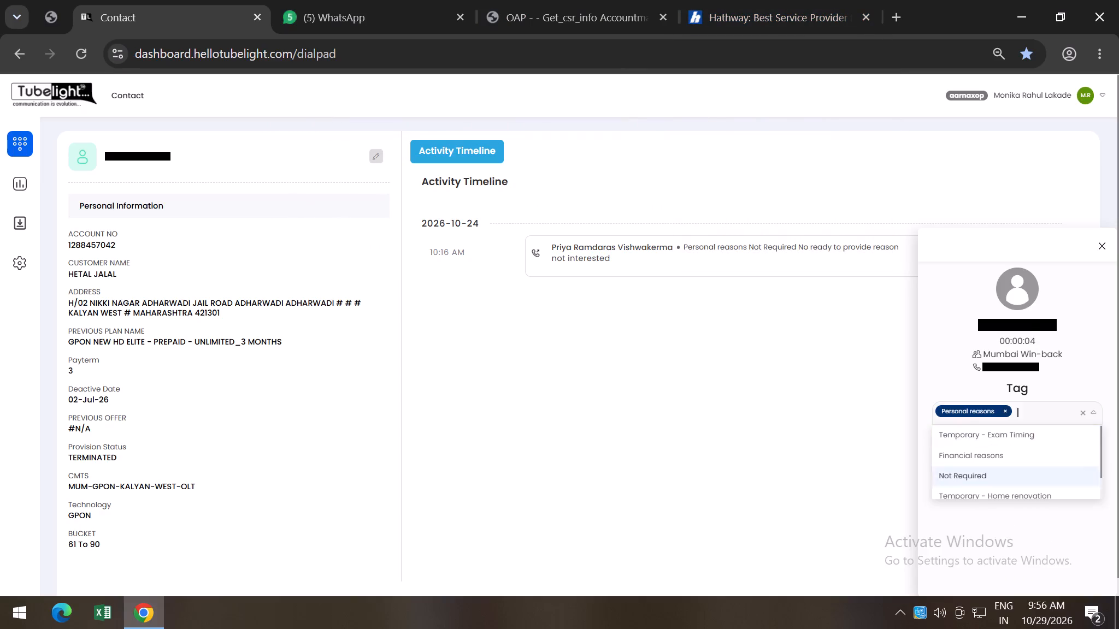
click(979, 486)
click(1022, 433)
click(1045, 426)
click(1044, 422)
click(977, 471)
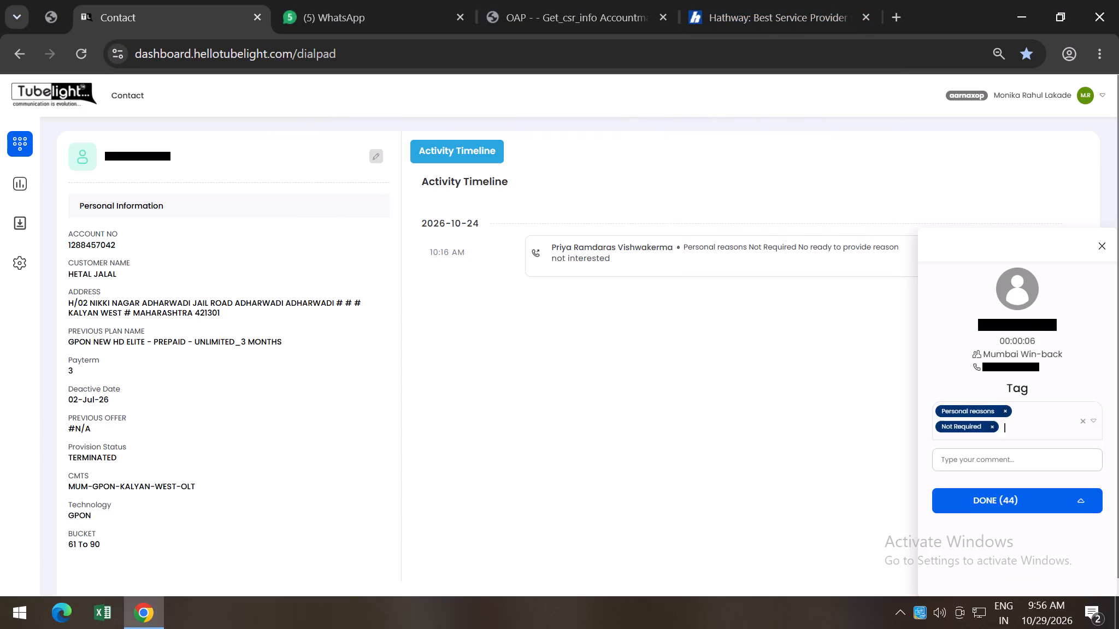
Add one more review reason after Not Required and submit the disposition of this Mumbai Win-back call.
click(1024, 443)
drag(1020, 434, 1019, 440)
click(1006, 472)
click(999, 511)
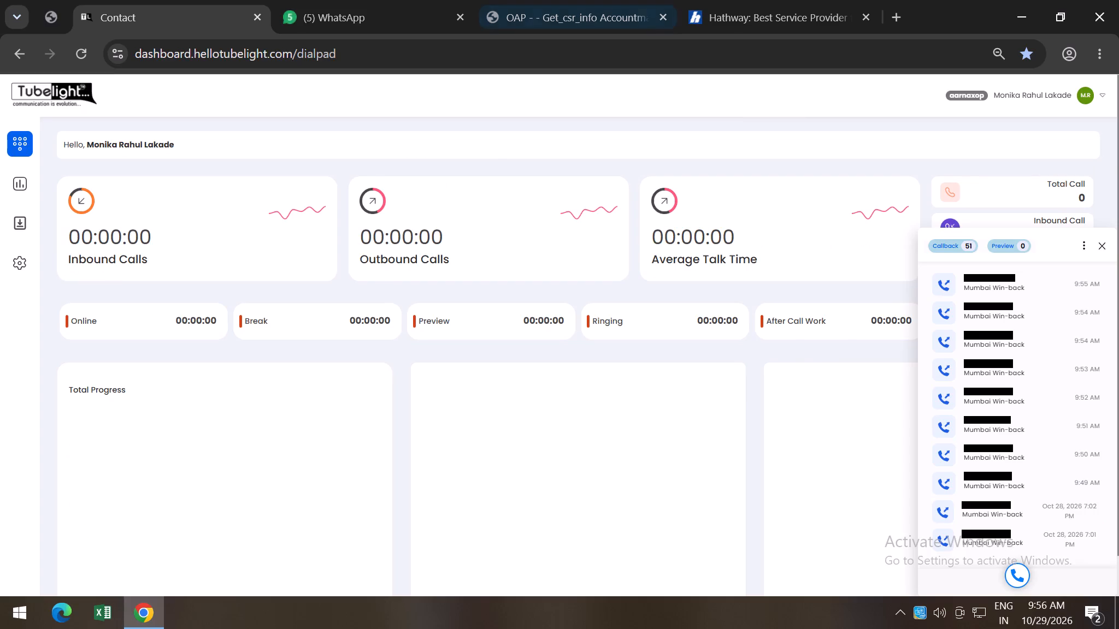
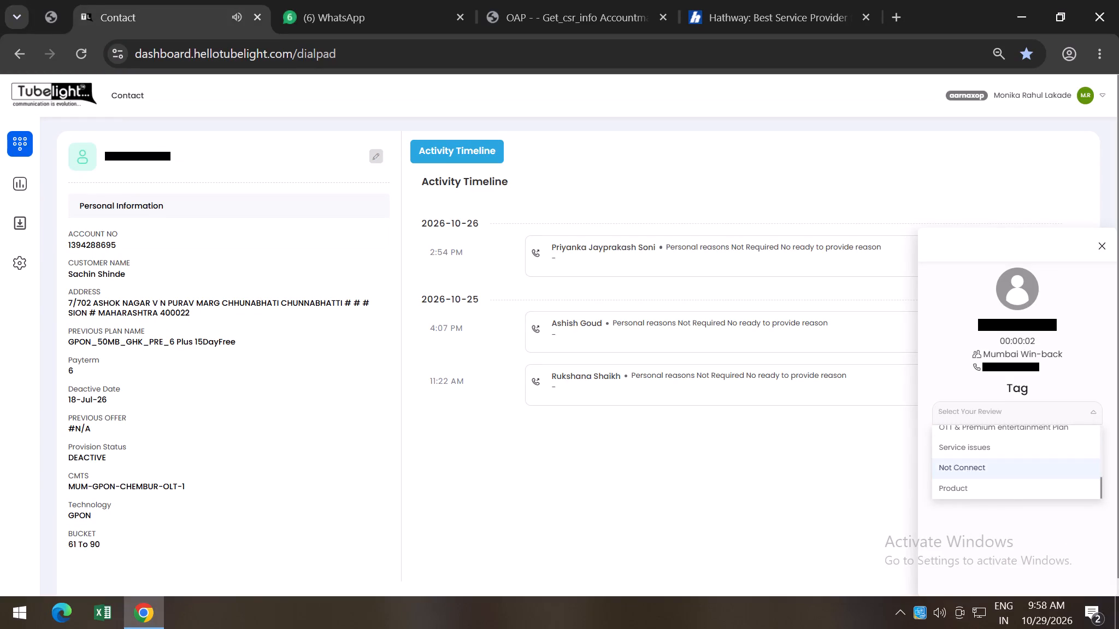
Tag the next ended Mumbai Win-back call with the review reasons Not Connect and Not Contactable, and look for a third reason.
click(992, 464)
click(1011, 414)
drag(998, 452, 1007, 448)
drag(1053, 414, 1049, 423)
scroll(971, 495, down, 1)
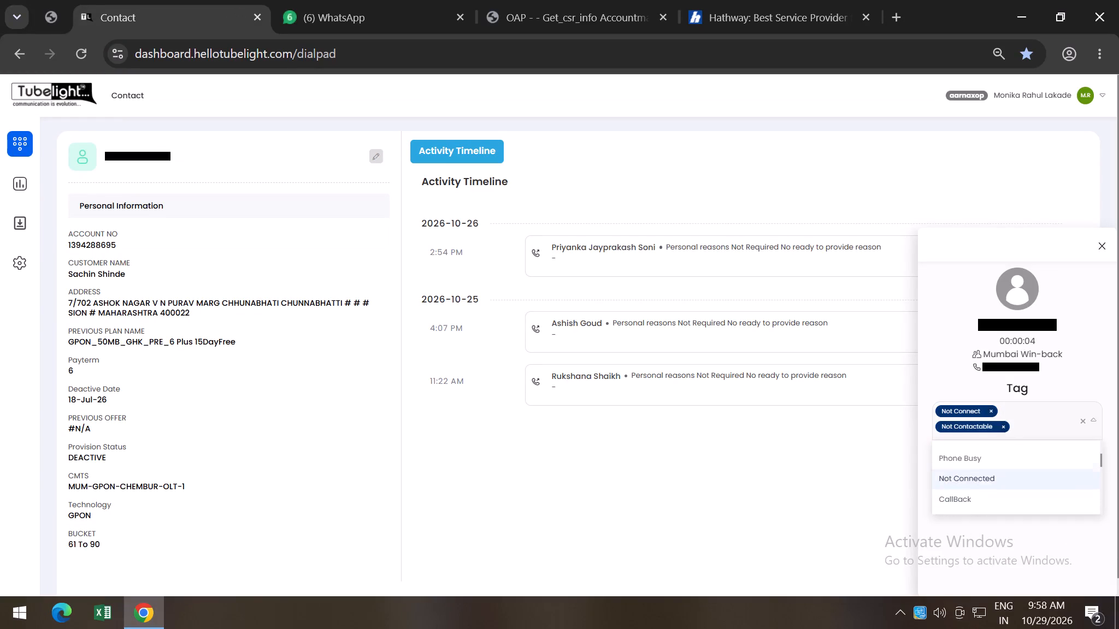
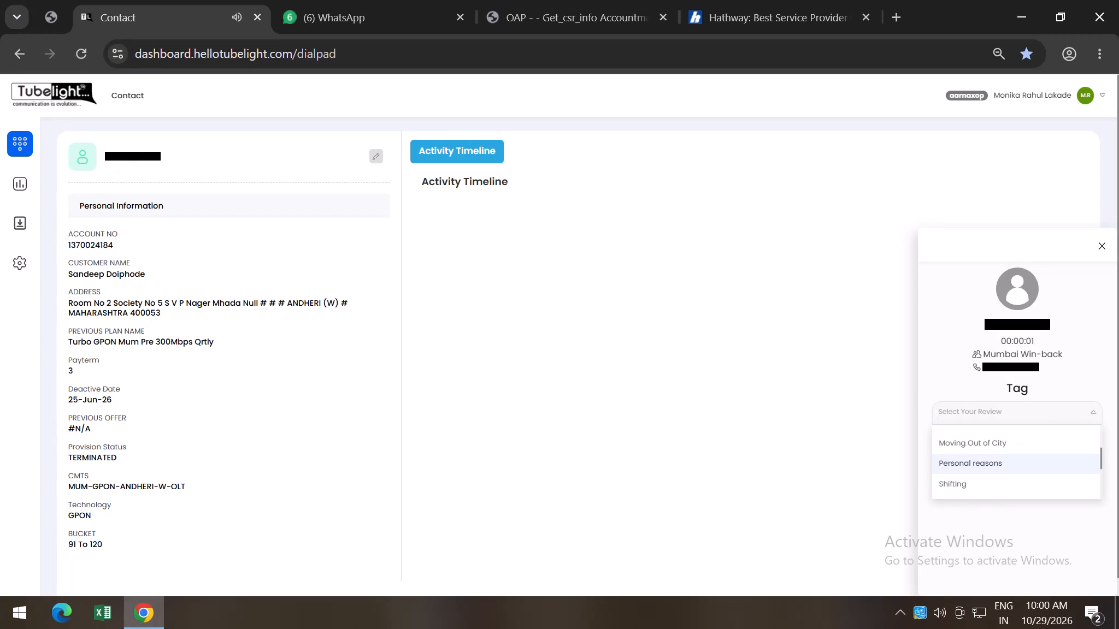
Tag the ended Mumbai Win-back call with the review reasons Personal reasons, Not Required and No ready to provide reason.
click(1005, 456)
click(1036, 427)
click(1035, 418)
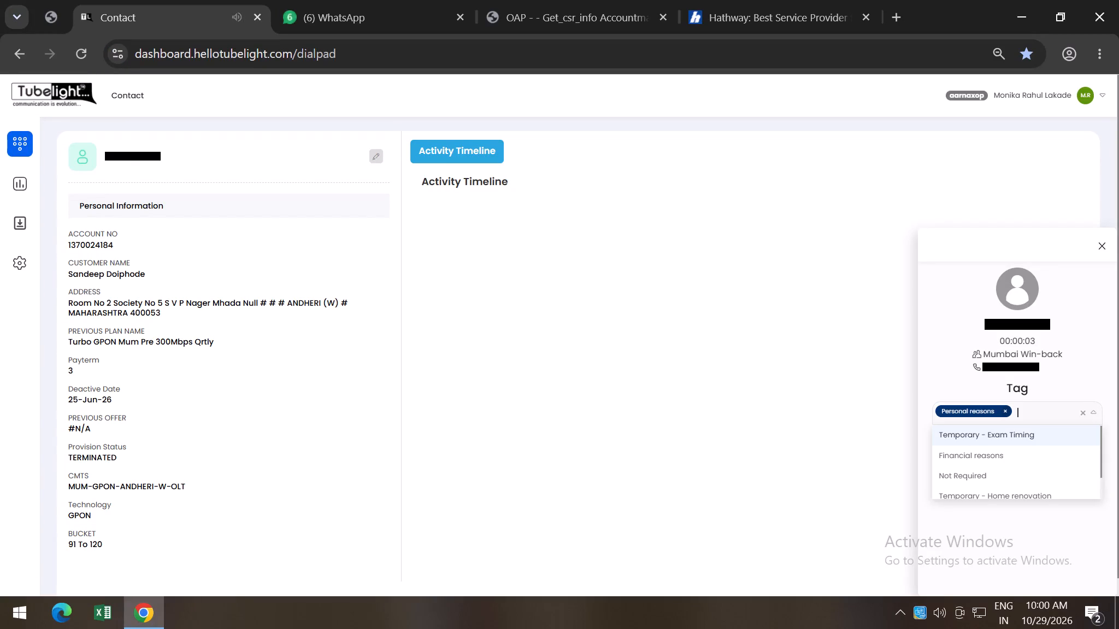
click(980, 476)
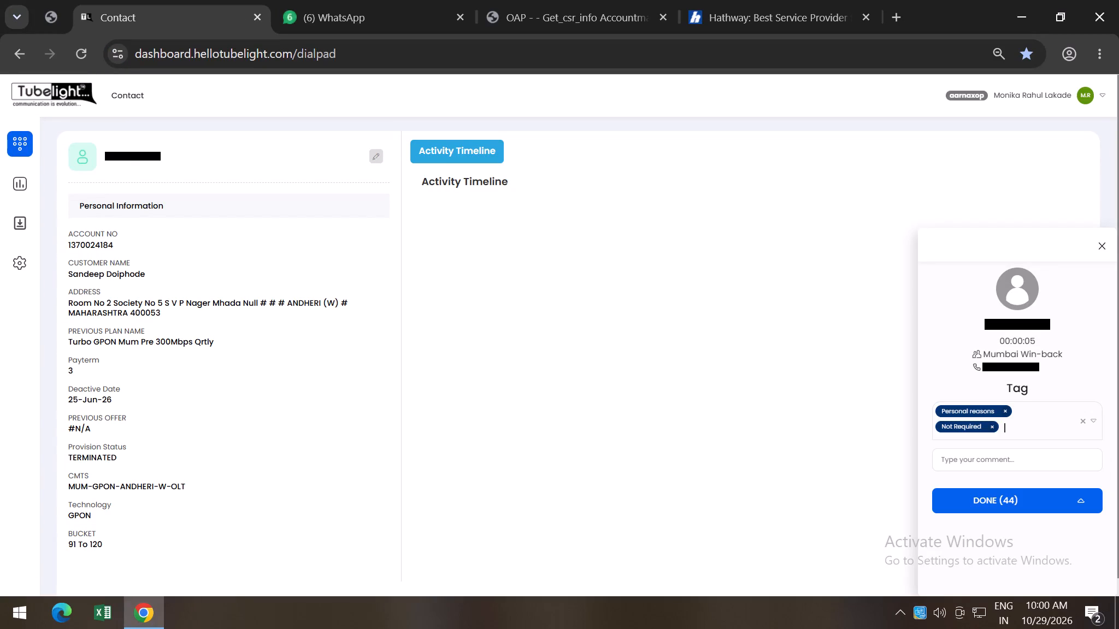
click(1033, 429)
click(1009, 470)
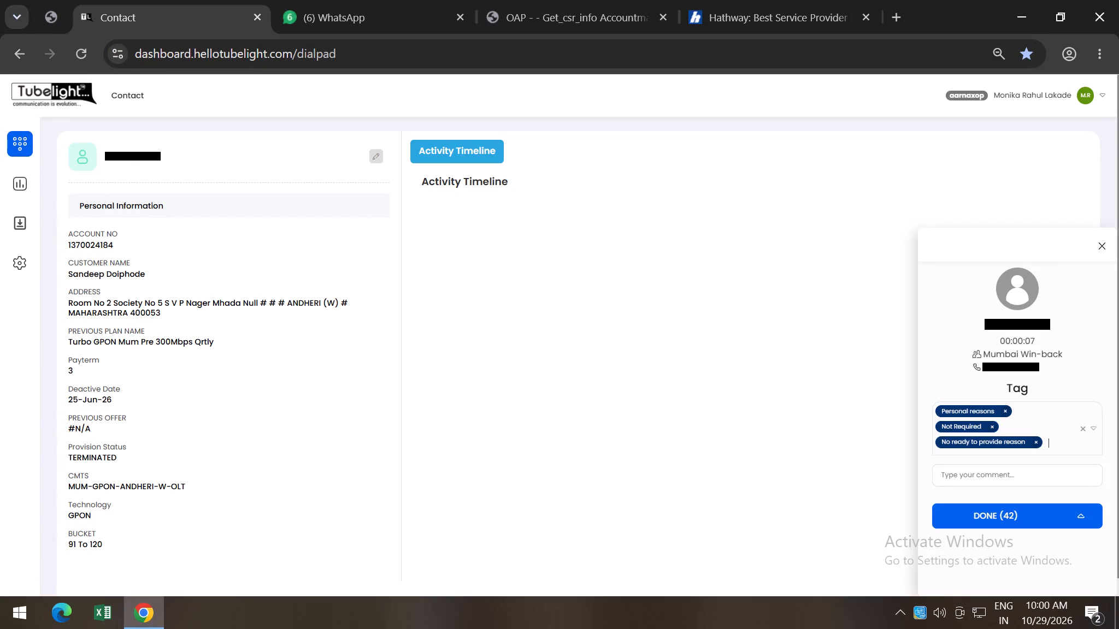
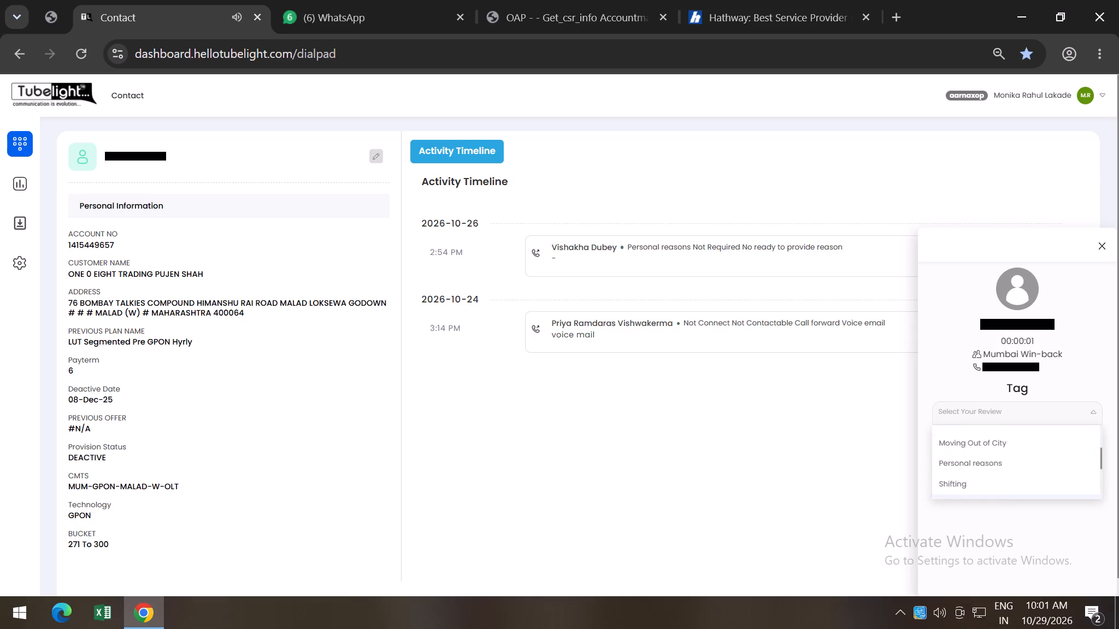
Tag the ended call as Personal reasons, Not Required and No ready to provide reason.
click(995, 458)
click(1016, 411)
drag(977, 474, 996, 458)
click(1017, 437)
click(1000, 472)
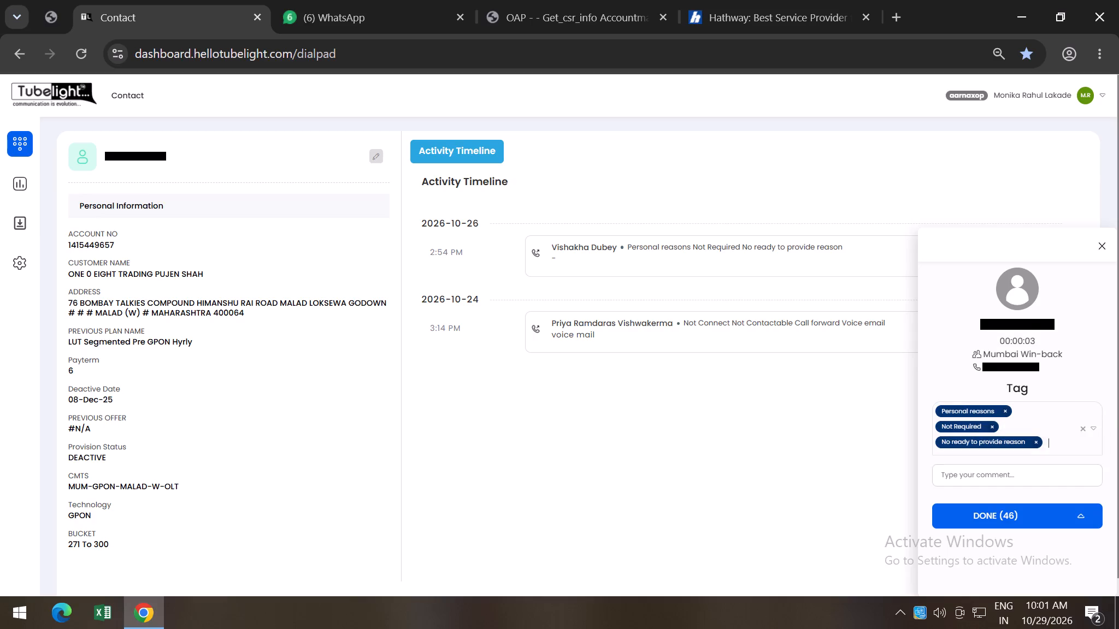
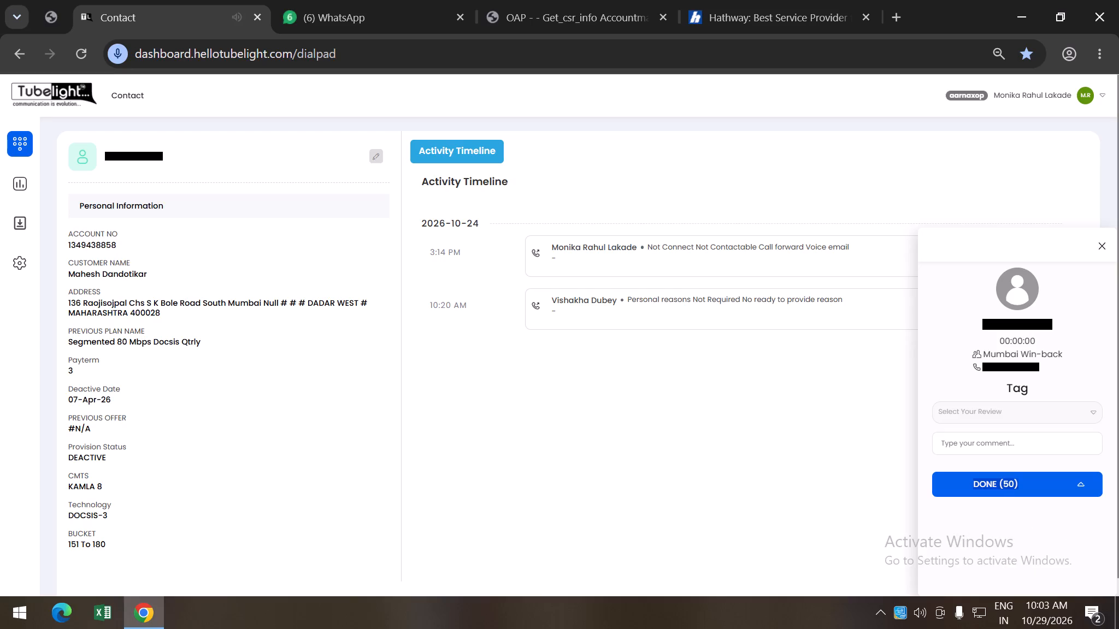
Tag the ended Mumbai Win-back call with the review reason Personal reasons.
click(1026, 414)
scroll(994, 448, down, 2)
scroll(991, 450, up, 1)
click(990, 449)
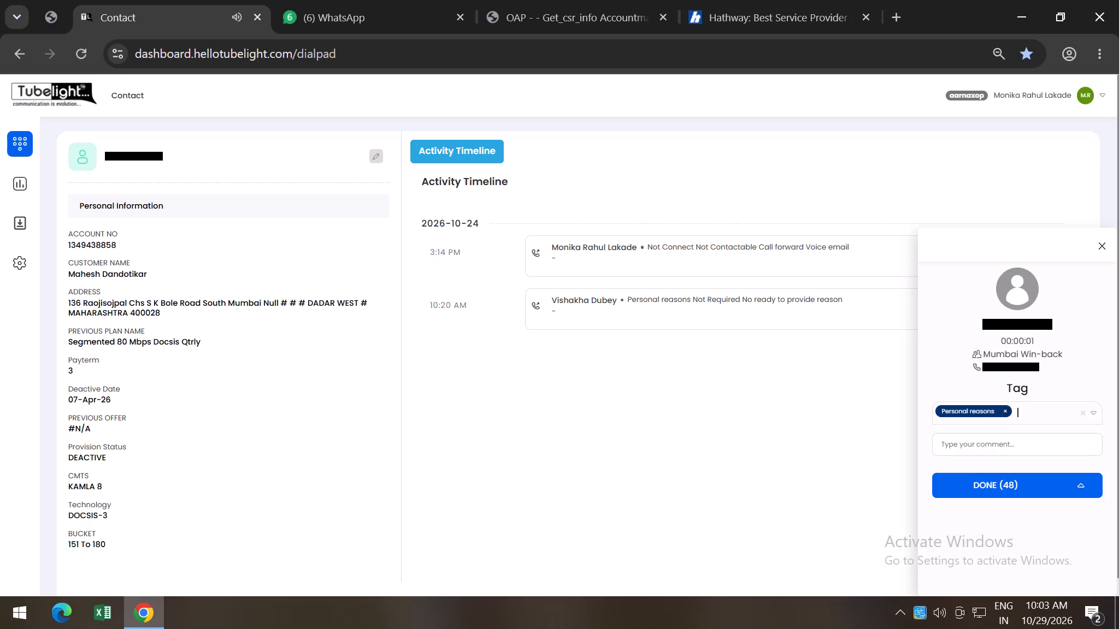
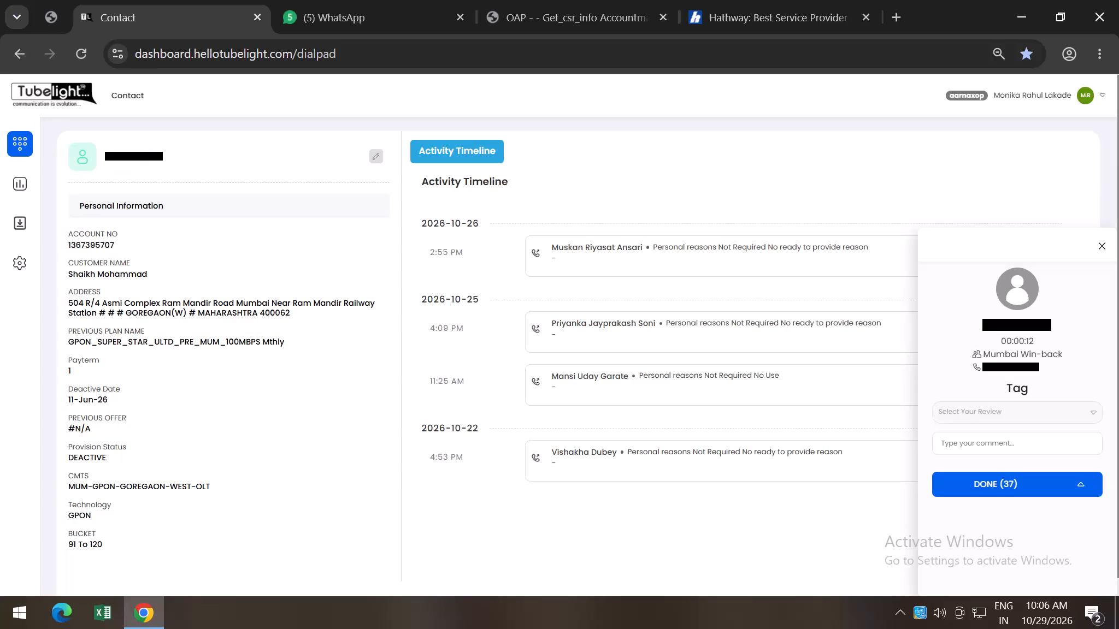
Tag the Goregaon West customer's call as Personal reasons, Not Required and No ready to provide reason, and submit the disposition.
click(1002, 404)
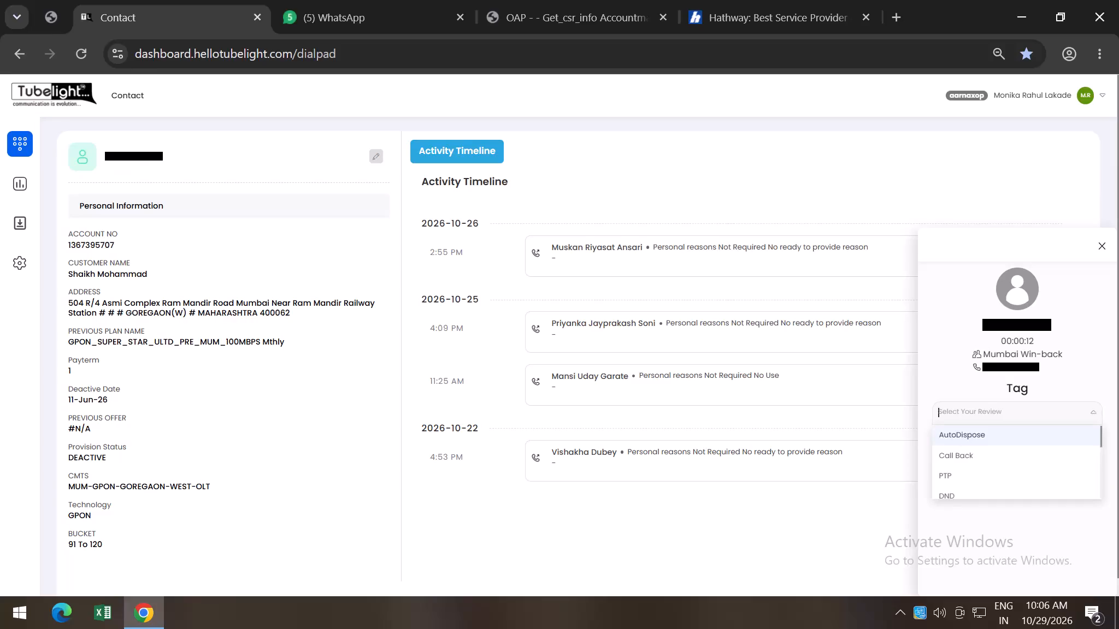
scroll(1015, 477, down, 1)
click(1012, 470)
click(1040, 421)
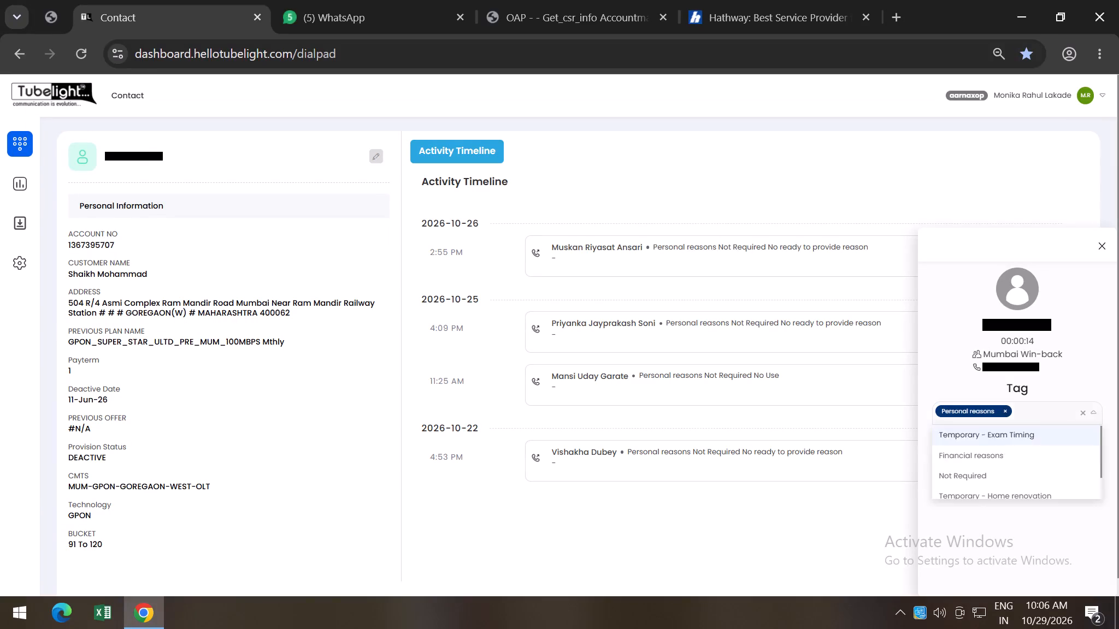
click(1005, 471)
drag(1052, 405, 1052, 411)
click(1022, 477)
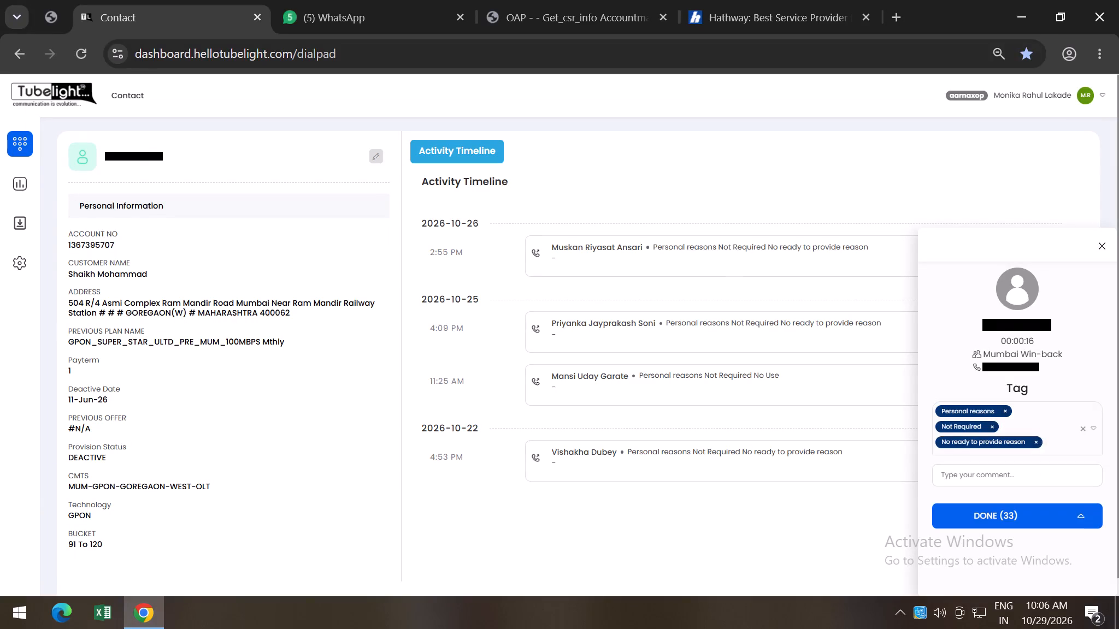
click(1018, 509)
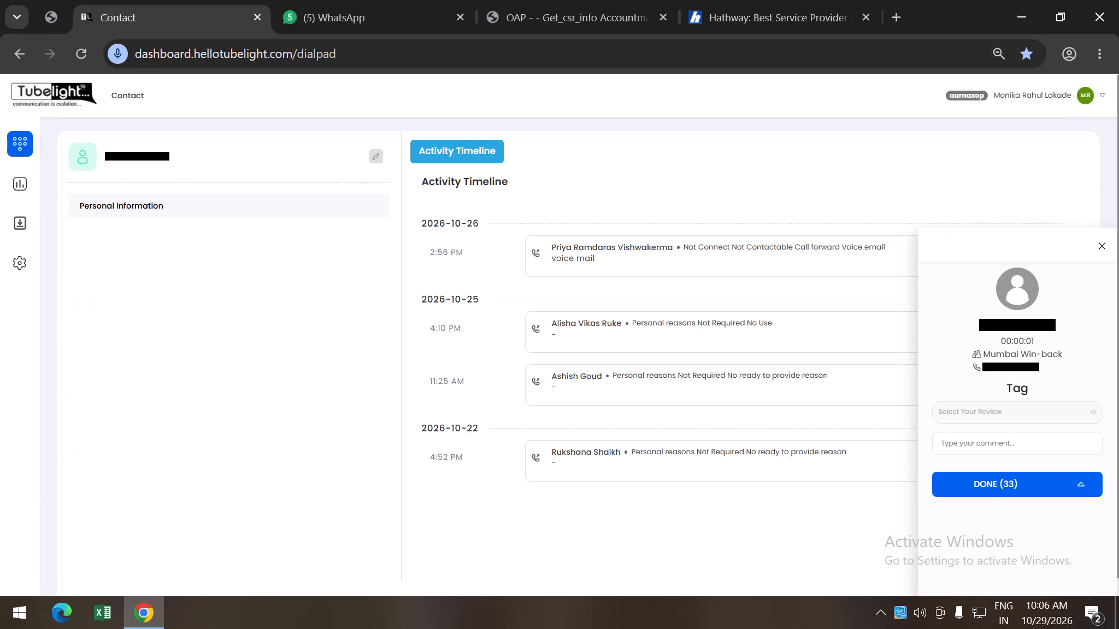
Tag the following Mumbai Win-back call as Not Connect, Not Contactable and Call forward Voice email, and submit the disposition.
click(936, 401)
click(964, 420)
scroll(965, 470, down, 3)
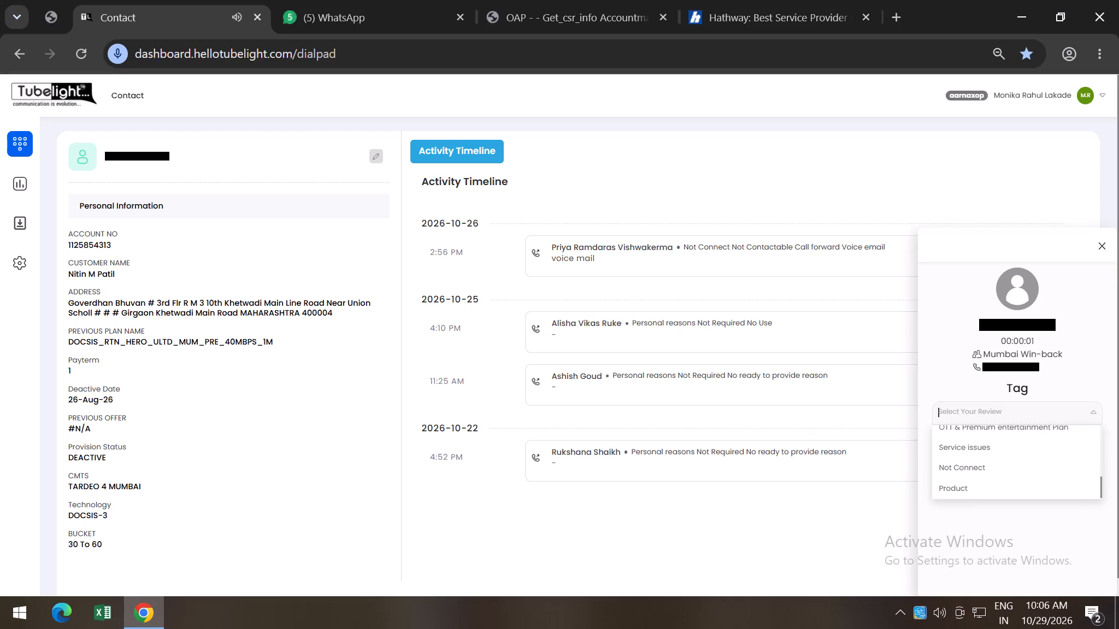
click(977, 462)
click(1015, 419)
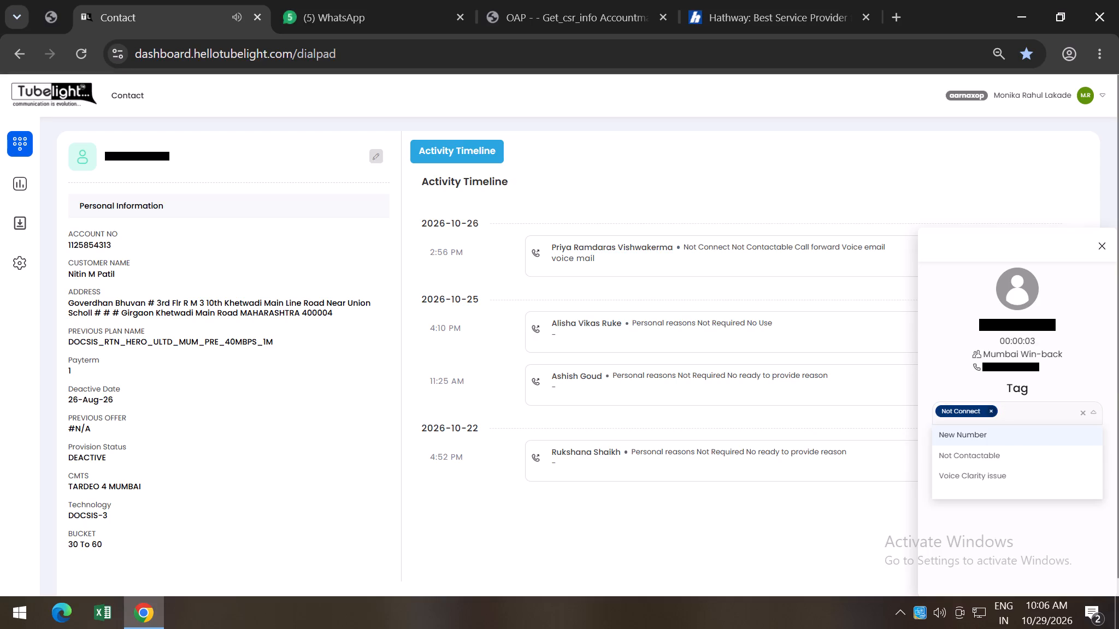
click(998, 460)
click(1032, 430)
scroll(1008, 484, down, 2)
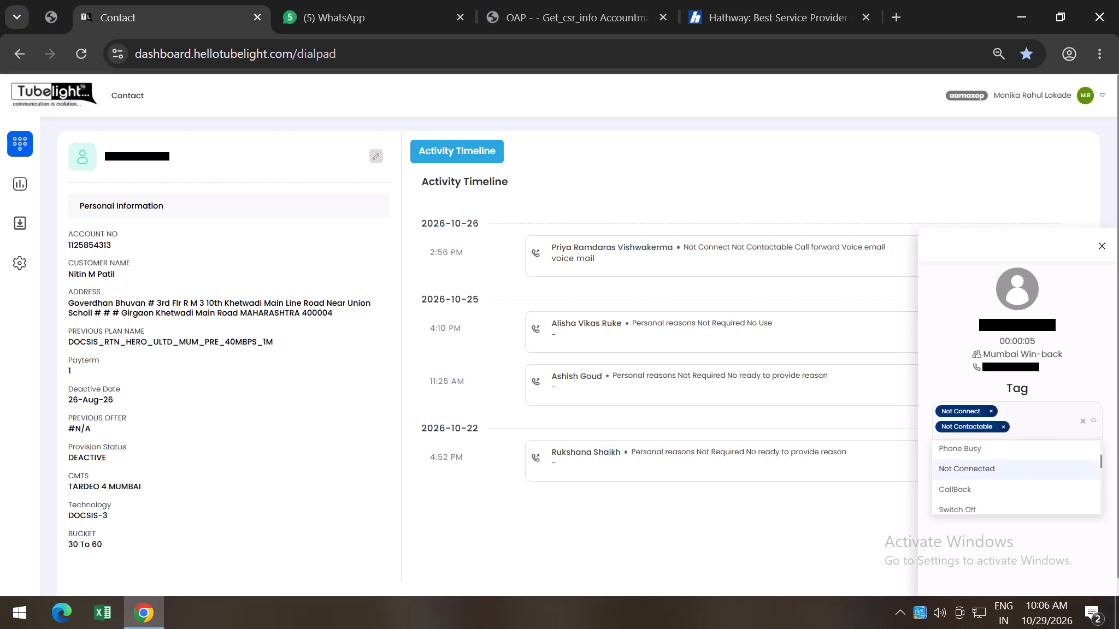
click(1008, 473)
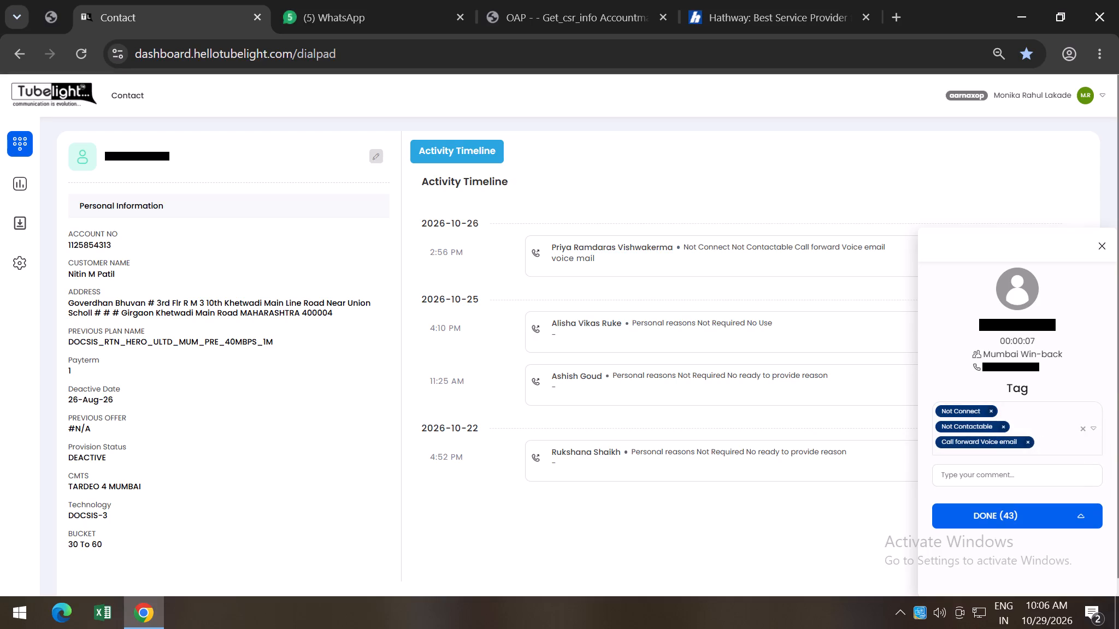
click(1006, 510)
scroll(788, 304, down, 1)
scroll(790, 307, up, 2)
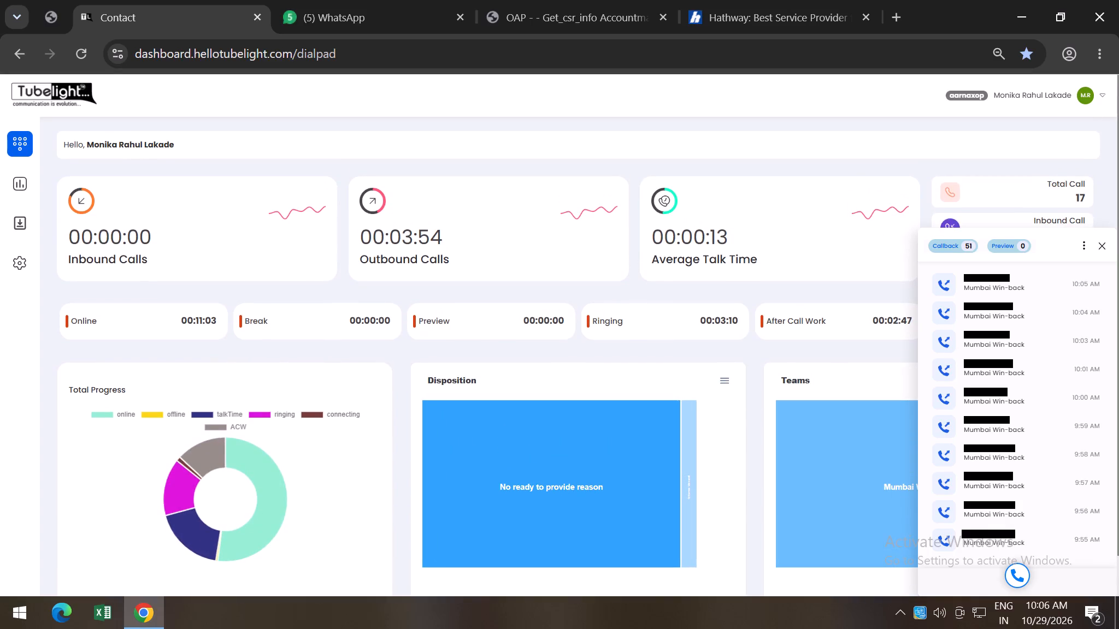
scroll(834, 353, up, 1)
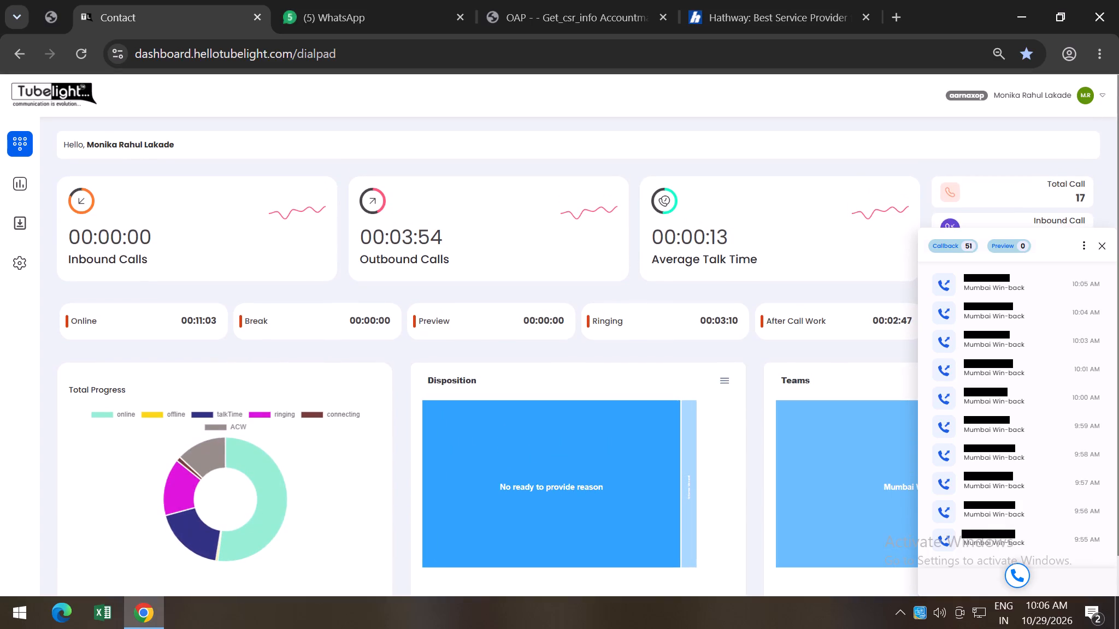
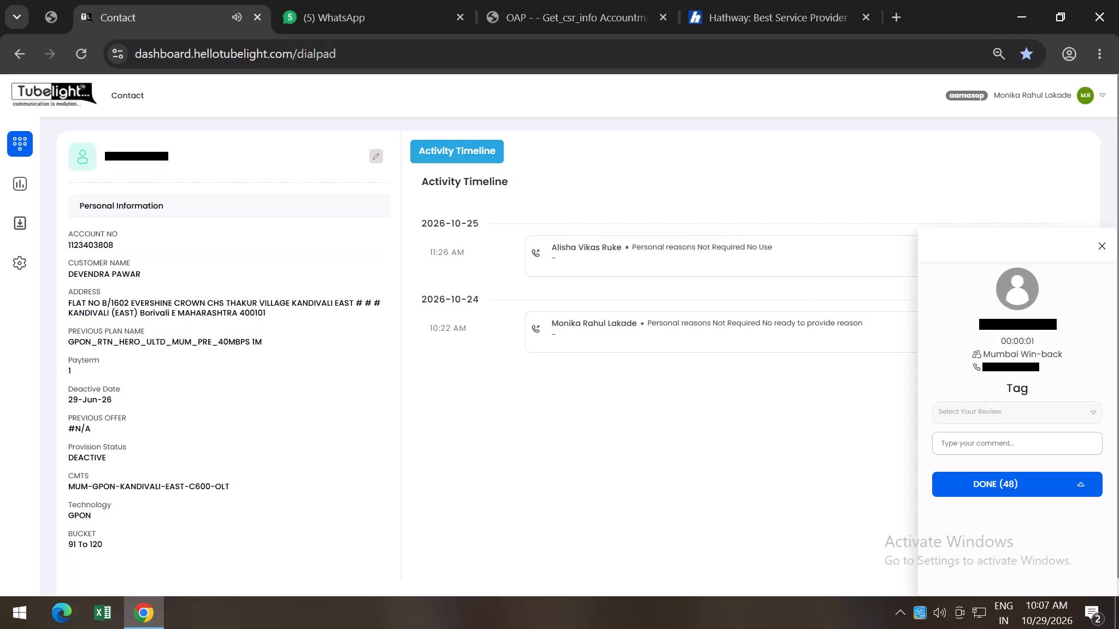
Tag the Kandivali East customer's call as Personal reasons, Not Required and No ready to provide reason, and submit the disposition.
click(997, 418)
scroll(997, 468, down, 1)
click(998, 462)
click(1031, 415)
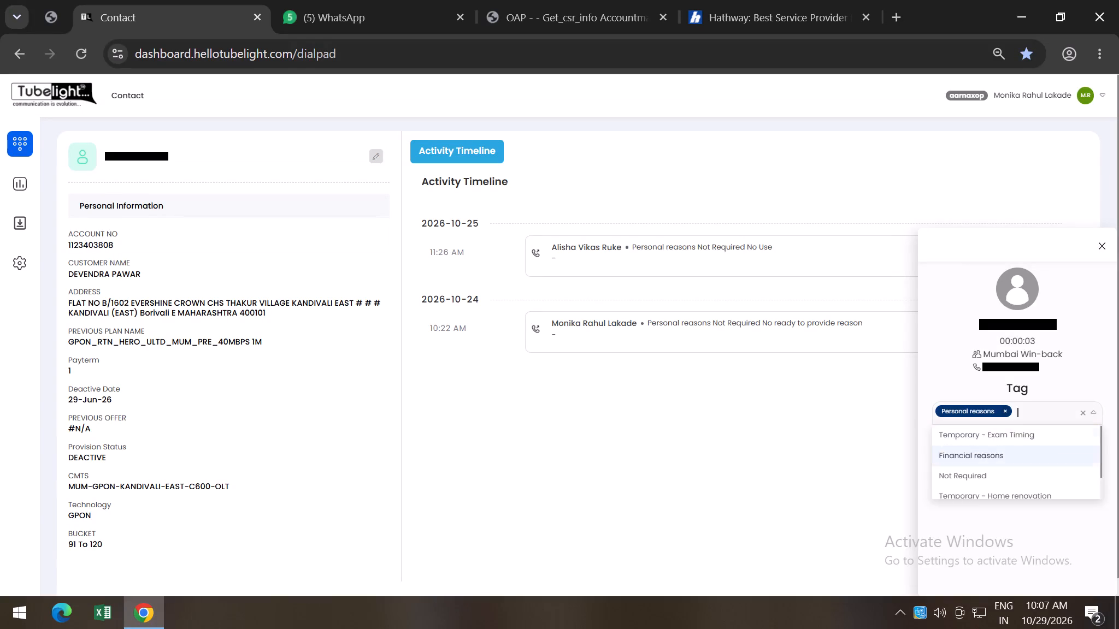
click(991, 476)
click(1014, 438)
click(1007, 477)
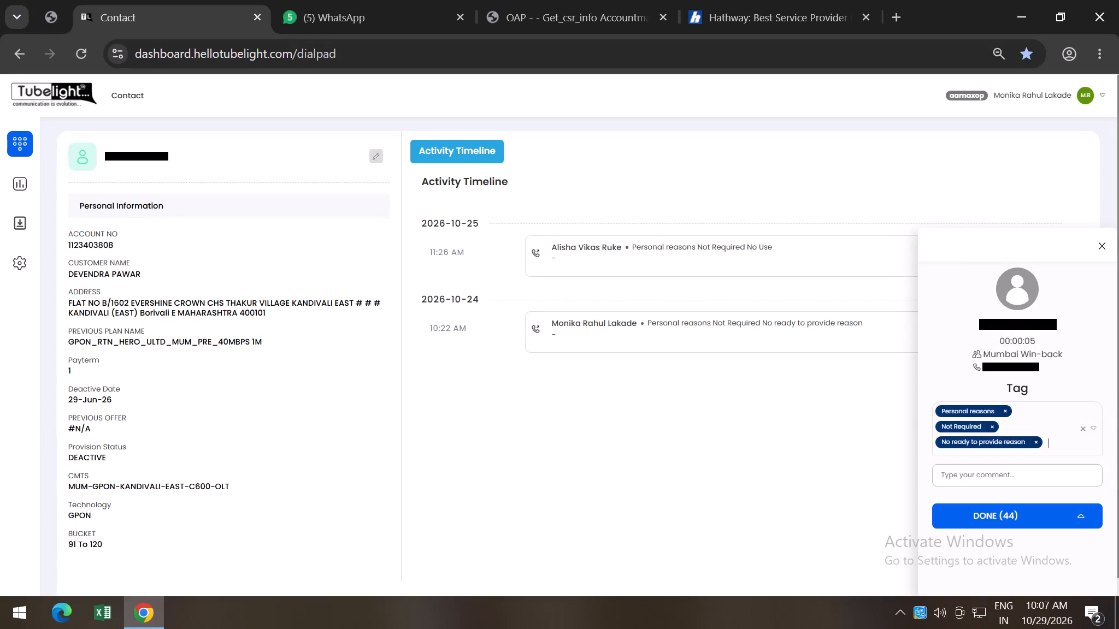
click(1000, 506)
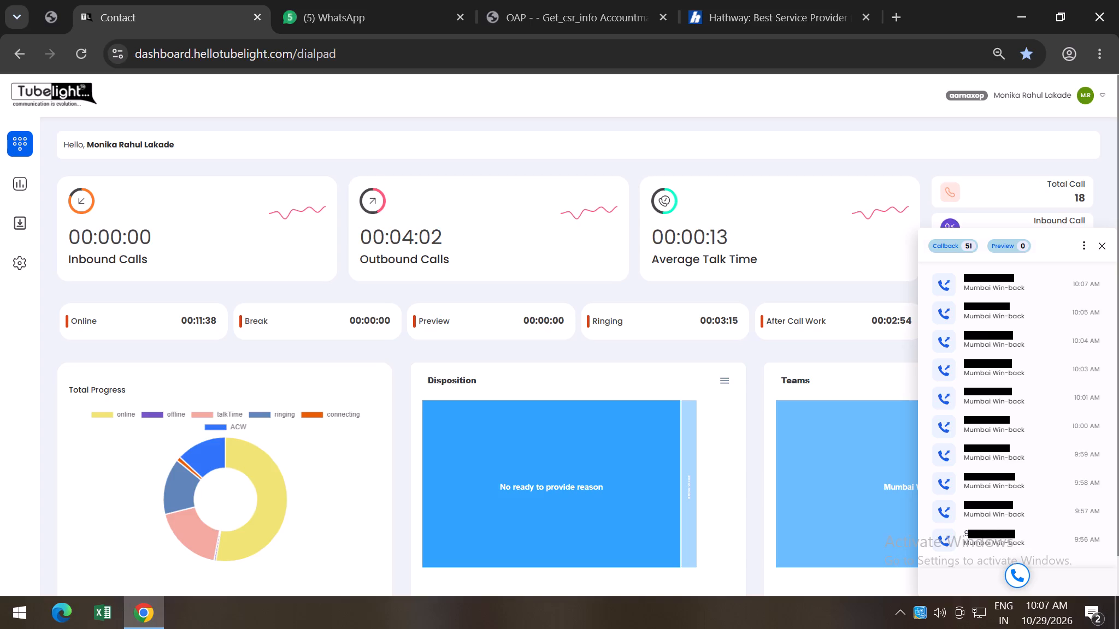
Switch to the Hathway OAP account information page.
click(587, 6)
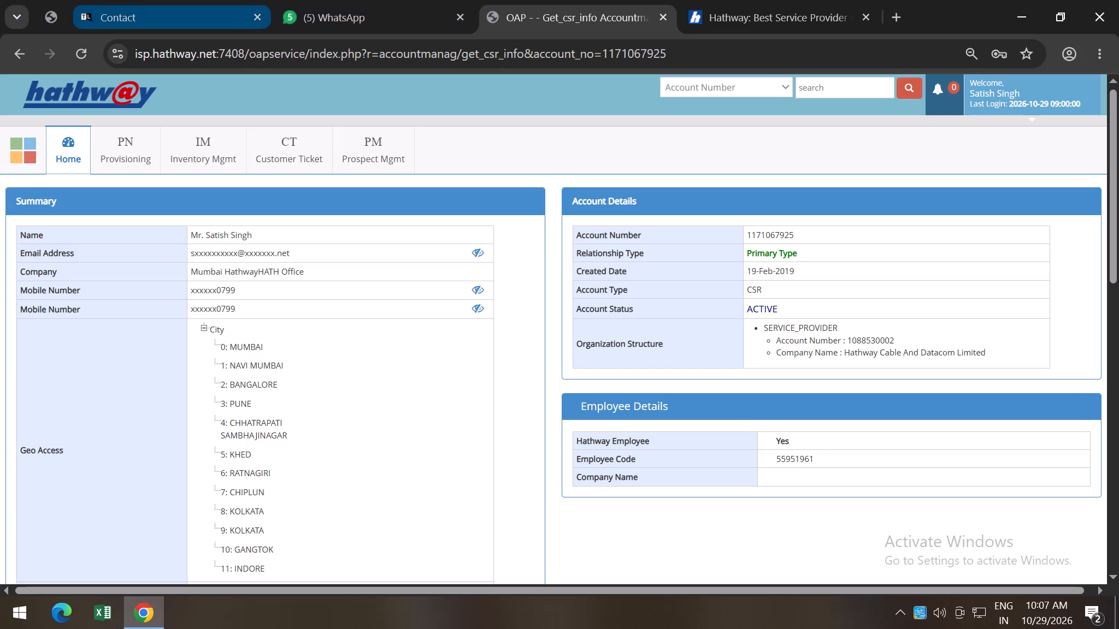
Switch back to the Tubelight dialpad contact page.
click(205, 1)
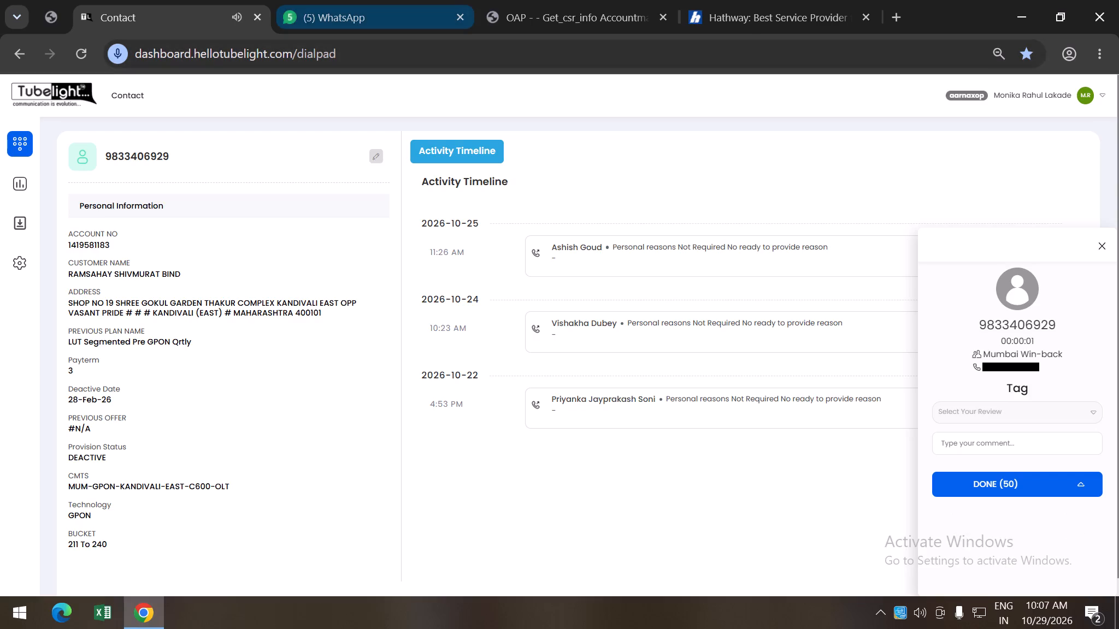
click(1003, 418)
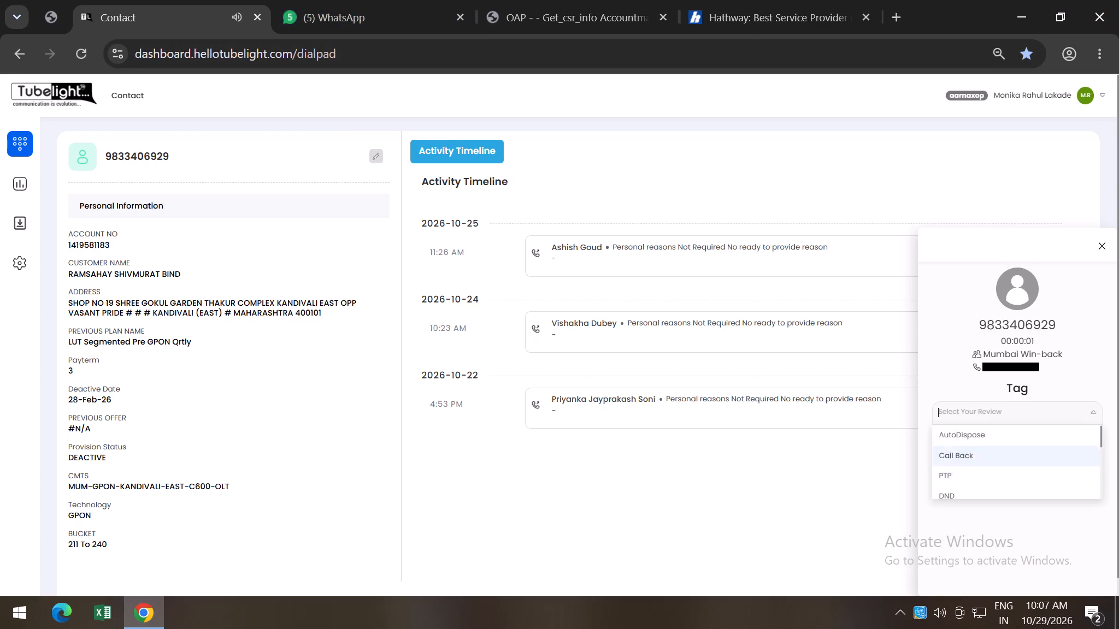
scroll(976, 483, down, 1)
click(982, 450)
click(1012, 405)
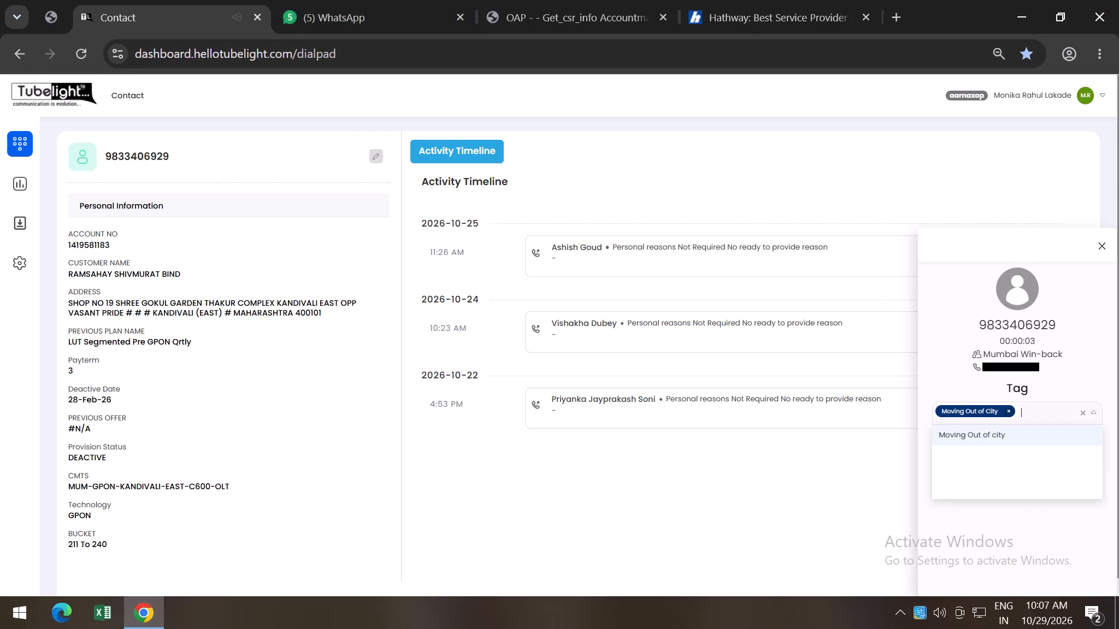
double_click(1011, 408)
Tag the Kandivali East customer's Mumbai Win-back call as Personal reasons and bring up its follow-up reasons.
scroll(978, 472, down, 1)
click(977, 473)
click(1017, 420)
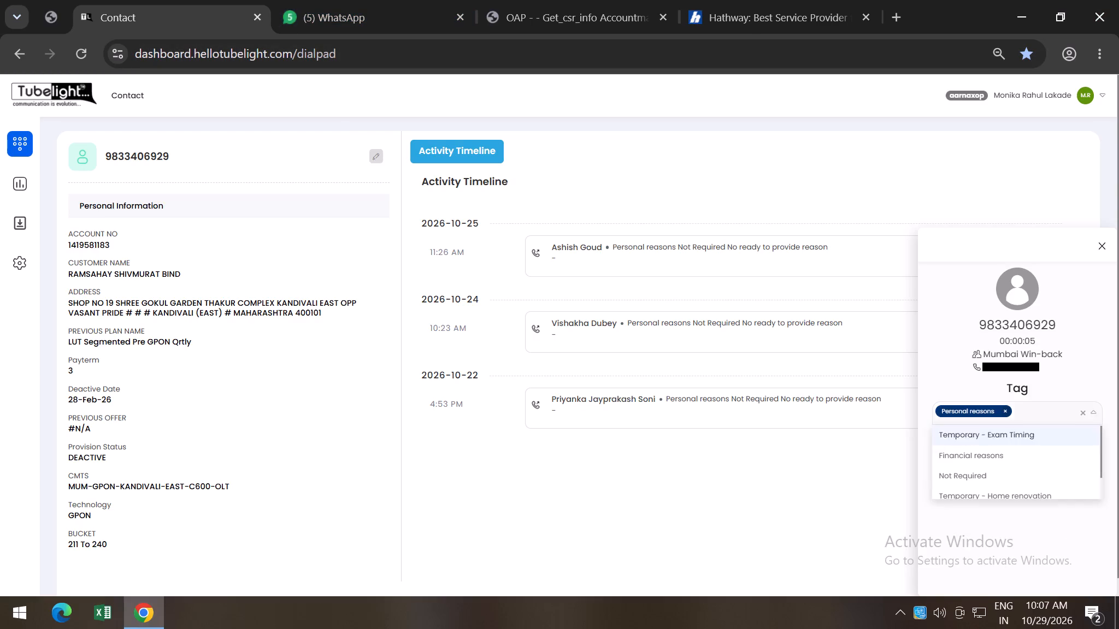
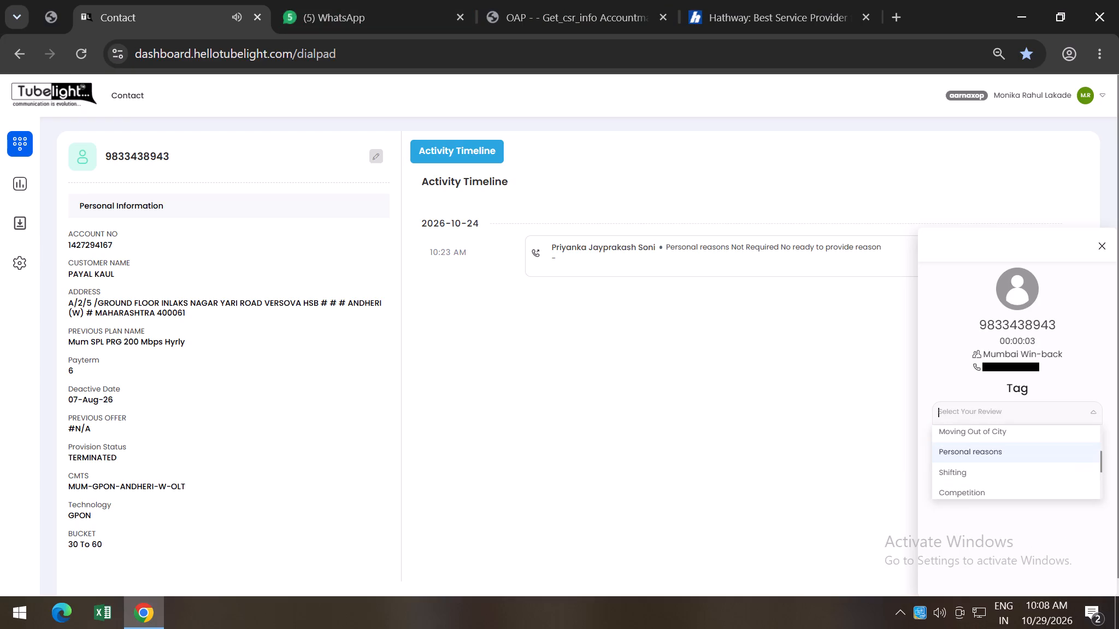
Tag the Andheri West customer's call as Personal reasons, Not Required and No ready to provide reason, and submit the disposition.
click(988, 455)
click(1032, 417)
click(1000, 471)
click(1035, 426)
click(1023, 473)
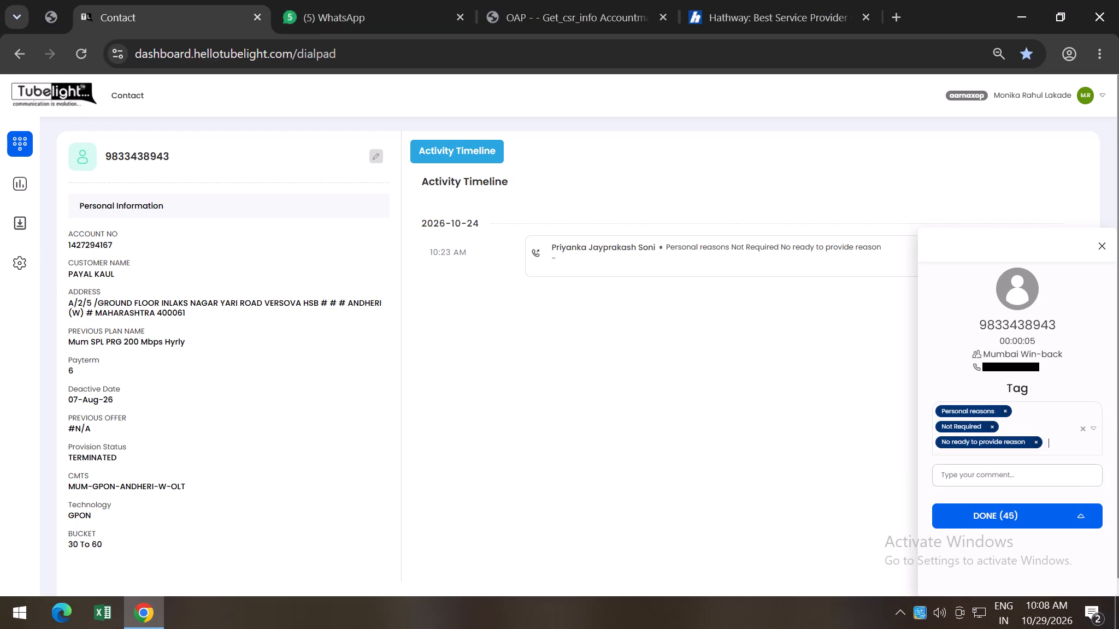
click(1072, 435)
click(1018, 520)
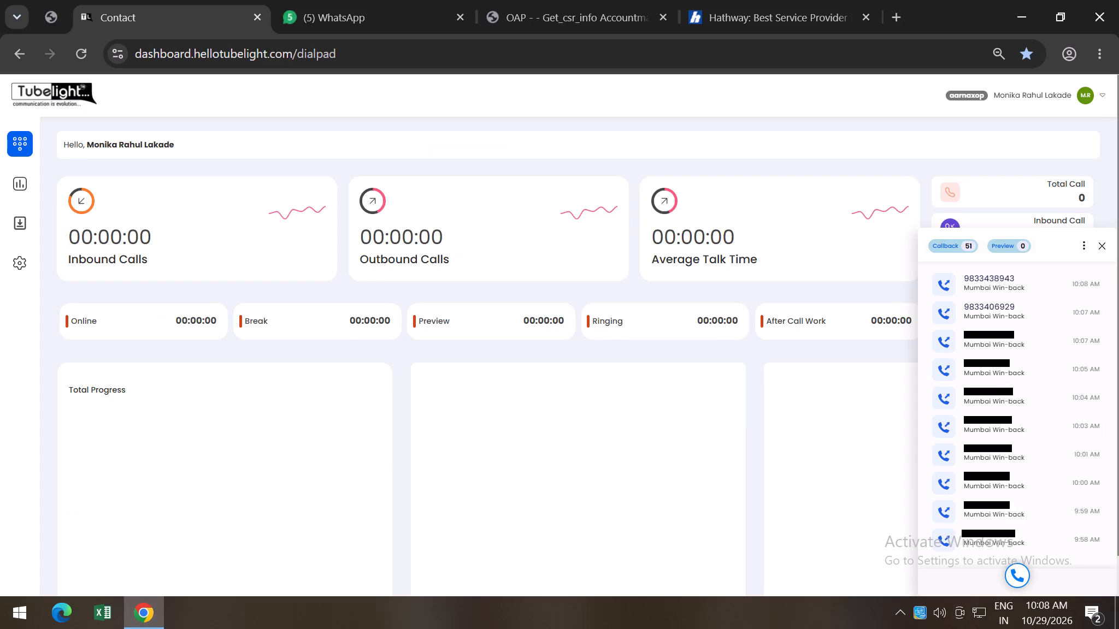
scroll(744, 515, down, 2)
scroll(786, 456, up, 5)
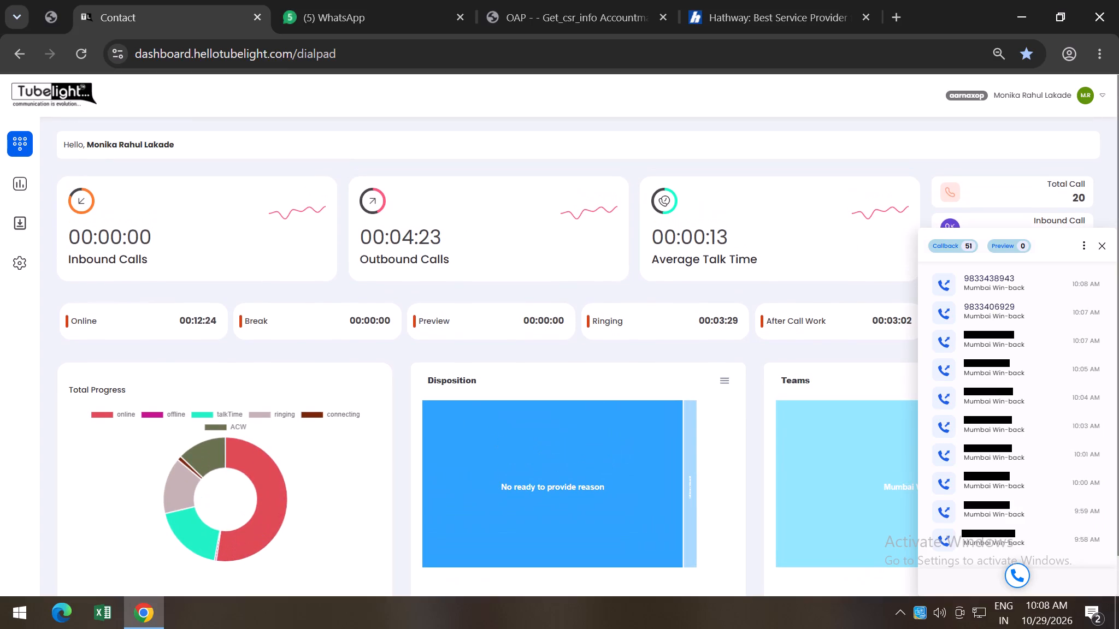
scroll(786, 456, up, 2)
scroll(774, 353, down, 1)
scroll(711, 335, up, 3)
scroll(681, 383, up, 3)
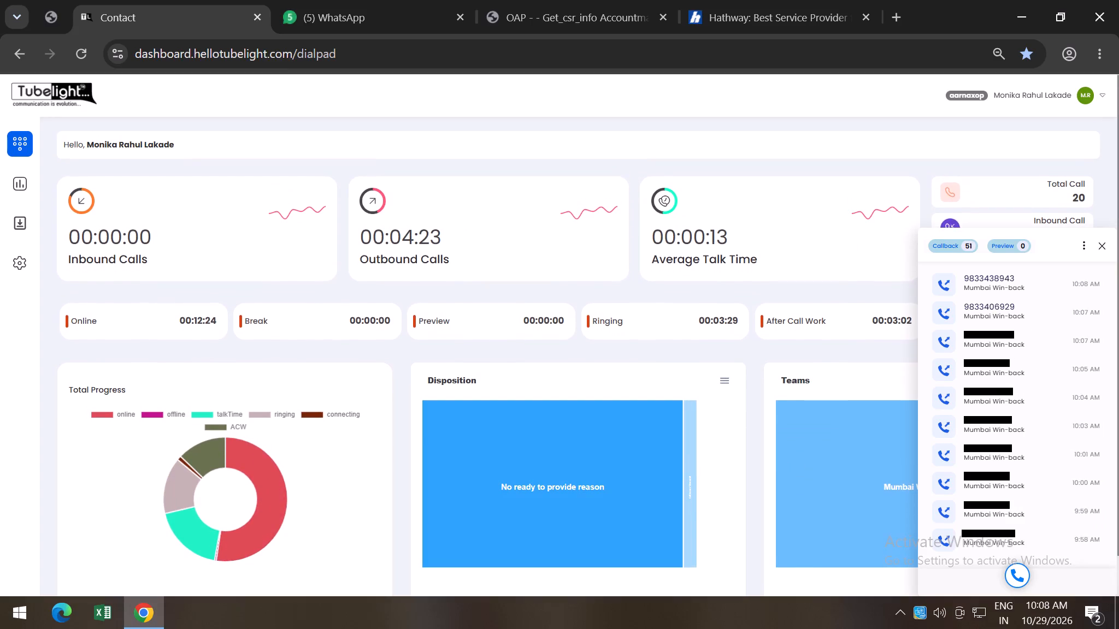
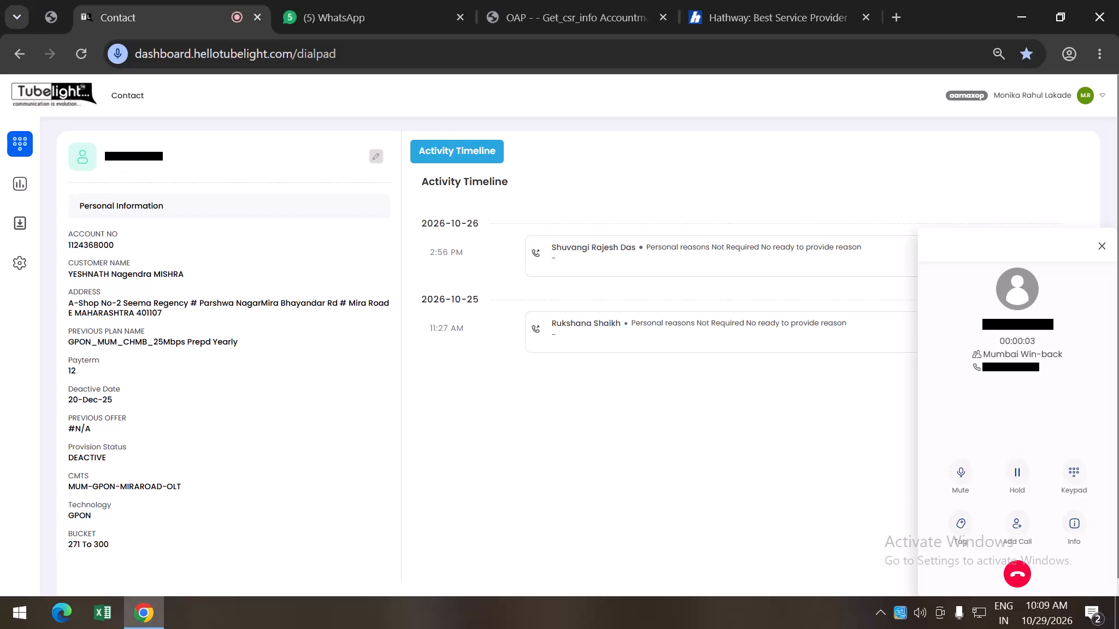
End the Mira Road customer's call, tag it as Not Connect, Not Contactable and a third-level reason, and submit the disposition.
click(1014, 584)
click(993, 399)
click(994, 407)
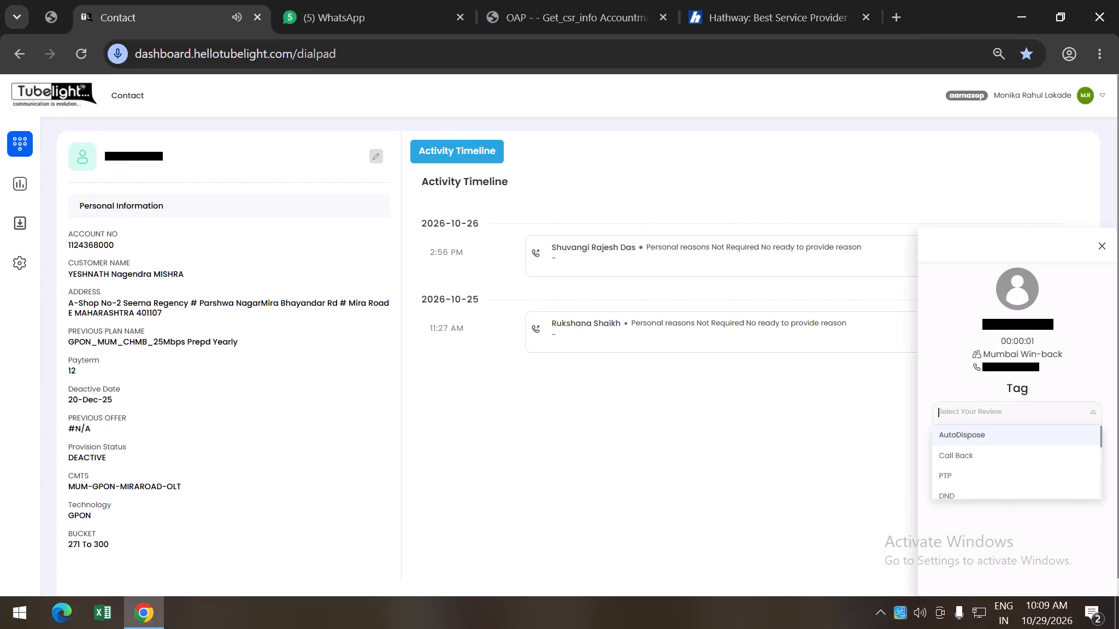
scroll(992, 445, down, 3)
drag(986, 467, 997, 456)
drag(1019, 413, 1018, 419)
click(999, 455)
drag(1023, 436, 1014, 458)
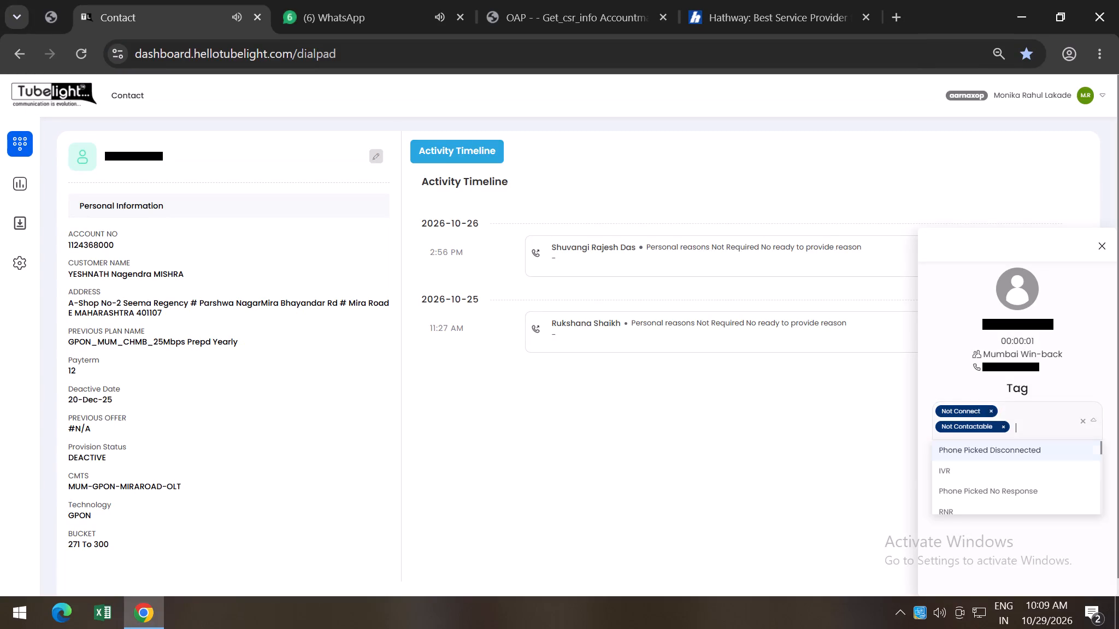
drag(1014, 458, 993, 488)
scroll(993, 488, down, 1)
click(993, 484)
click(986, 537)
click(990, 512)
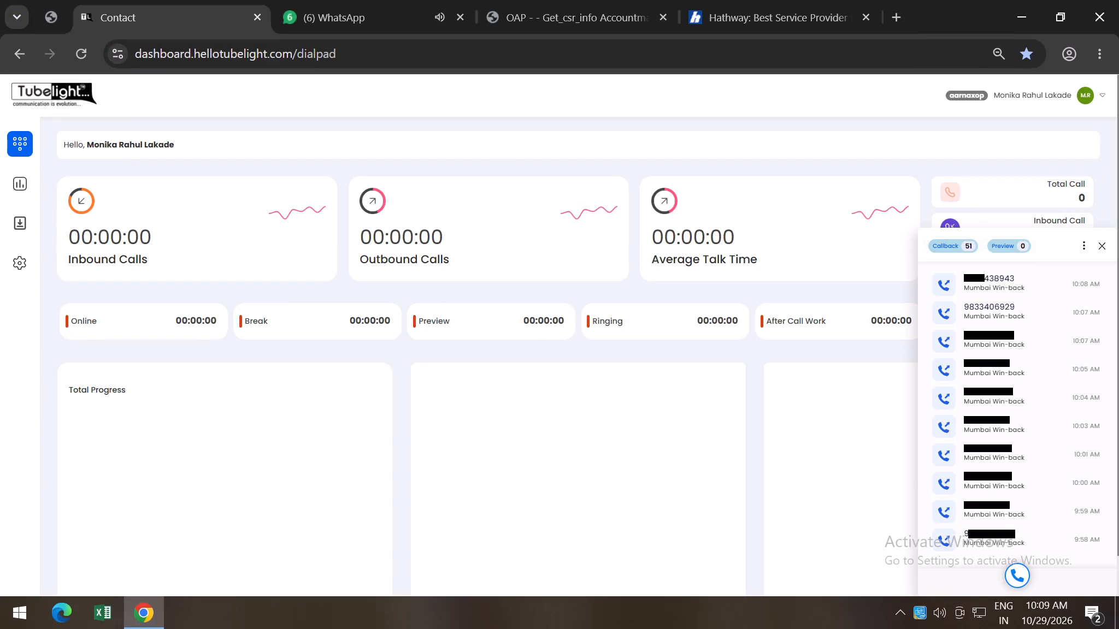
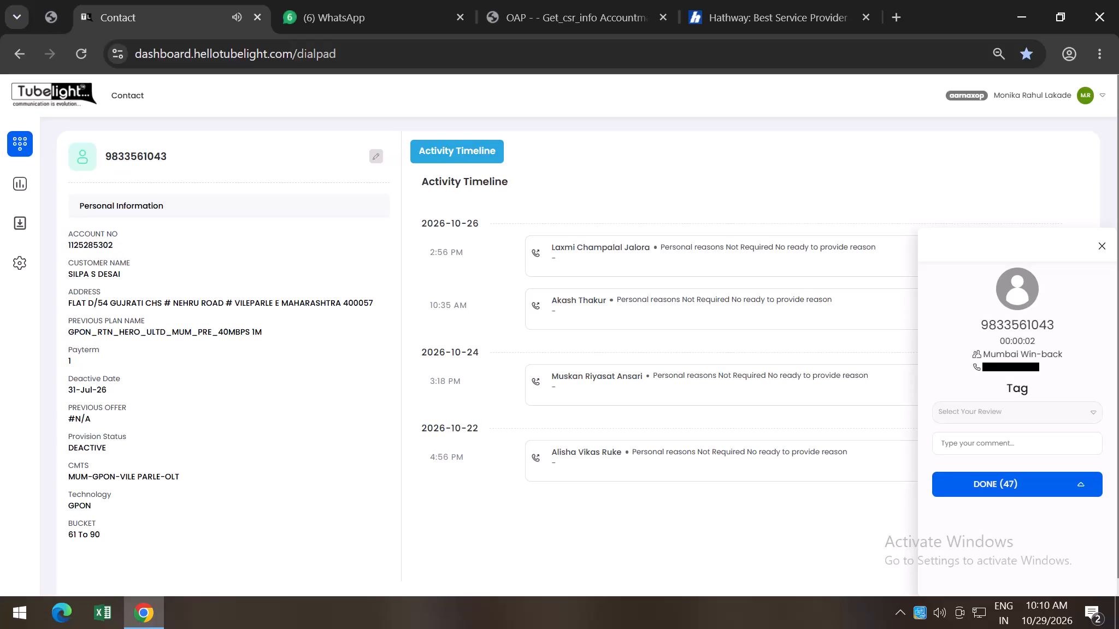
Tag the Vile Parle customer's call as Personal reasons with its second- and third-level reasons, and submit the disposition.
click(999, 412)
scroll(1003, 449, down, 1)
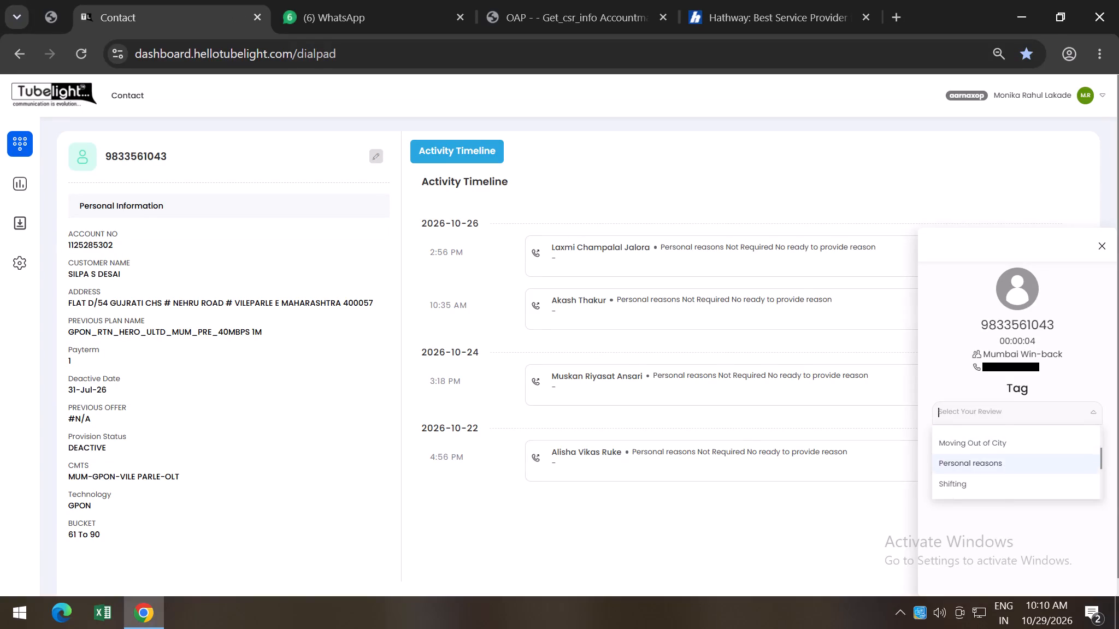
click(1008, 464)
click(1023, 416)
drag(997, 477, 999, 467)
click(1019, 435)
click(1015, 471)
click(1012, 507)
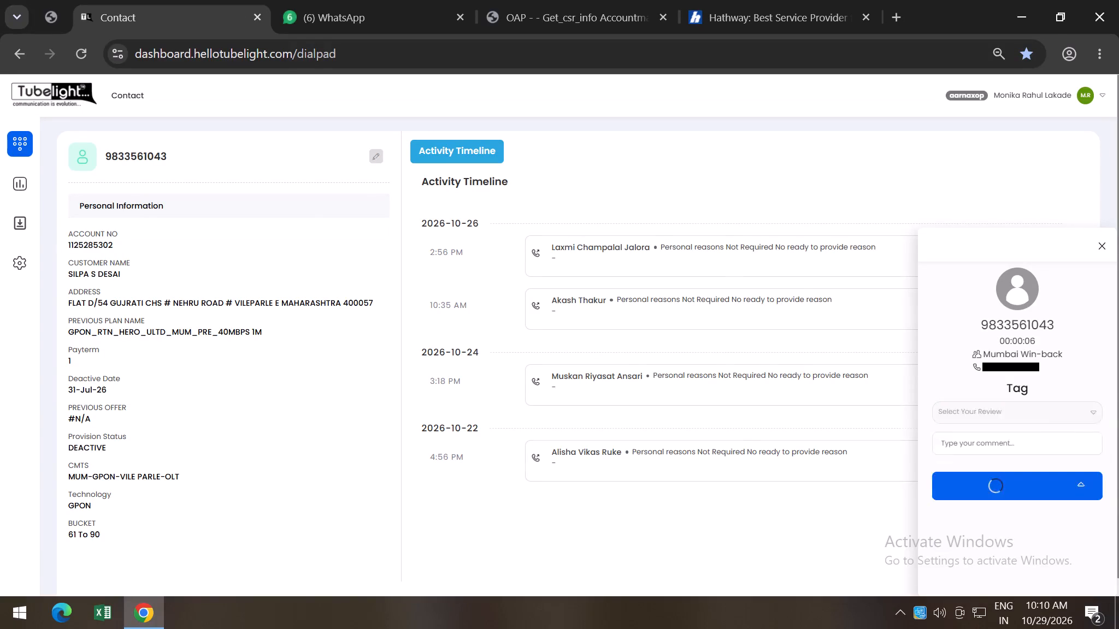
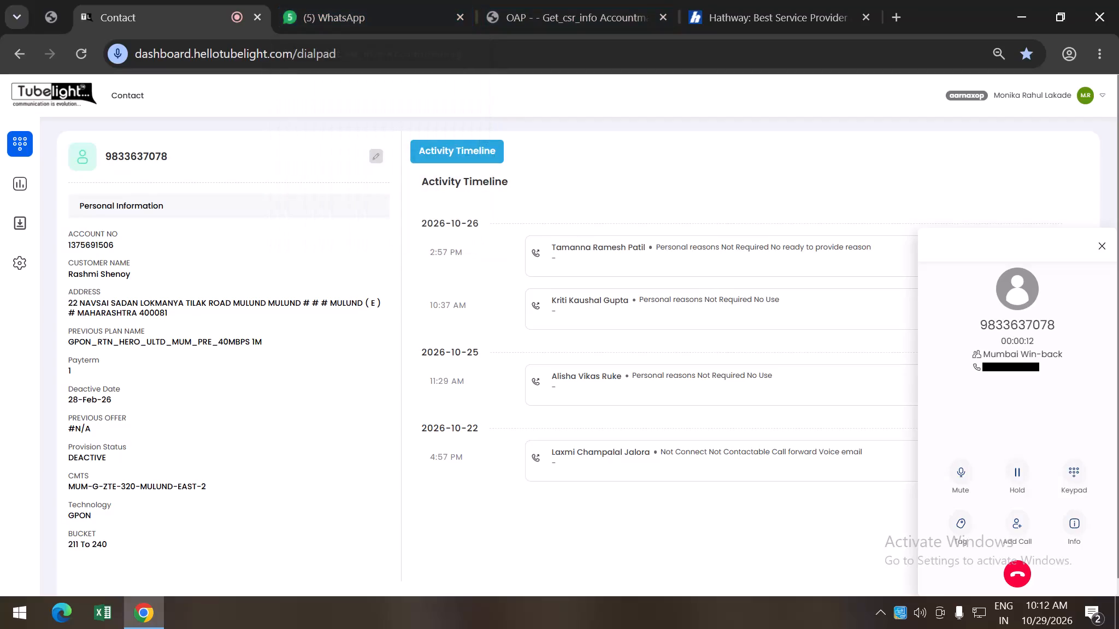
End the Mulund customer's call and tag it as Personal reasons, Not Required, No ready to provide reason.
click(1018, 574)
click(986, 408)
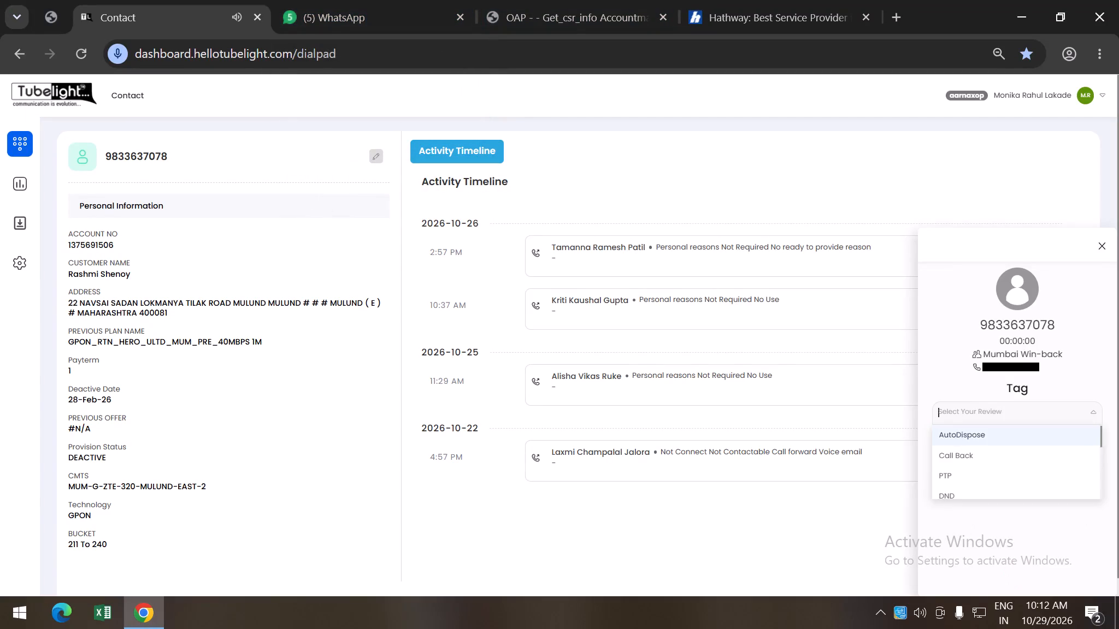
scroll(992, 446, down, 2)
click(992, 465)
click(996, 412)
click(1001, 406)
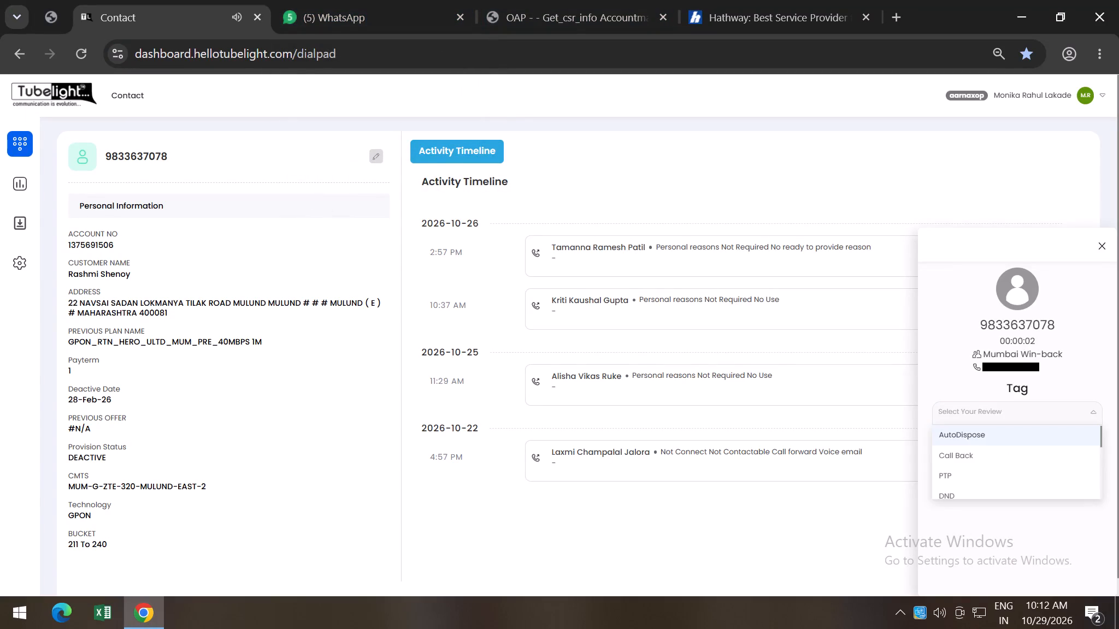
scroll(951, 507, down, 1)
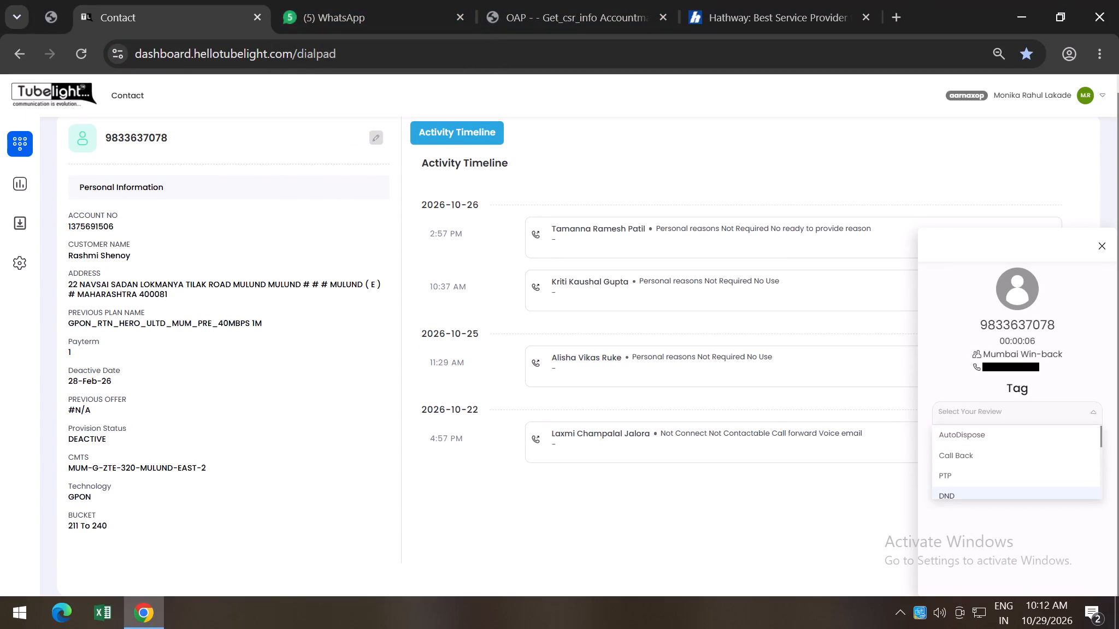
scroll(970, 462, down, 1)
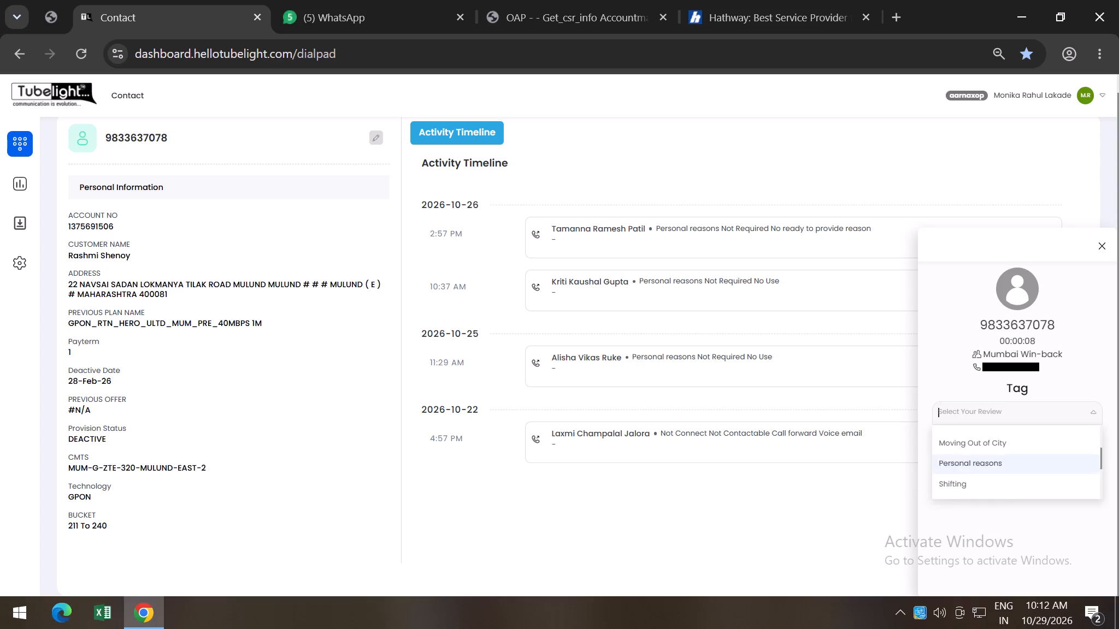
click(970, 463)
drag(1033, 405, 1027, 416)
drag(994, 471, 991, 476)
drag(1026, 428, 1022, 436)
click(1009, 468)
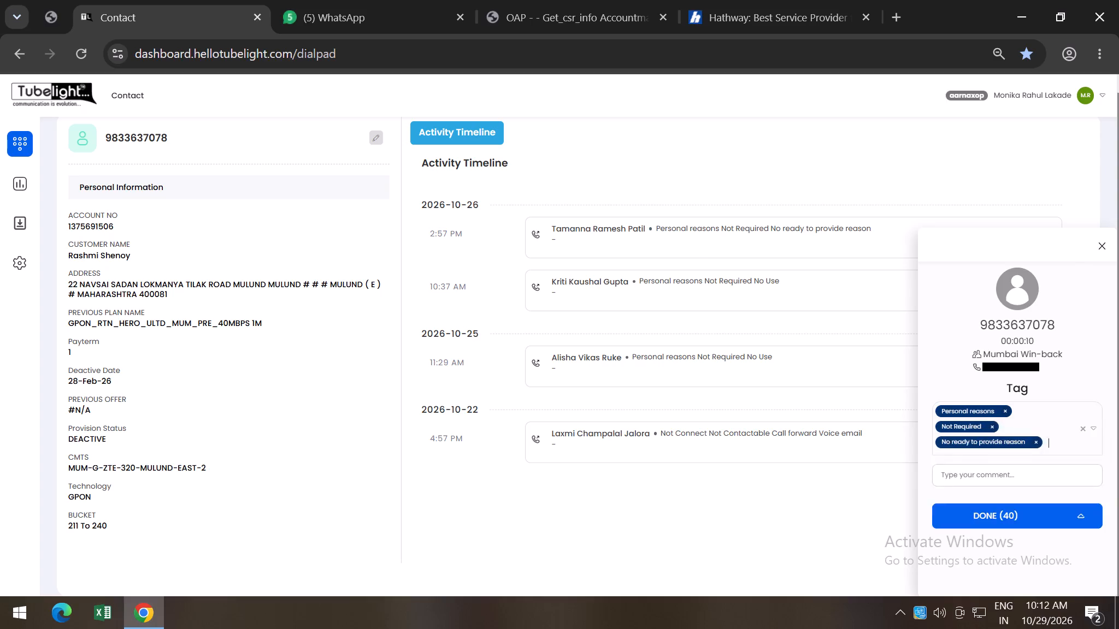
Submit the disposition for the Mulund customer's tagged call.
click(1006, 509)
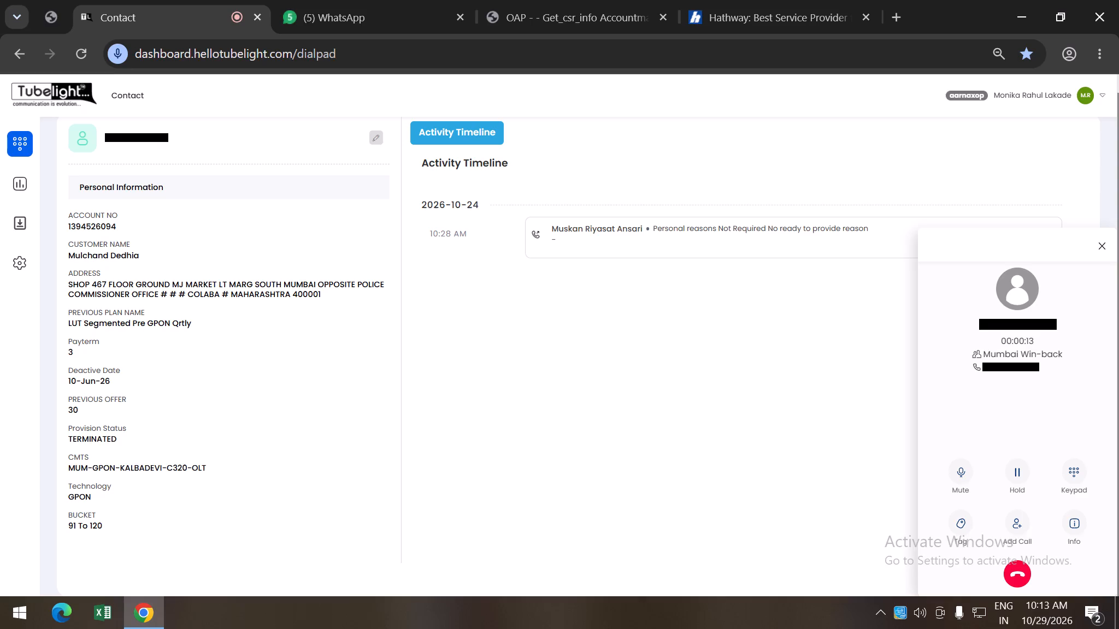
Tag the Colaba customer's ended call as Personal reasons and Not Required, and bring up the third-level reasons.
click(1023, 419)
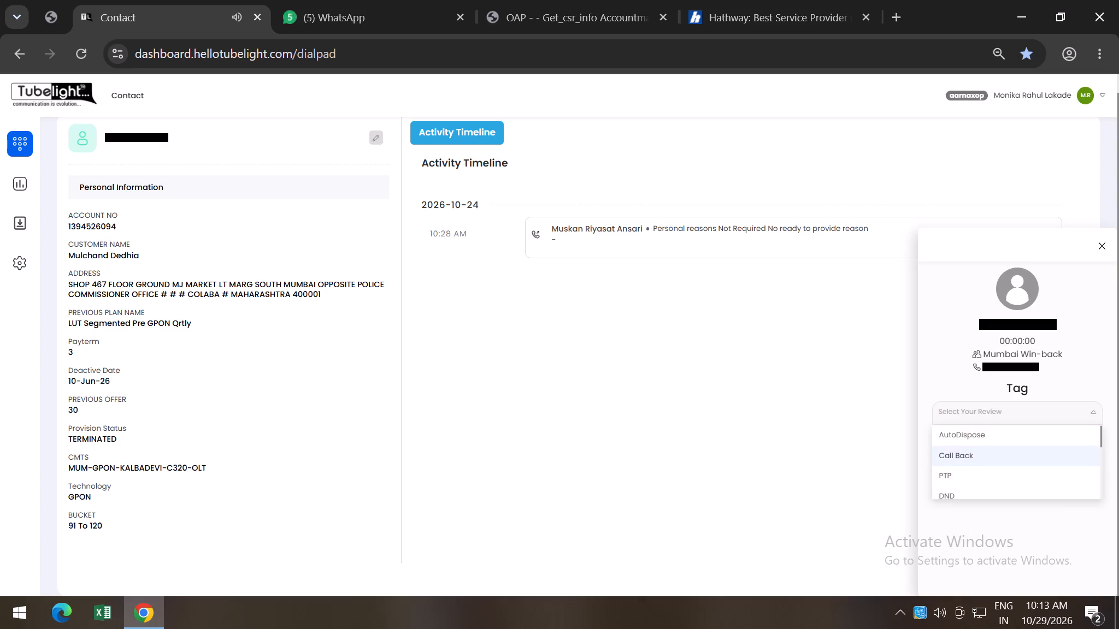
scroll(1006, 458, down, 1)
drag(1000, 466, 1005, 451)
drag(1034, 403, 1030, 416)
drag(980, 476, 994, 461)
click(1032, 423)
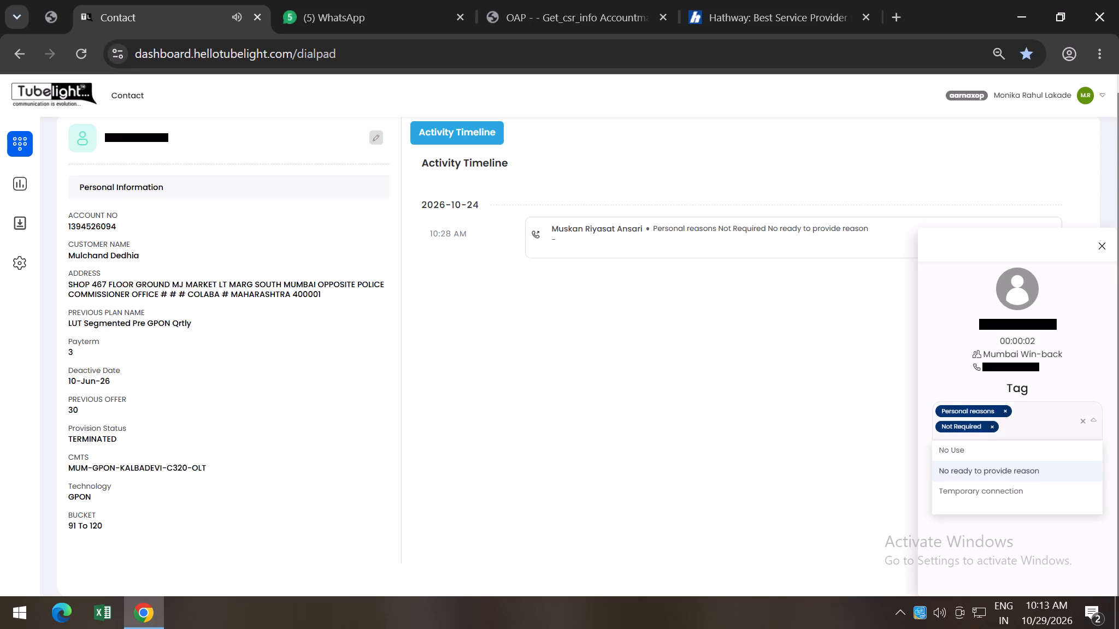
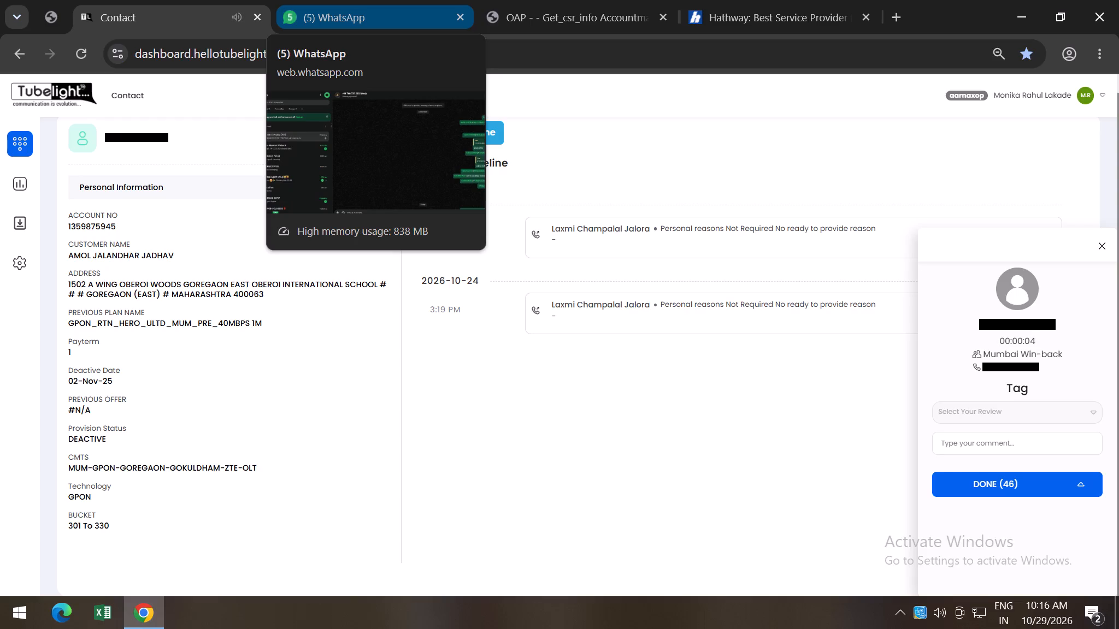
Tag the Goregaon East customer's ended call as Personal reasons with the second-level reason Not Required.
click(1005, 411)
scroll(982, 461, down, 1)
click(986, 458)
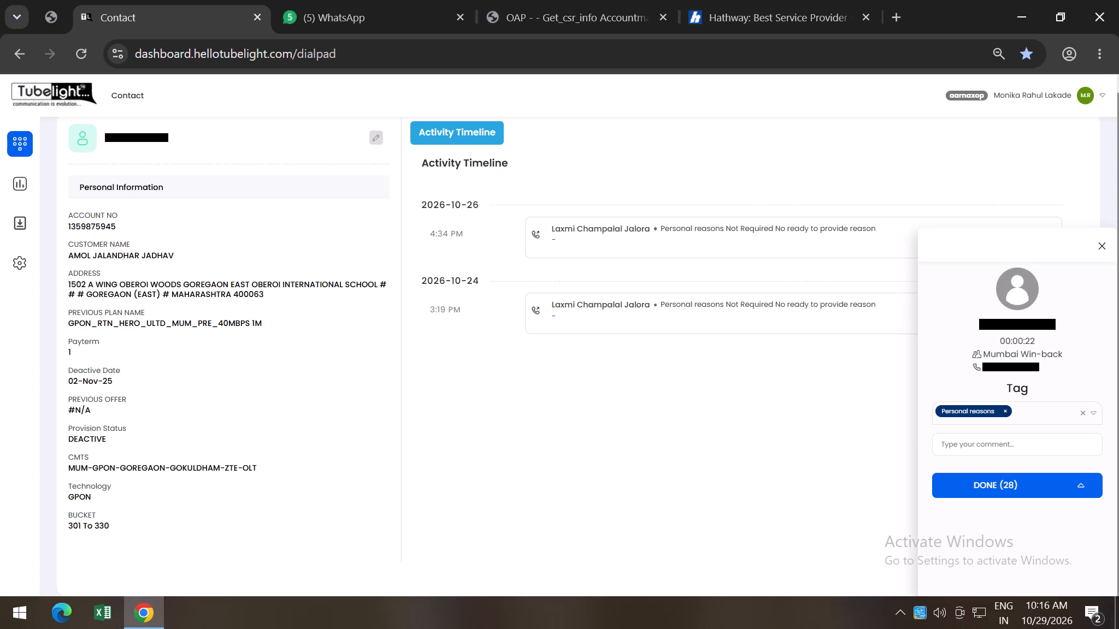
click(1016, 412)
click(970, 483)
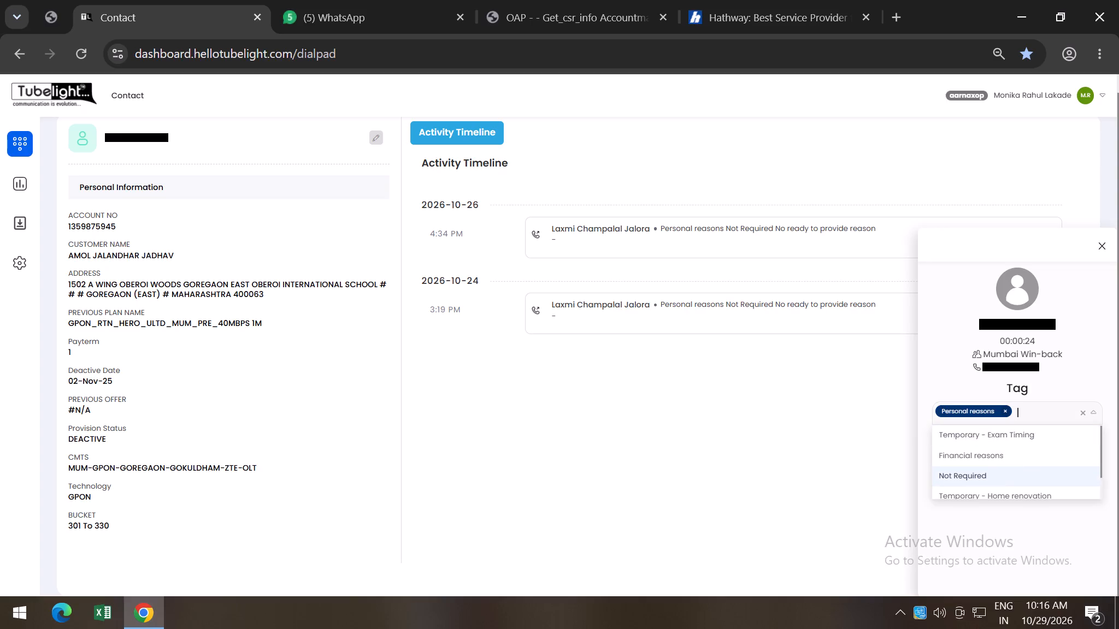
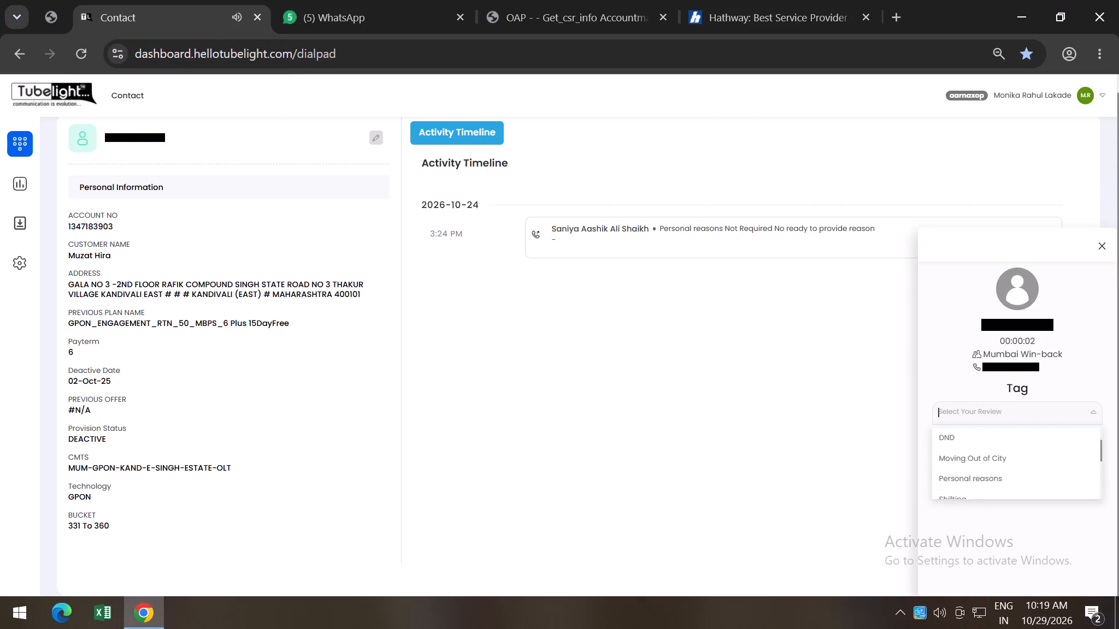
Tag the Kandivali East customer's call as Personal reasons, Not Required, No ready to provide reason.
click(969, 464)
click(1017, 412)
click(1004, 474)
click(1027, 432)
click(1019, 472)
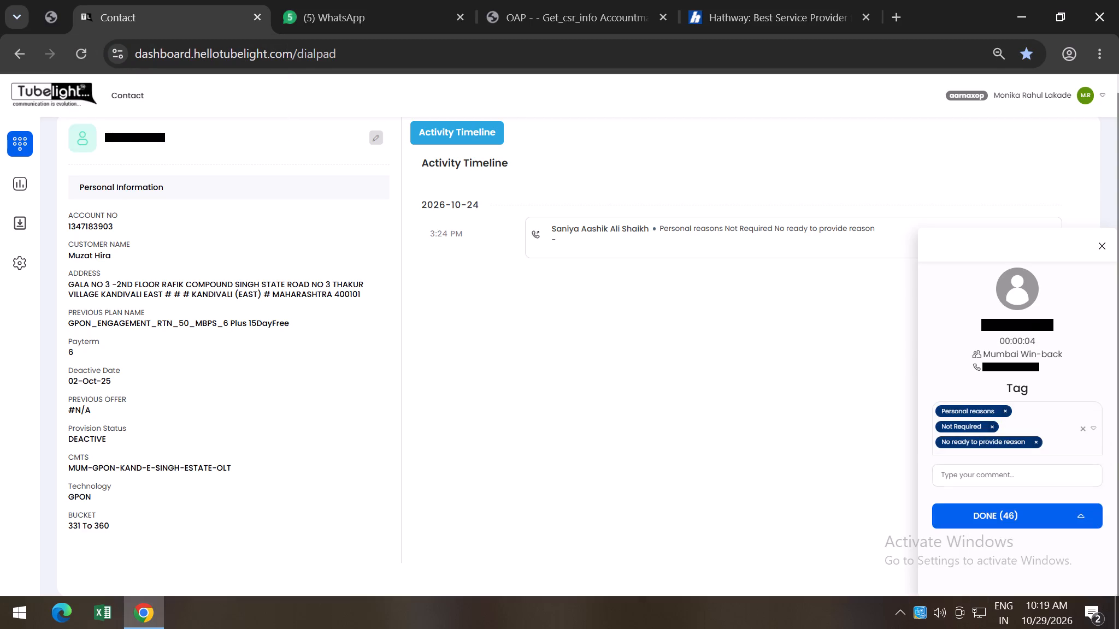
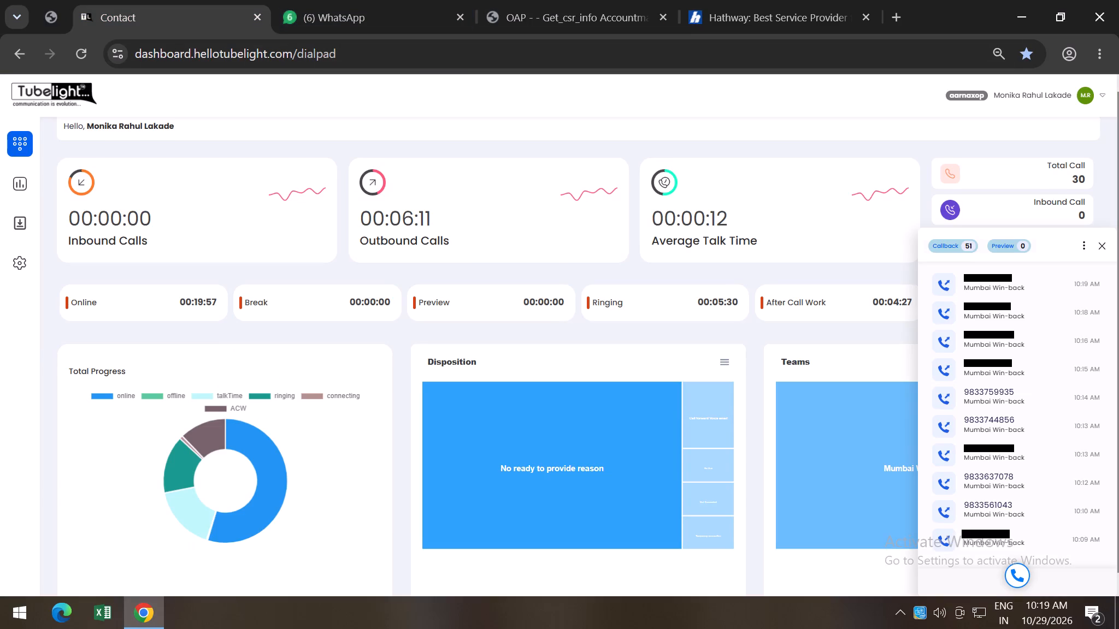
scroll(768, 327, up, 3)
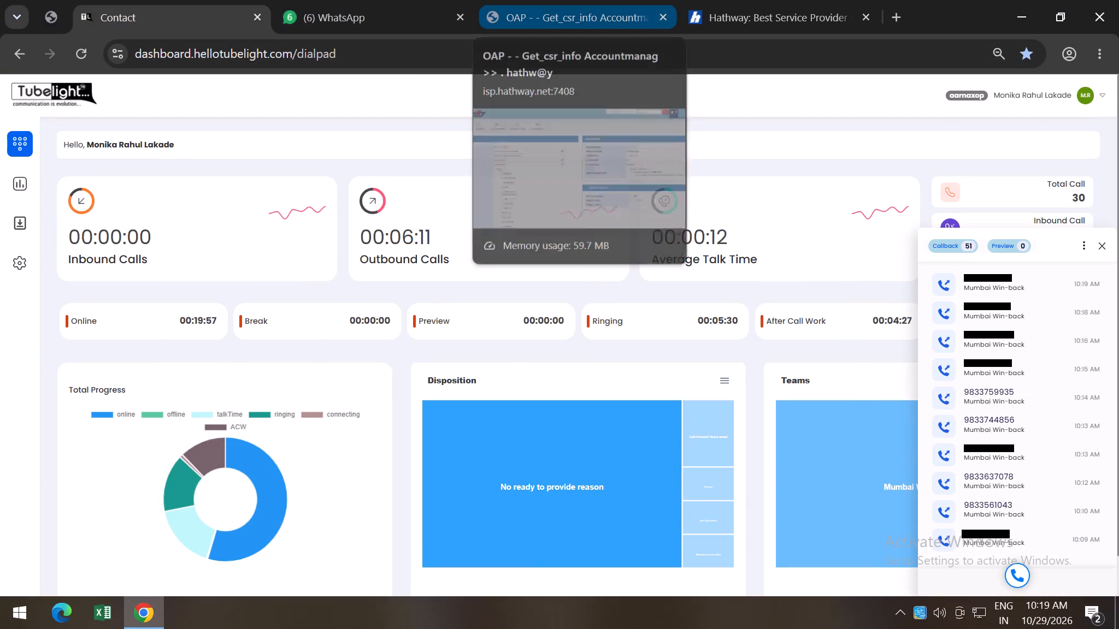
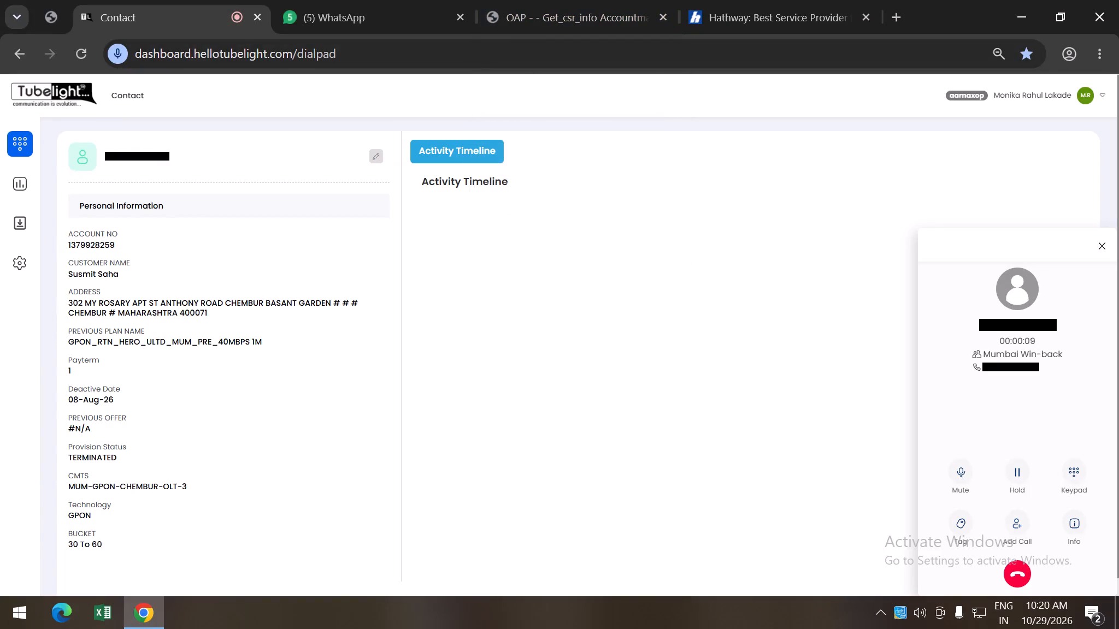
End the current Mumbai Win-back call and tag it with the dispositions Personal reasons and Not Required.
click(1011, 570)
click(974, 423)
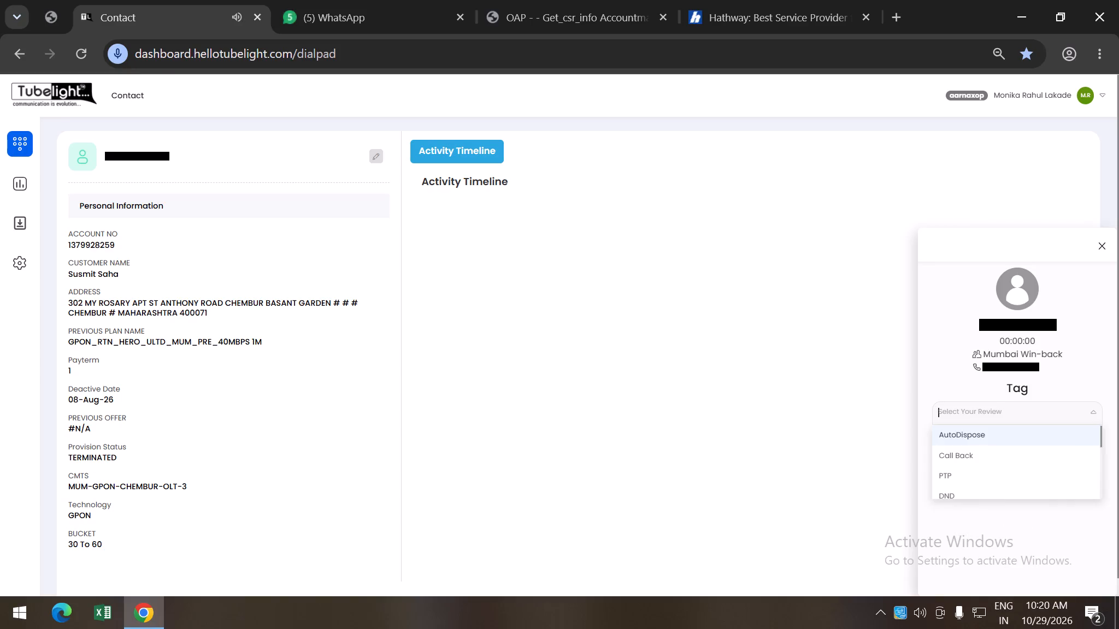
scroll(976, 455, down, 1)
click(979, 465)
drag(1024, 403, 1022, 416)
drag(979, 480, 983, 471)
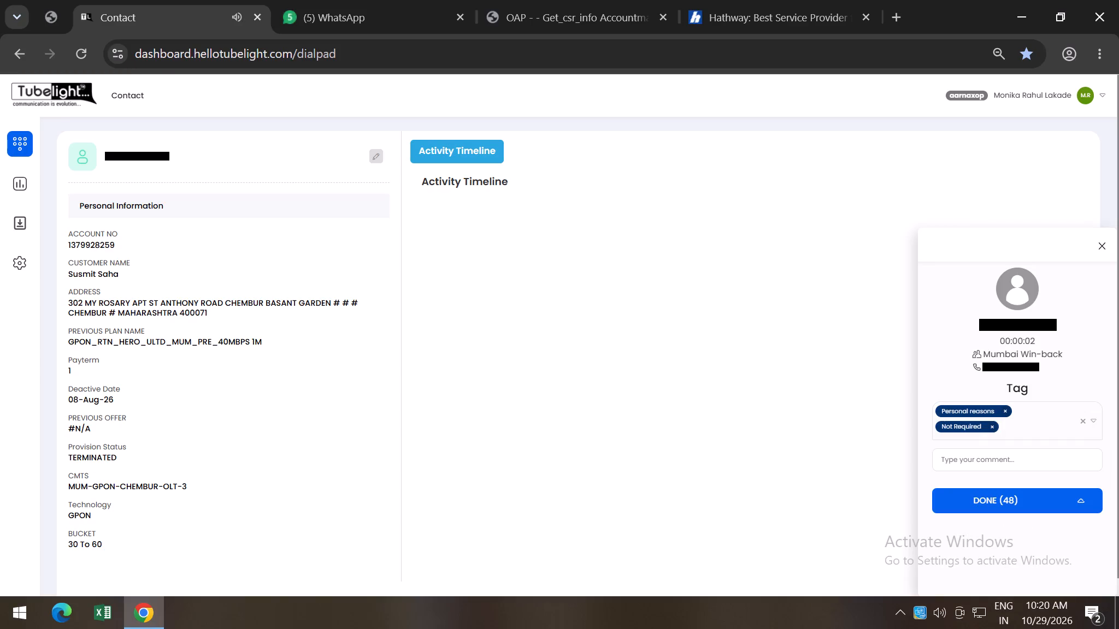
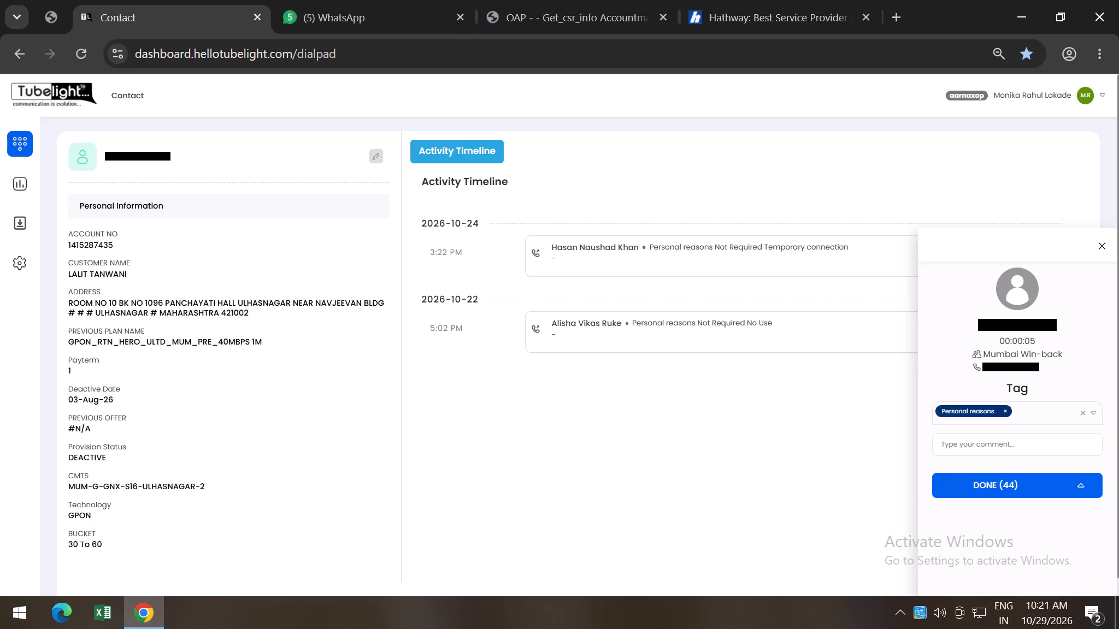
Add Not Required under Personal reasons to the Ulhasnagar customer's call tags and open the third-level reason choices.
click(1024, 407)
click(973, 474)
click(1012, 436)
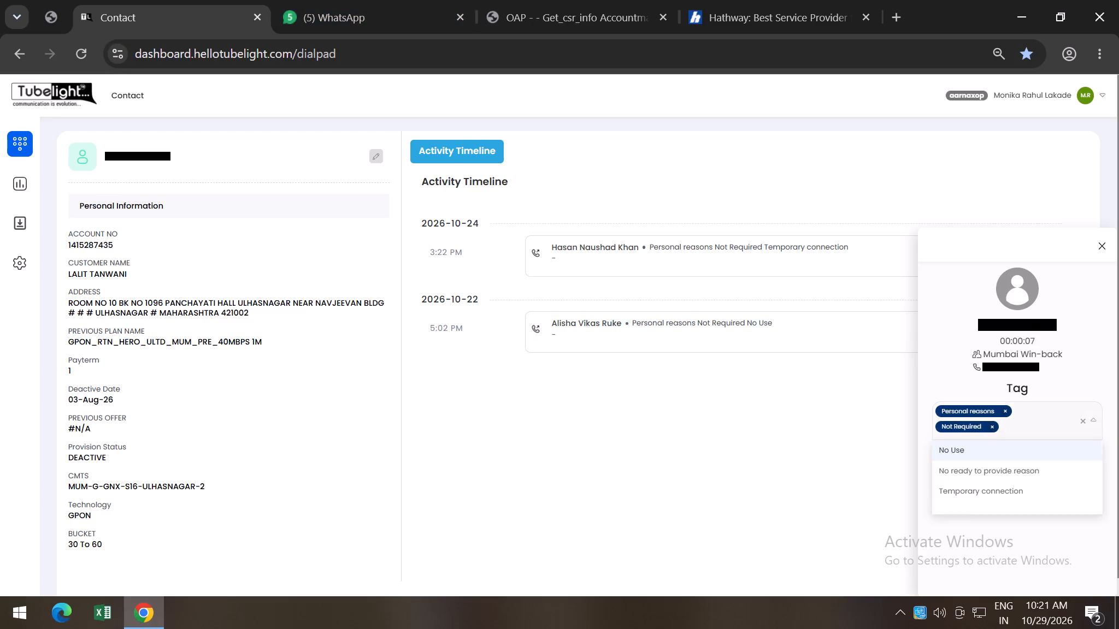
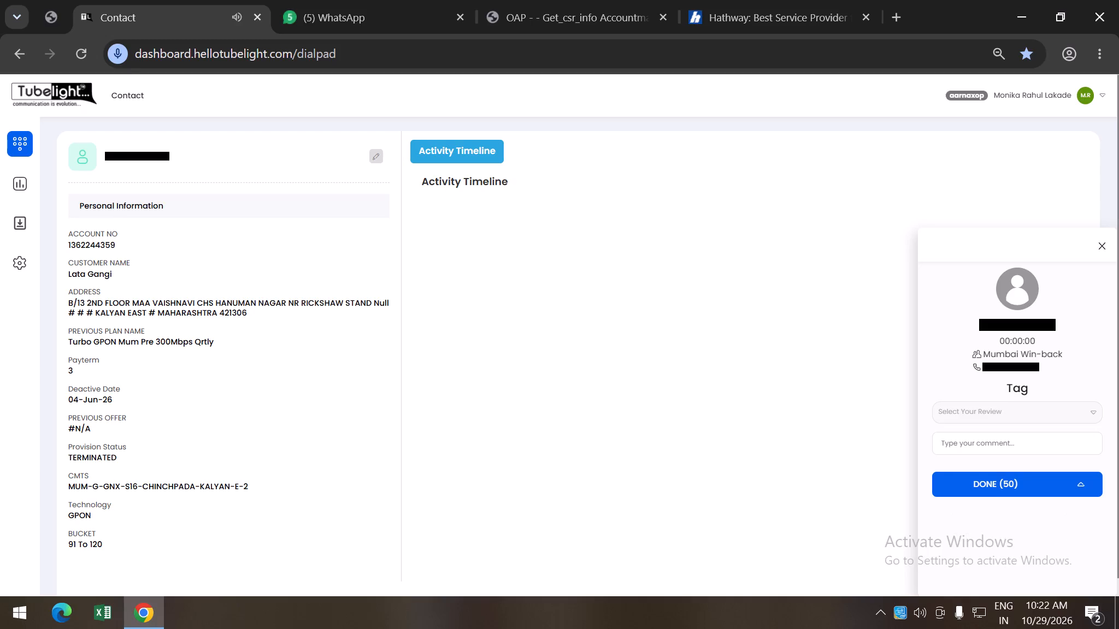
Tag the Kalyan East customer's ended call as Personal reasons and open the choice of second-level reasons.
click(1001, 412)
scroll(981, 474, down, 1)
click(982, 465)
click(1032, 414)
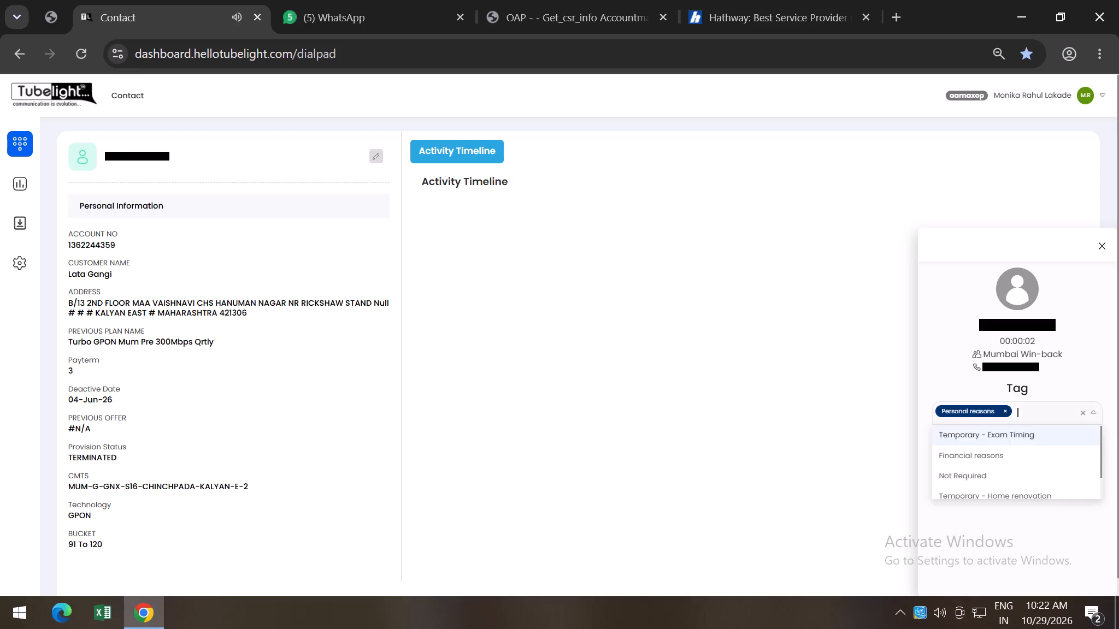
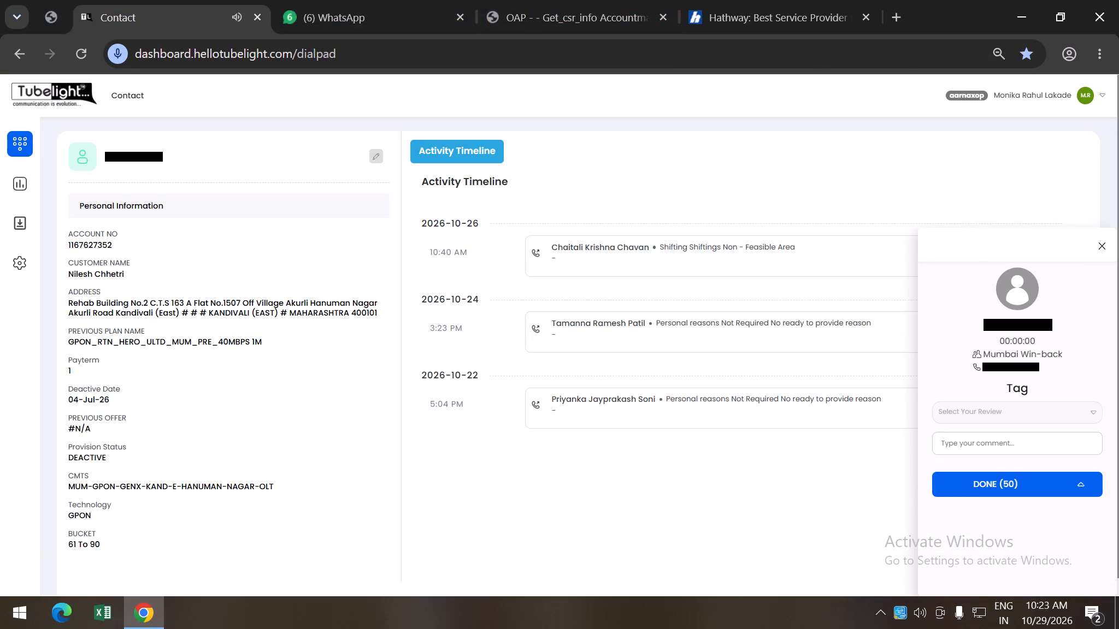
Tag the Mumbai Win-back call as Not Connect, Not Contactable and Call forward Voice email, and submit the disposition.
click(994, 427)
click(996, 407)
scroll(987, 468, down, 5)
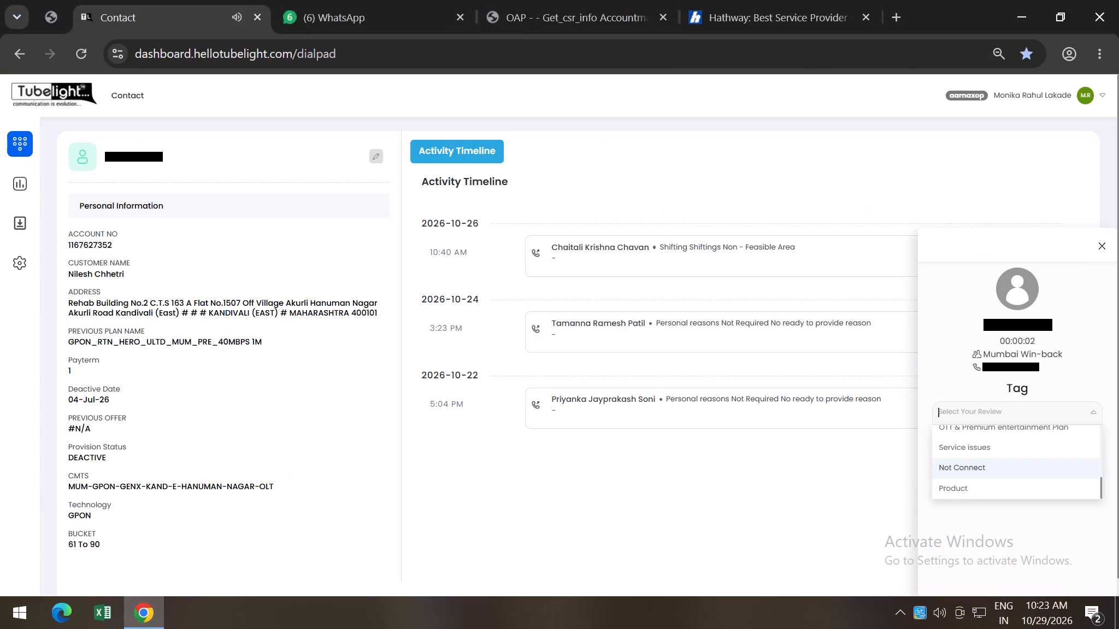
scroll(981, 460, down, 1)
click(982, 465)
click(1000, 406)
click(986, 456)
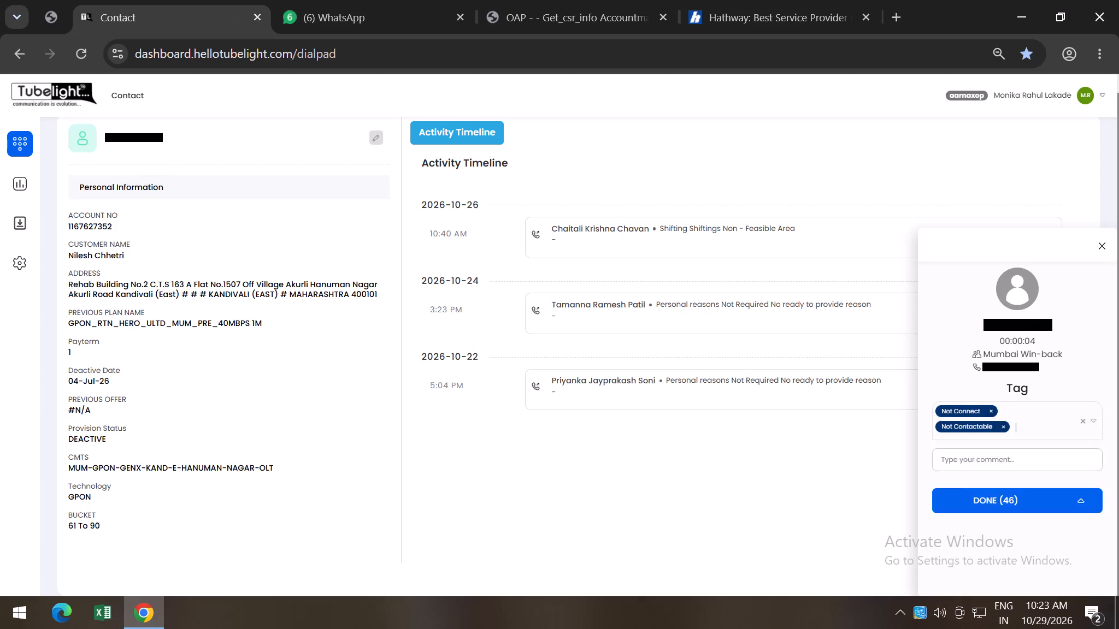
click(1051, 407)
scroll(996, 472, down, 2)
click(998, 460)
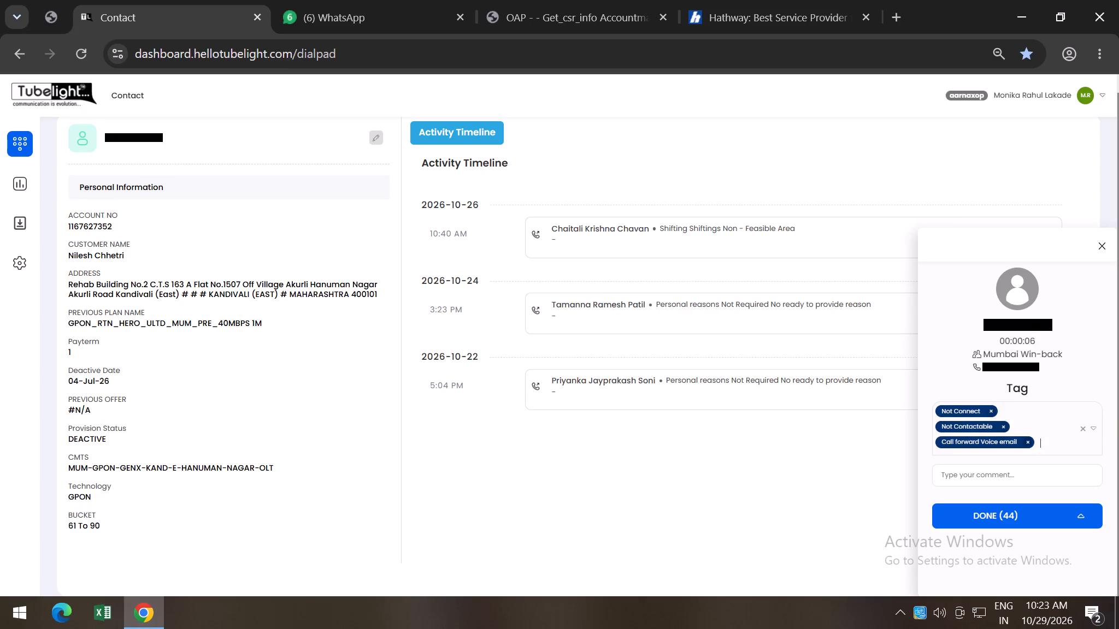
click(1040, 447)
click(980, 506)
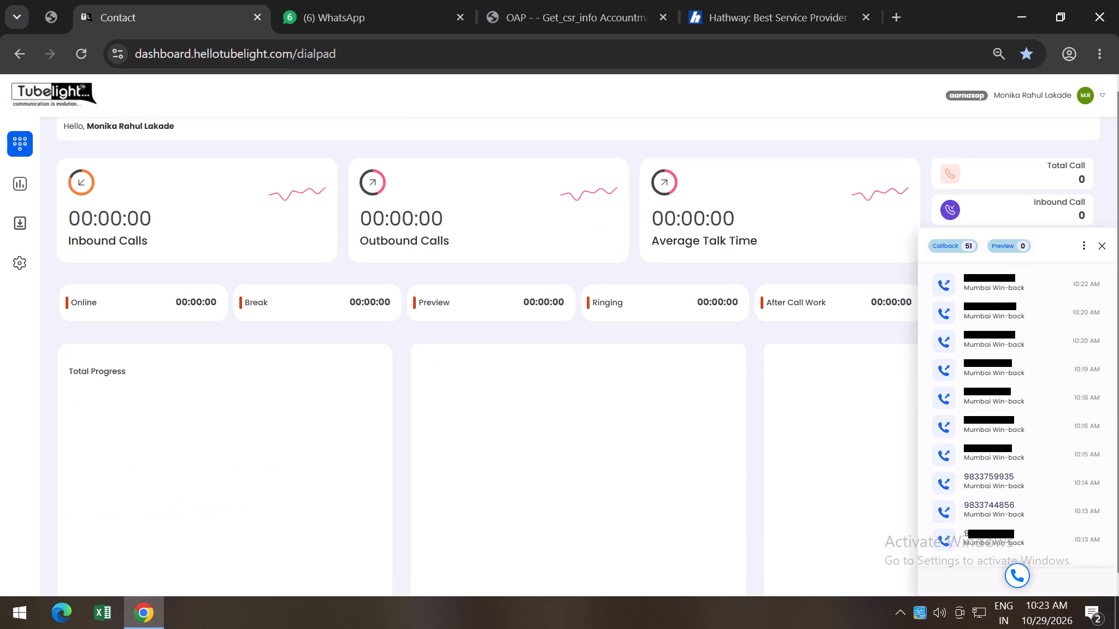
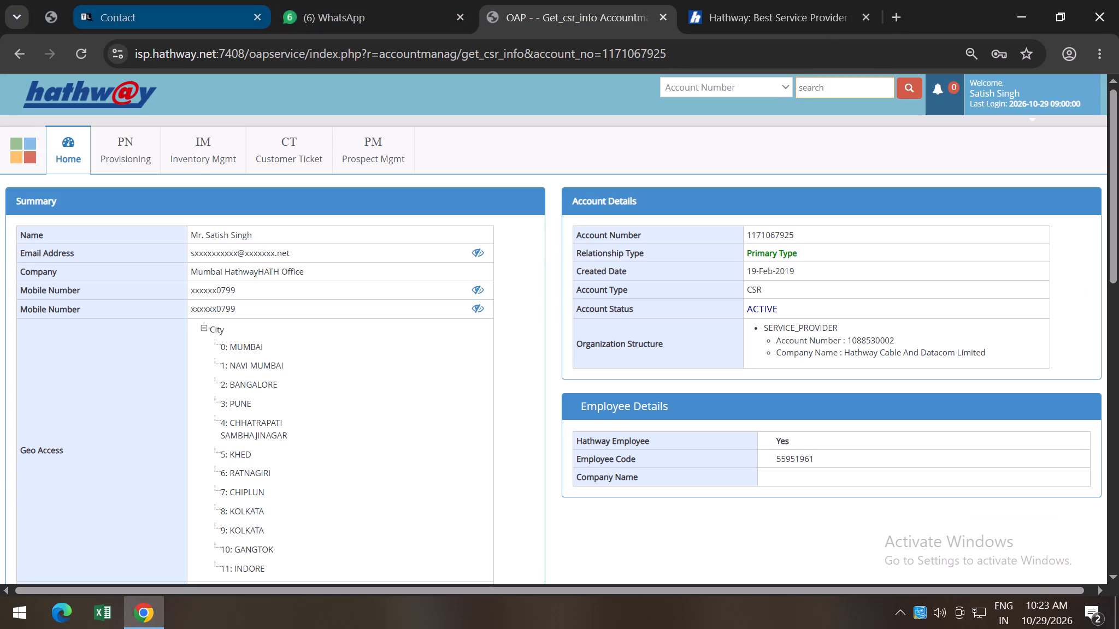
Switch from the Hathway account page back to the Tubelight dialpad with the Mumbai Win-back call list.
click(152, 0)
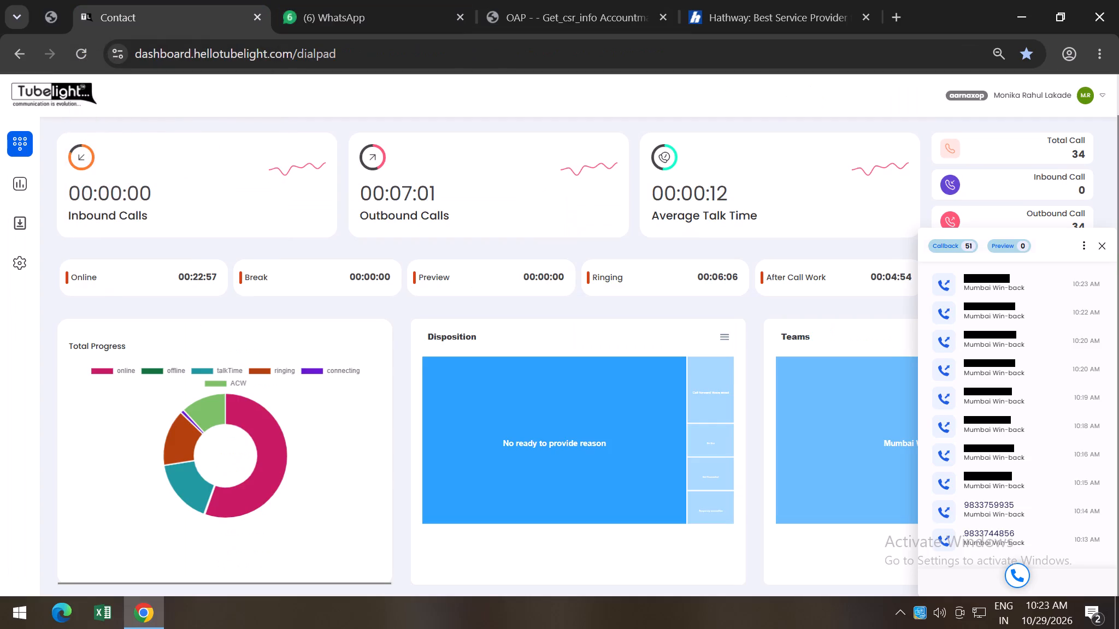
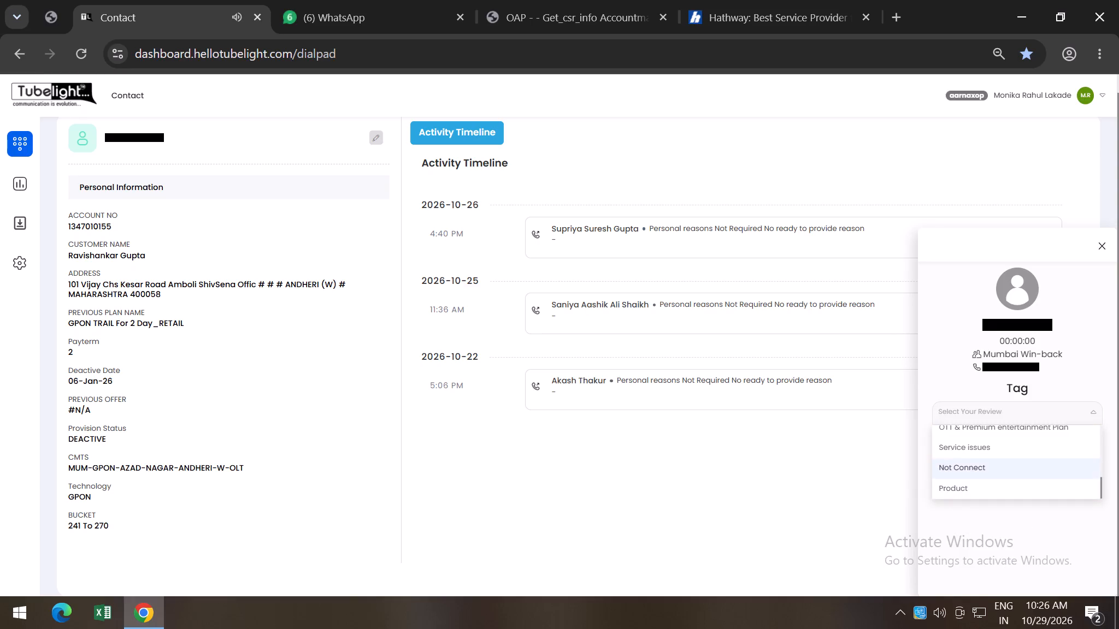
Tag the Andheri West customer's call as Not Connect, Not Contactable and Not Connected, and submit the disposition.
click(967, 472)
click(1026, 408)
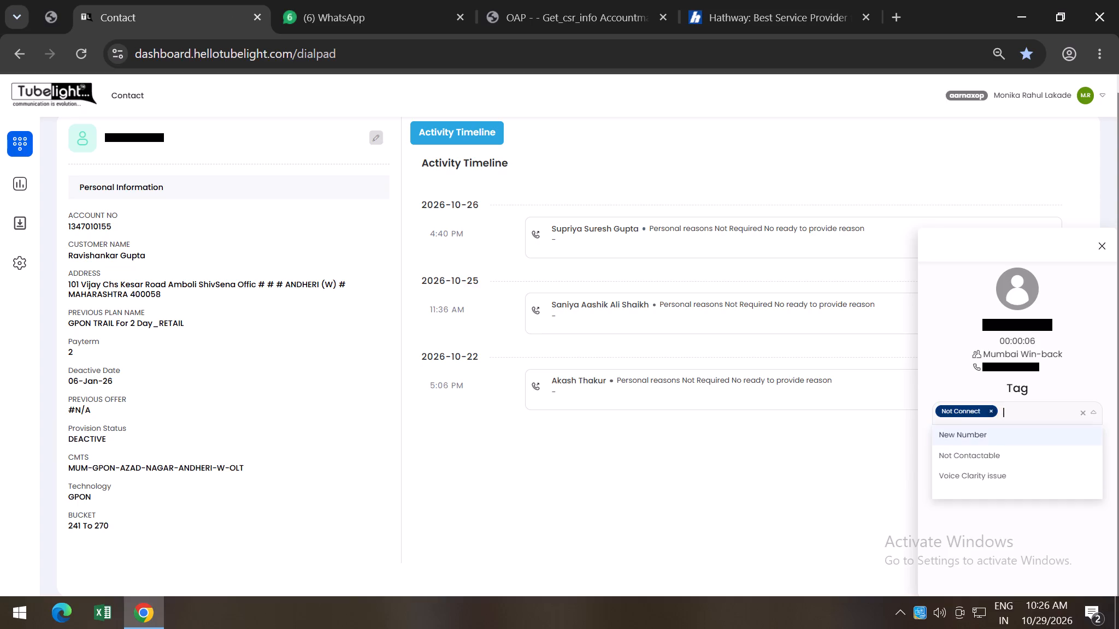
click(993, 452)
drag(1072, 408, 1059, 426)
scroll(977, 485, down, 1)
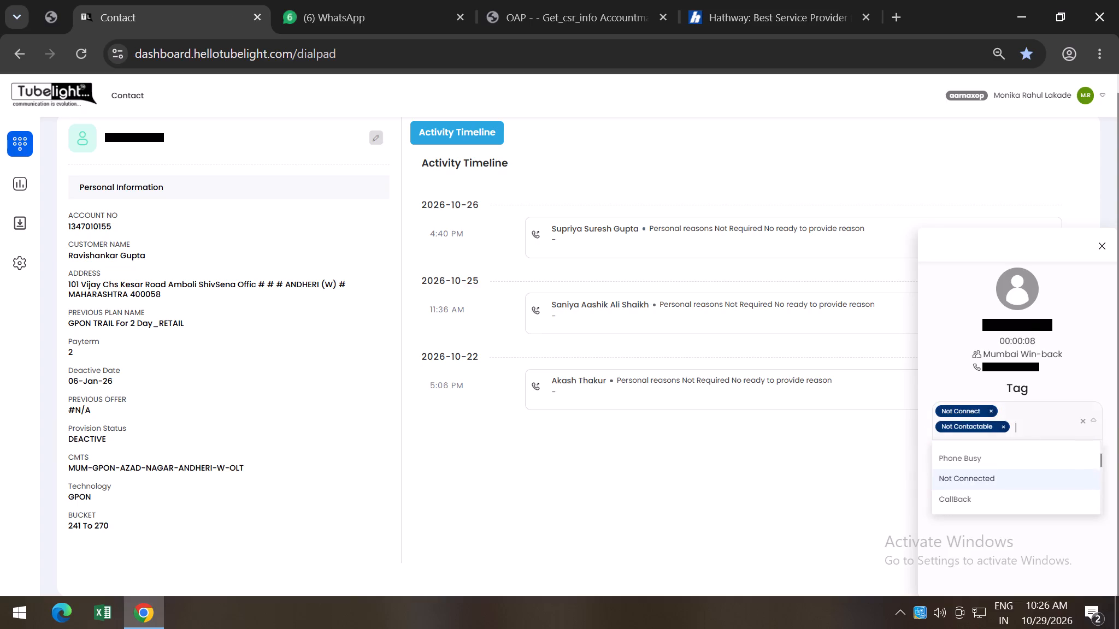
click(989, 474)
click(990, 509)
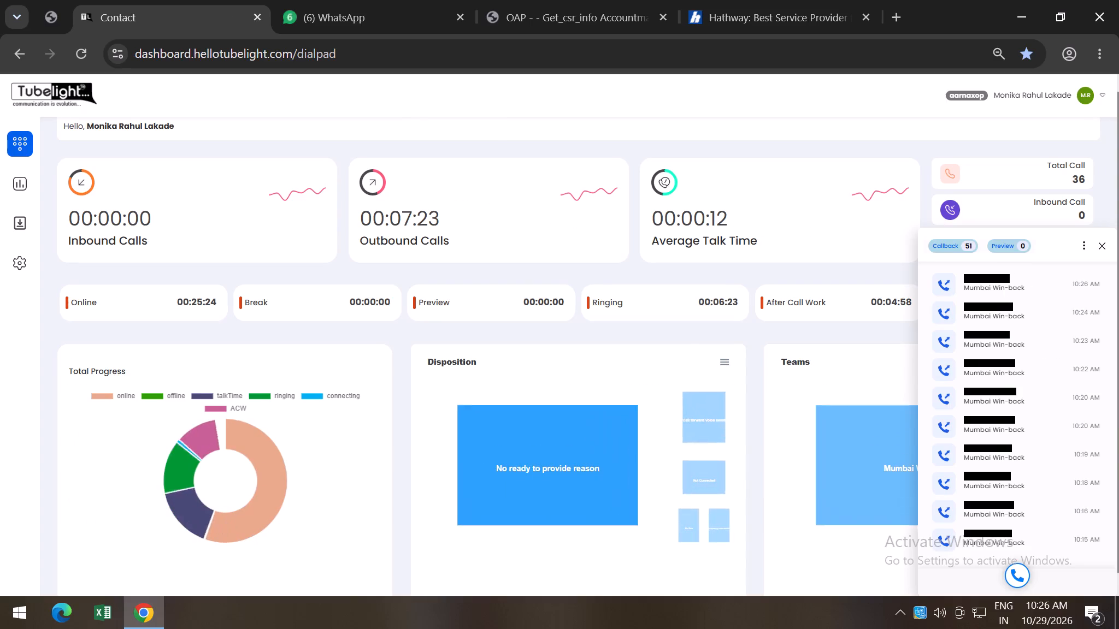
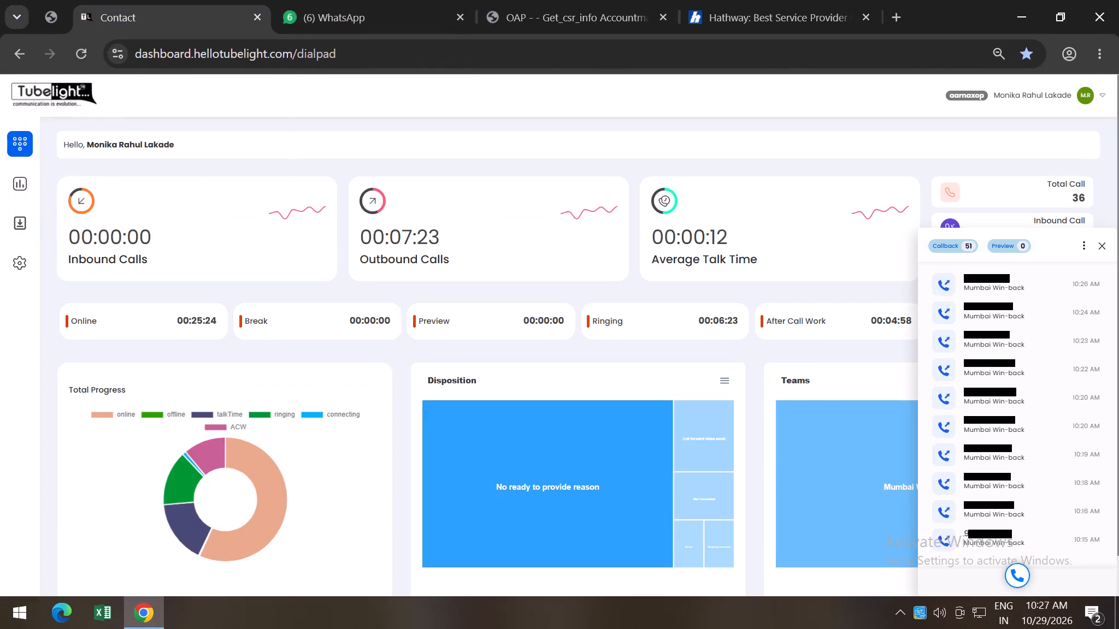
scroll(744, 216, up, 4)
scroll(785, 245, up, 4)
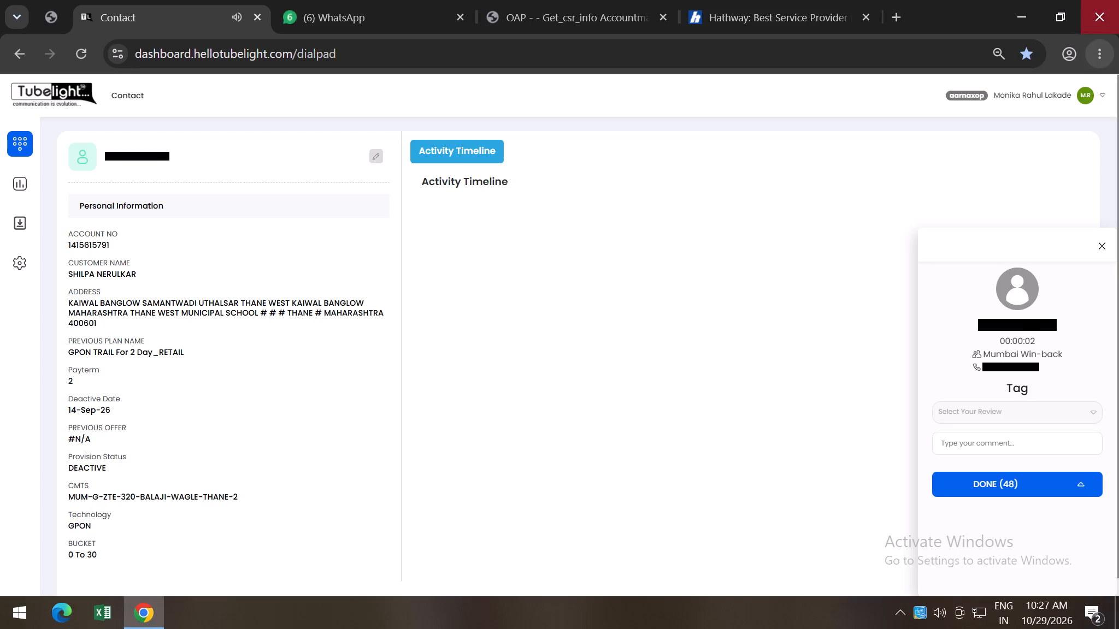
Tag the Mumbai Win-back call as Personal reasons, Not Required and No ready to provide reason, and submit the disposition.
click(1003, 423)
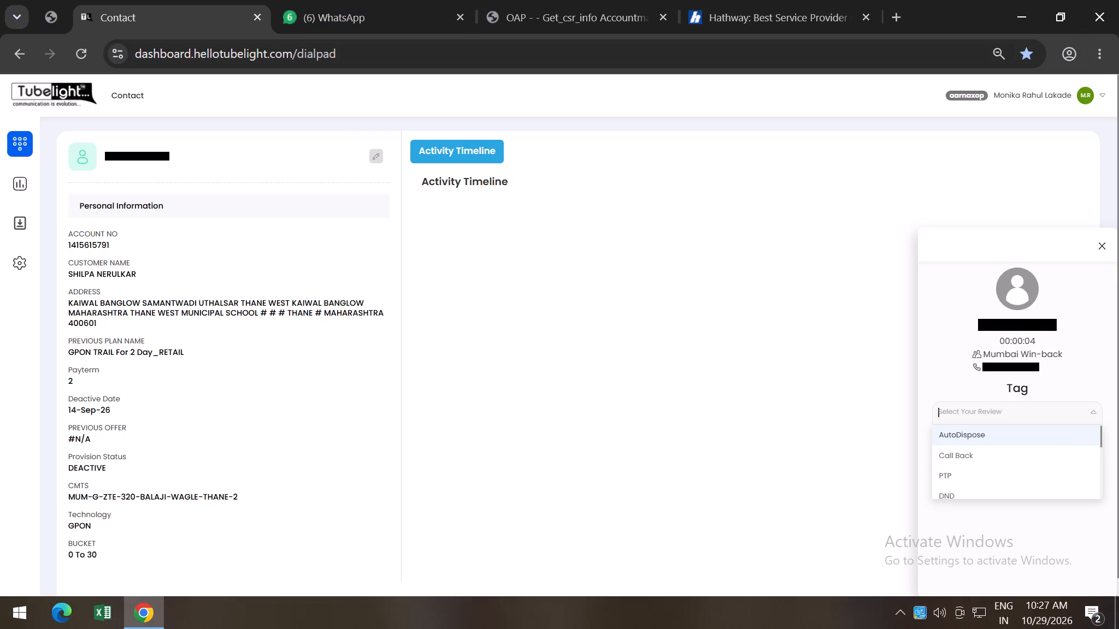
scroll(987, 482, down, 1)
click(984, 468)
click(1028, 419)
click(994, 475)
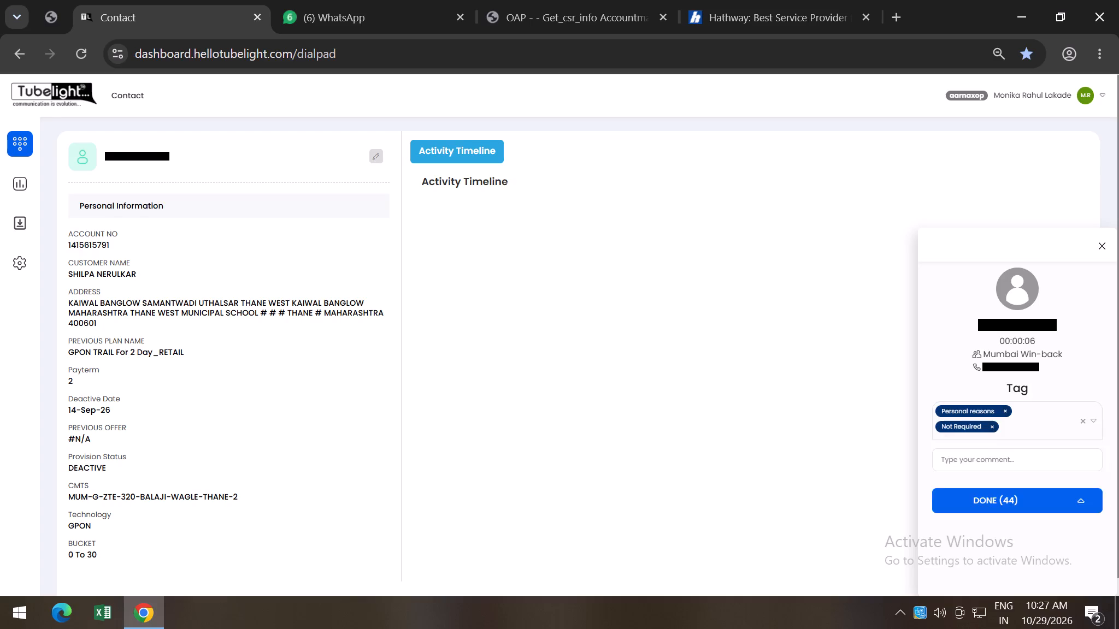
click(1029, 435)
click(1013, 473)
click(1058, 451)
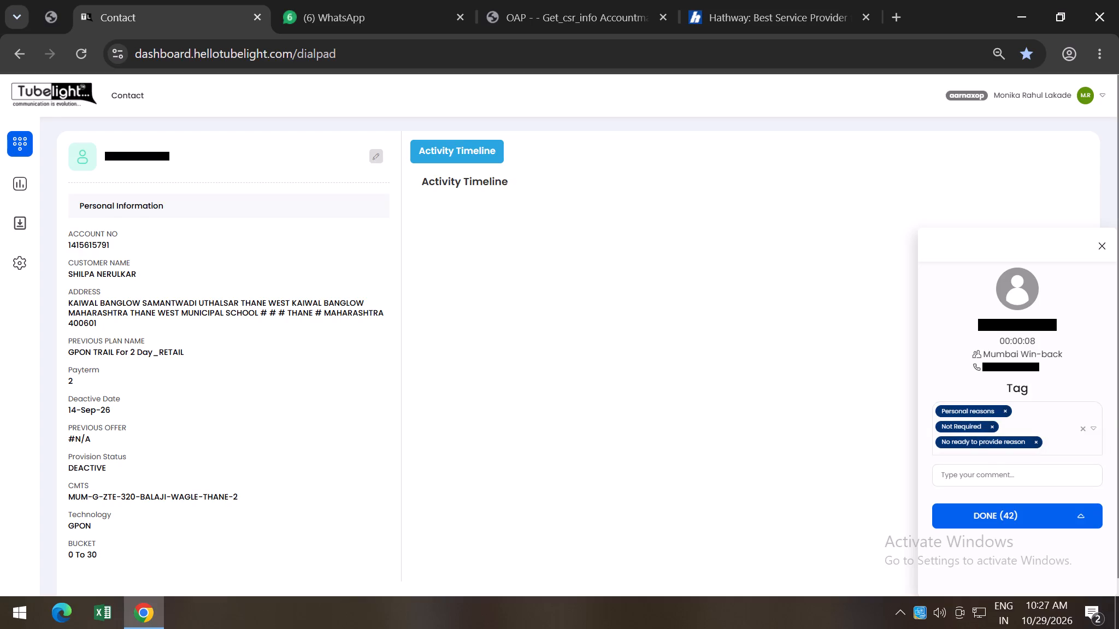
click(1015, 517)
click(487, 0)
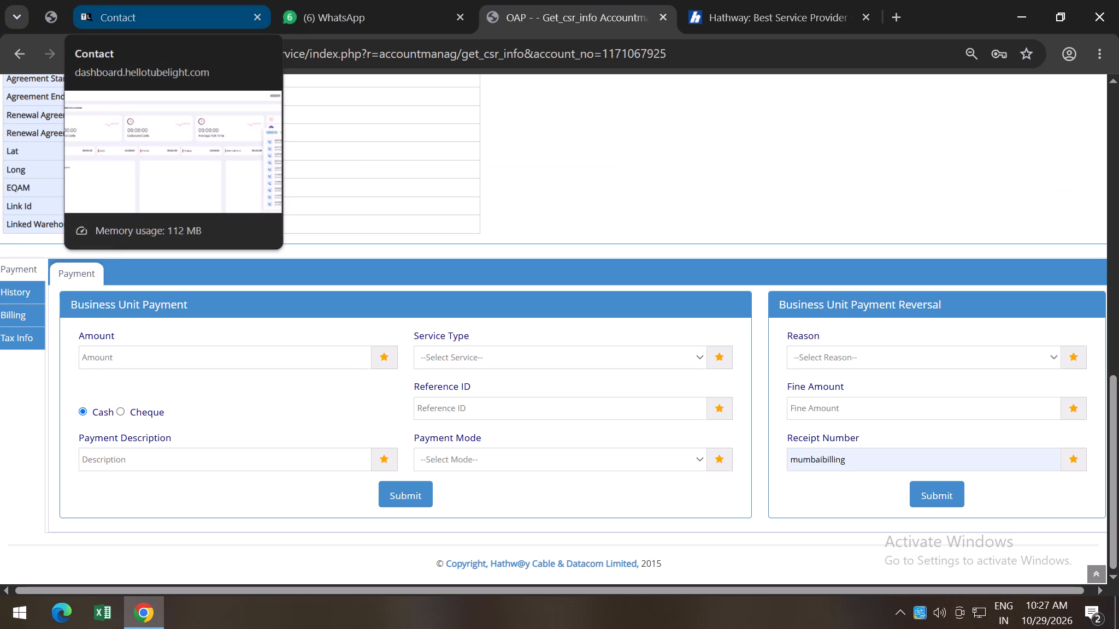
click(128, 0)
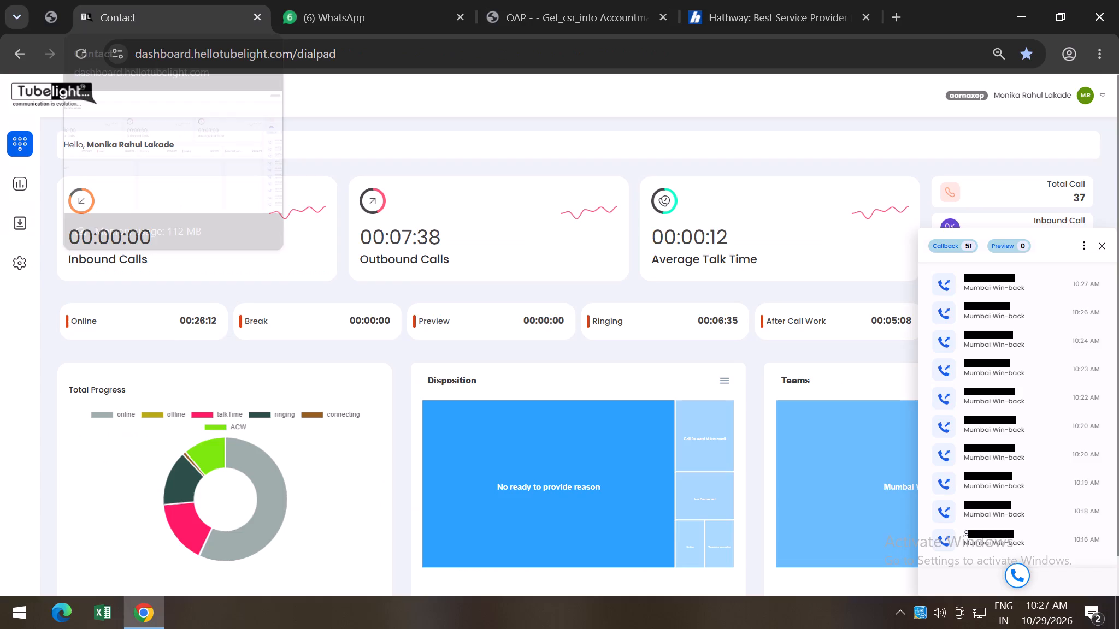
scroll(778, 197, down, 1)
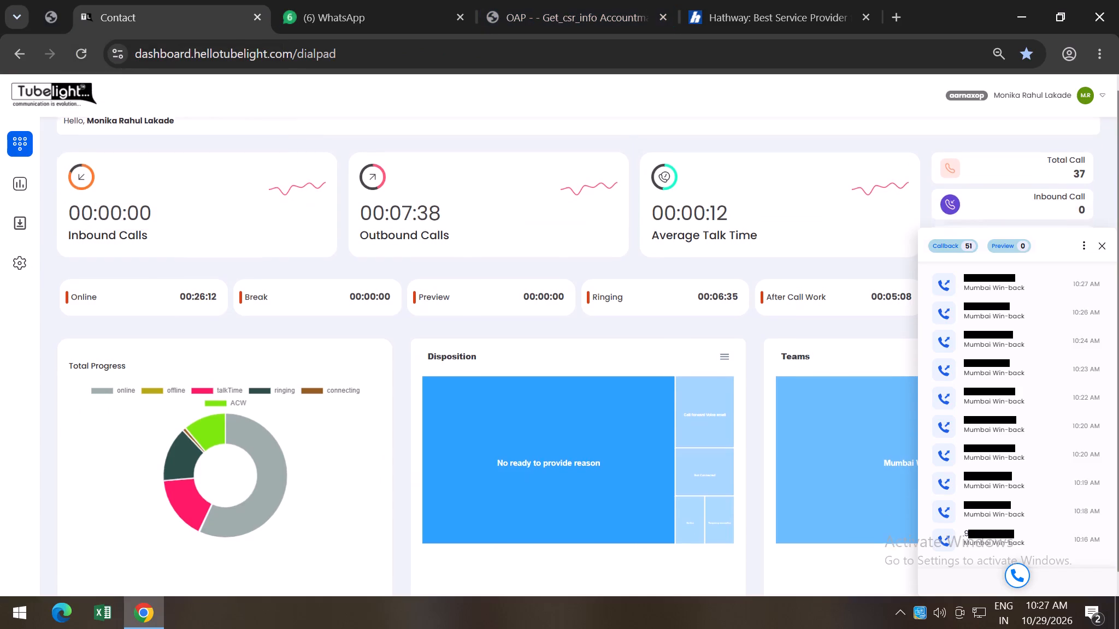
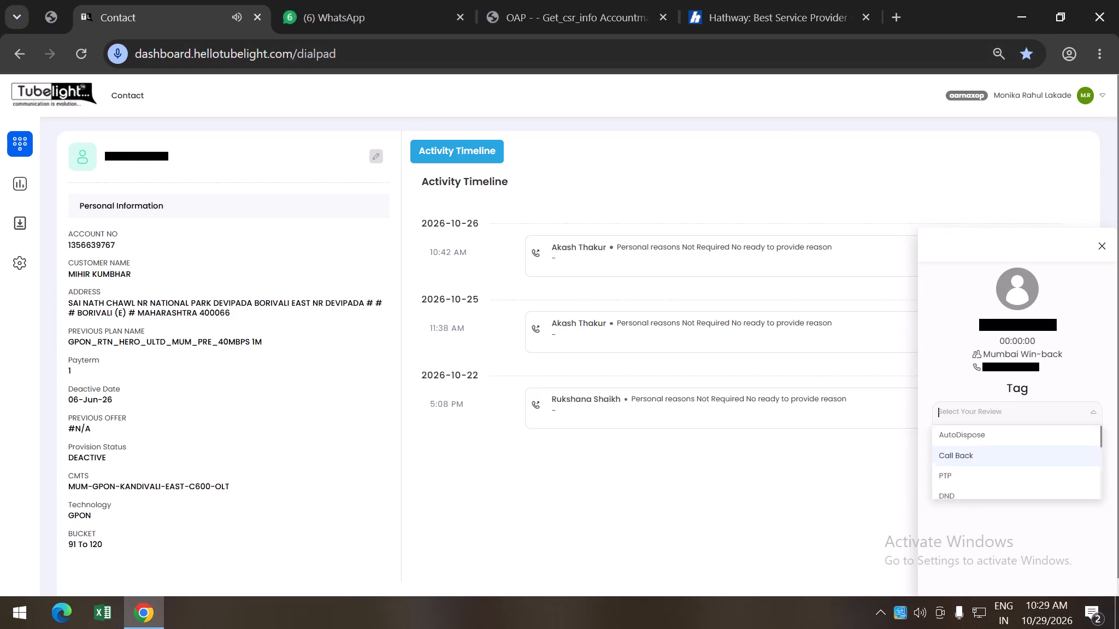
Tag the Mumbai Win-back call as Not Connect, Not Contactable and Call forward Voice email, and submit the disposition.
scroll(991, 464, down, 6)
click(991, 467)
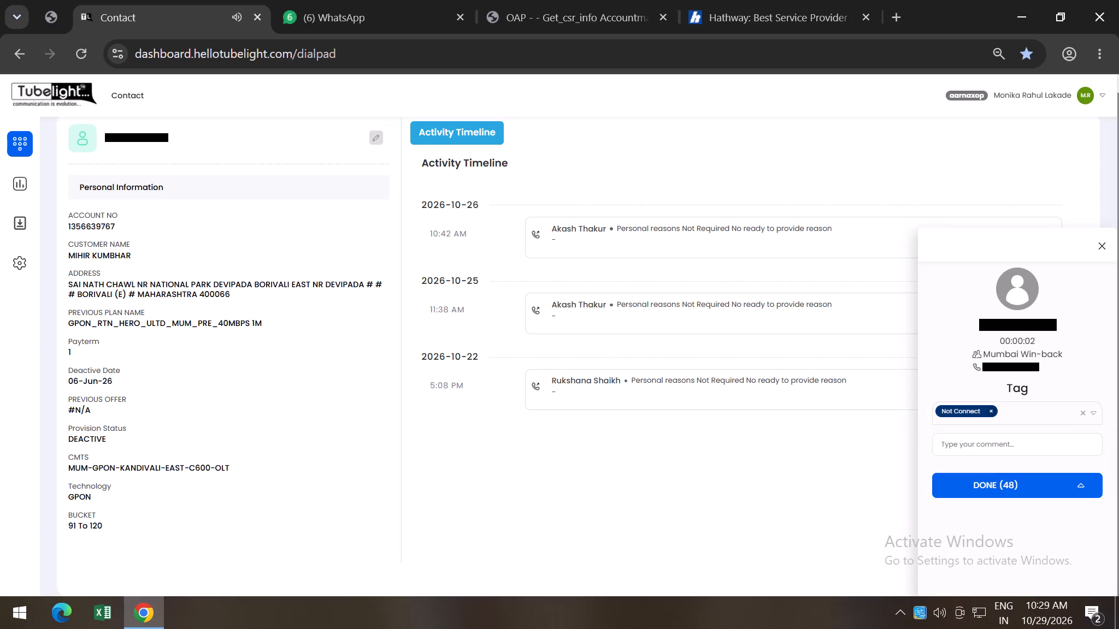
click(1007, 410)
click(991, 455)
drag(1031, 422, 1028, 430)
scroll(983, 486, down, 2)
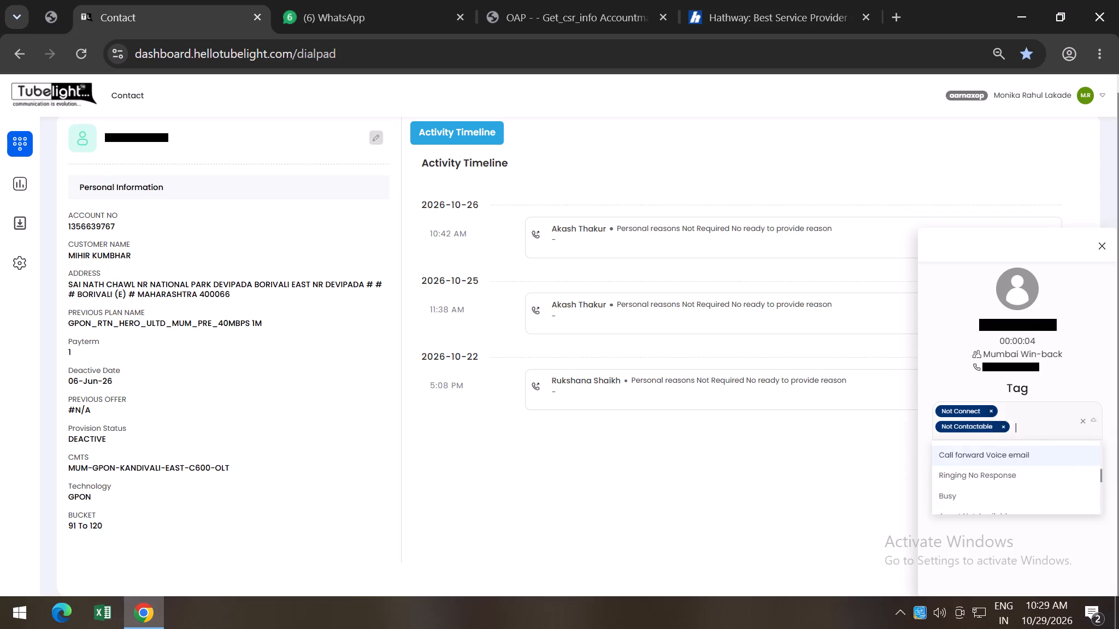
click(999, 453)
click(1007, 515)
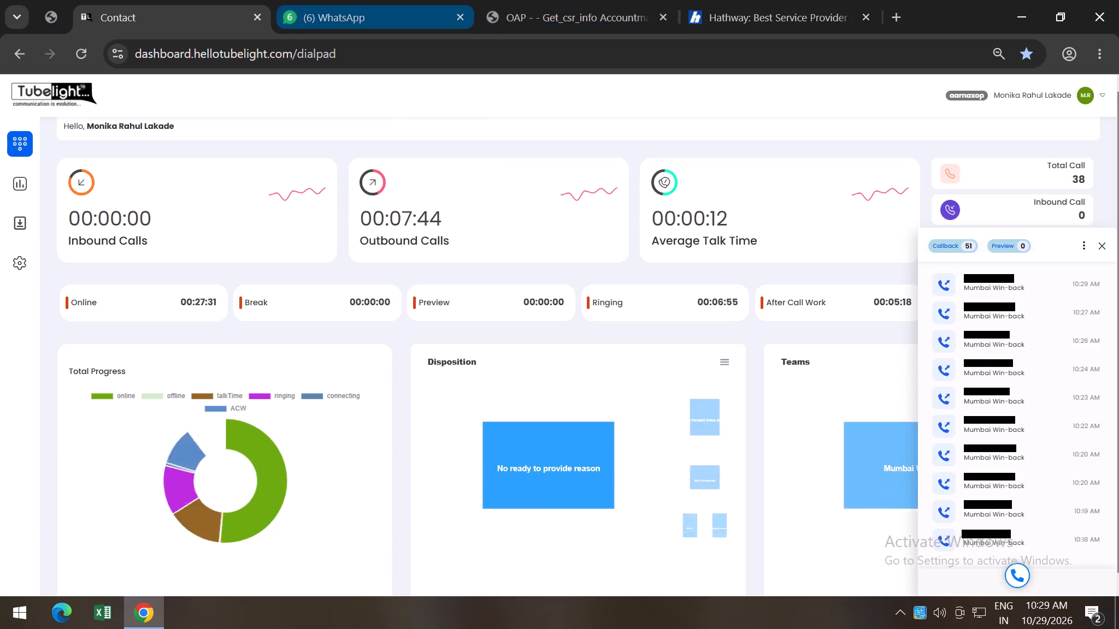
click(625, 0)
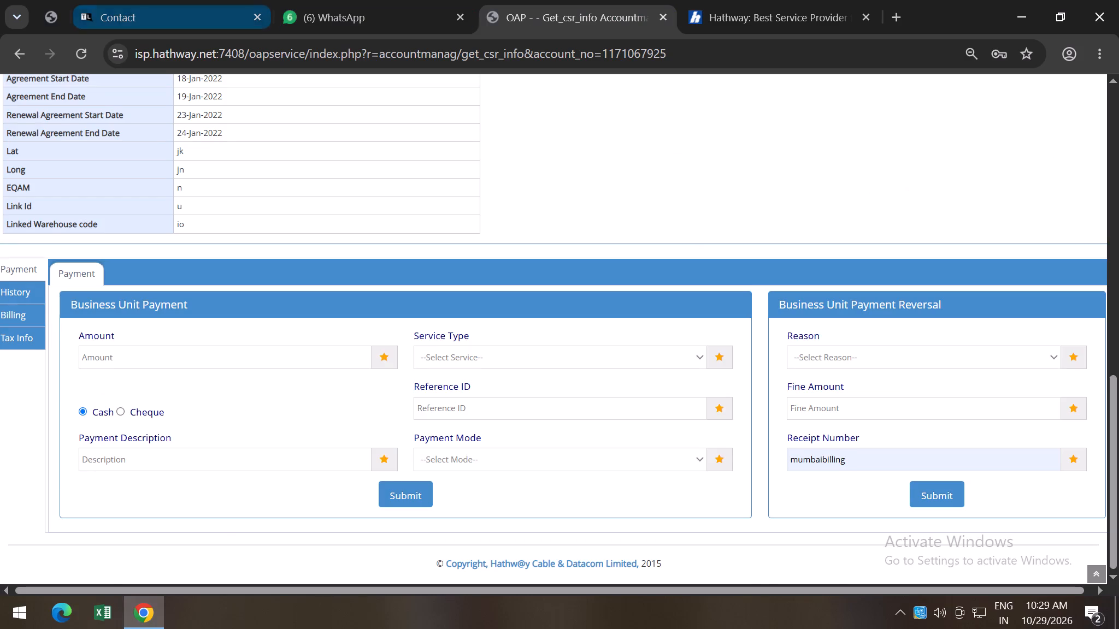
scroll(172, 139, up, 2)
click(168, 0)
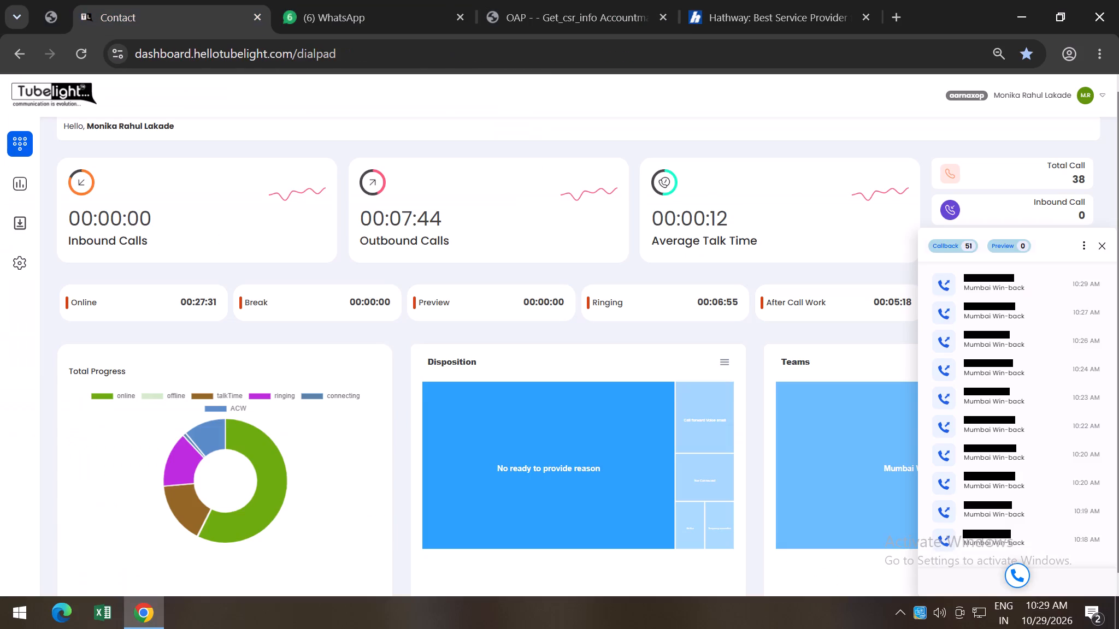
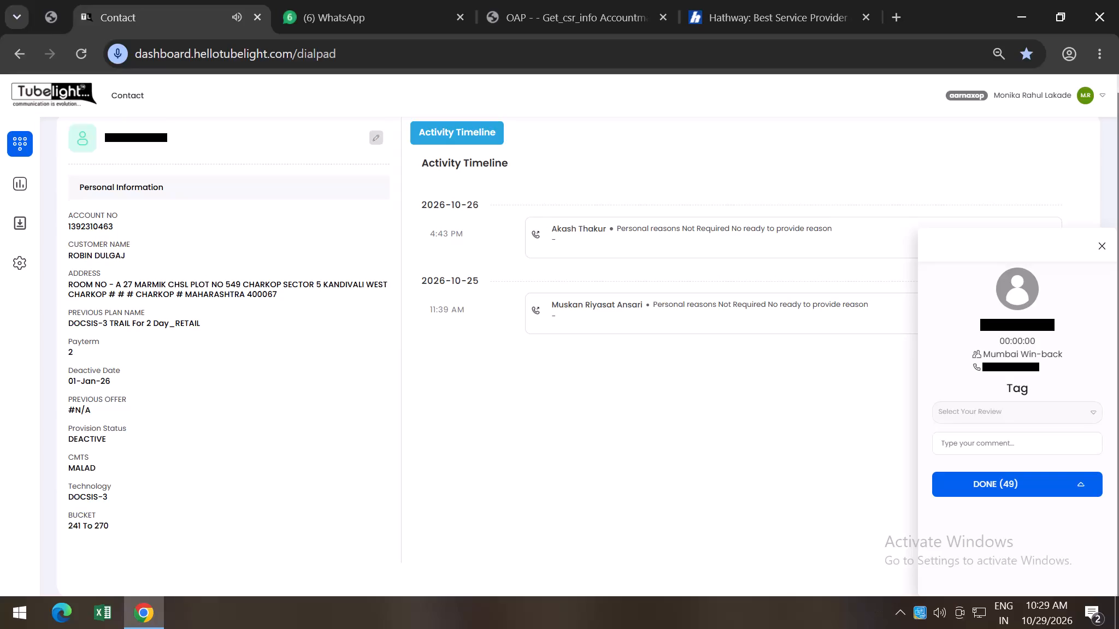
Tag the ended Mumbai Win-back call with its review reason and sub-reasons, and submit the disposition.
click(1004, 416)
scroll(982, 474, down, 1)
drag(984, 466, 988, 461)
click(1012, 423)
click(983, 476)
drag(1047, 402, 1044, 417)
click(1021, 465)
click(1021, 509)
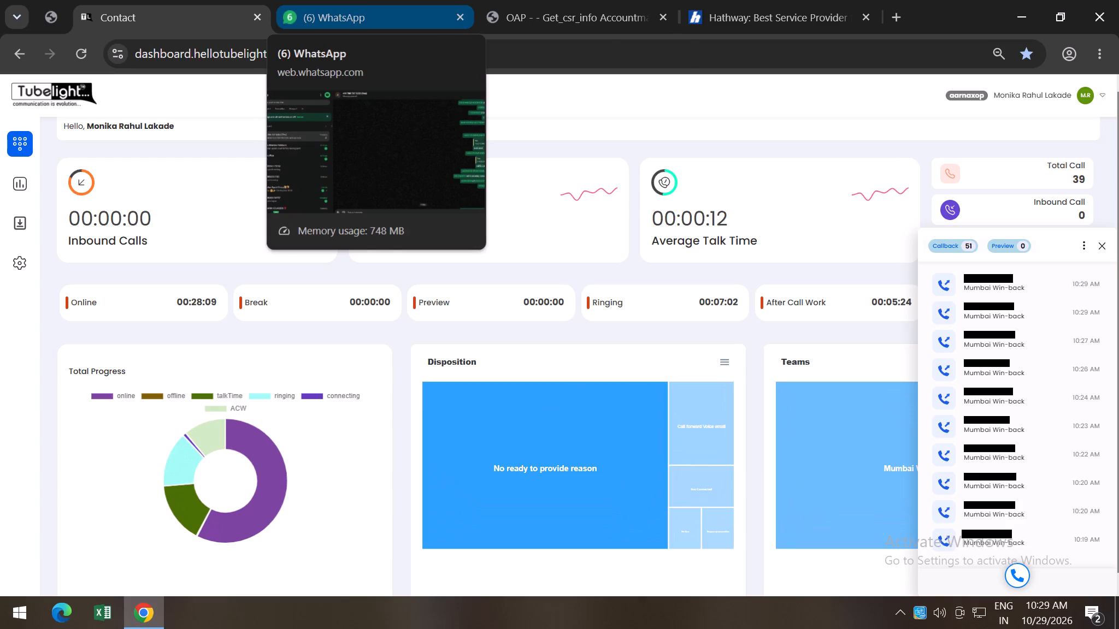
Switch to the OAP account information page and go back to the Contact dialpad.
click(596, 10)
click(222, 0)
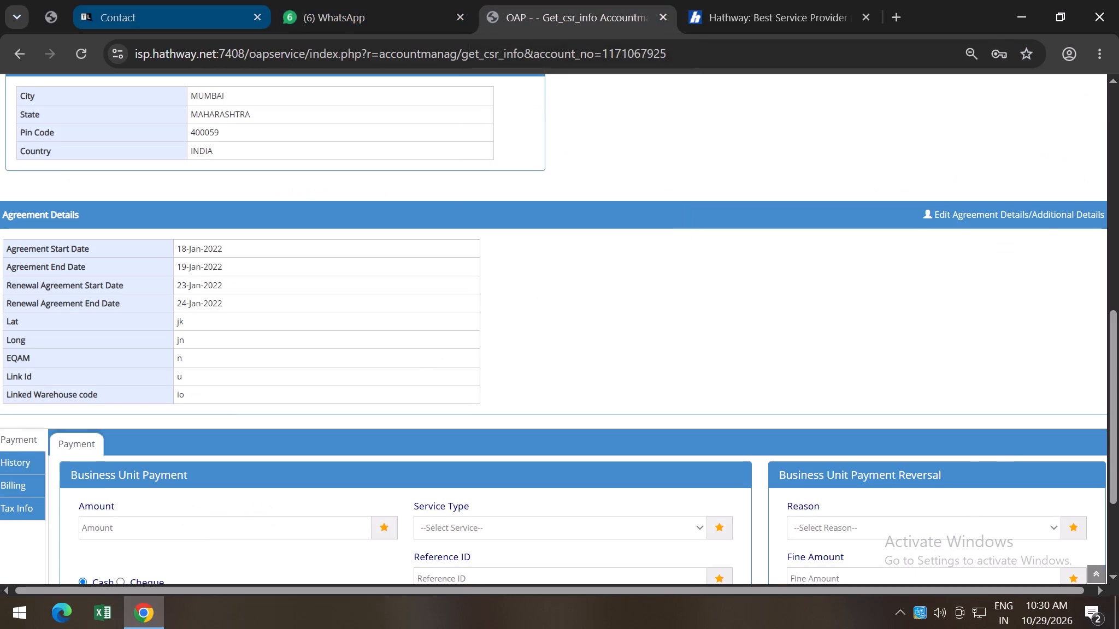
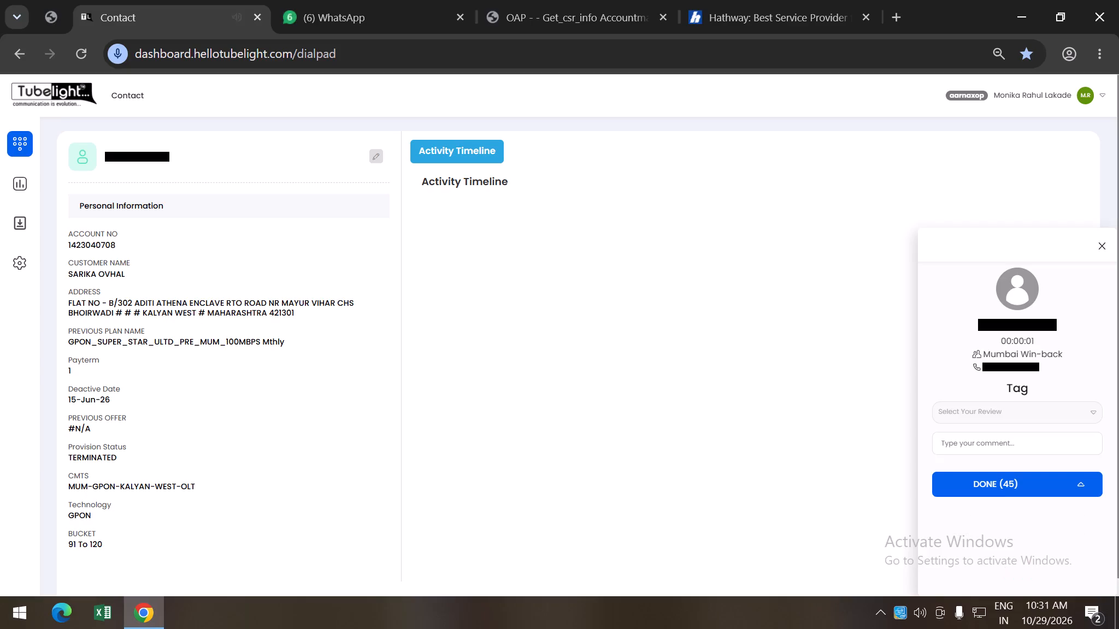
Tag the ended Mumbai Win-back call with Personal reasons and bring up its sub-reasons.
click(1012, 411)
scroll(964, 475, down, 1)
click(974, 470)
click(1034, 405)
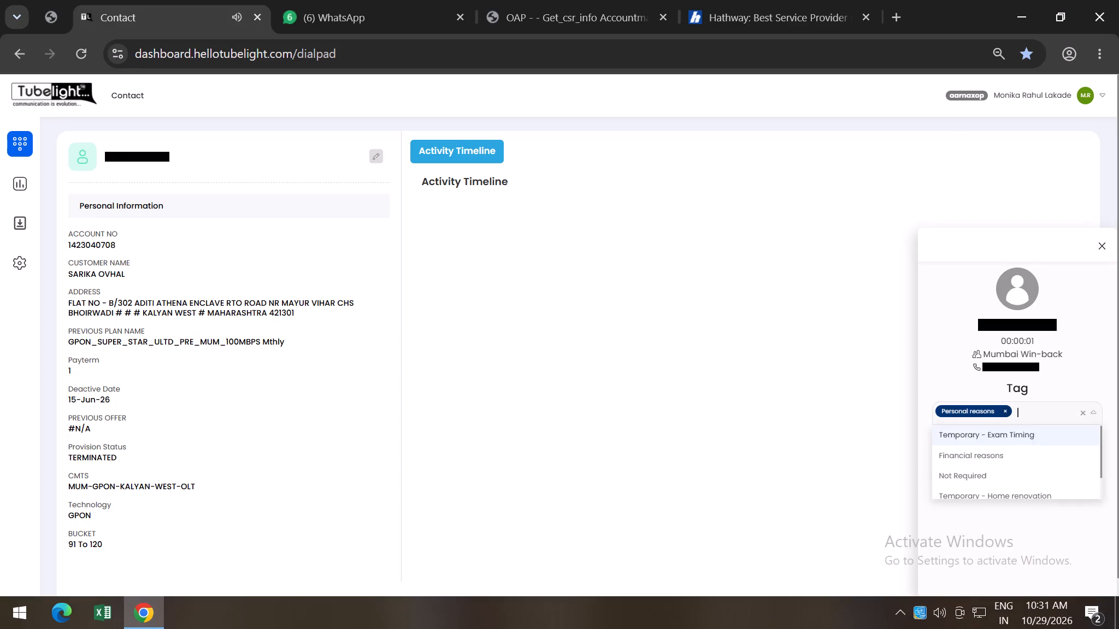
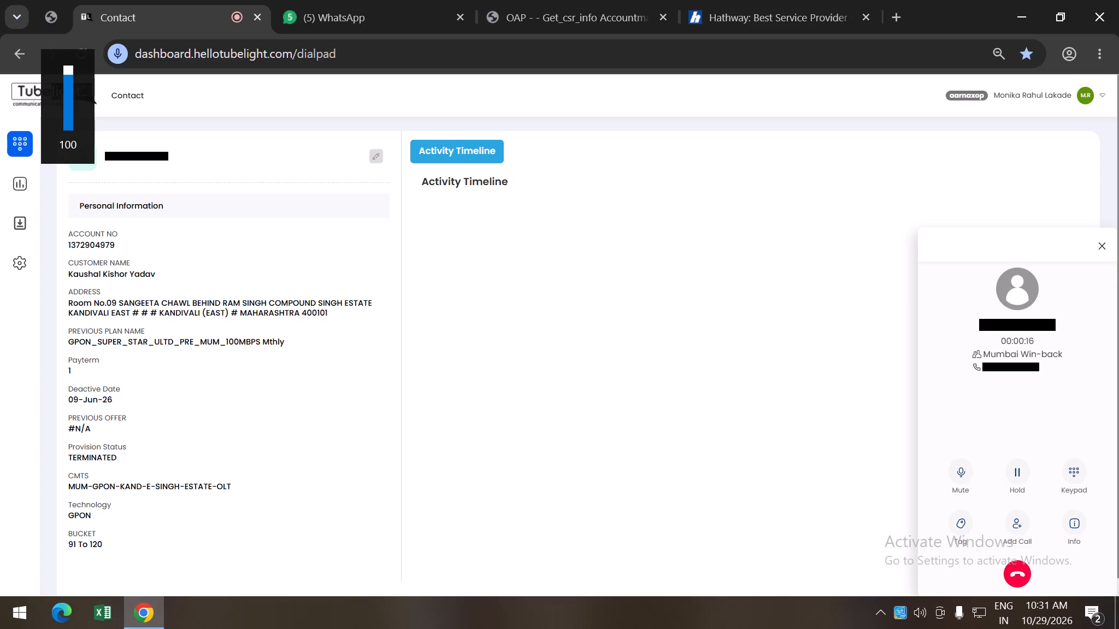
End the current Mumbai Win-back call and tag it with the dispositions Personal reasons and Not Required.
click(1017, 577)
click(986, 410)
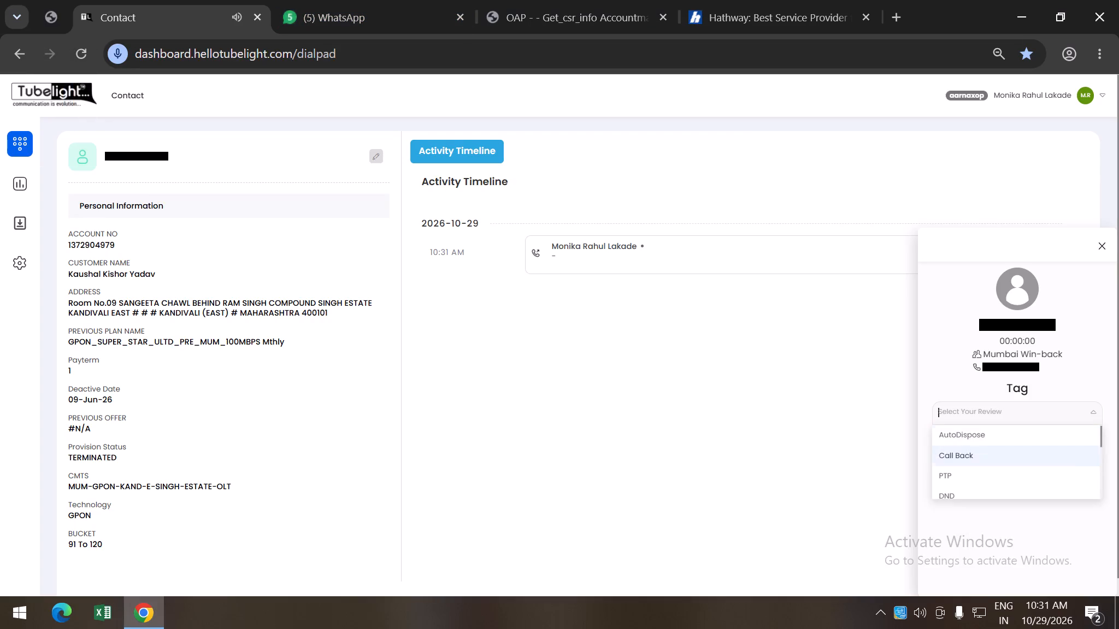
scroll(971, 468, down, 1)
click(974, 470)
drag(1034, 409, 1032, 414)
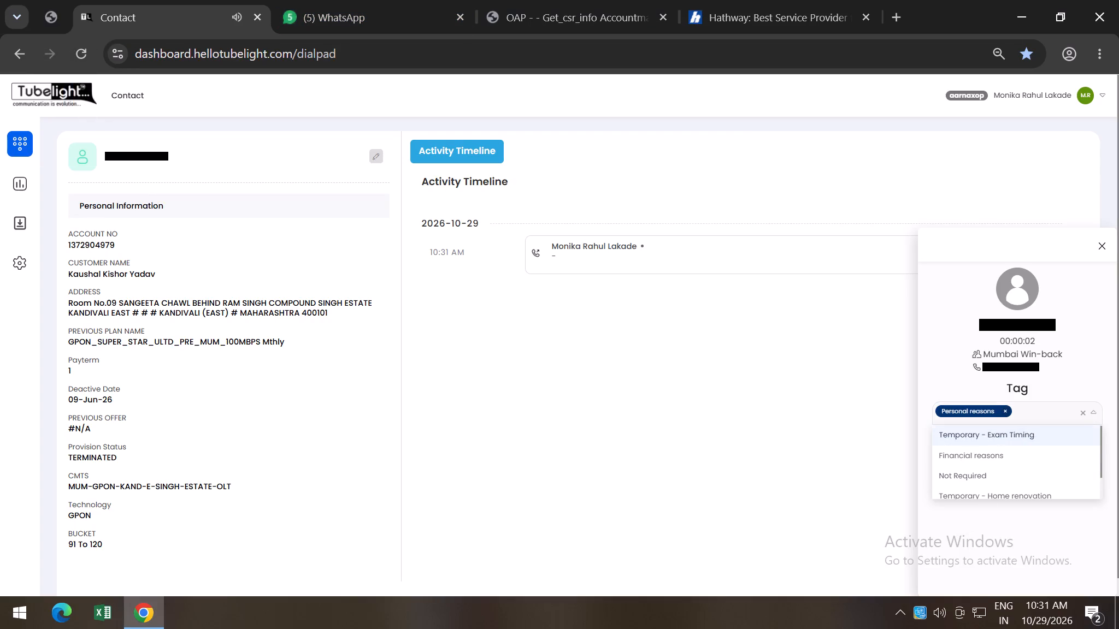
click(983, 472)
click(1021, 425)
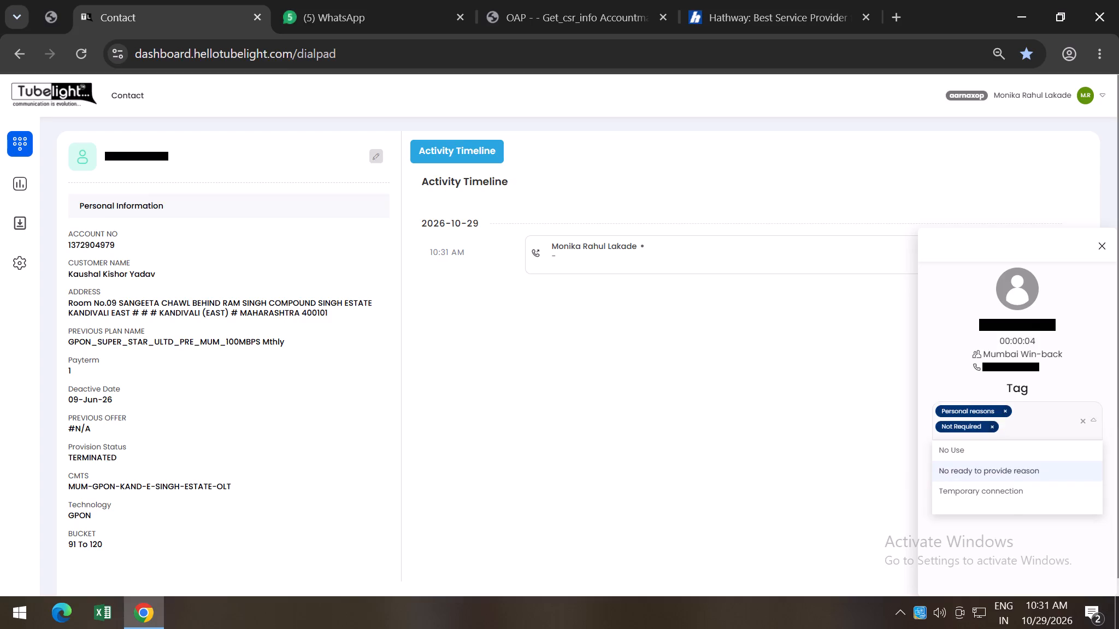
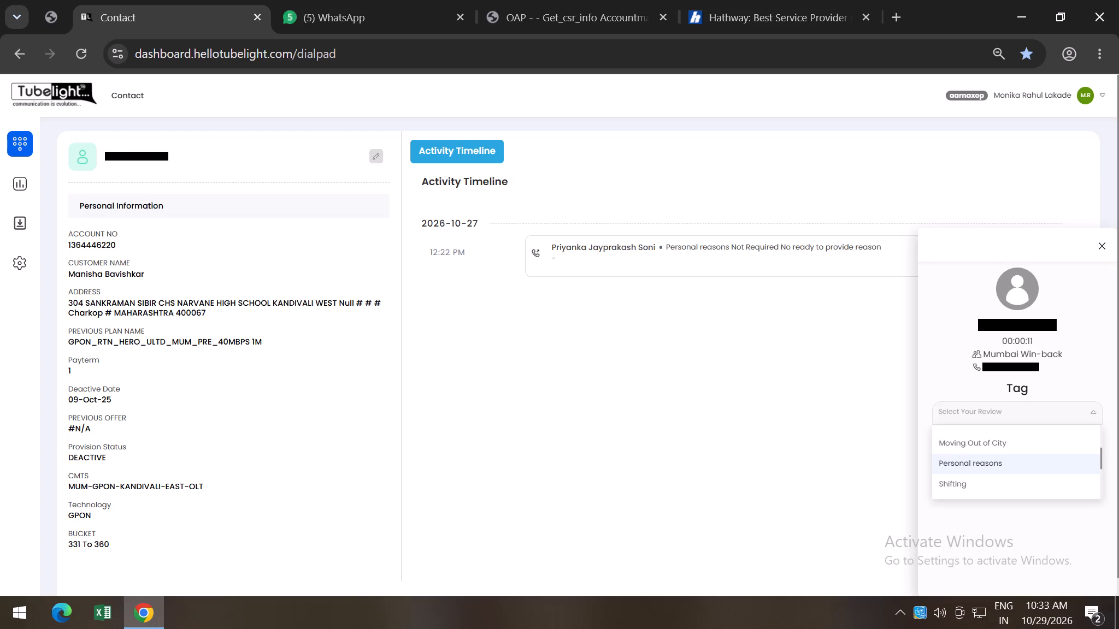
Tag the Mumbai Win-back call as Personal reasons and Not Required, complete the remaining tag level, and submit the disposition.
click(1004, 467)
click(1018, 426)
click(1027, 400)
click(1020, 423)
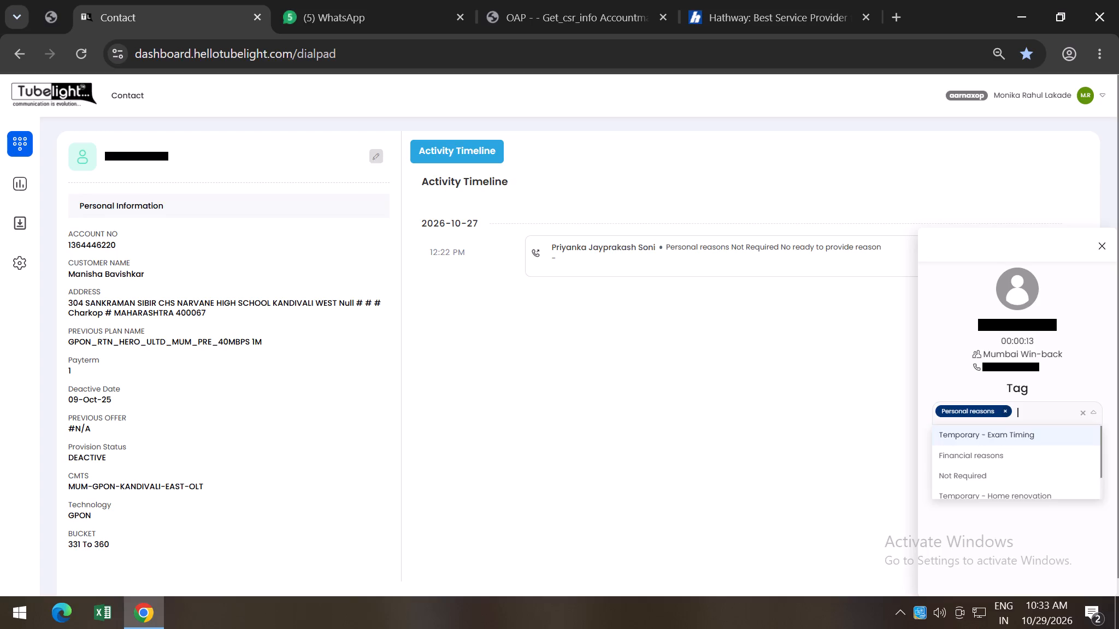
click(986, 476)
click(1010, 428)
click(1014, 464)
click(1023, 514)
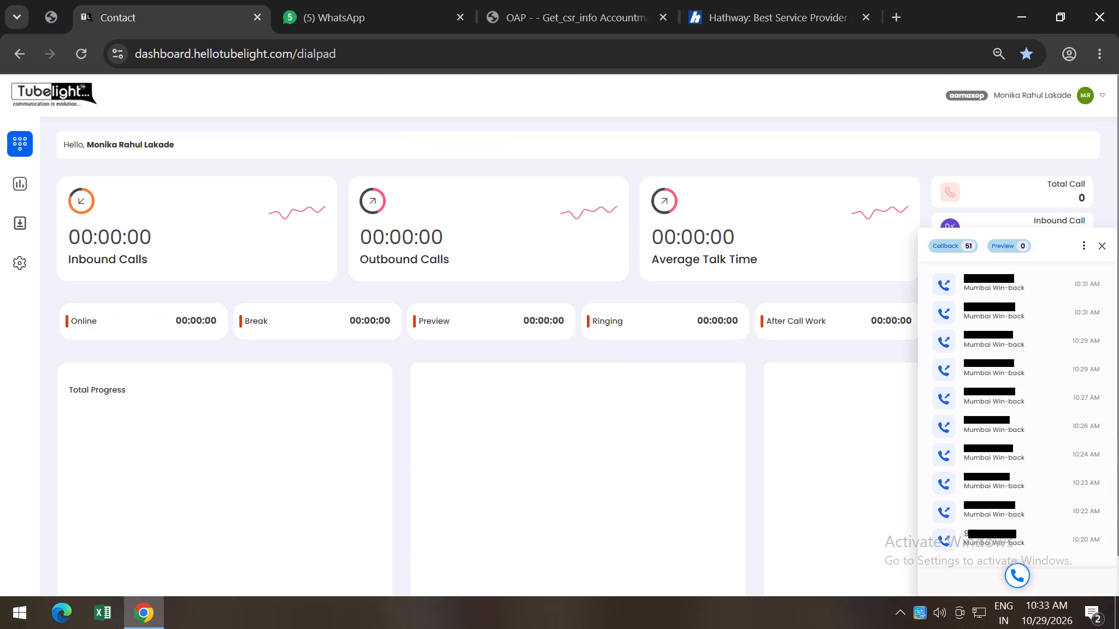
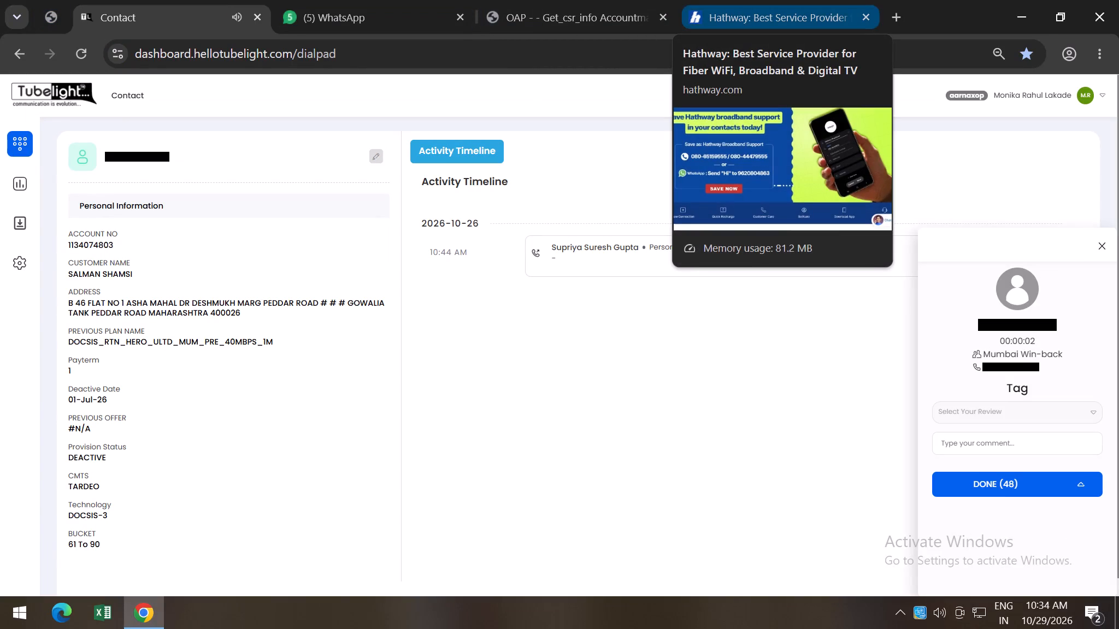
Tag the Mumbai Win-back call as Personal reasons and Not Required, complete the remaining tag level, and submit the disposition.
click(990, 405)
scroll(987, 452, down, 1)
click(988, 456)
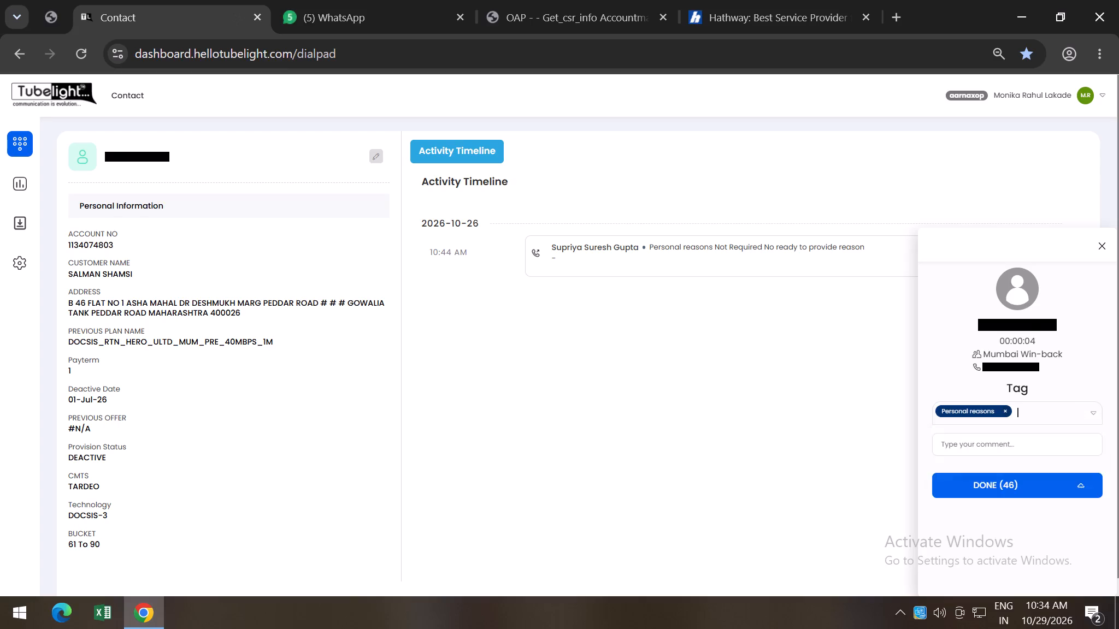
drag(1051, 401, 1046, 419)
click(993, 488)
click(1045, 428)
drag(1038, 424, 1028, 434)
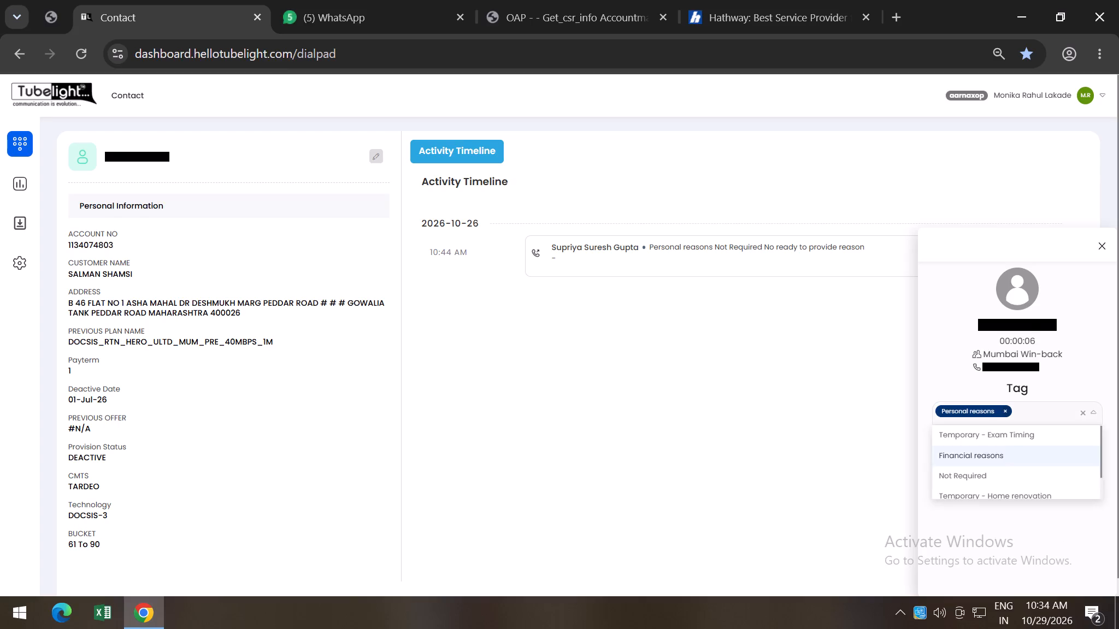
drag(967, 471, 996, 454)
drag(1057, 422, 1051, 441)
click(1030, 471)
click(1016, 517)
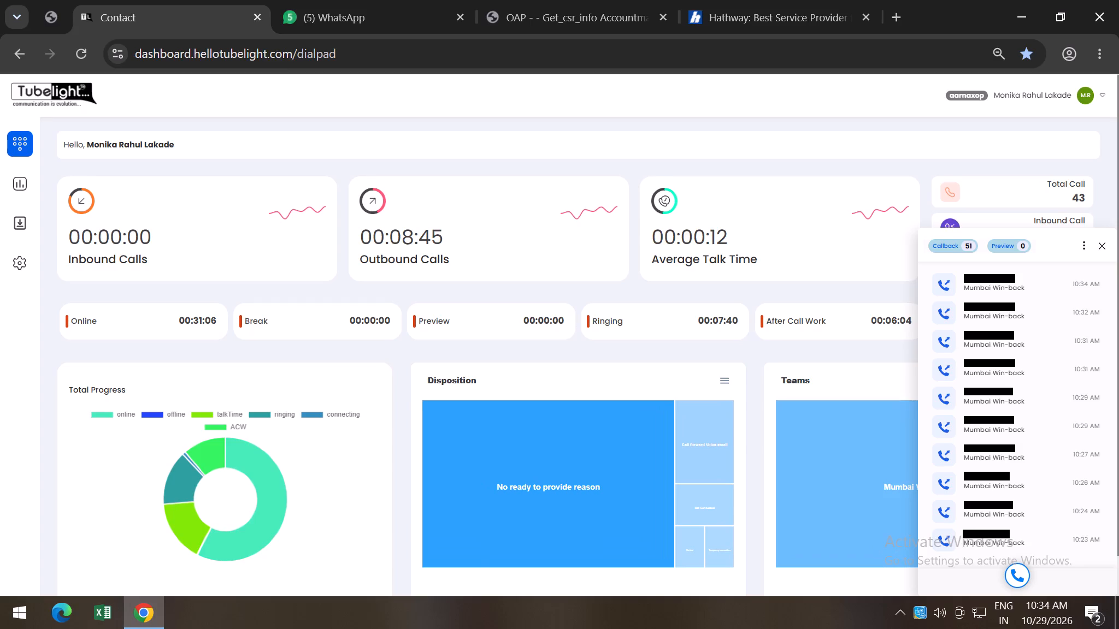
Set the system volume of the Plantronics Blackwire headset earphone to 100.
scroll(911, 274, down, 1)
double_click(933, 622)
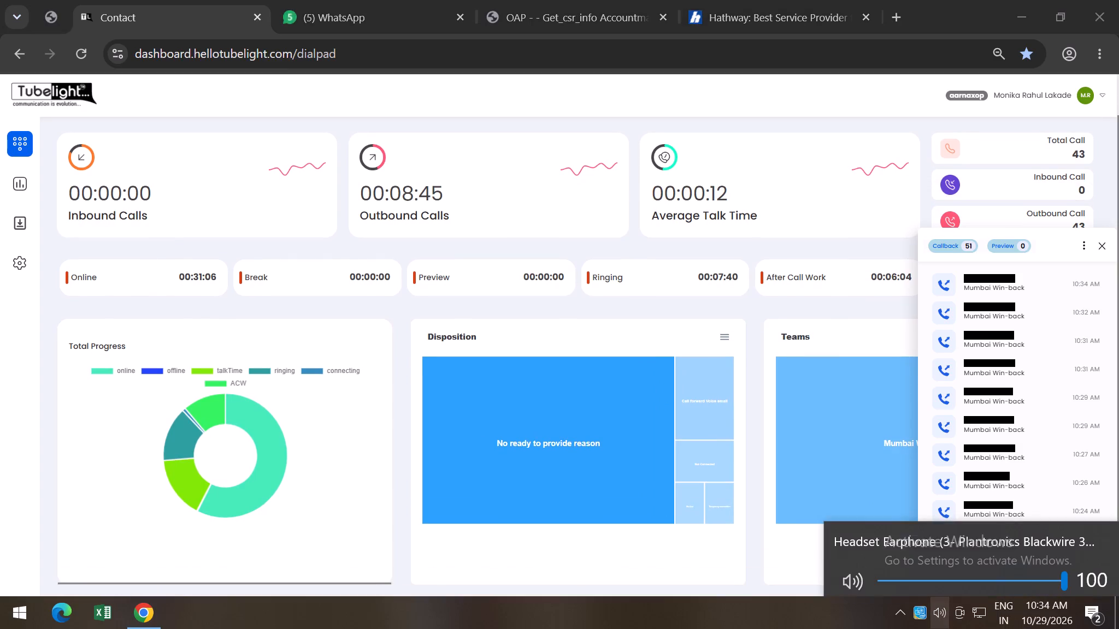
drag(1004, 571, 1118, 569)
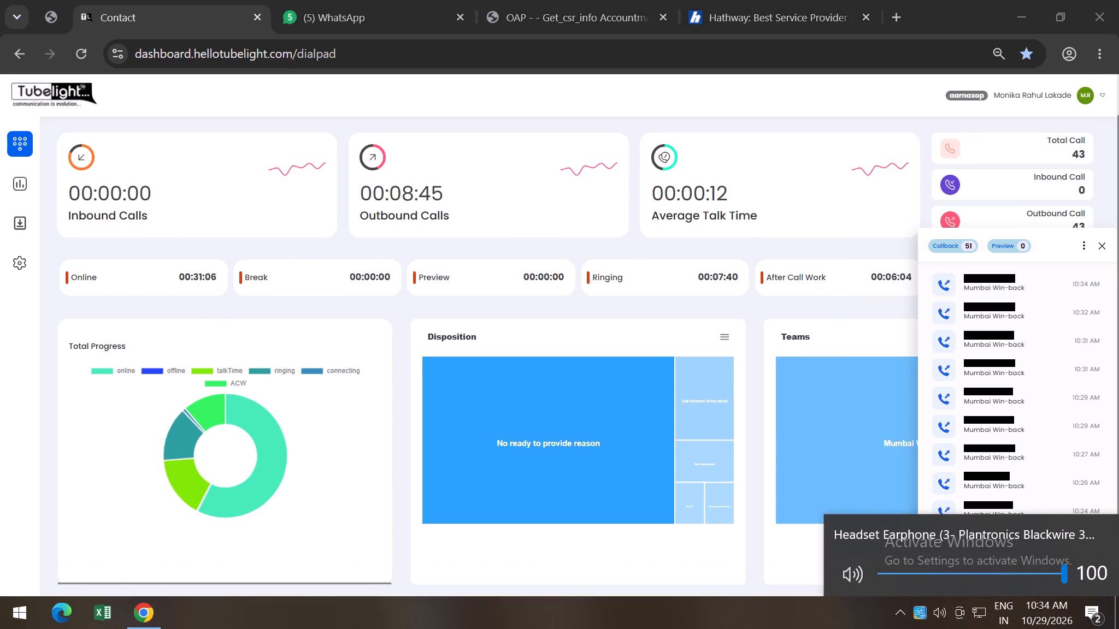
click(1052, 535)
click(1052, 535)
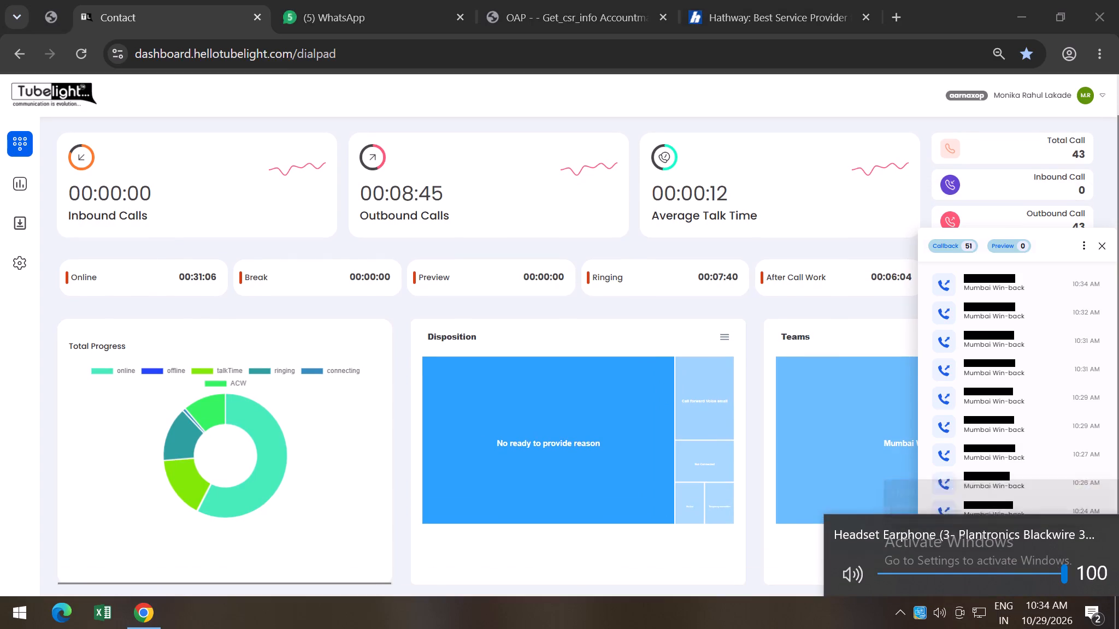
click(1033, 496)
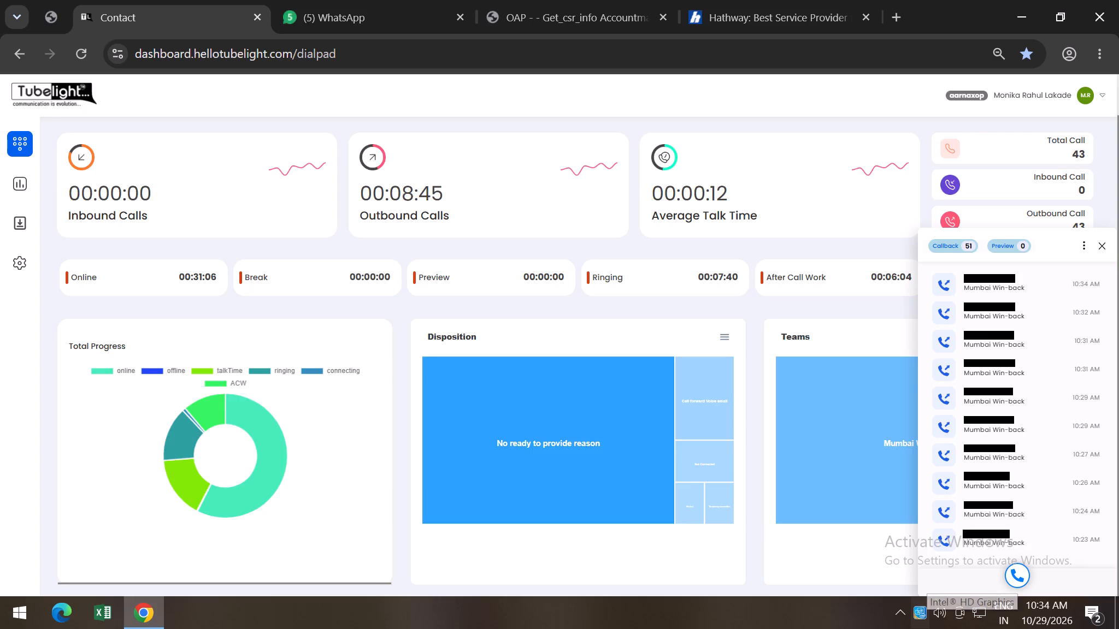
Set the system's spatial sound to Windows Sonic for Headphones.
right_click(947, 611)
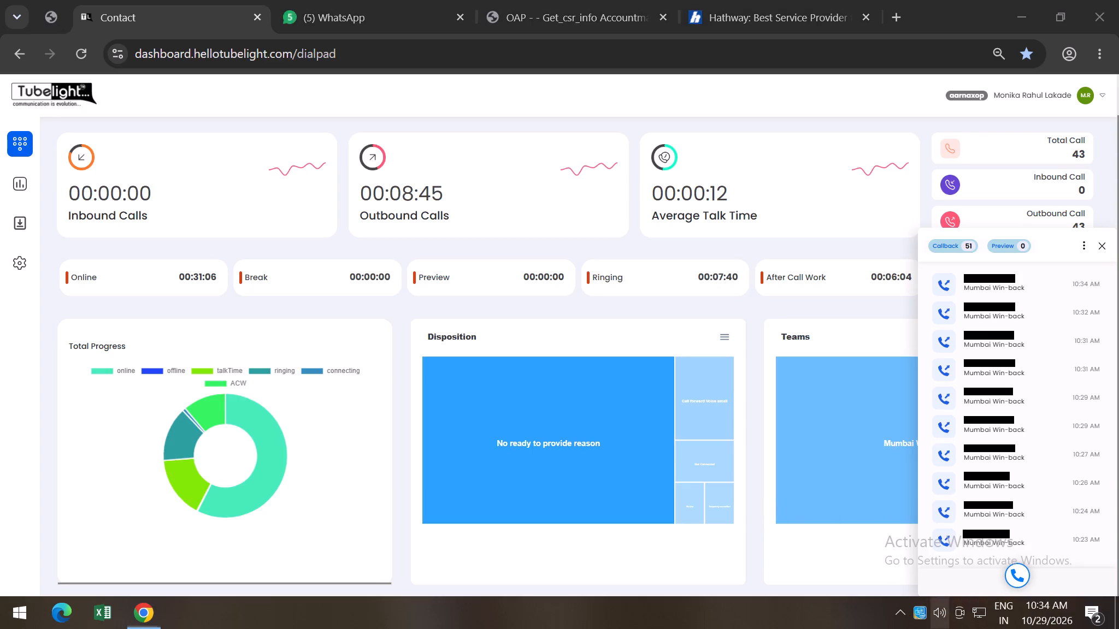
drag(983, 547, 978, 541)
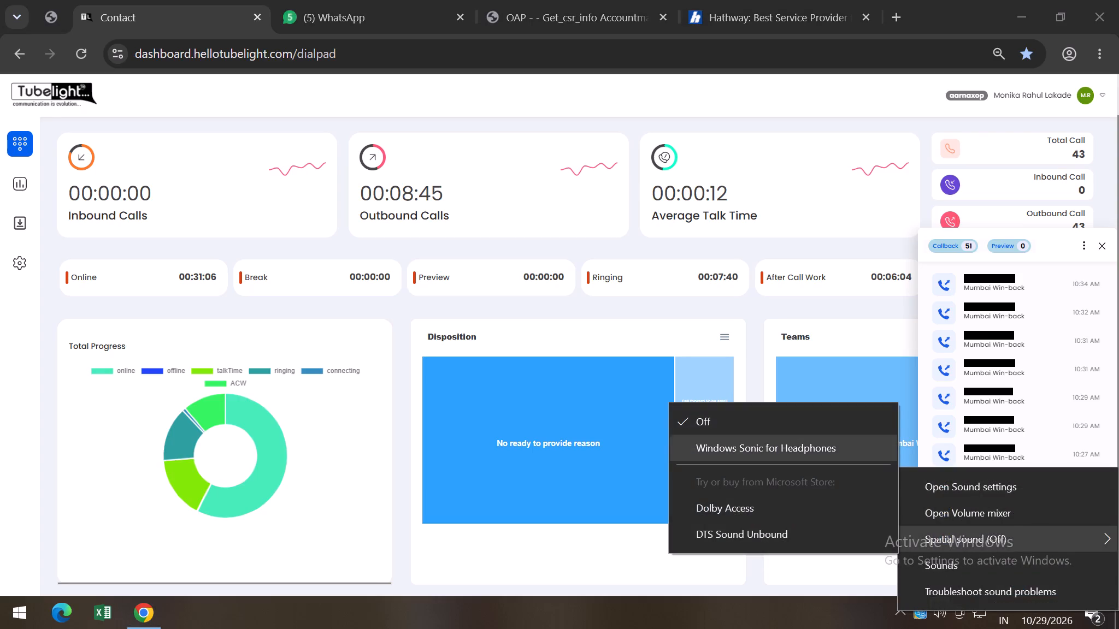
click(822, 449)
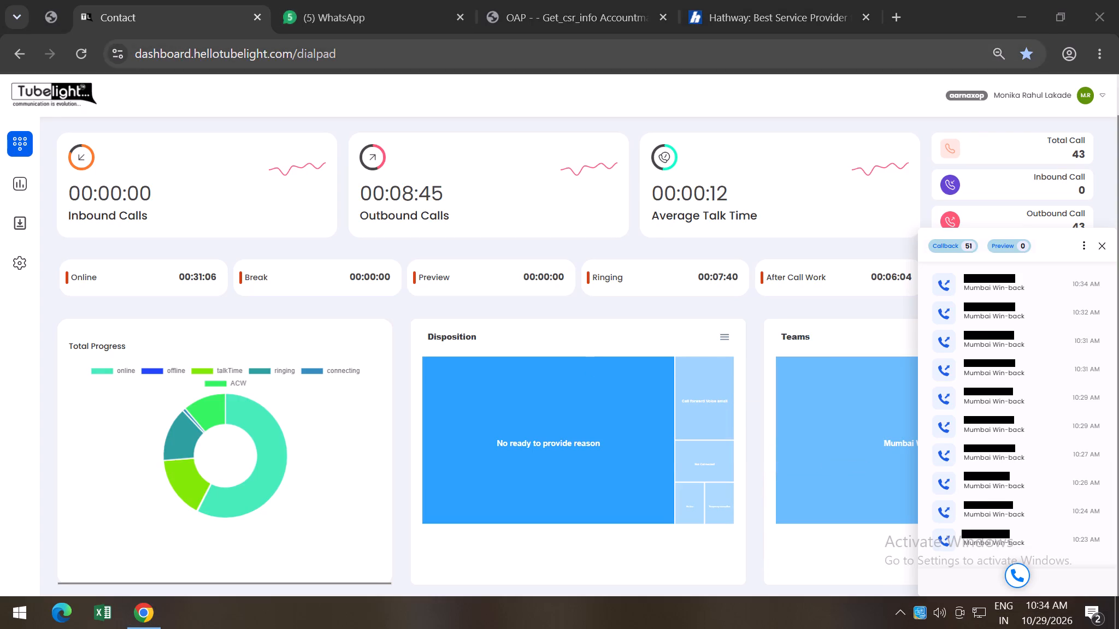
Choose the Plantronics Blackwire 3220 Series headset microphone as the dialer site's microphone in its site permissions.
click(122, 55)
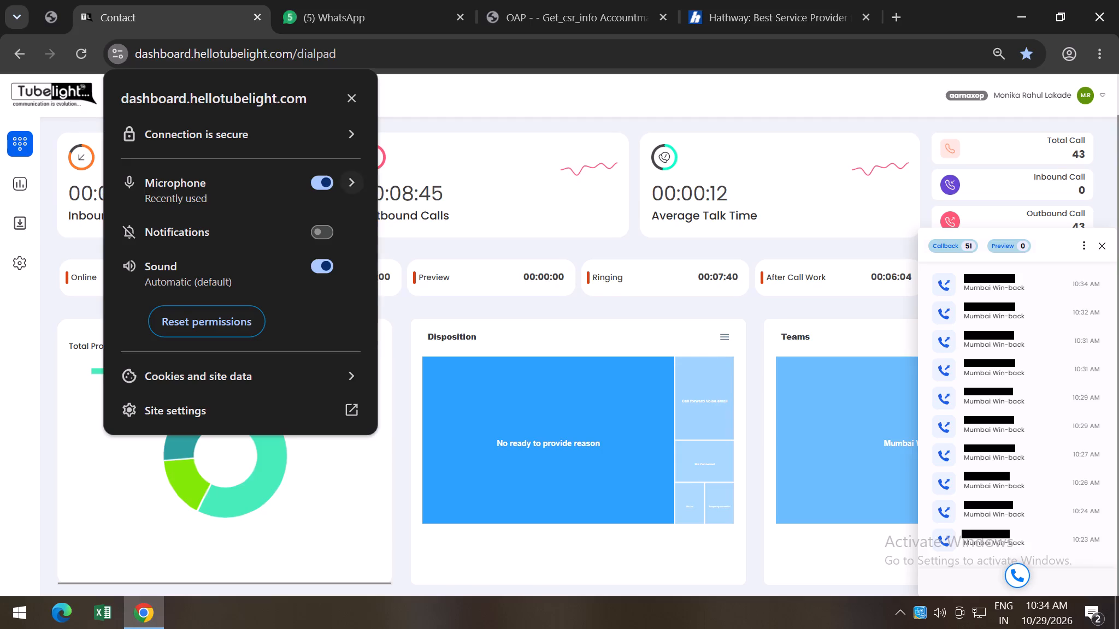
click(352, 178)
click(306, 293)
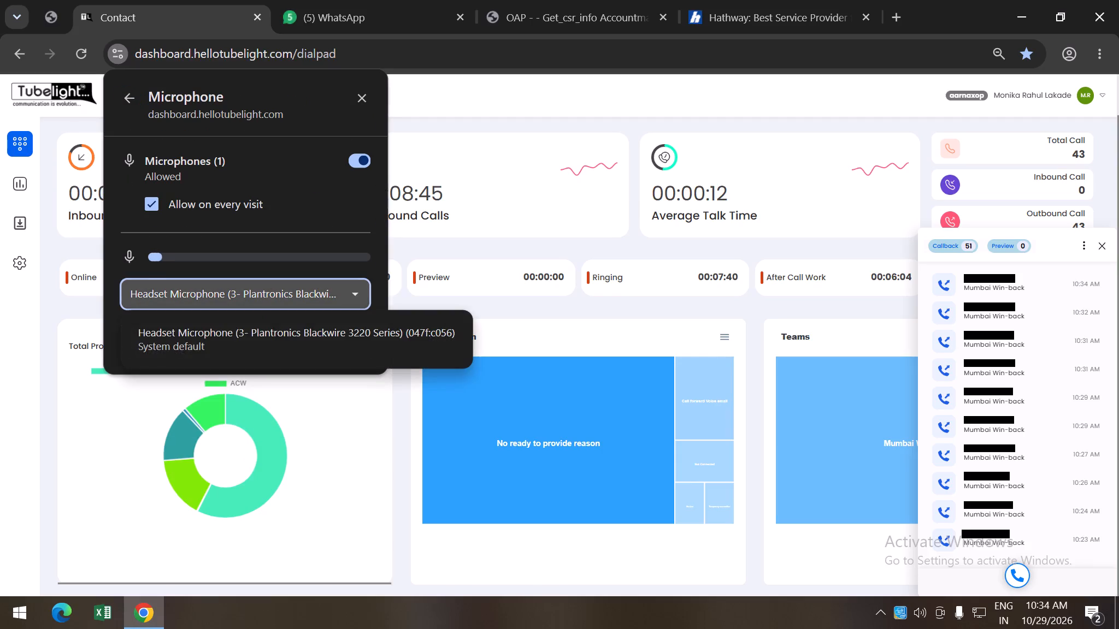
click(309, 335)
drag(492, 124, 486, 122)
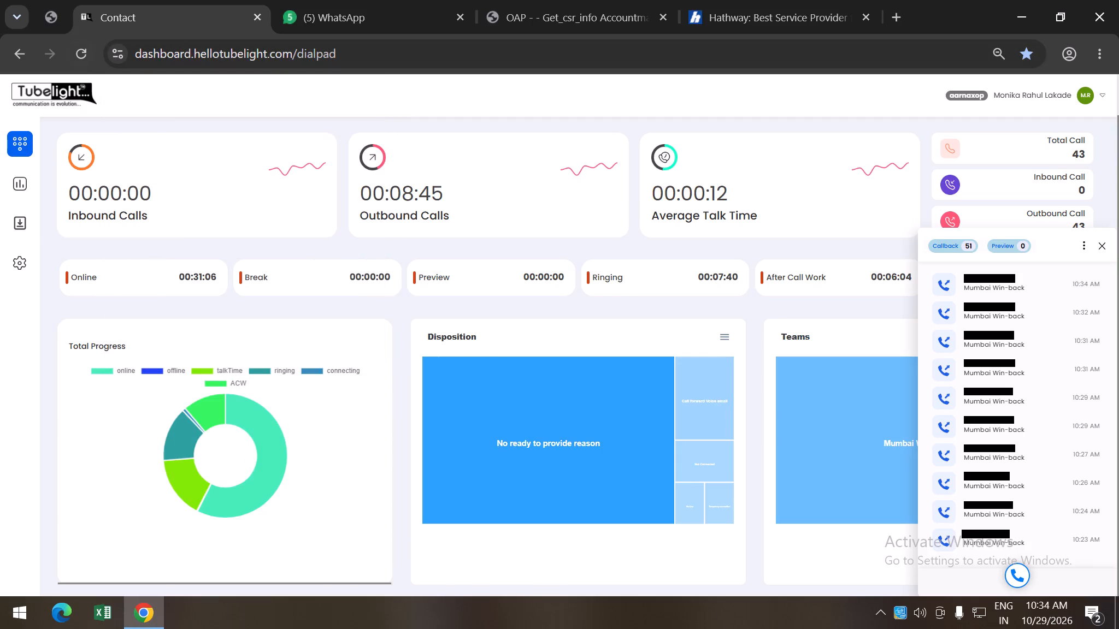
Reload the dialpad page and try to go online for calls, reloading the page once more.
click(87, 58)
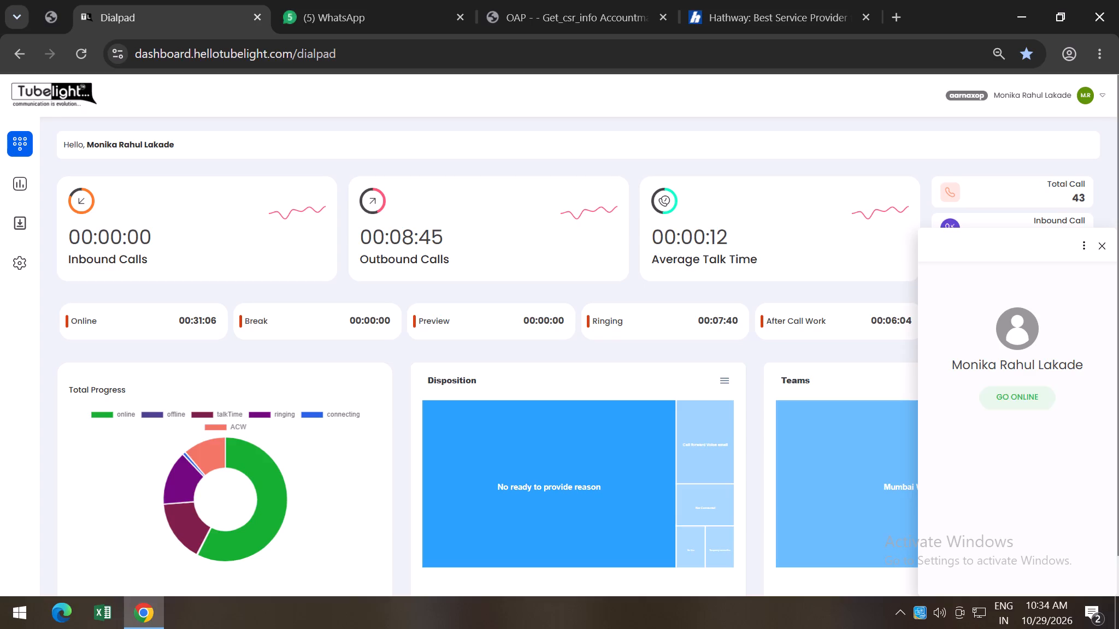
click(1015, 395)
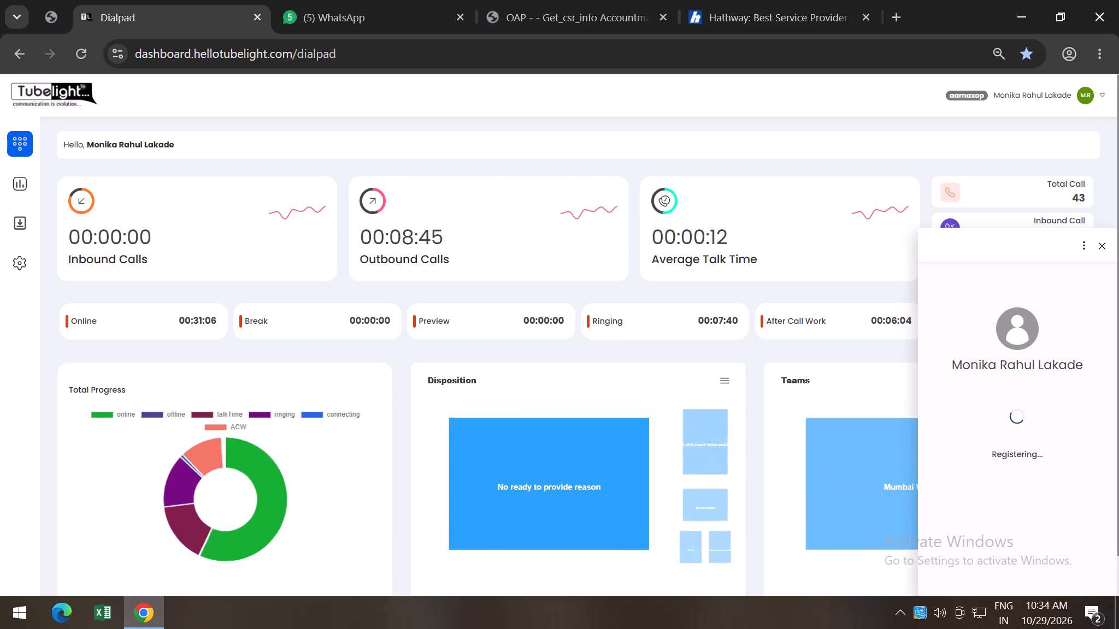
key(F5)
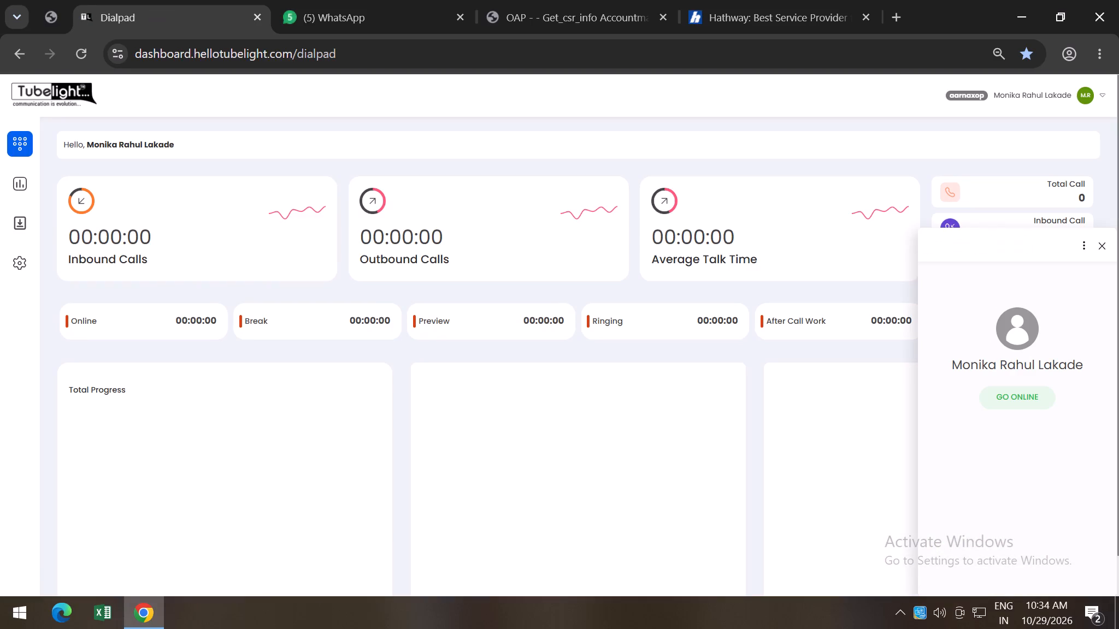
Go online in the dialpad to receive Mumbai Win-back calls.
click(1016, 395)
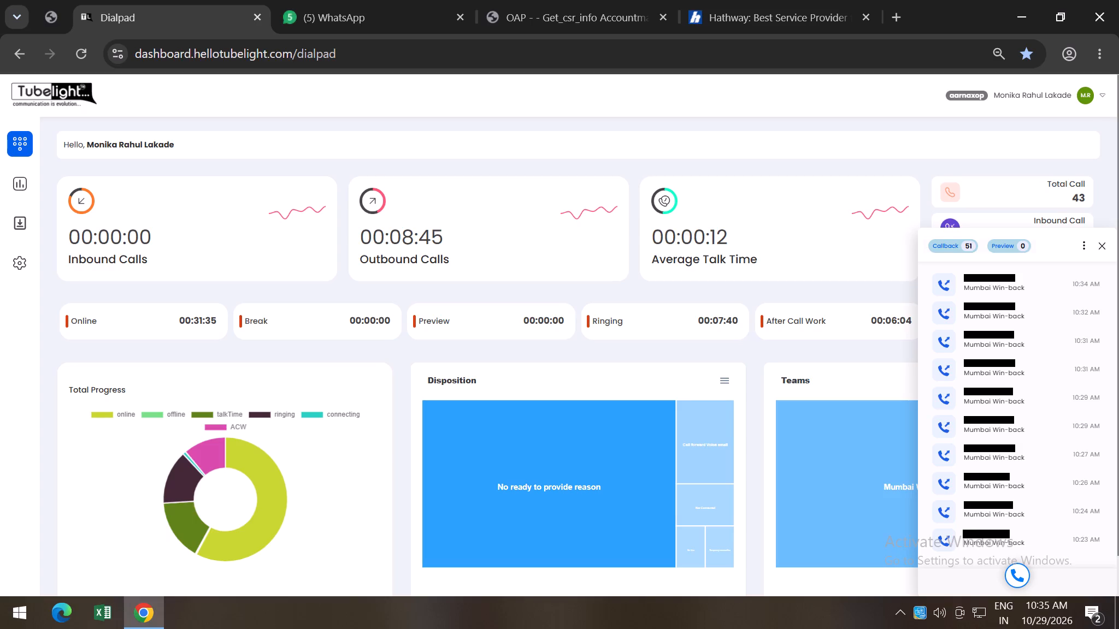
Switch to the OAP Get_csr_info account page.
click(504, 0)
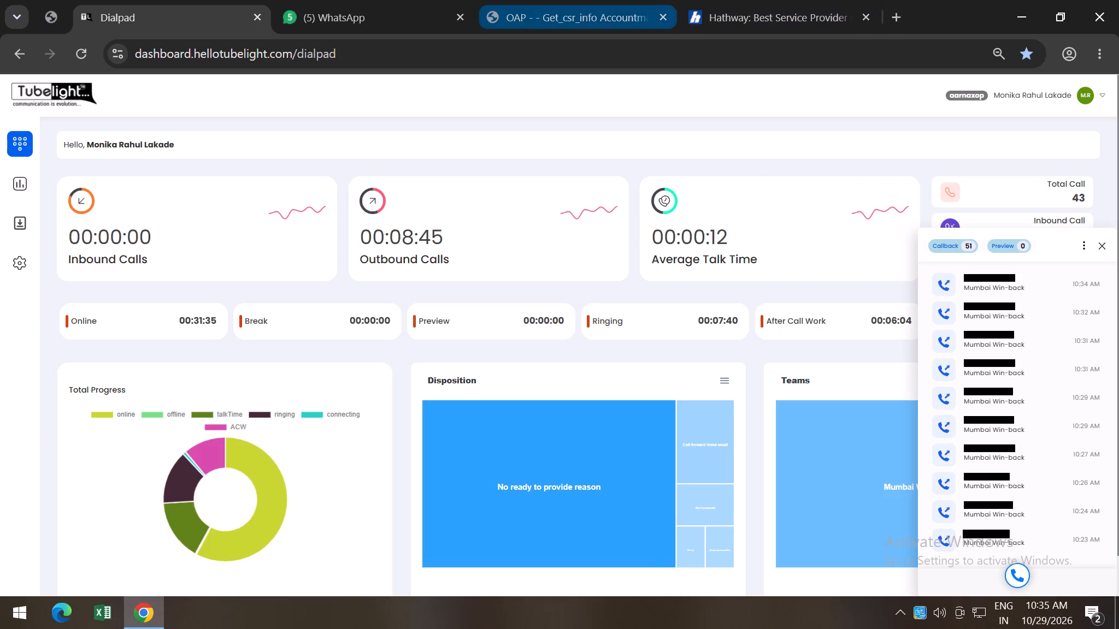
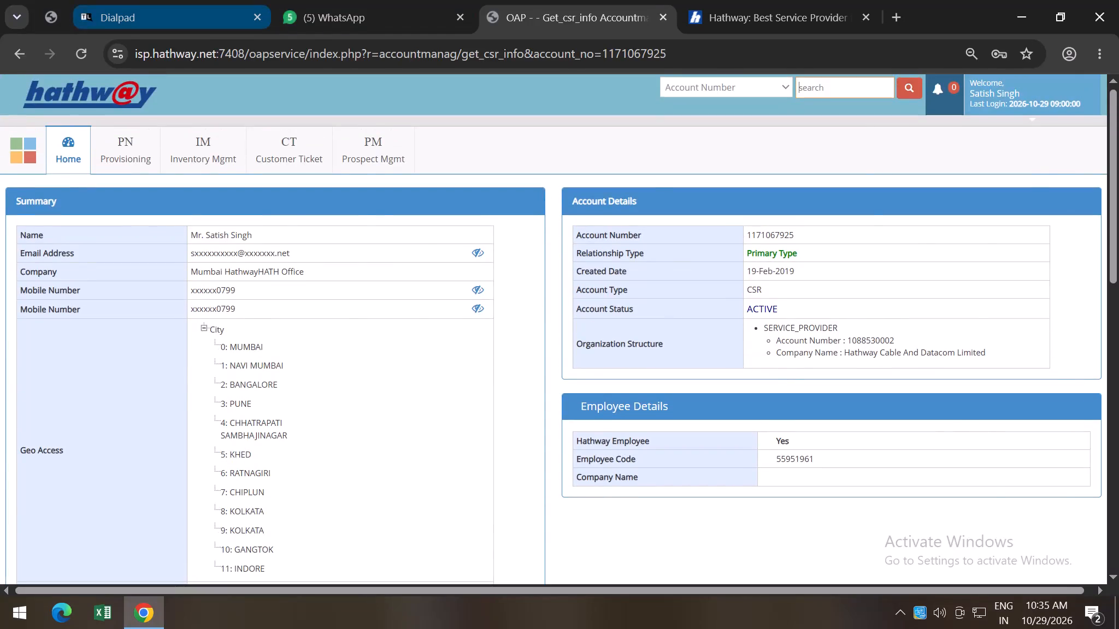
Return from the customer account page to the Dialpad page for the incoming call.
click(555, 14)
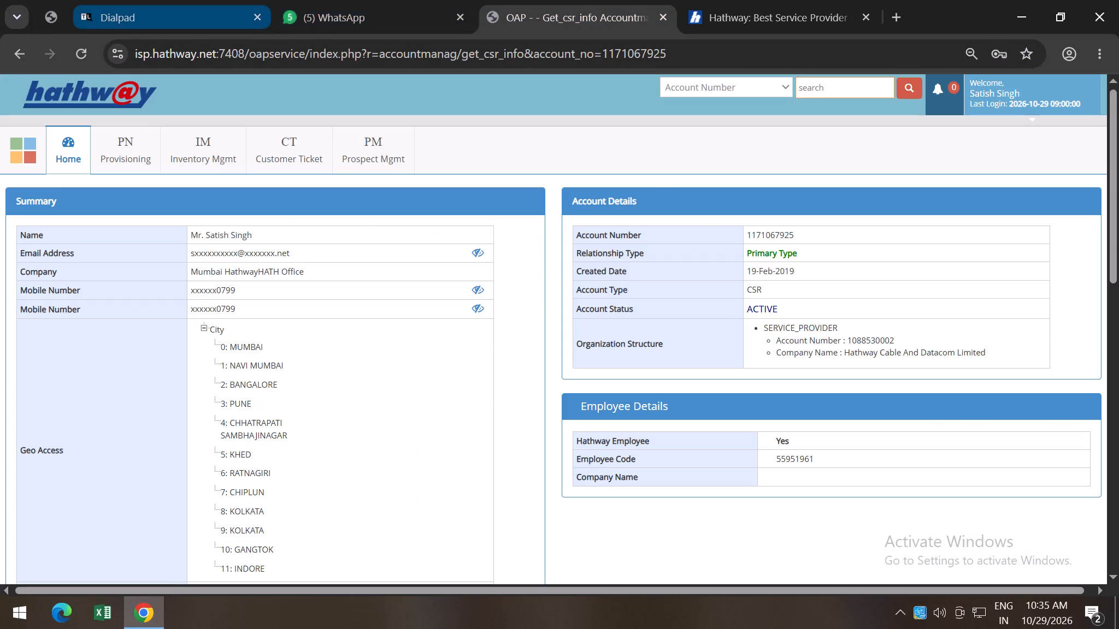
click(103, 0)
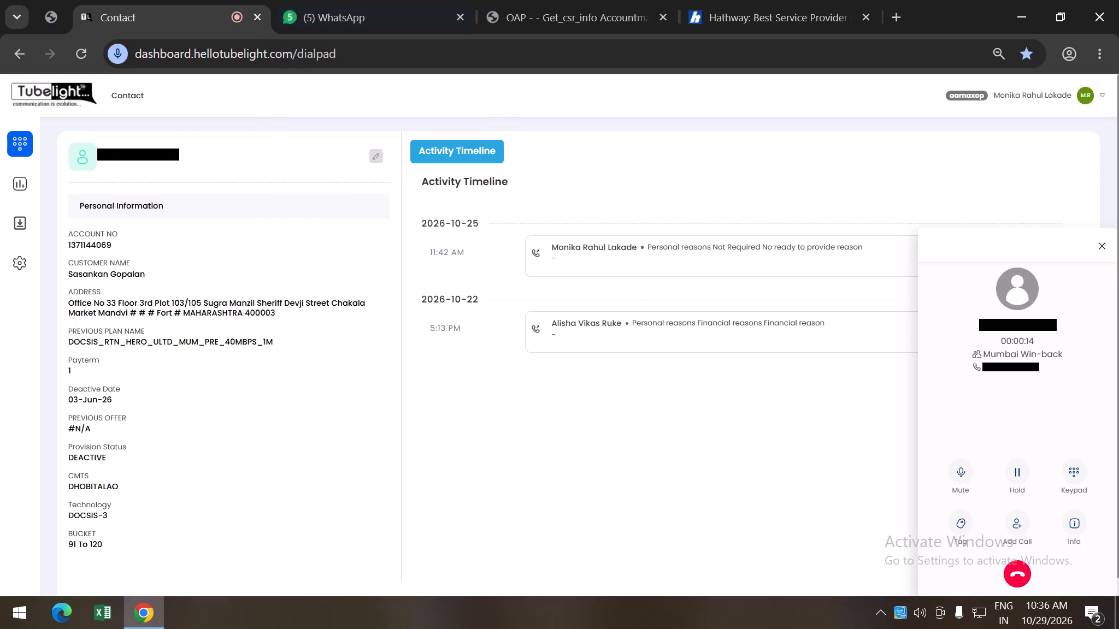
End the Mumbai Win-back call and tag it with Personal reasons, Not Required and No ready to provide reason.
click(1015, 566)
click(994, 420)
scroll(988, 467, down, 1)
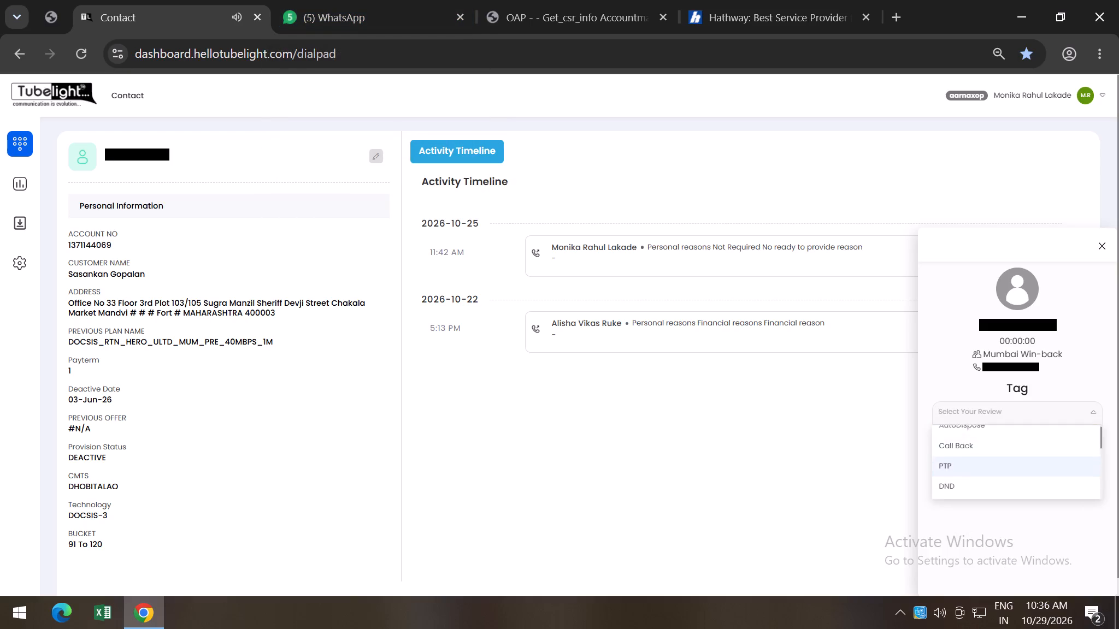
drag(988, 467, 1006, 450)
click(1058, 397)
drag(1039, 416, 1032, 424)
click(988, 473)
drag(1019, 428, 1018, 434)
click(1006, 473)
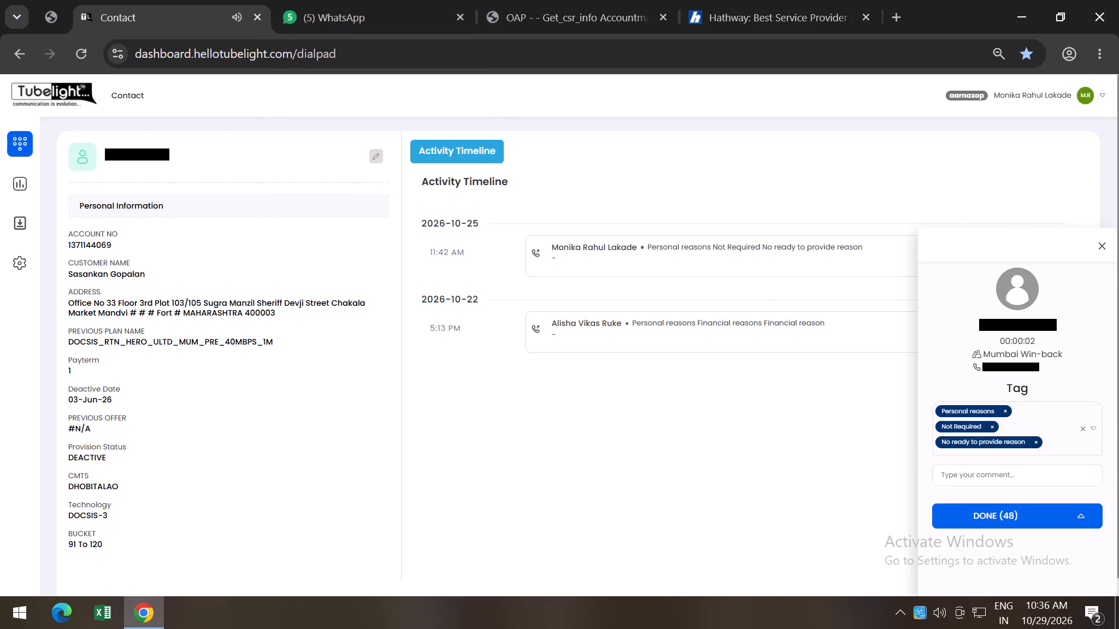
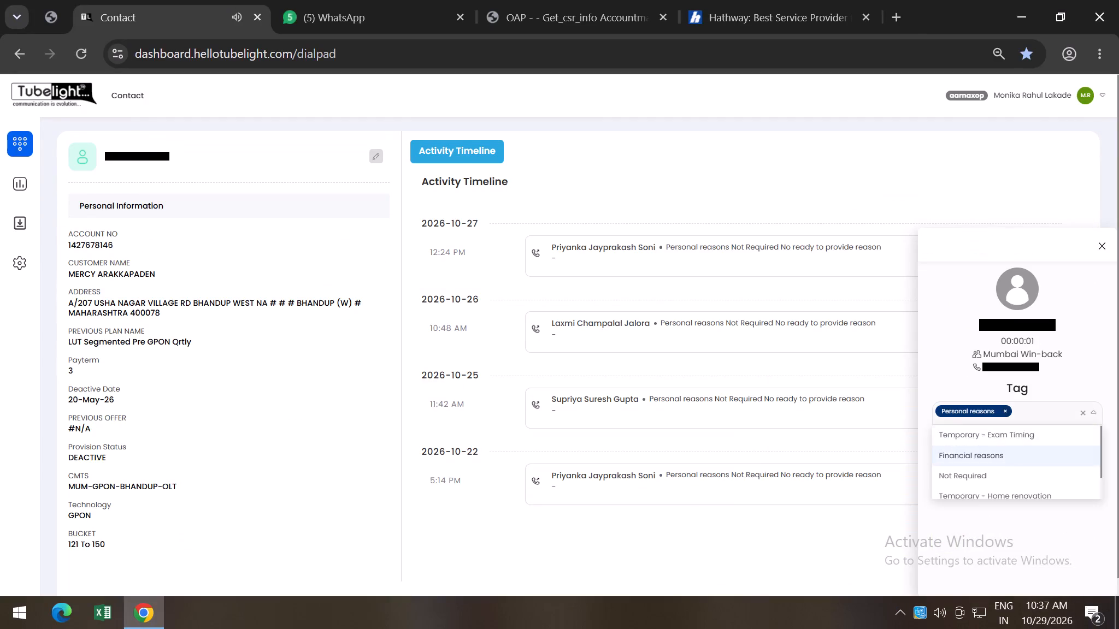
Complete the Mumbai Win-back call's Personal reasons tag with Not Required and a further sub-reason, and submit it.
drag(988, 471, 1014, 446)
drag(1042, 407, 1030, 436)
click(1014, 474)
click(1018, 514)
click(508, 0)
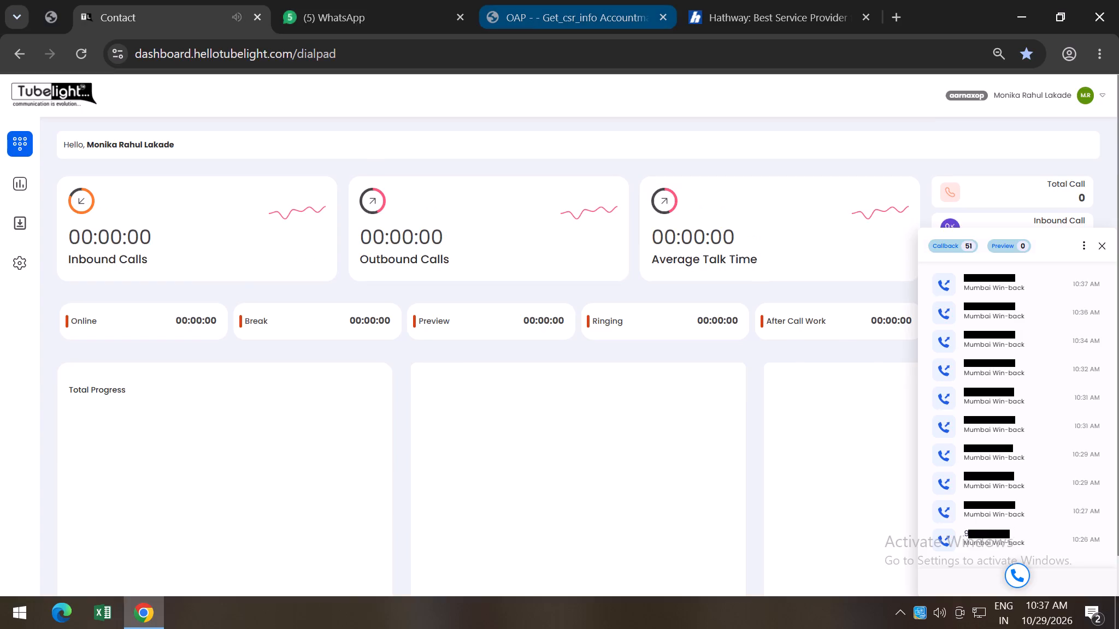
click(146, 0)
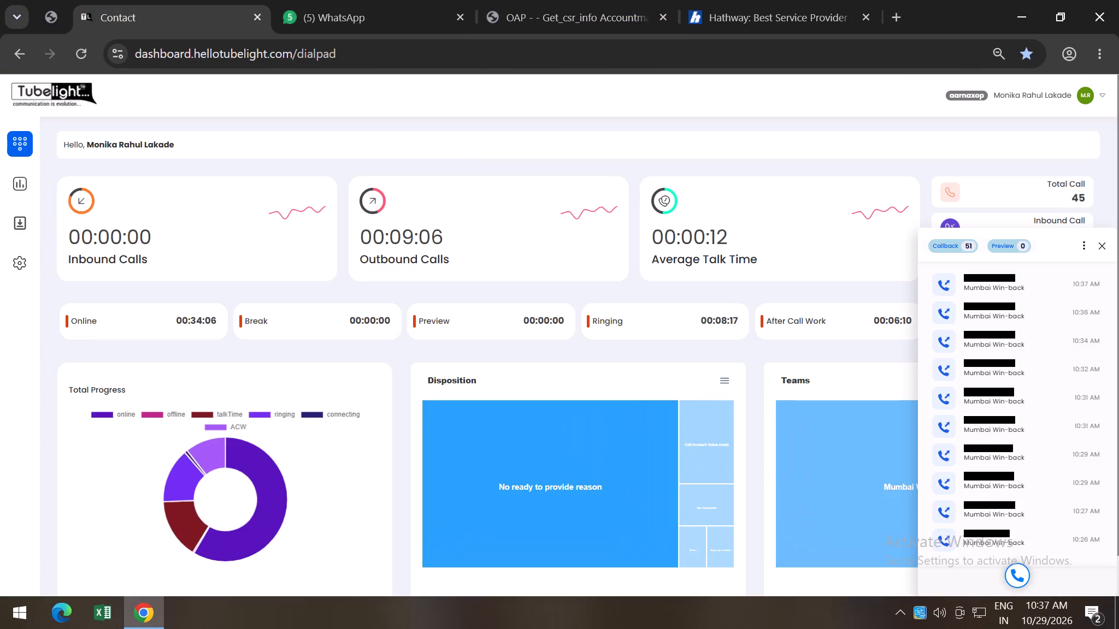
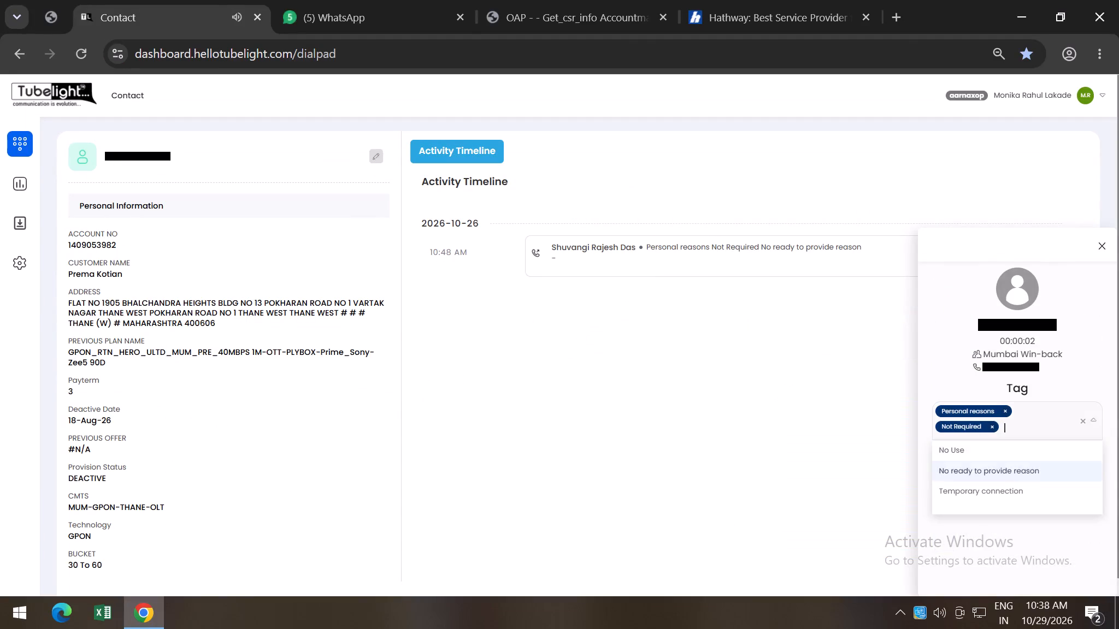
Complete the Mumbai Win-back call's tag with "No ready to provide reason" and submit the call.
click(1019, 472)
click(1055, 441)
click(1055, 441)
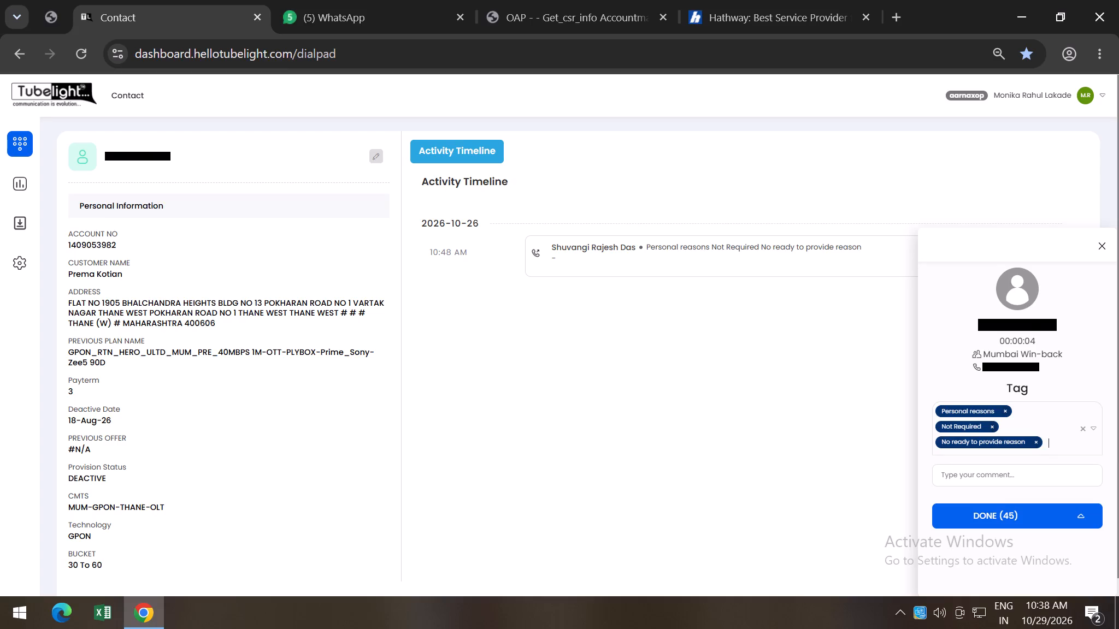
click(1055, 441)
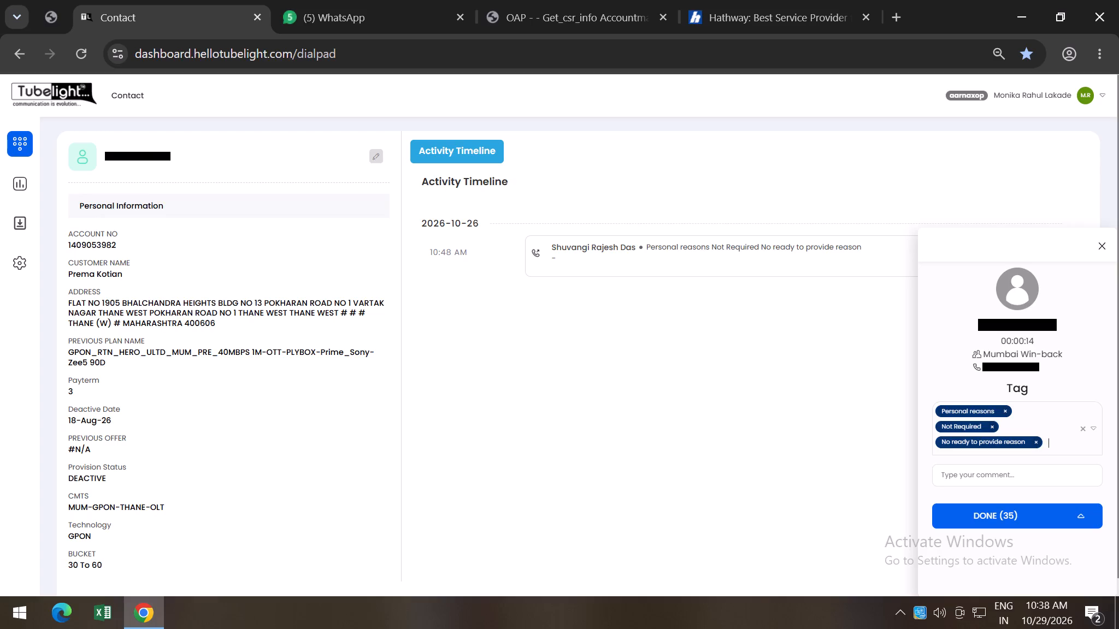
click(982, 512)
Switch to the Hathway OAP account management page.
click(574, 0)
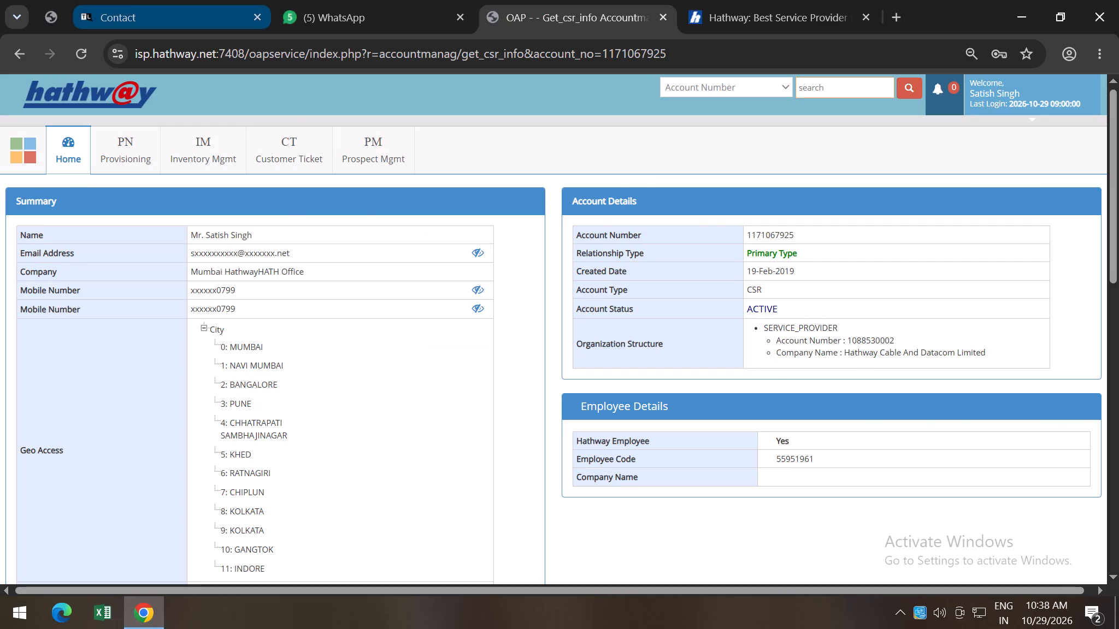
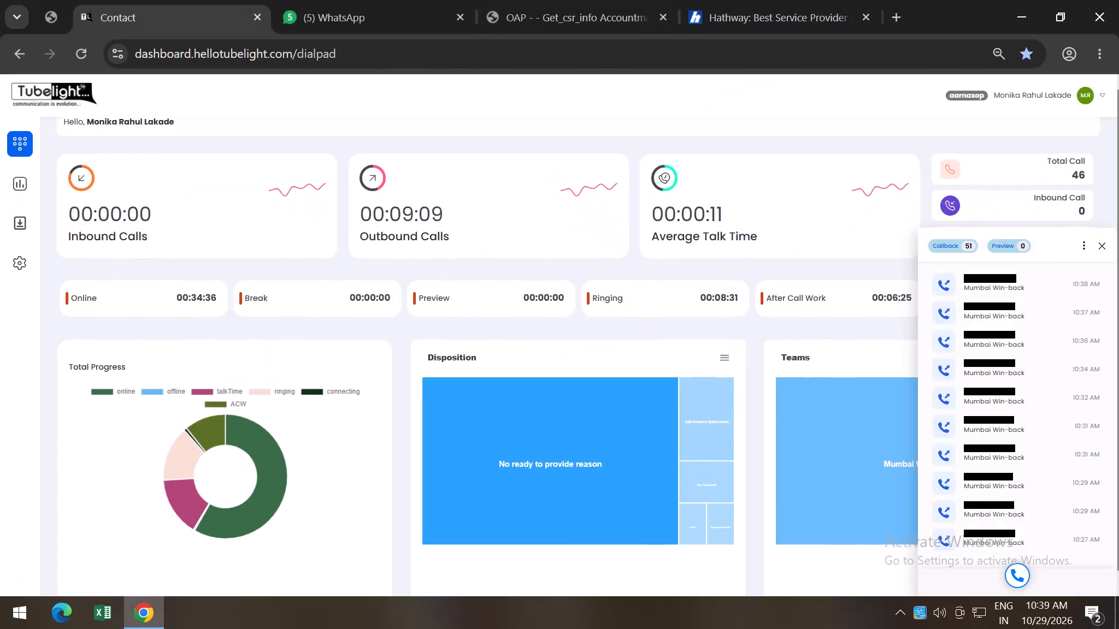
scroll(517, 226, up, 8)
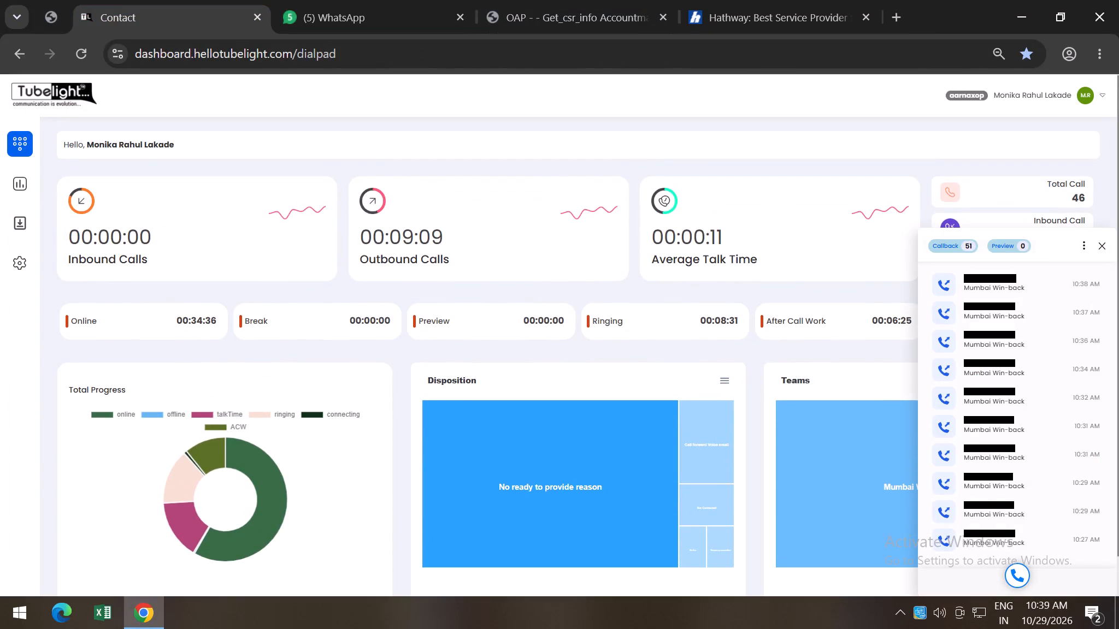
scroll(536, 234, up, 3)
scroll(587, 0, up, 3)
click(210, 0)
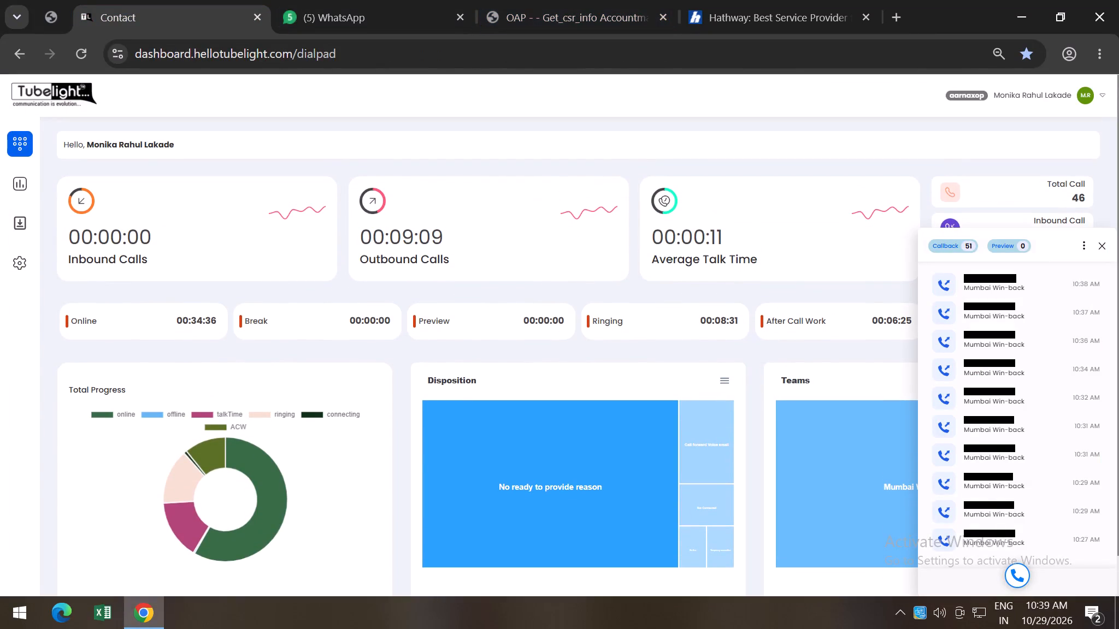
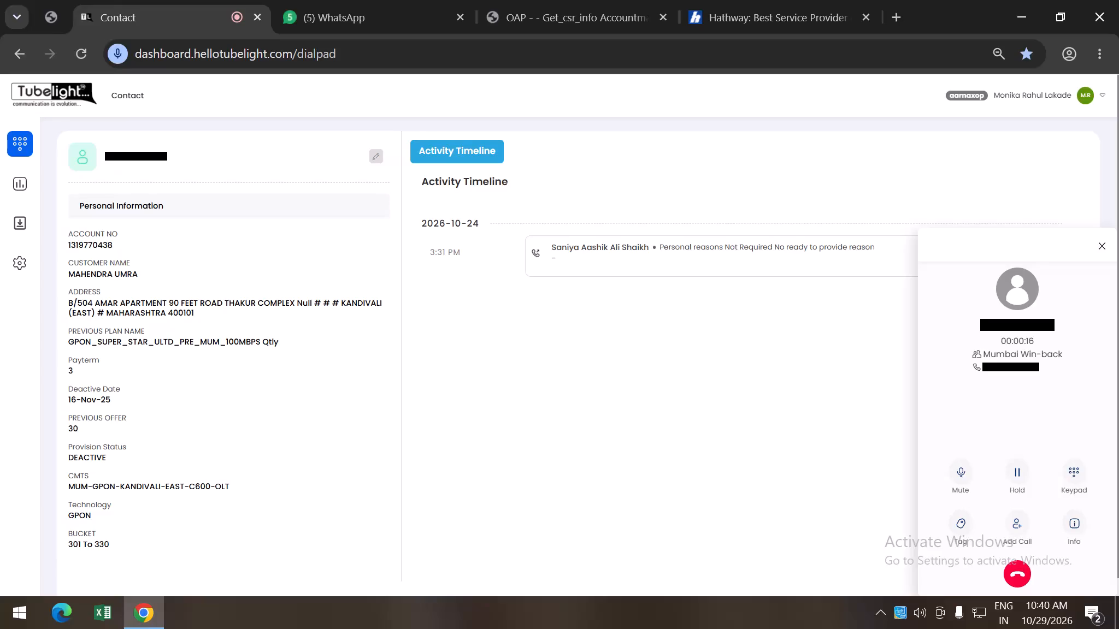
End the current Mumbai Win-back call and tag it Personal reasons, Not Required and No ready to provide reason.
click(1016, 564)
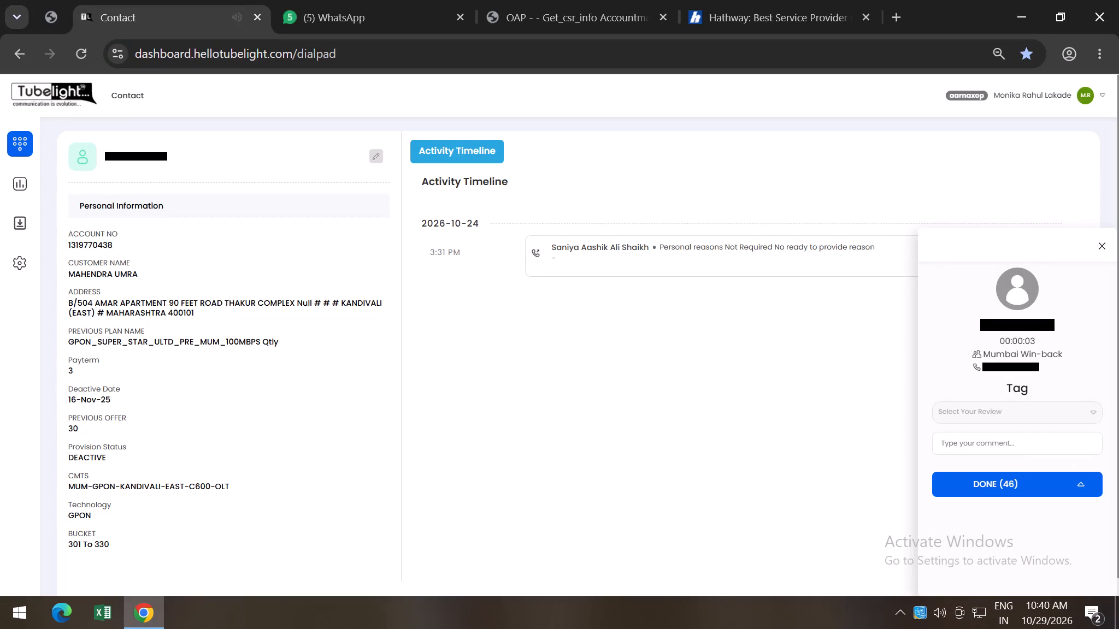
click(1002, 406)
scroll(975, 465, down, 1)
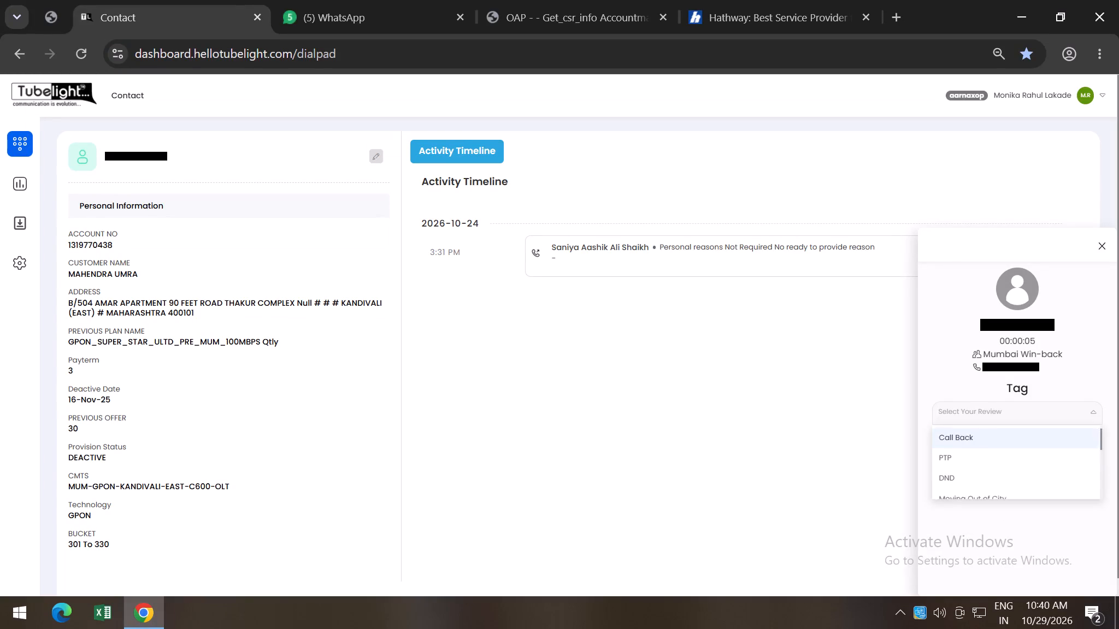
click(979, 460)
click(1016, 413)
click(999, 479)
click(1014, 434)
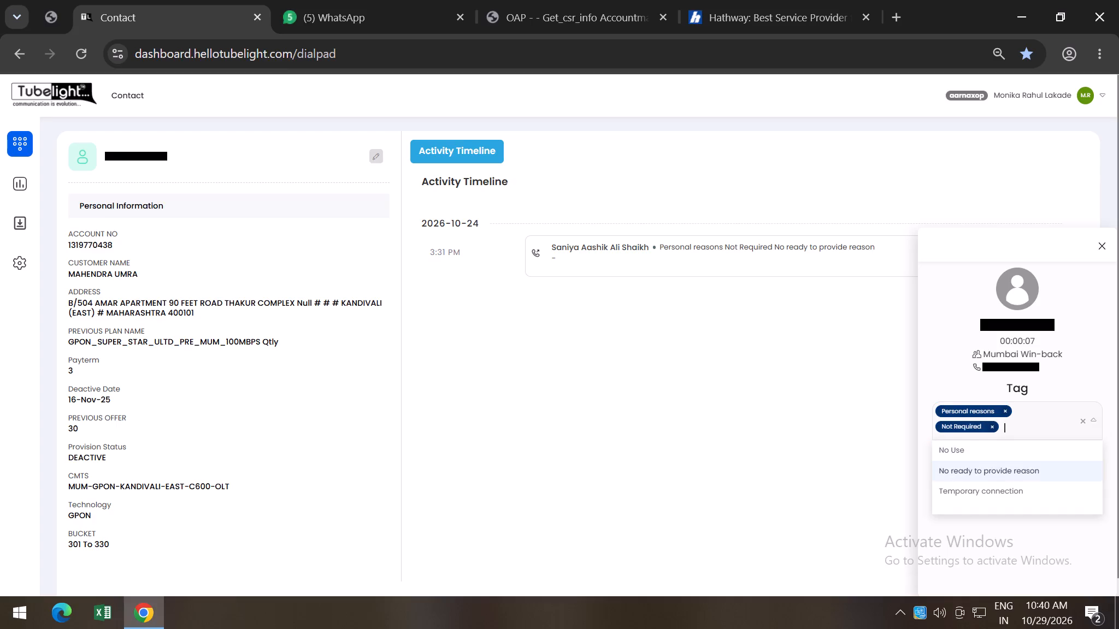
click(1005, 480)
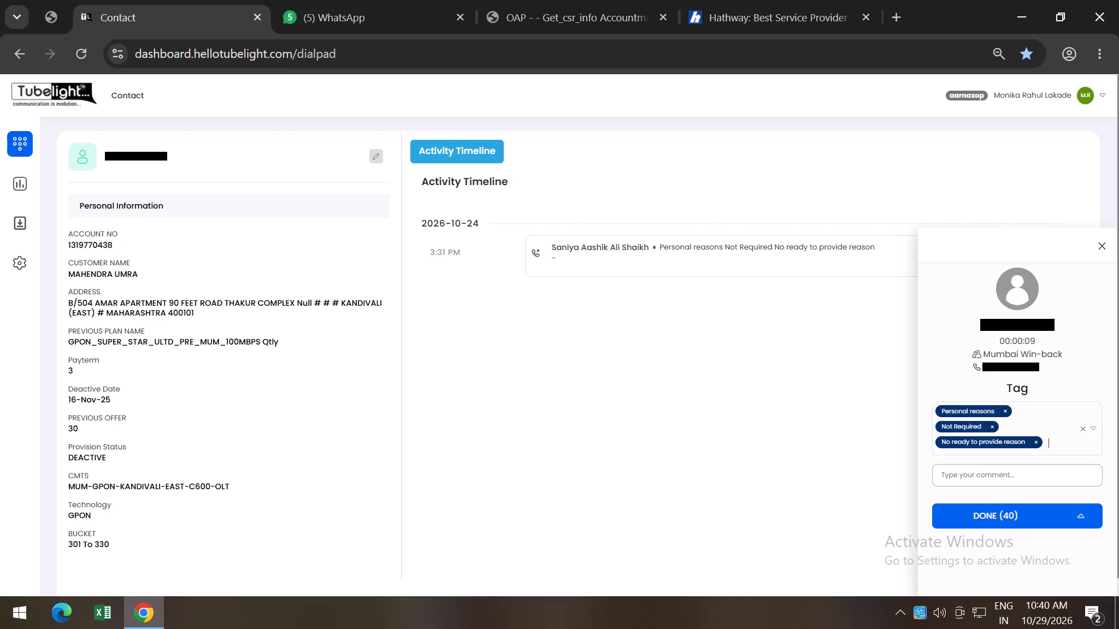
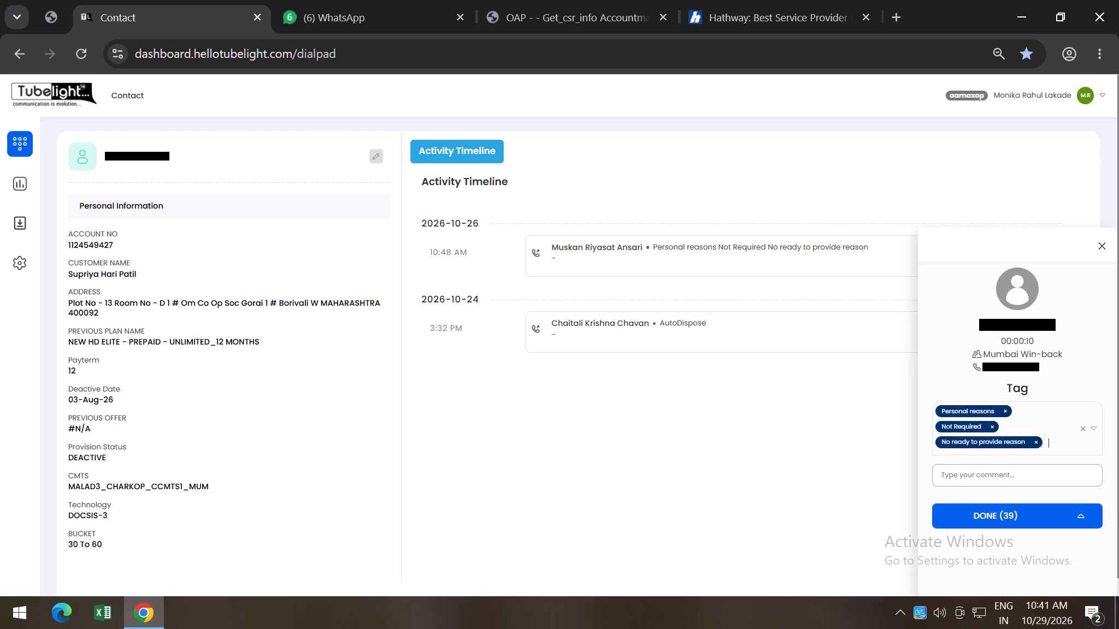
Submit the Mumbai Win-back call with the tags Personal reasons, Not Required and No ready to provide reason.
click(1014, 514)
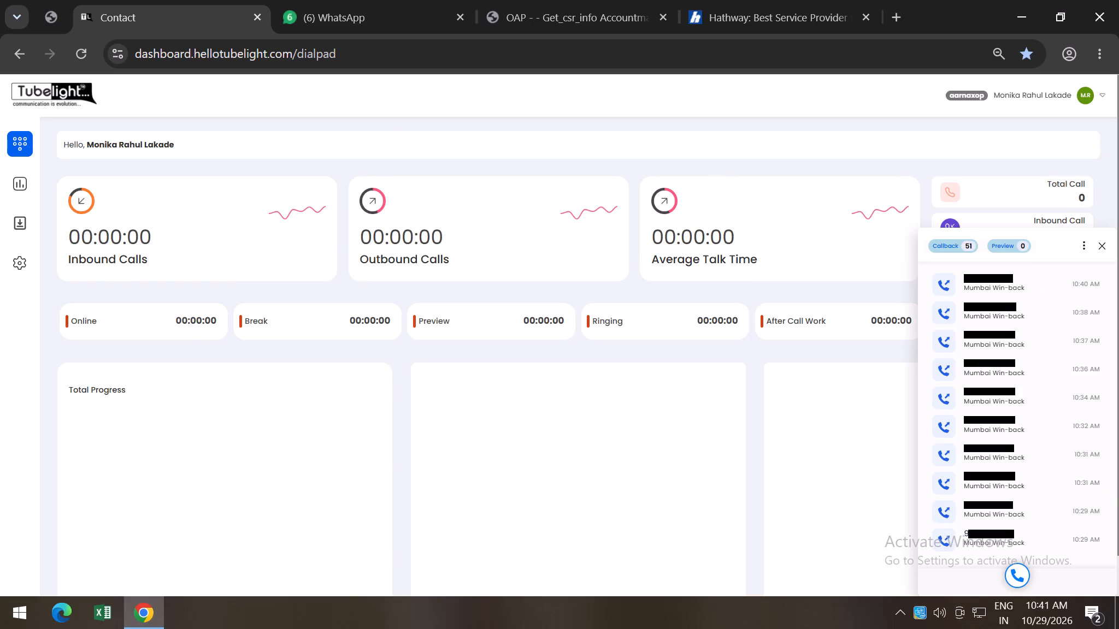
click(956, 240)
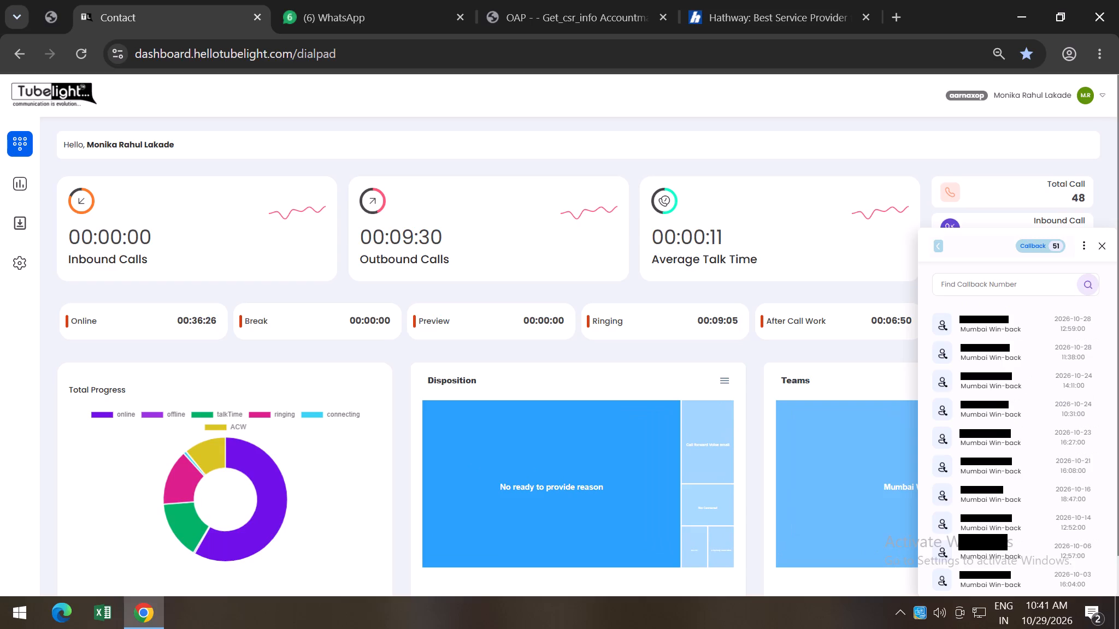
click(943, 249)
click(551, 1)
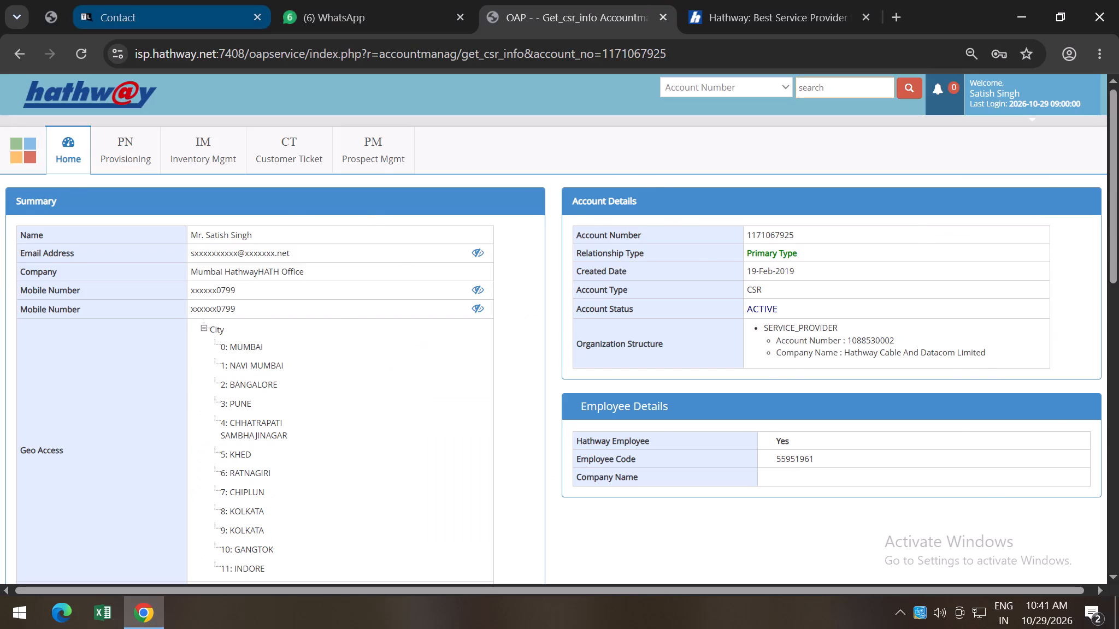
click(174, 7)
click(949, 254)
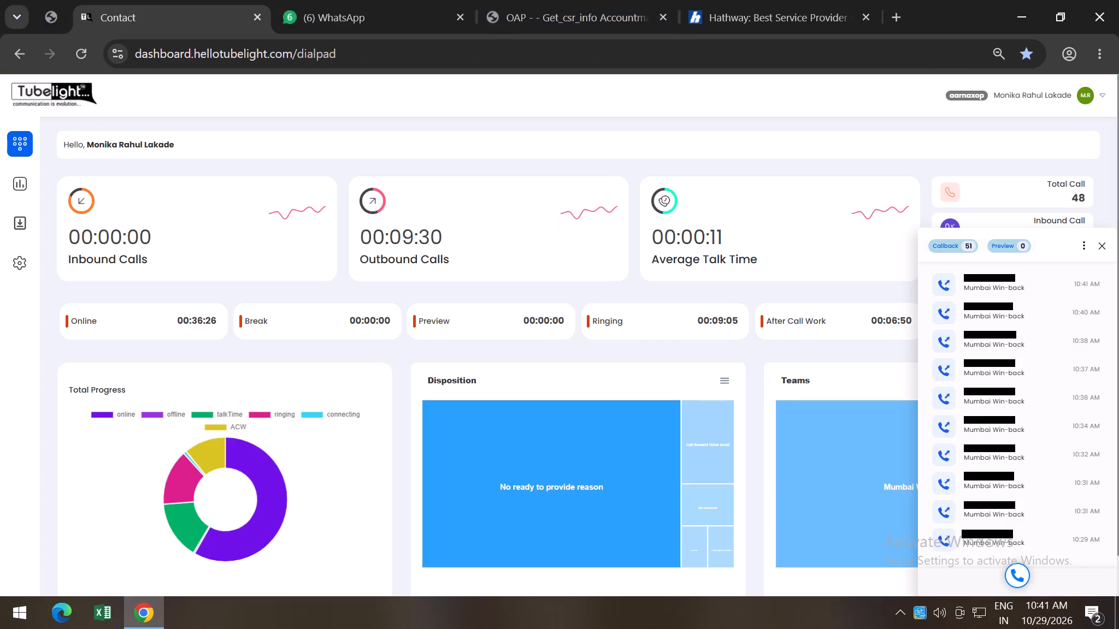
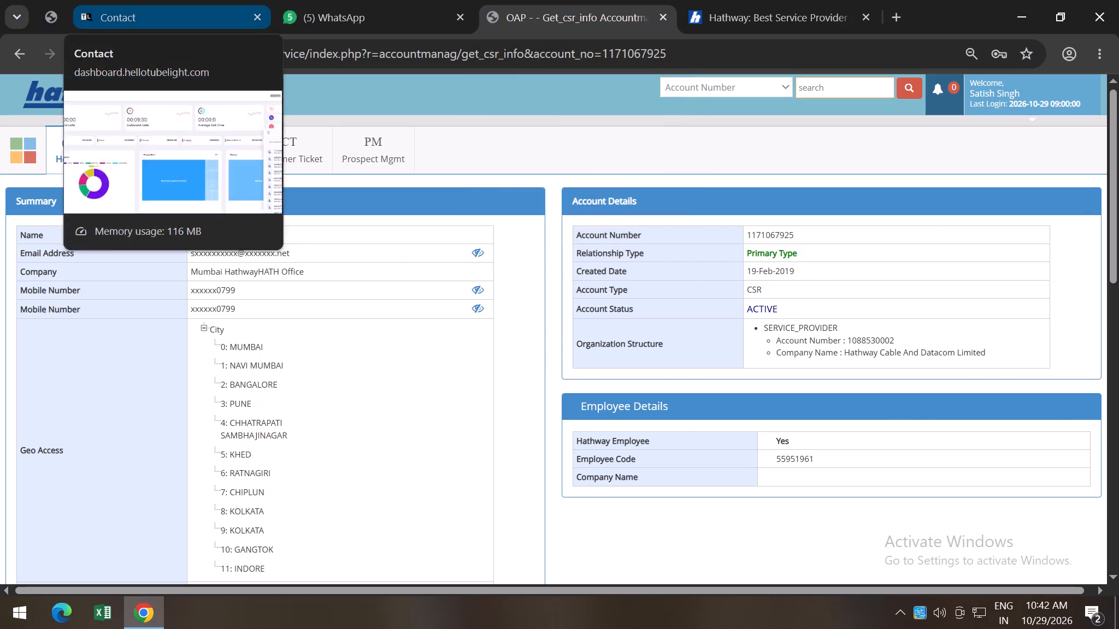
Show the Callback list for the Mumbai Win-back calls in the Contact page's dialpad.
click(939, 250)
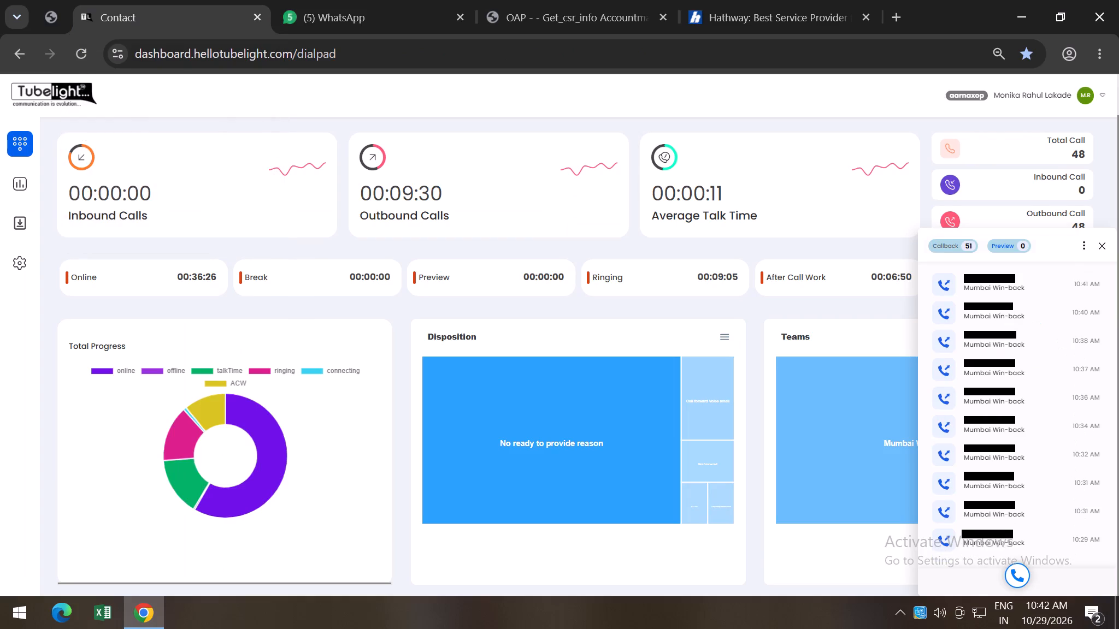
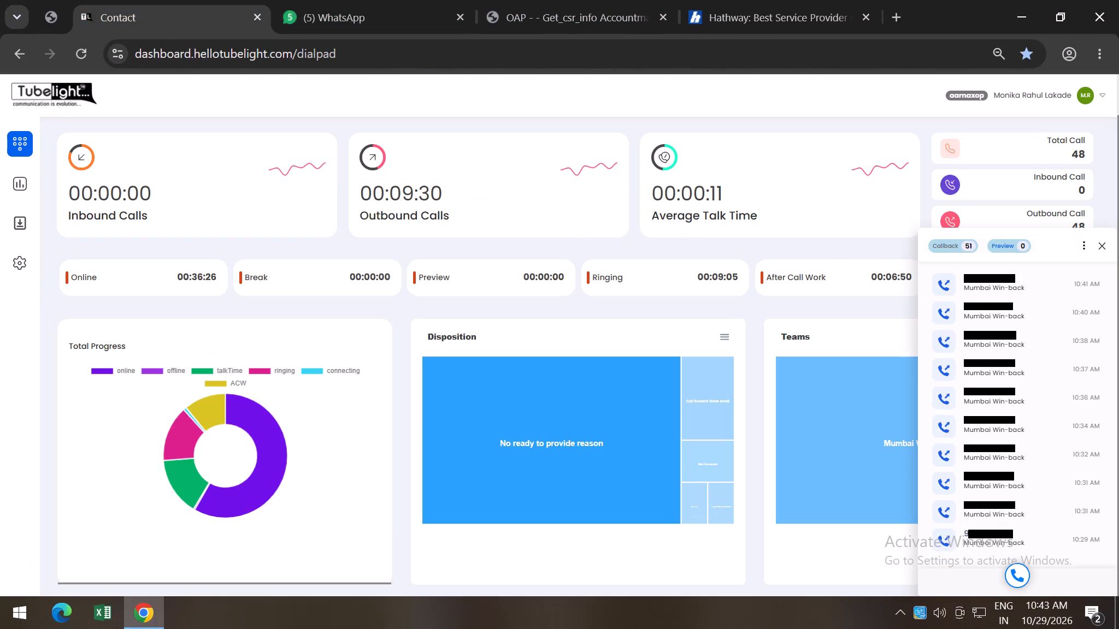
Open the Callback list of Mumbai Win-back numbers in the dialpad.
click(938, 250)
click(938, 250)
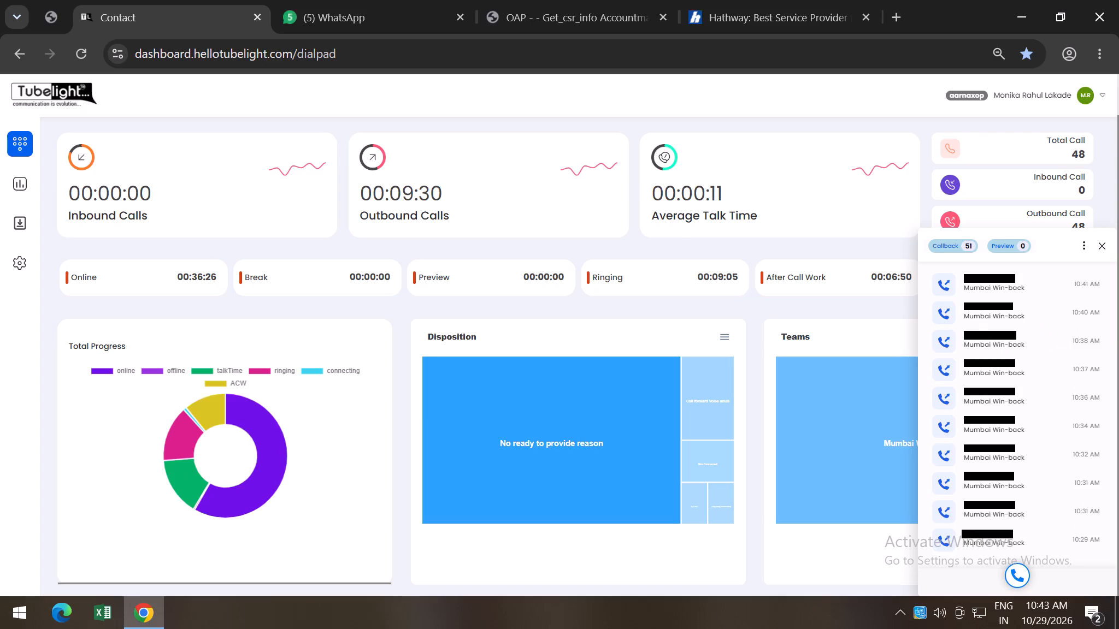
click(943, 243)
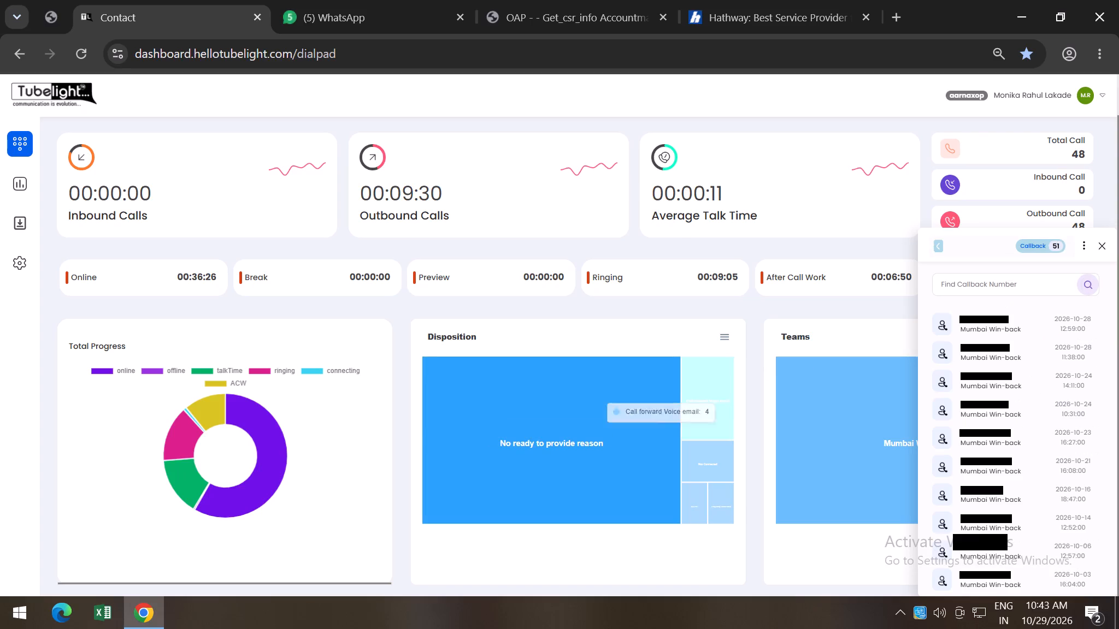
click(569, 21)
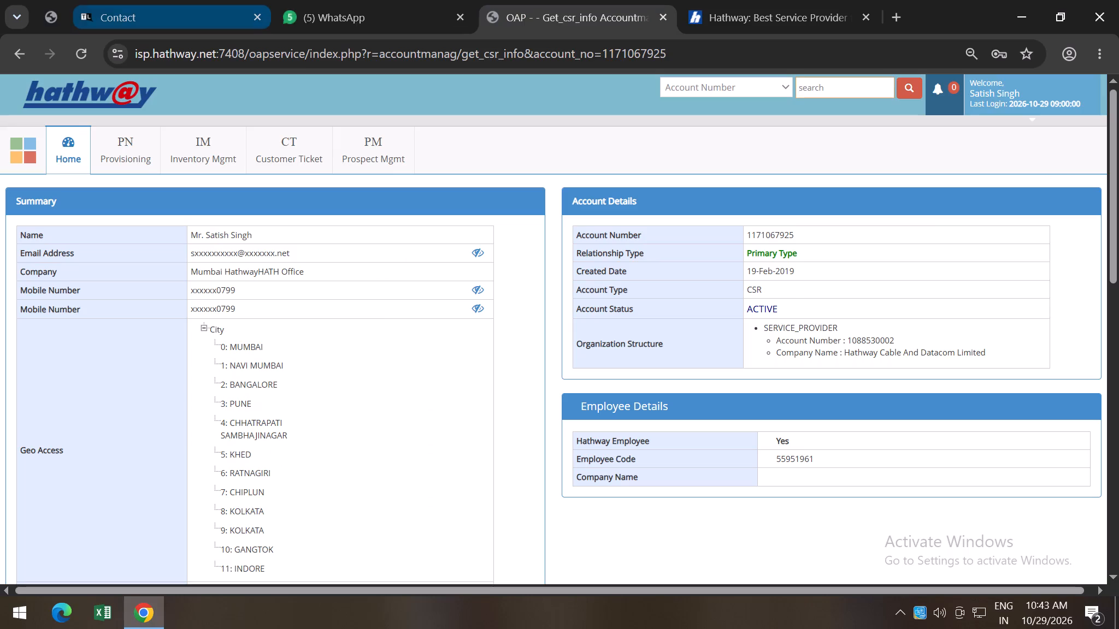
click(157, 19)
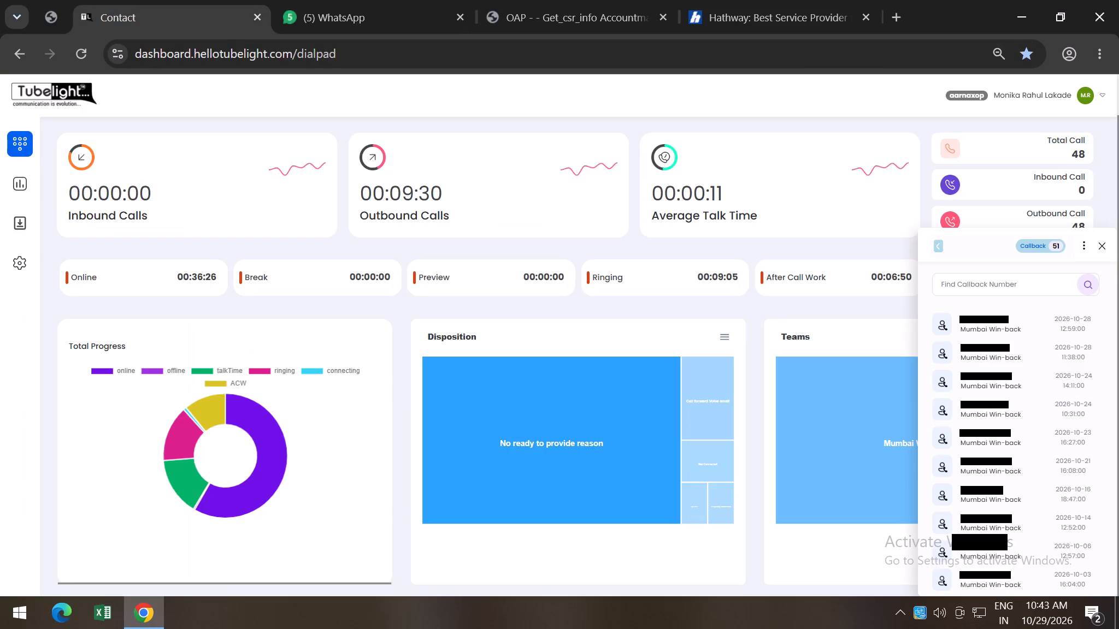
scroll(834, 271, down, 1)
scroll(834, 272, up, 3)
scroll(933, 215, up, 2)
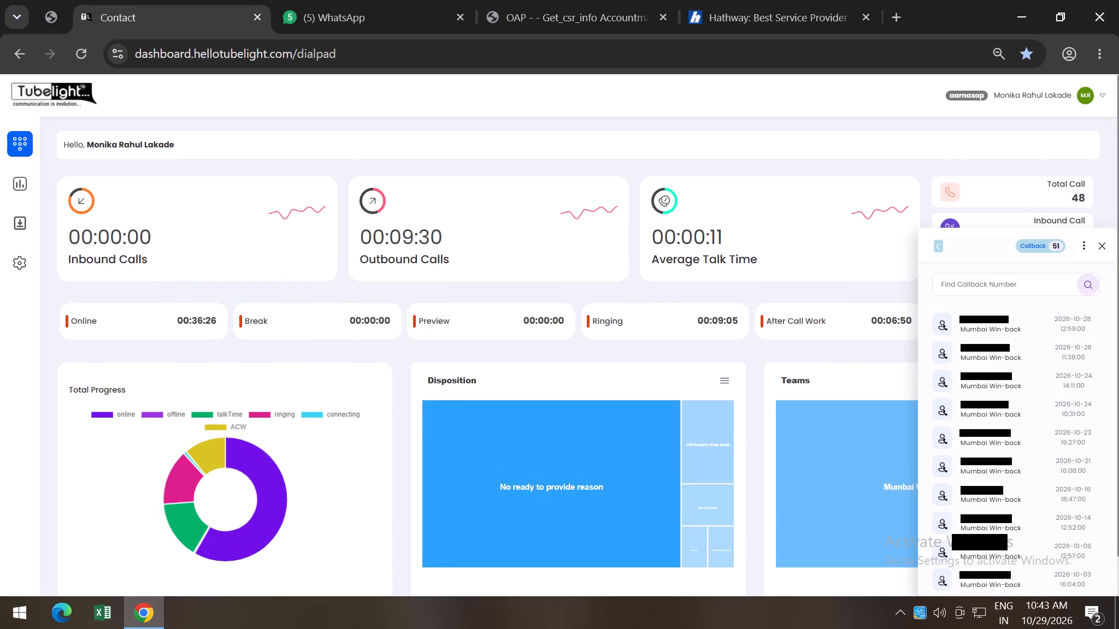
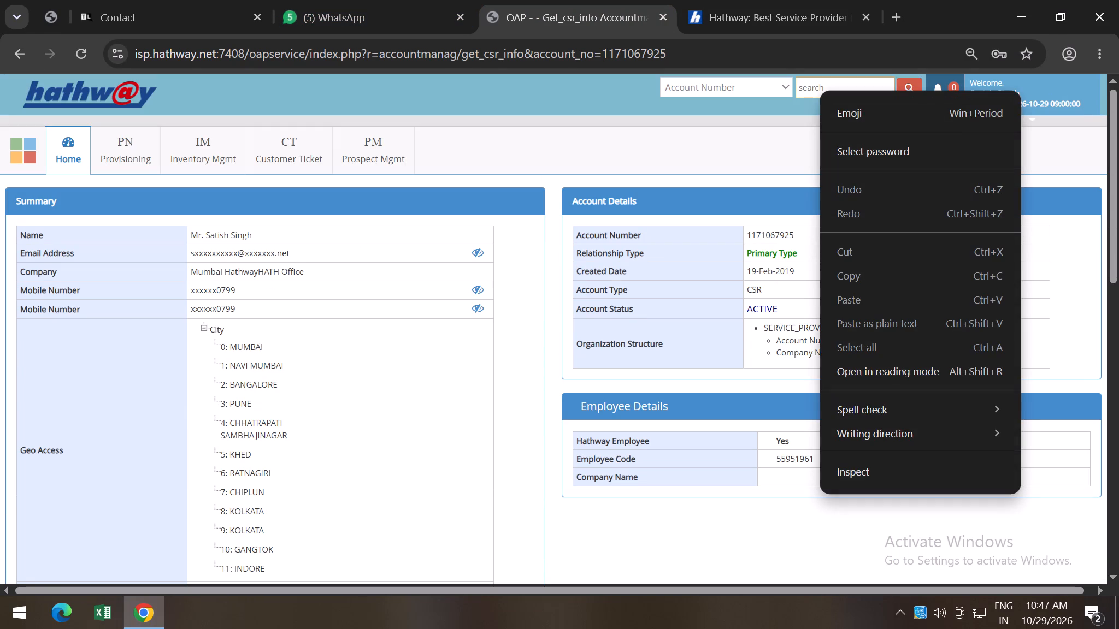
Leave the OAP account page and return to the Contact dialpad with its Callback list.
click(745, 154)
click(186, 9)
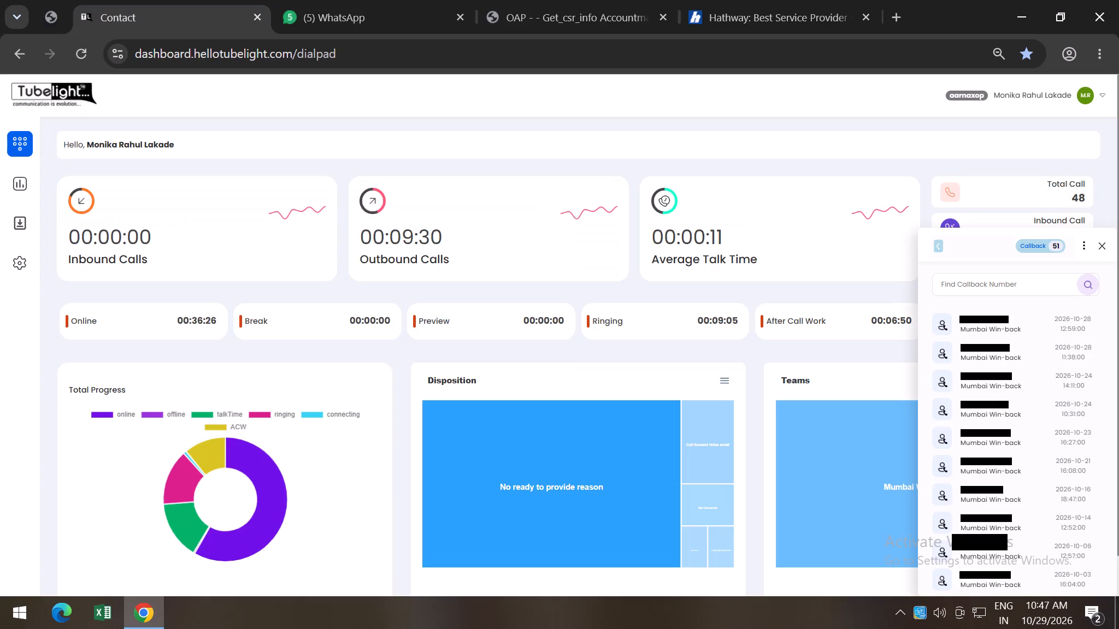
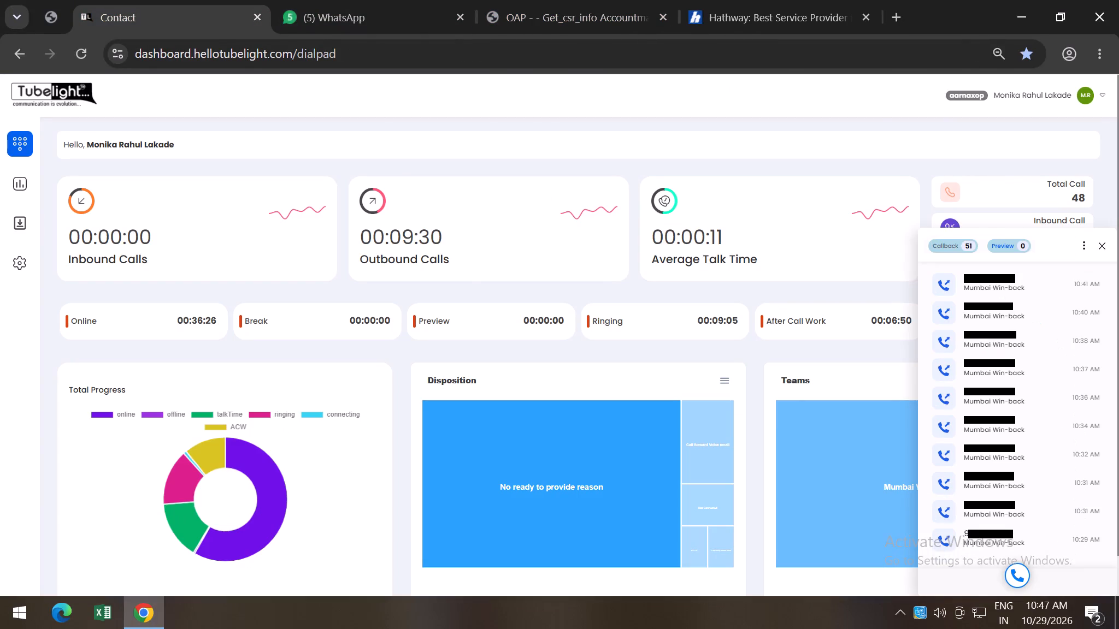
Open the full Callback list on the Contact dialpad to view its scheduled Mumbai Win-back callbacks.
click(939, 250)
scroll(752, 274, down, 2)
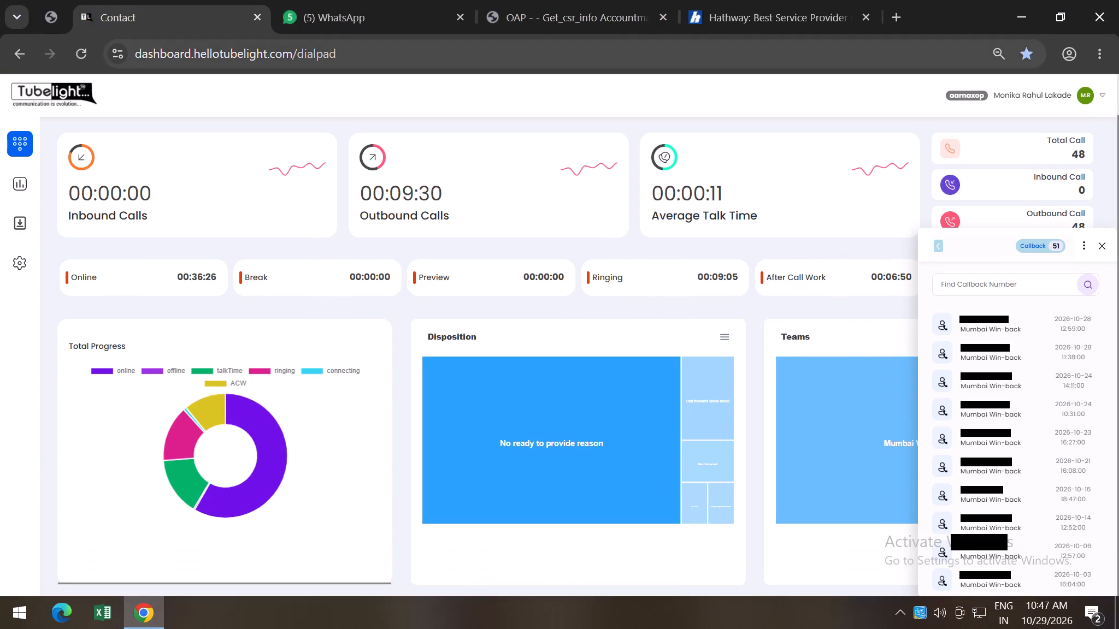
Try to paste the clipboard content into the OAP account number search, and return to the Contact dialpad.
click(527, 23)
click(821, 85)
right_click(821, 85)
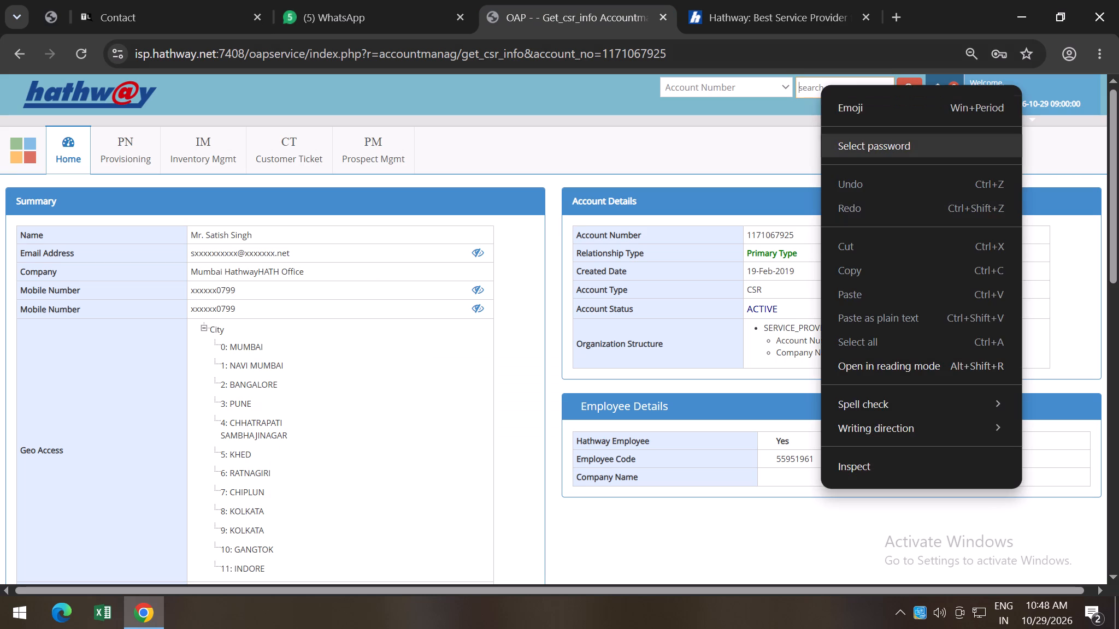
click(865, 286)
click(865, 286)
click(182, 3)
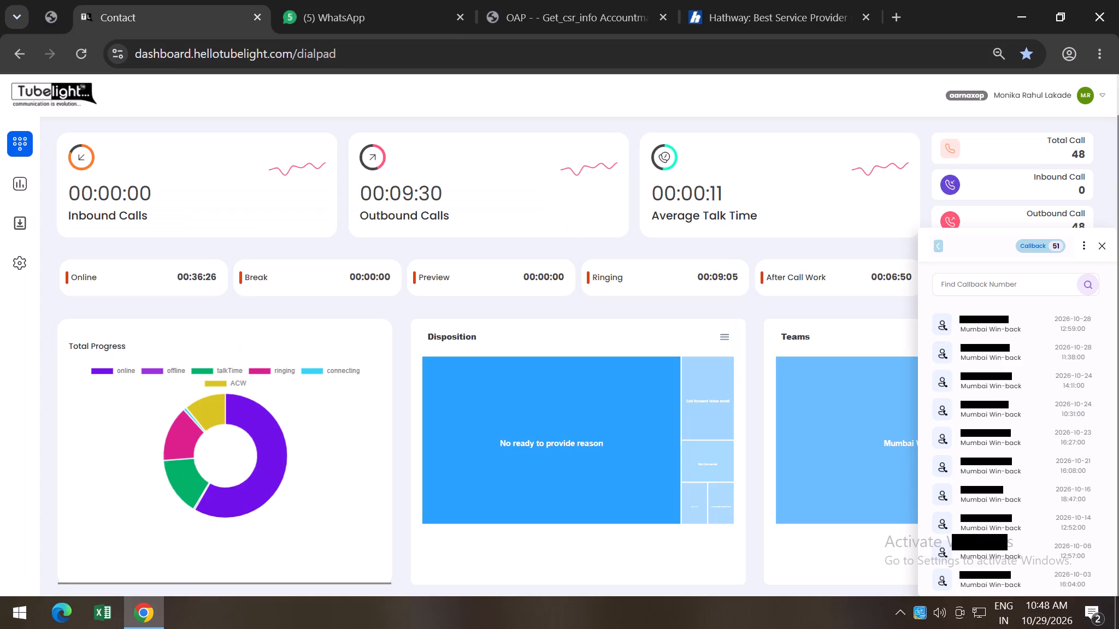
Leave the full Callback list and return to the dialpad's recent Mumbai Win-back calls.
click(937, 245)
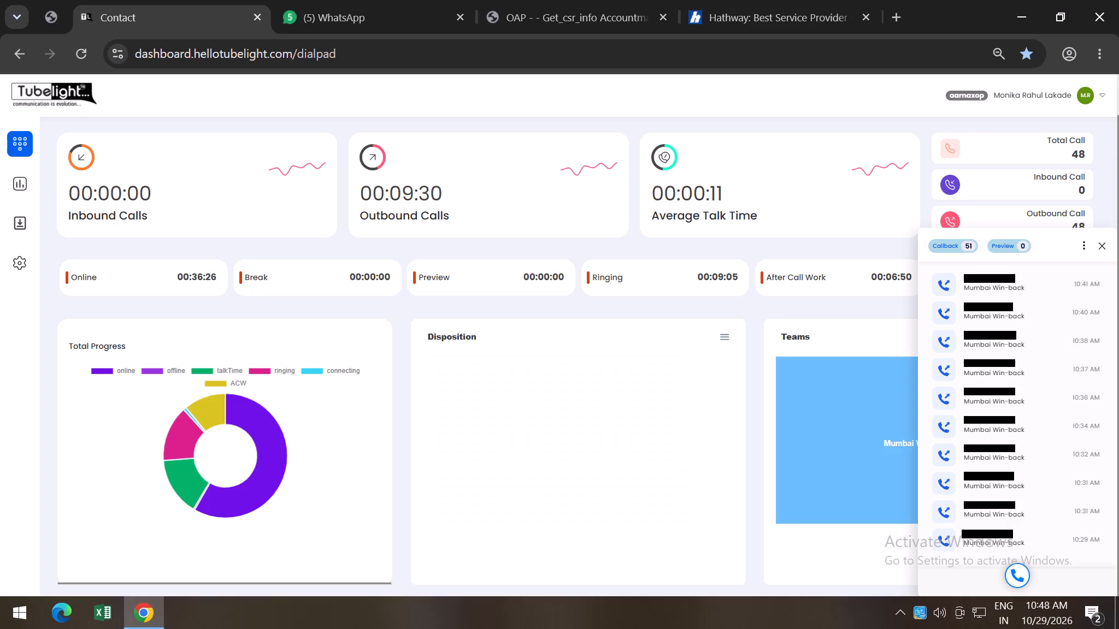
Switch to the Hathway OAP account information page used for customer account lookup.
click(564, 20)
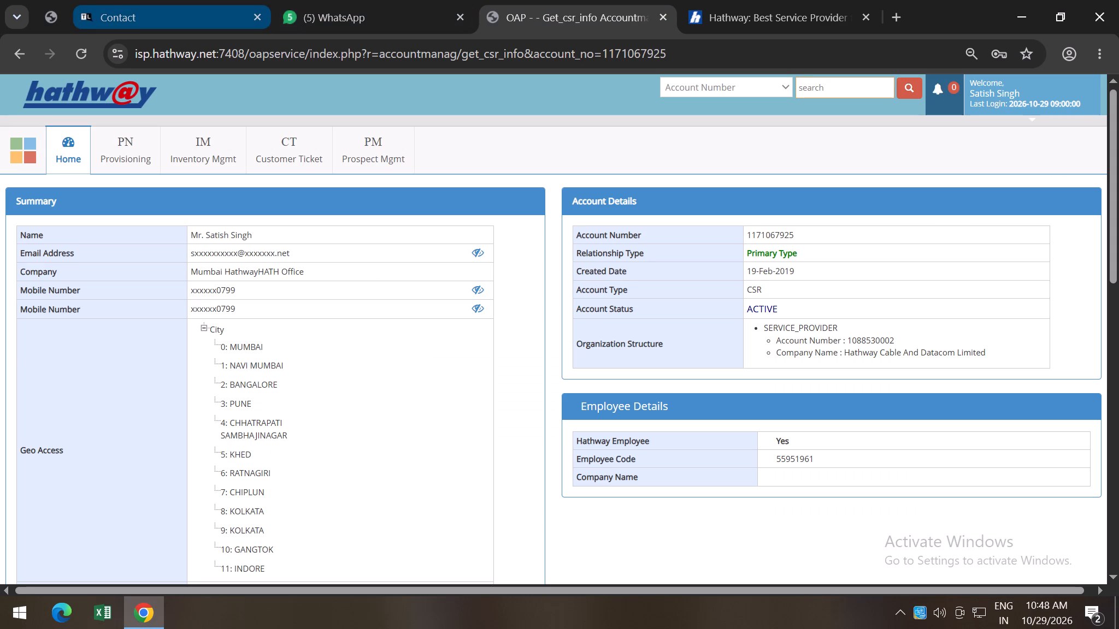
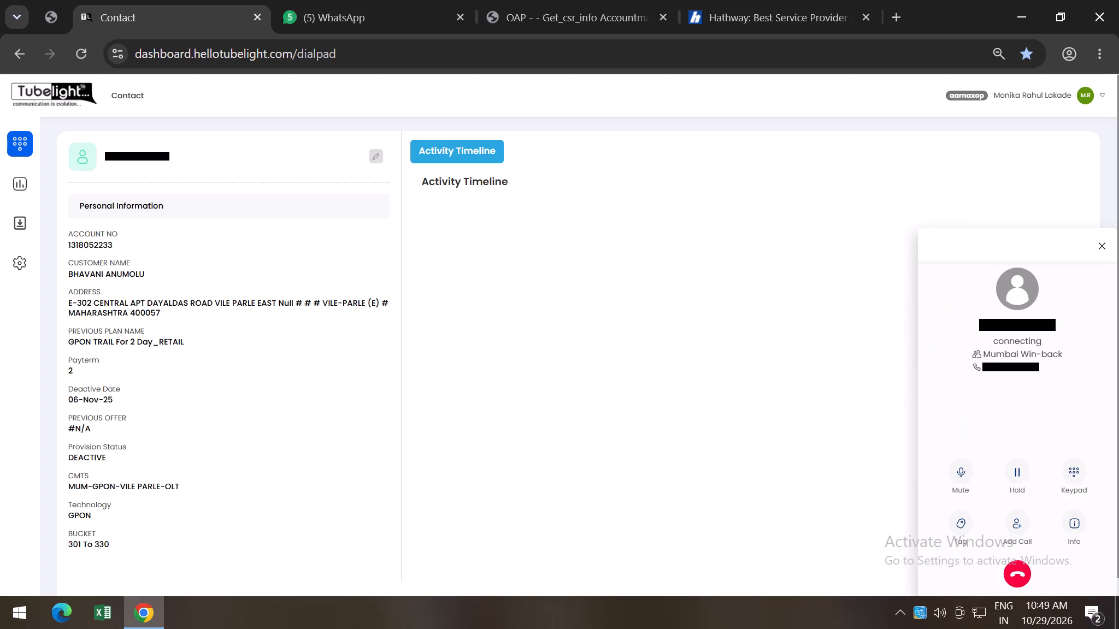
End the current Mumbai Win-back call and tag it with Personal reasons and Temporary - Home renovation.
click(1016, 579)
click(974, 409)
scroll(982, 458, down, 1)
click(982, 459)
drag(1042, 398, 1041, 404)
click(1011, 428)
drag(1038, 401, 1035, 412)
drag(967, 488, 971, 483)
click(1026, 429)
click(1040, 430)
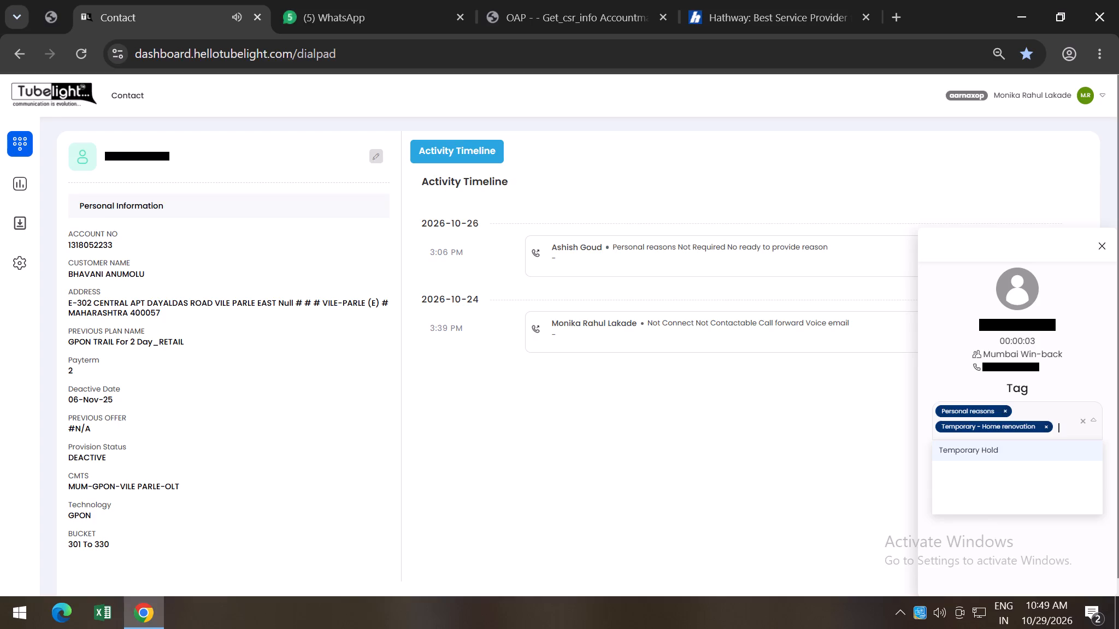
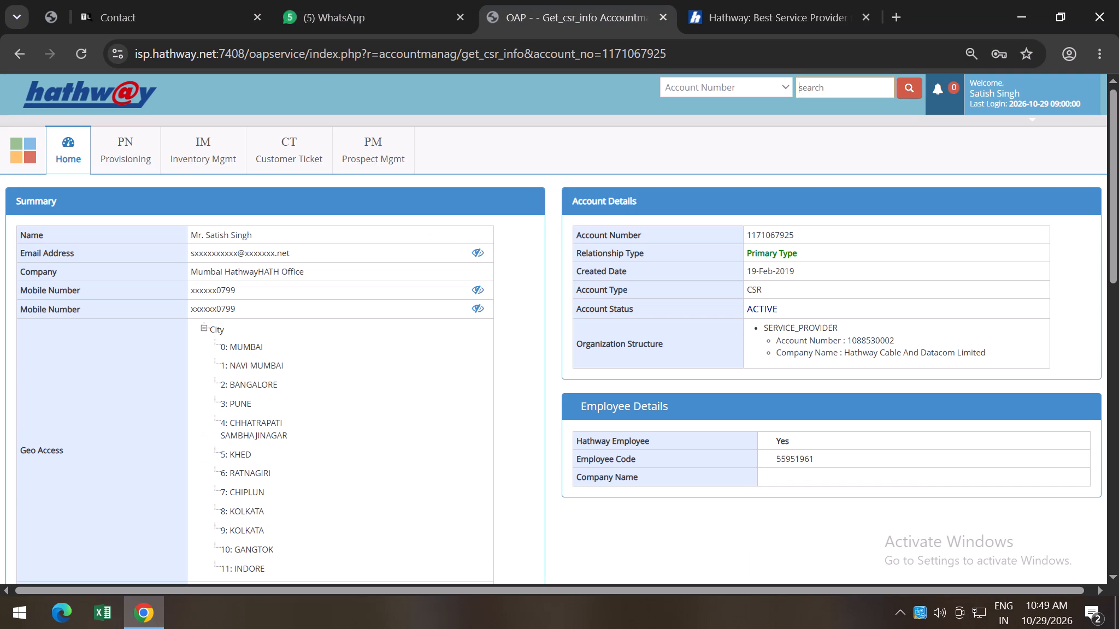
Check the Callback list on the Contact dialpad and return to the OAP account page.
click(116, 0)
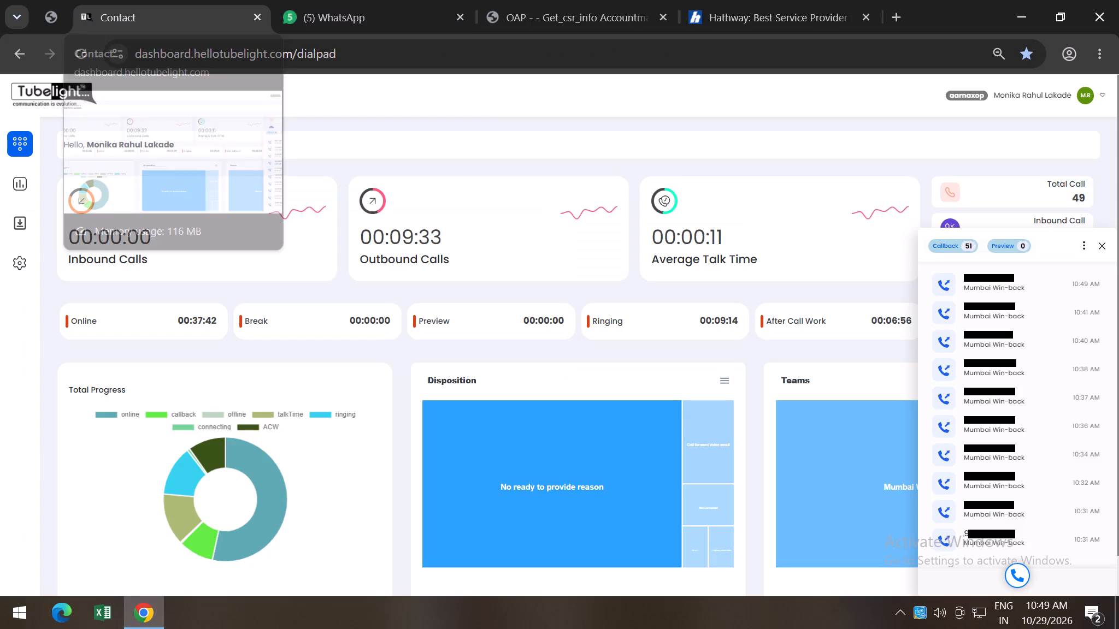
click(572, 2)
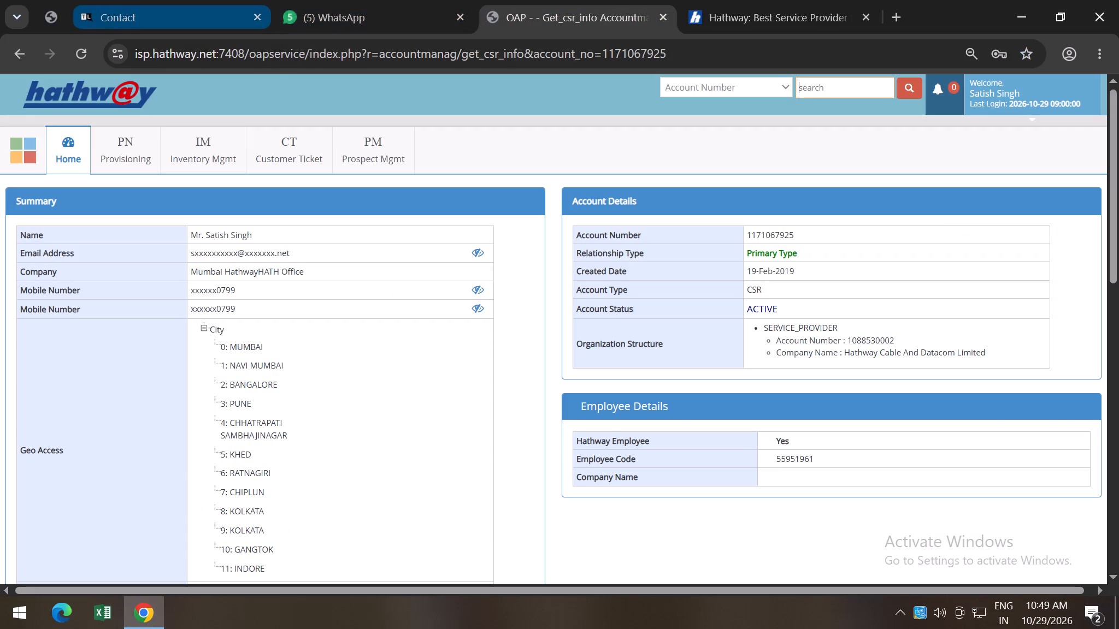
Switch to the Contact dialpad and end the connecting Mumbai Win-back call.
click(203, 0)
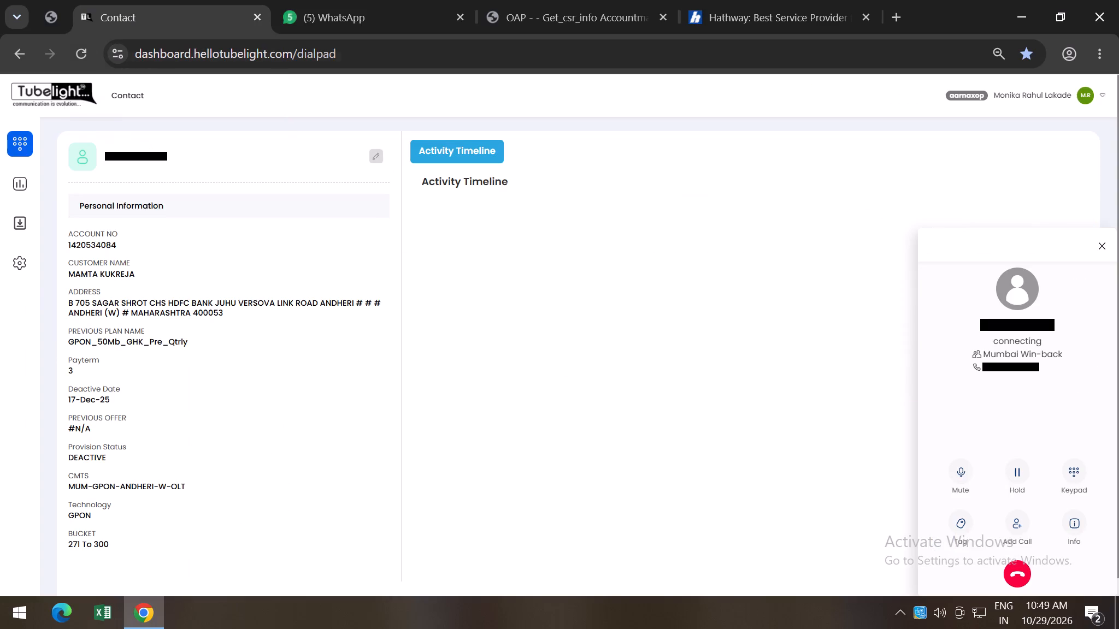
click(1018, 571)
Tag the ended Mumbai Win-back call with Personal reasons and Not Required, and open the choices for the detailed reason.
click(999, 405)
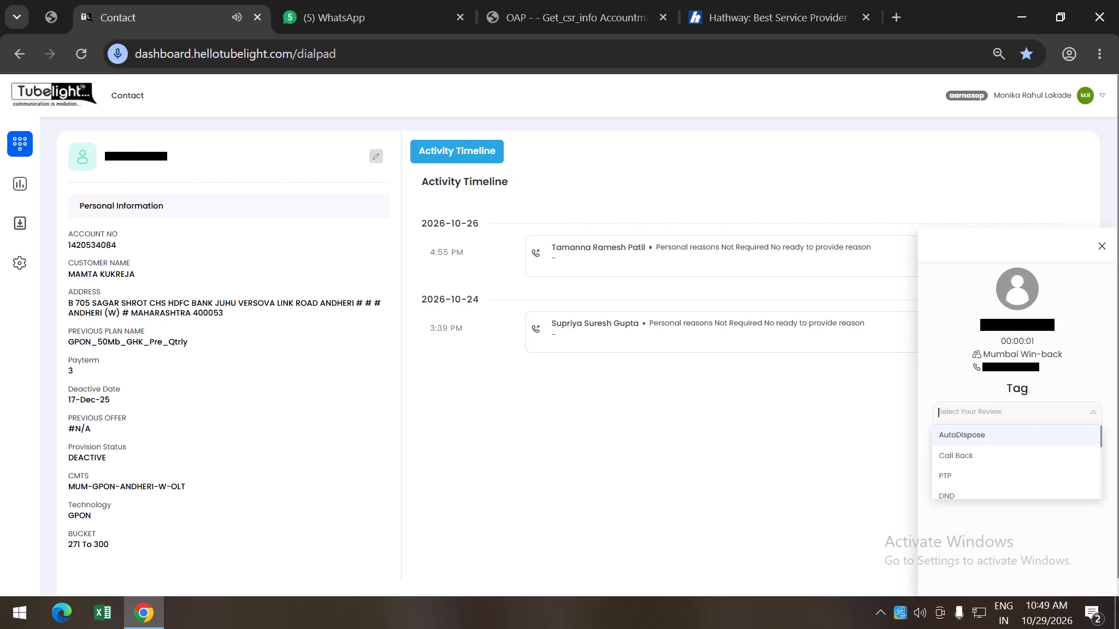
scroll(983, 499, down, 1)
click(996, 462)
click(1028, 431)
drag(1037, 420, 1034, 427)
click(1004, 477)
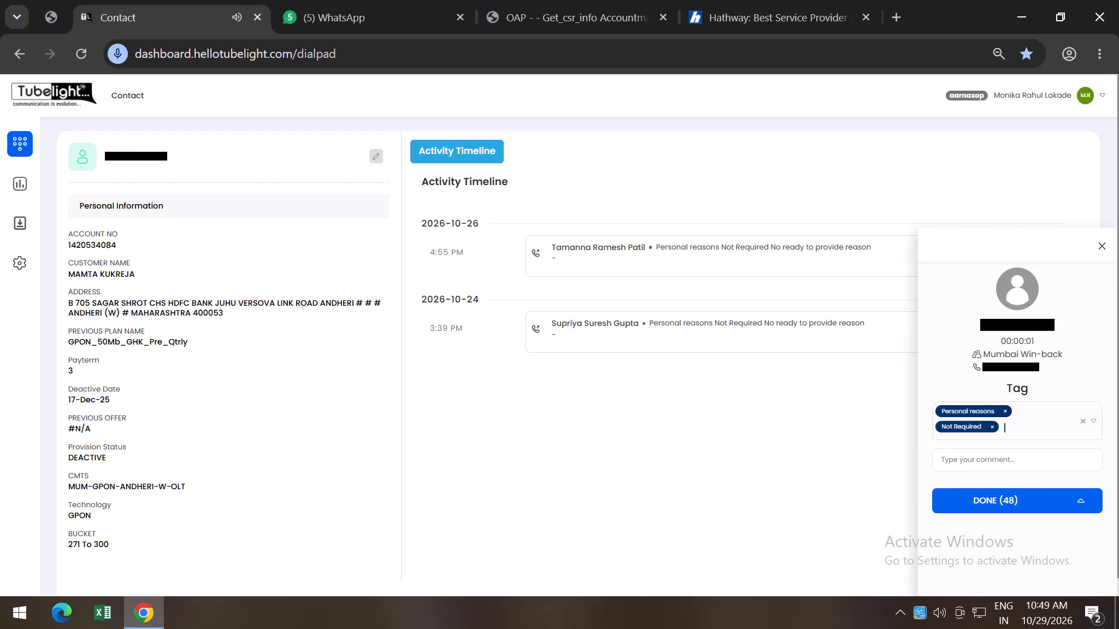
drag(1027, 436, 1021, 452)
click(1015, 481)
click(1052, 440)
click(1023, 438)
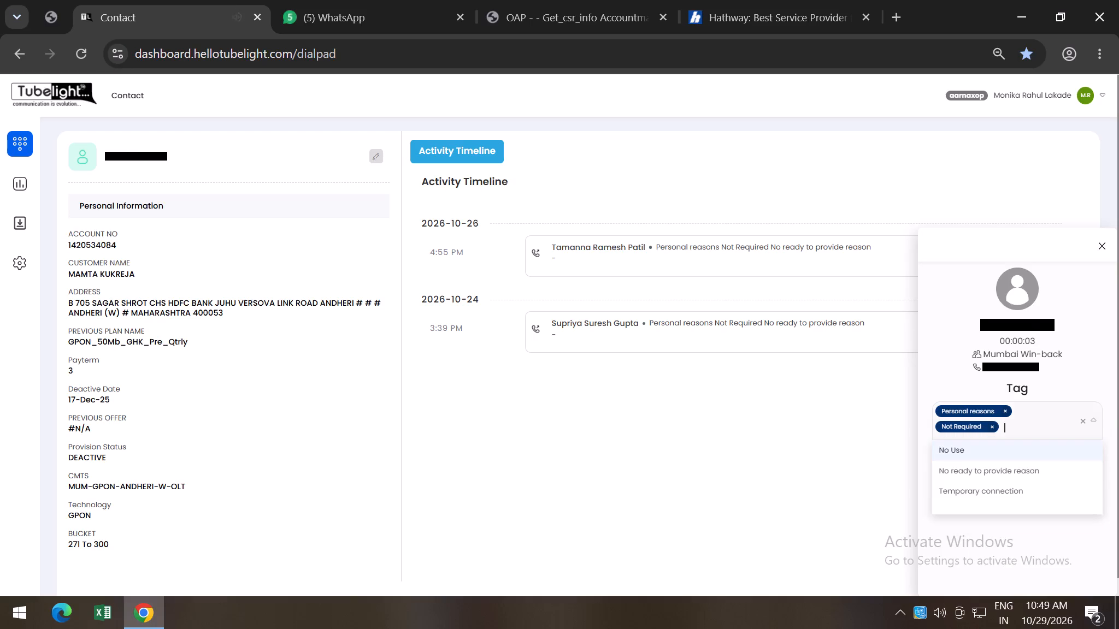
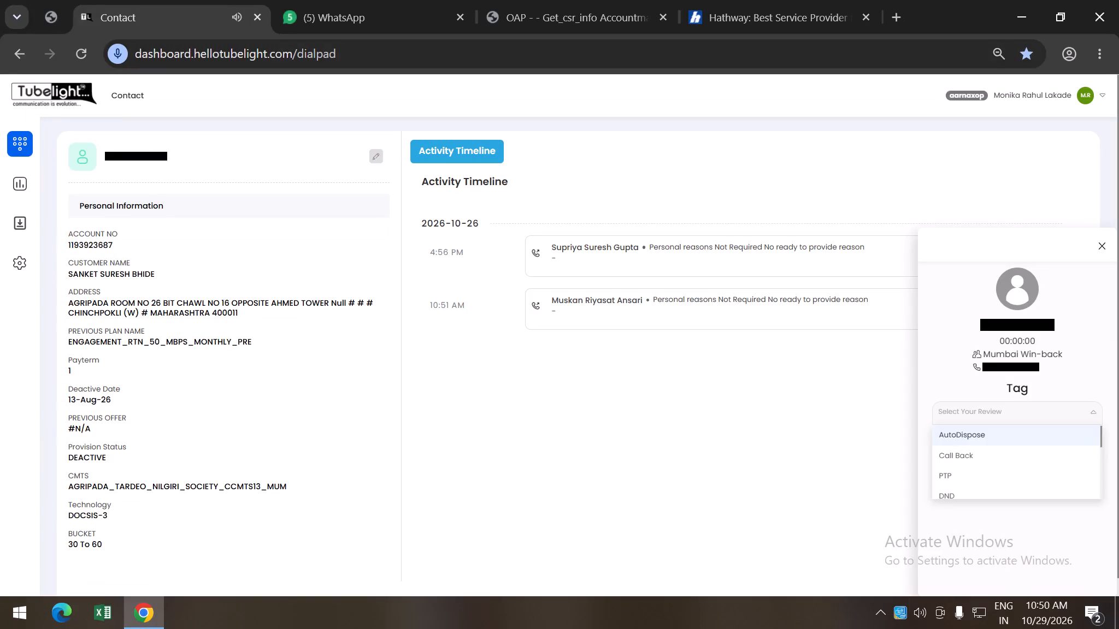
Tag the ended Mumbai Win-back call with Personal reasons, Not Required and No ready to provide reason, and submit the disposition.
scroll(978, 443, down, 1)
click(990, 461)
drag(1043, 397, 1043, 402)
click(1035, 416)
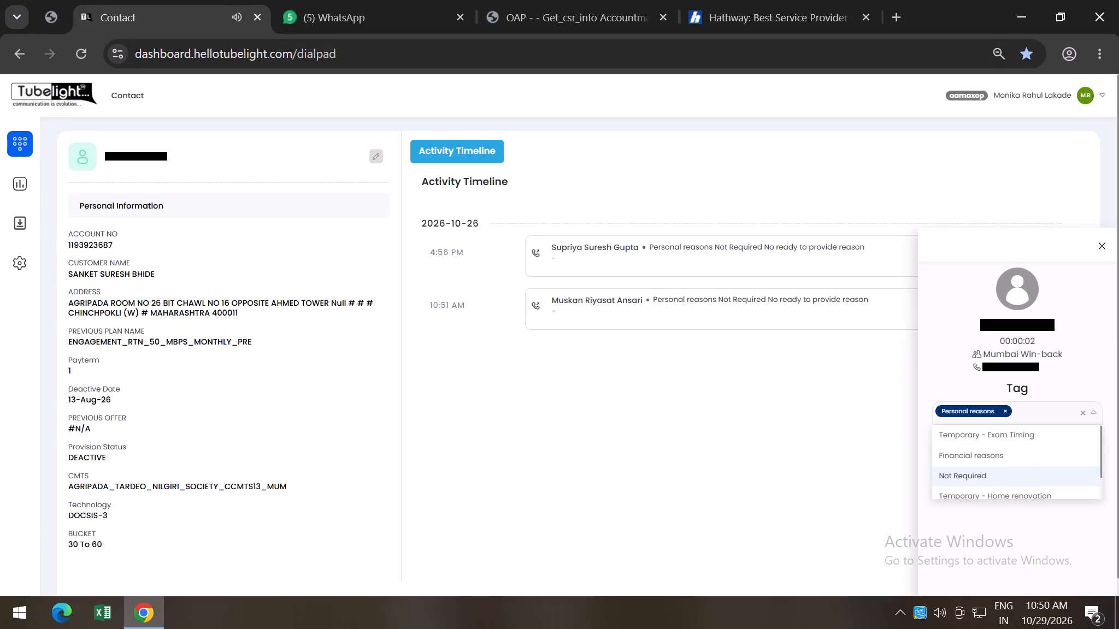
click(1003, 470)
click(1023, 430)
click(1011, 469)
click(1056, 454)
drag(1055, 451, 1052, 460)
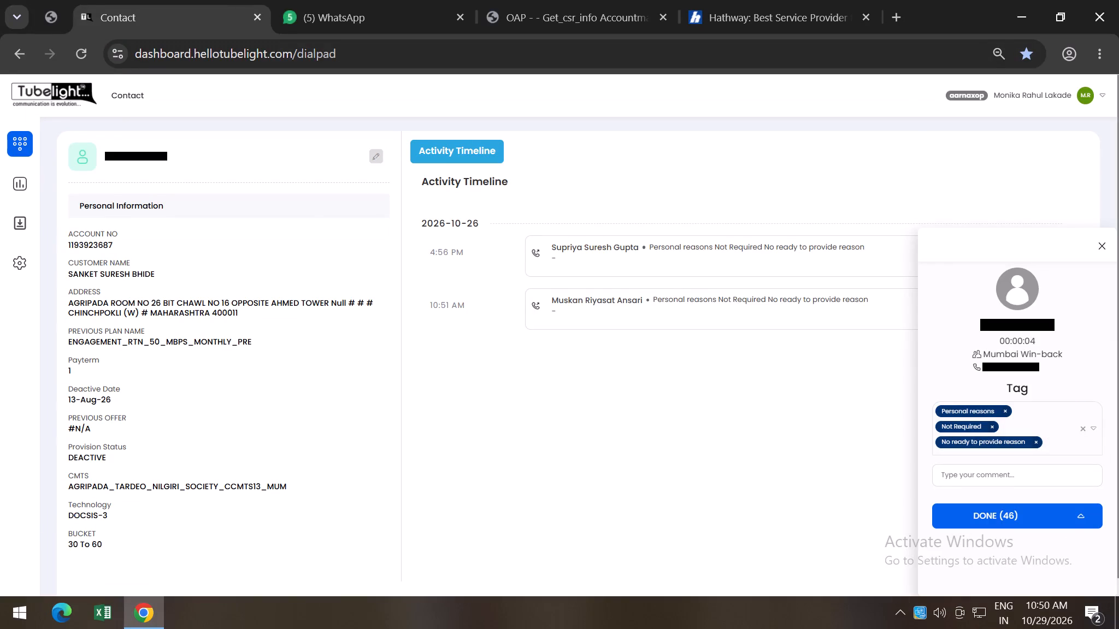
click(1015, 514)
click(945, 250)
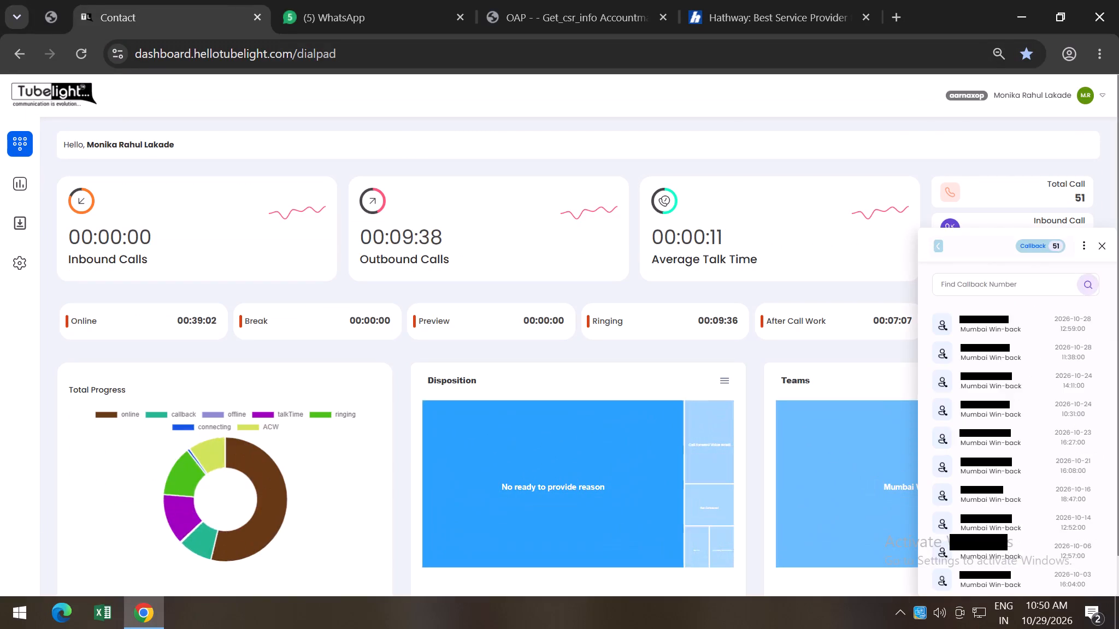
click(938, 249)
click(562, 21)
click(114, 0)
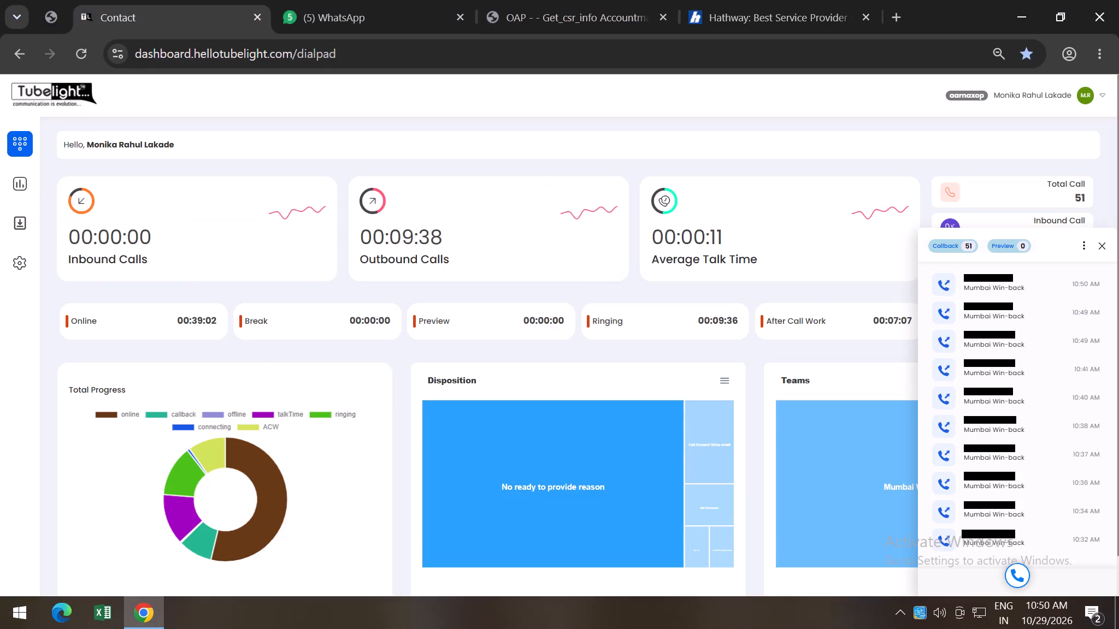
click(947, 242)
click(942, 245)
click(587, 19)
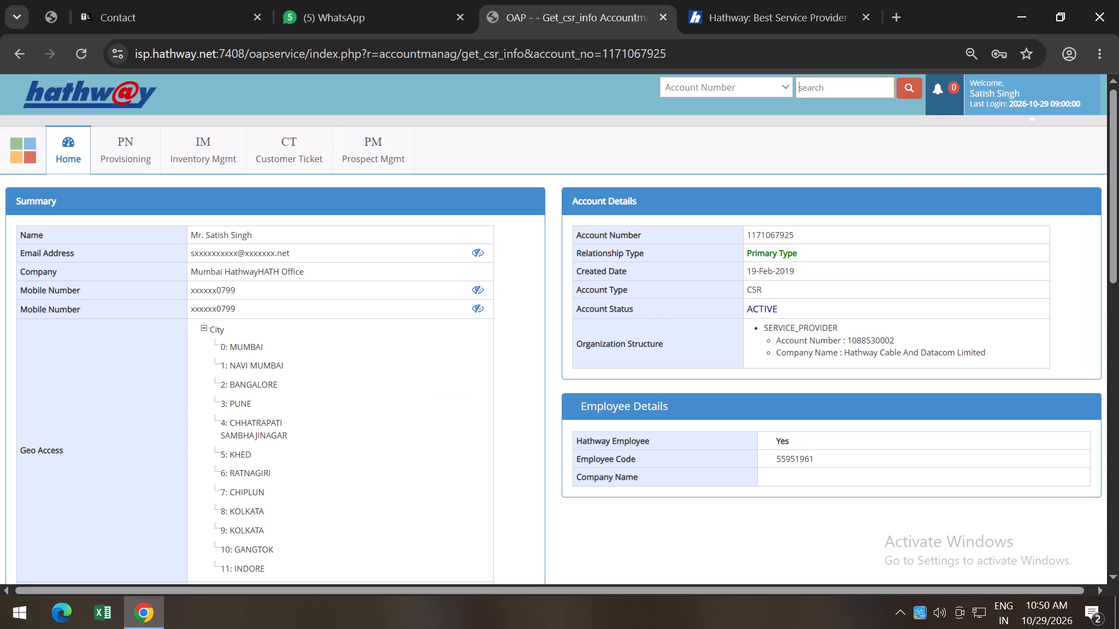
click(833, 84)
Copy the newest Mumbai Win-back call's number from the Contact dialpad and search OAP for it by Registered Mobile Number.
click(195, 0)
double_click(986, 268)
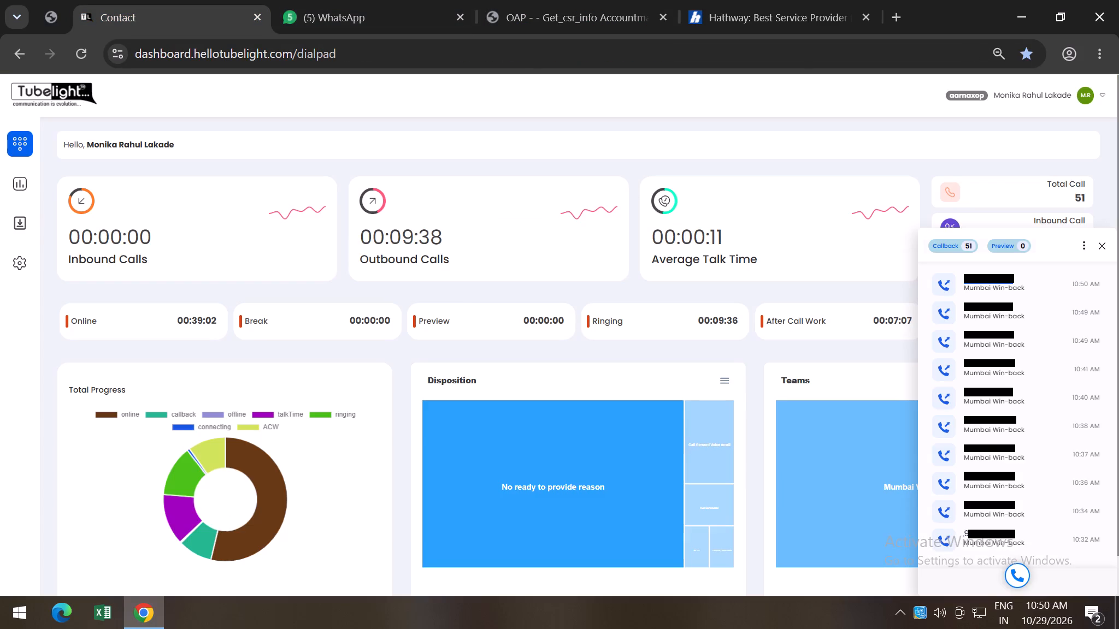
key(ctrl+c)
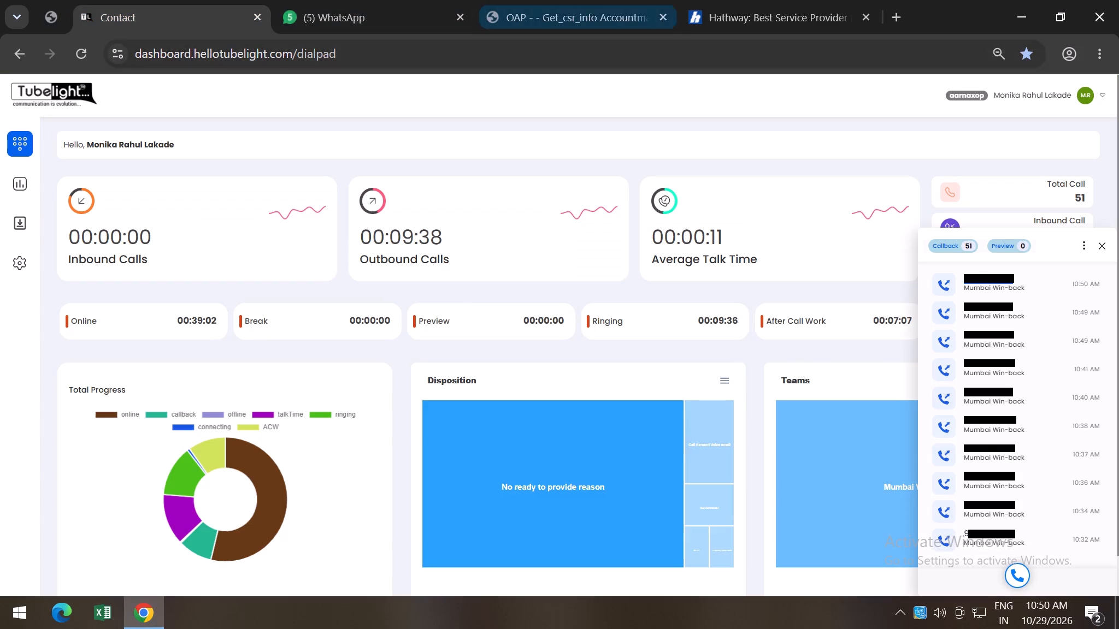
click(591, 15)
click(821, 89)
right_click(821, 89)
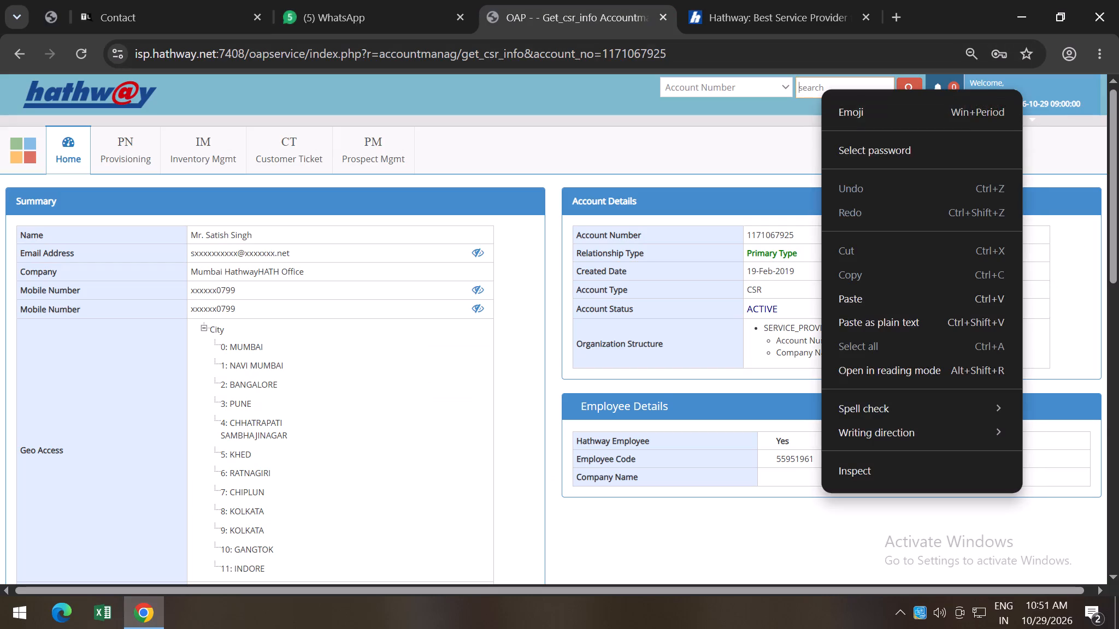
click(858, 293)
click(784, 87)
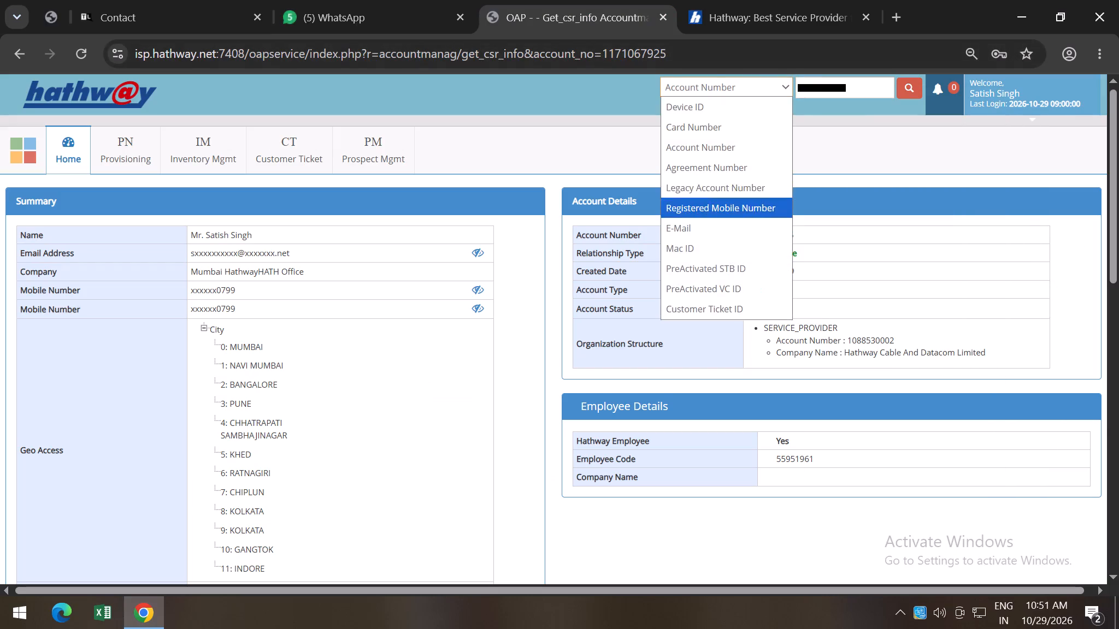
click(762, 201)
click(904, 96)
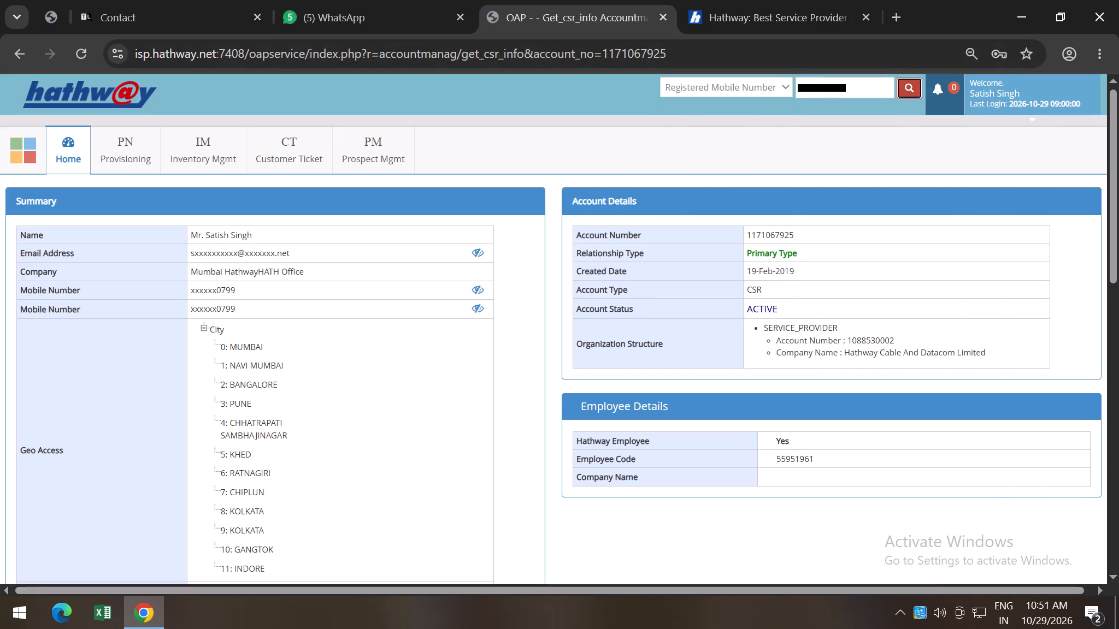
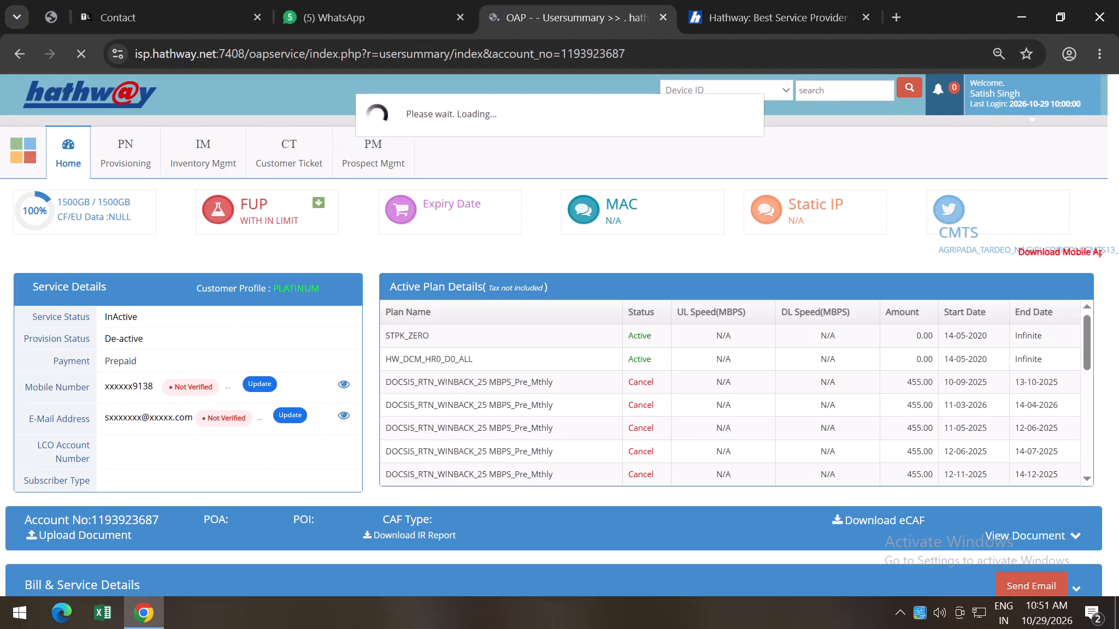
Reveal the masked mobile number and e-mail address in the OAP account's service details to check them, and mask them again.
click(343, 391)
click(337, 424)
double_click(341, 416)
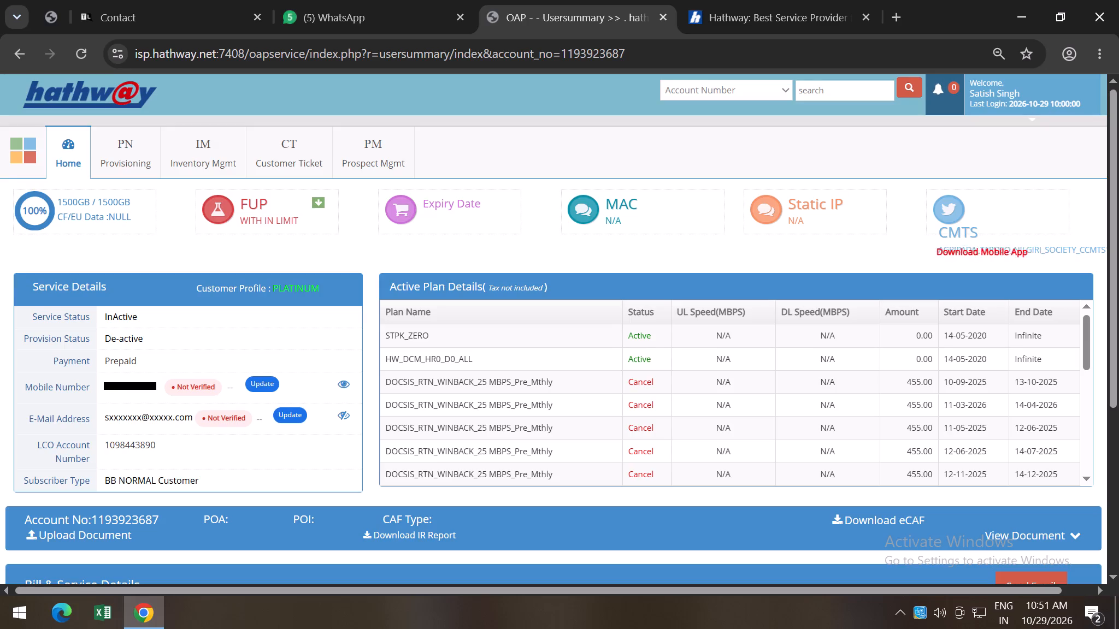
click(347, 388)
double_click(341, 385)
double_click(341, 415)
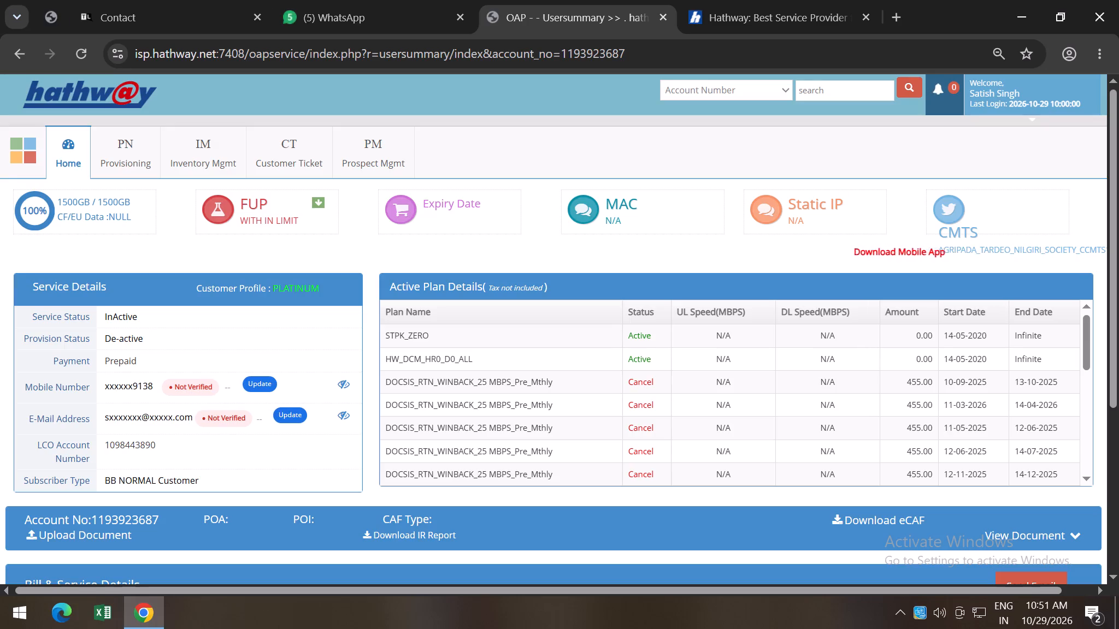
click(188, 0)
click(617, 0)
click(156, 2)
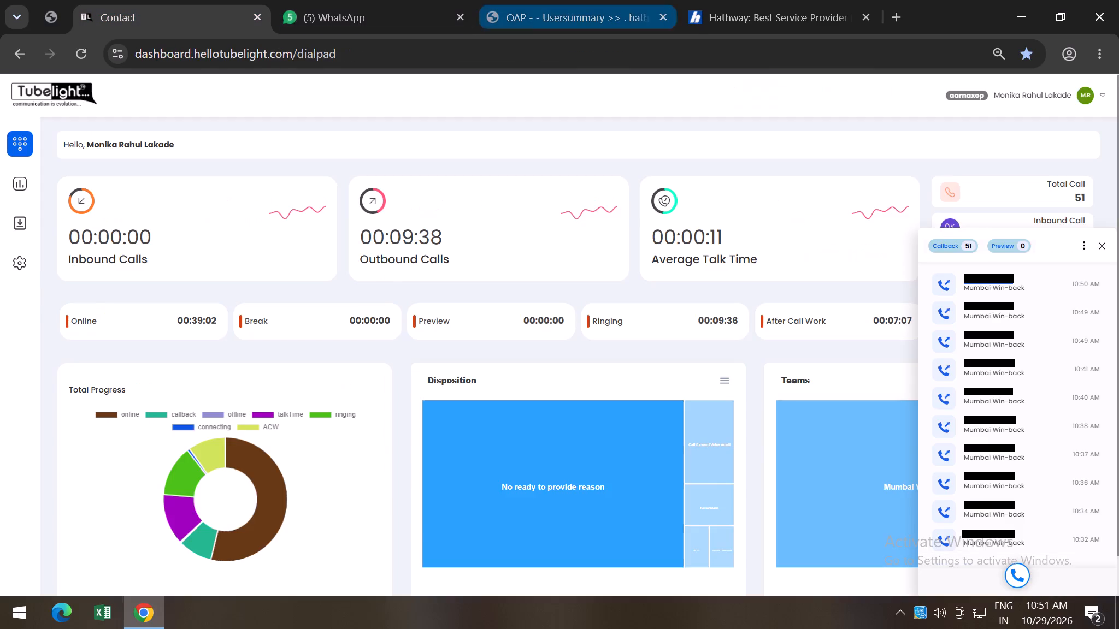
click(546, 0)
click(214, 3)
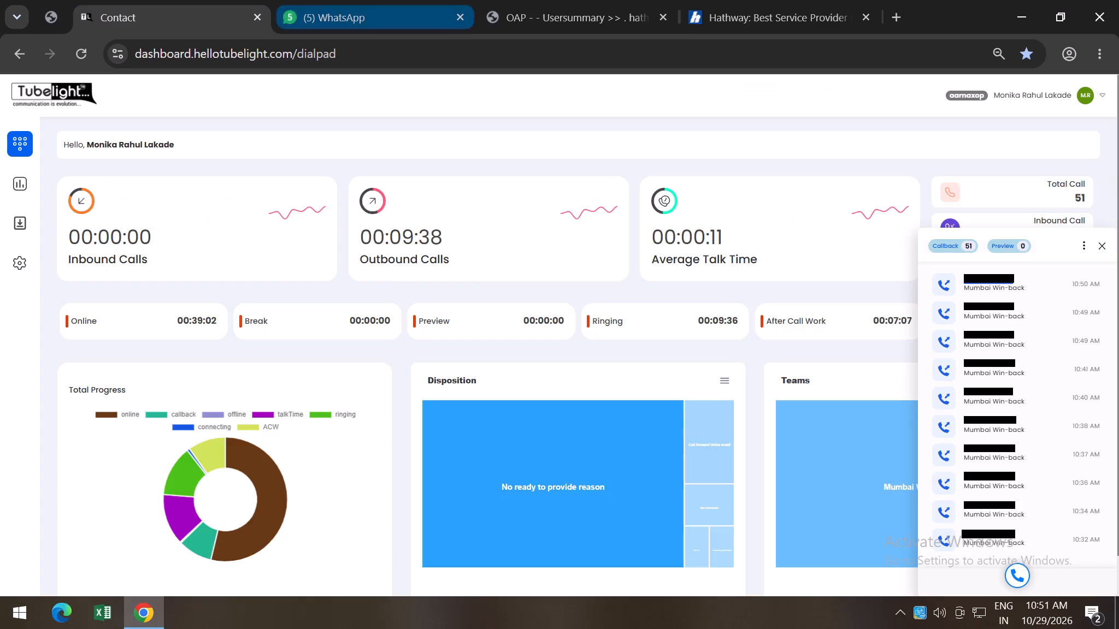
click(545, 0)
In the Contact dialpad, end the new Mumbai Win-back call, tag it Personal reasons, Not Required and No ready to provide reason, and submit the disposition.
click(204, 10)
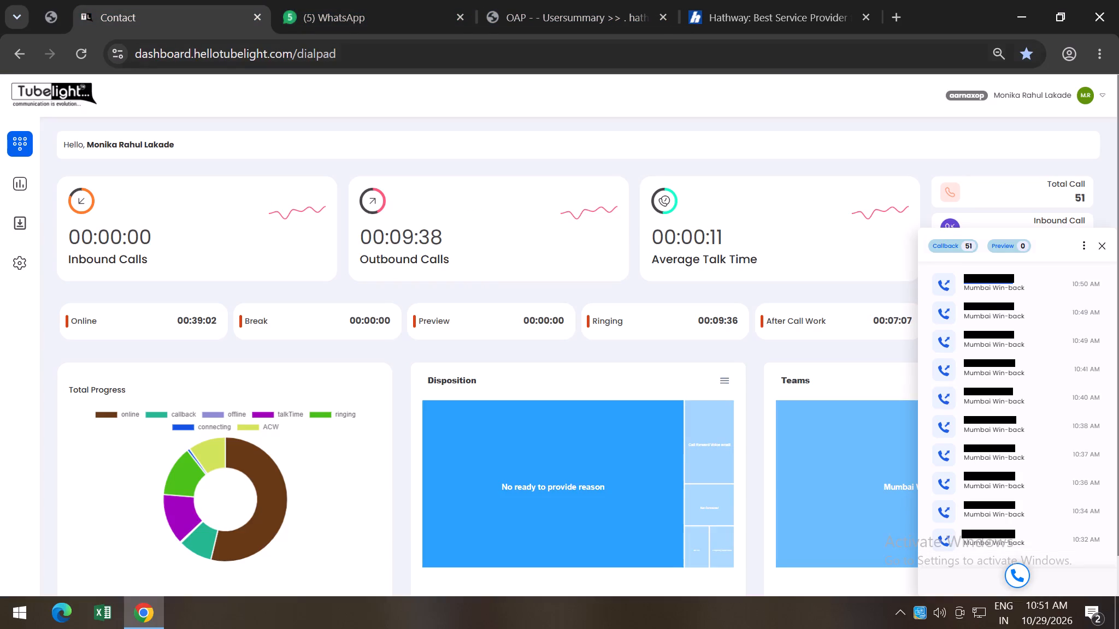
click(1007, 261)
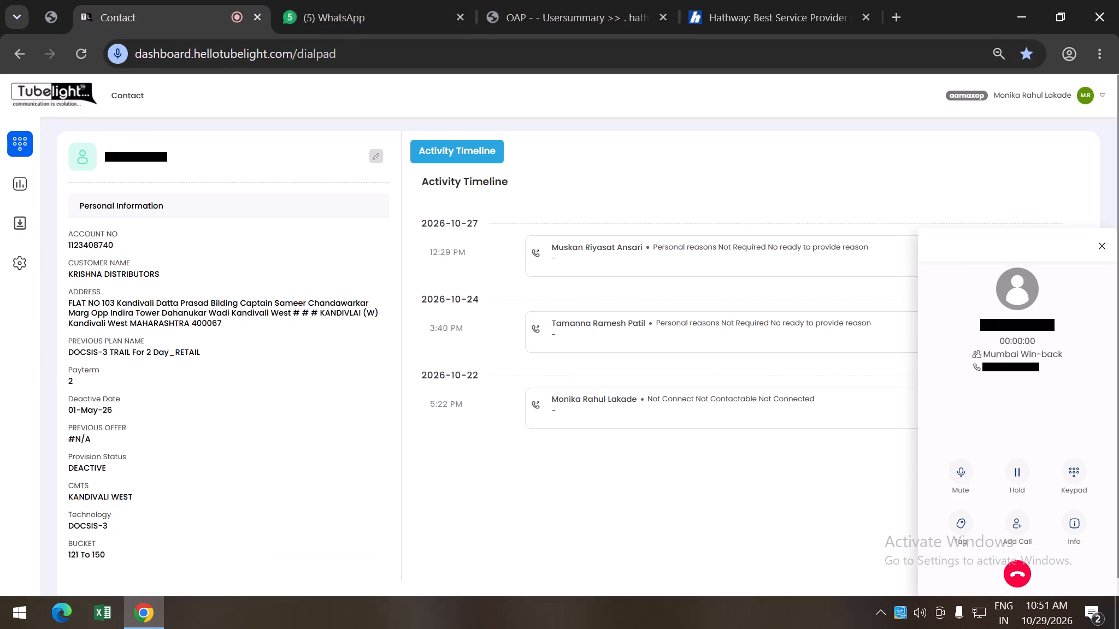
click(1025, 580)
click(977, 408)
scroll(987, 465, down, 1)
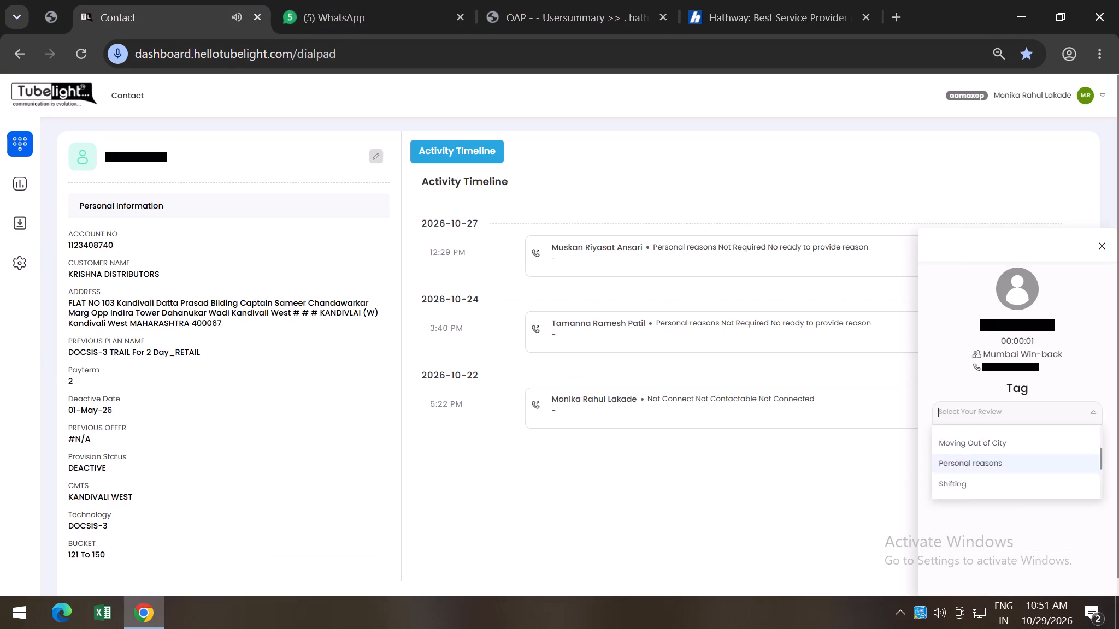
click(987, 465)
drag(1044, 416, 1040, 422)
click(988, 479)
click(1039, 429)
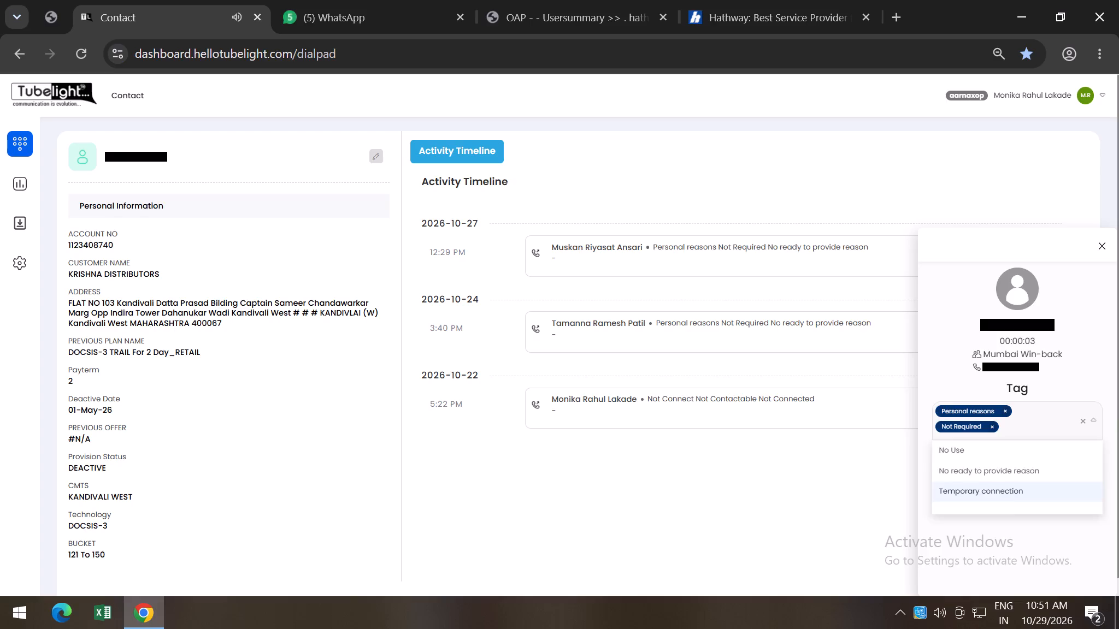
click(1005, 475)
click(1065, 442)
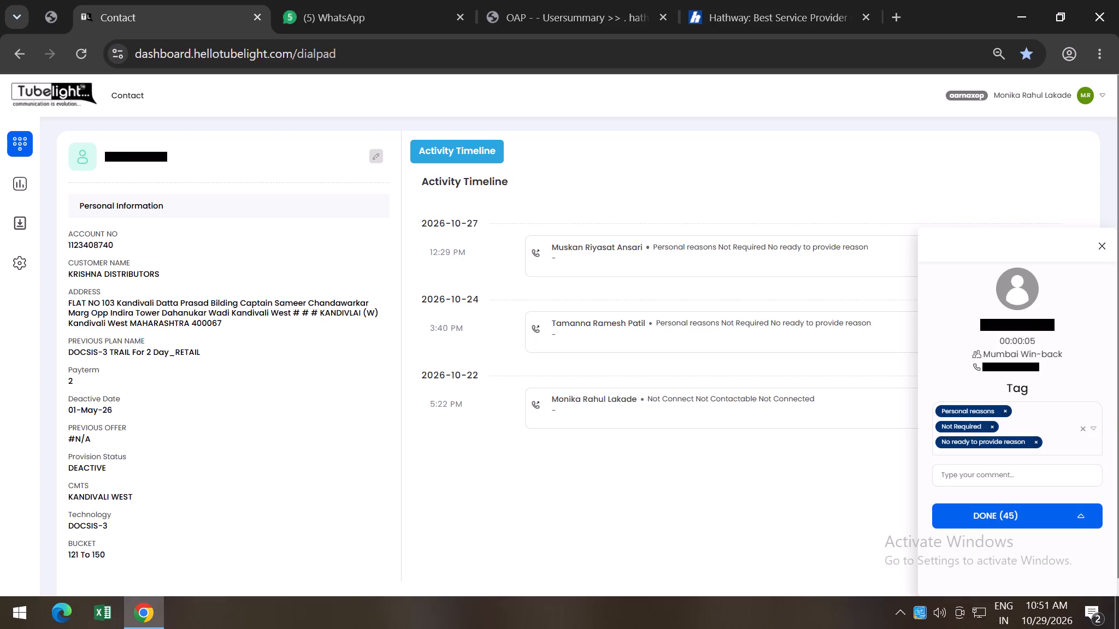
click(1018, 516)
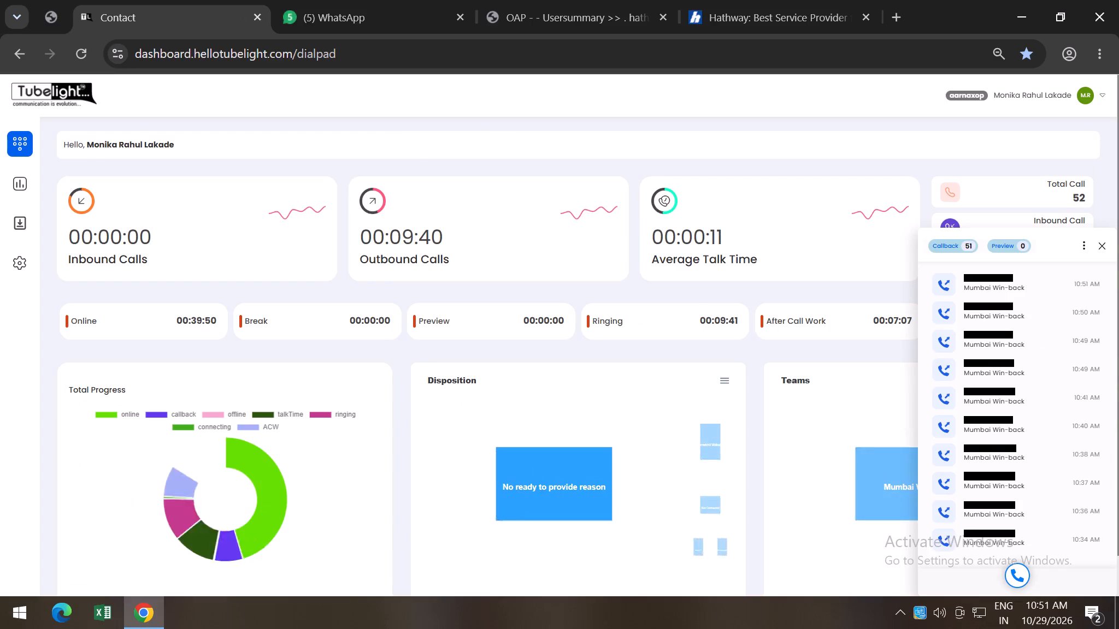
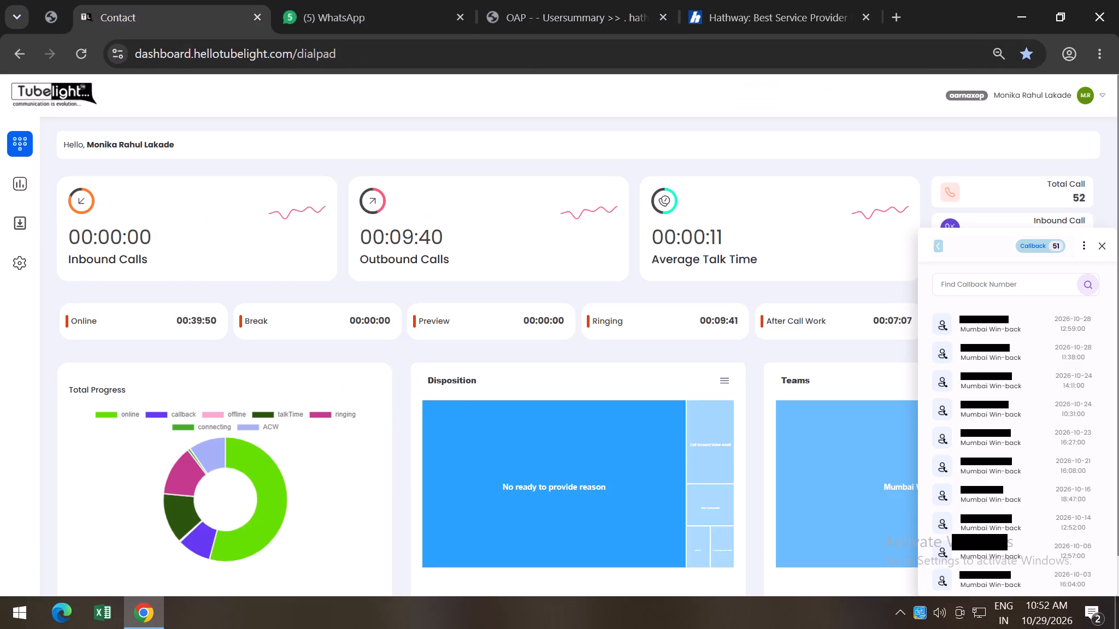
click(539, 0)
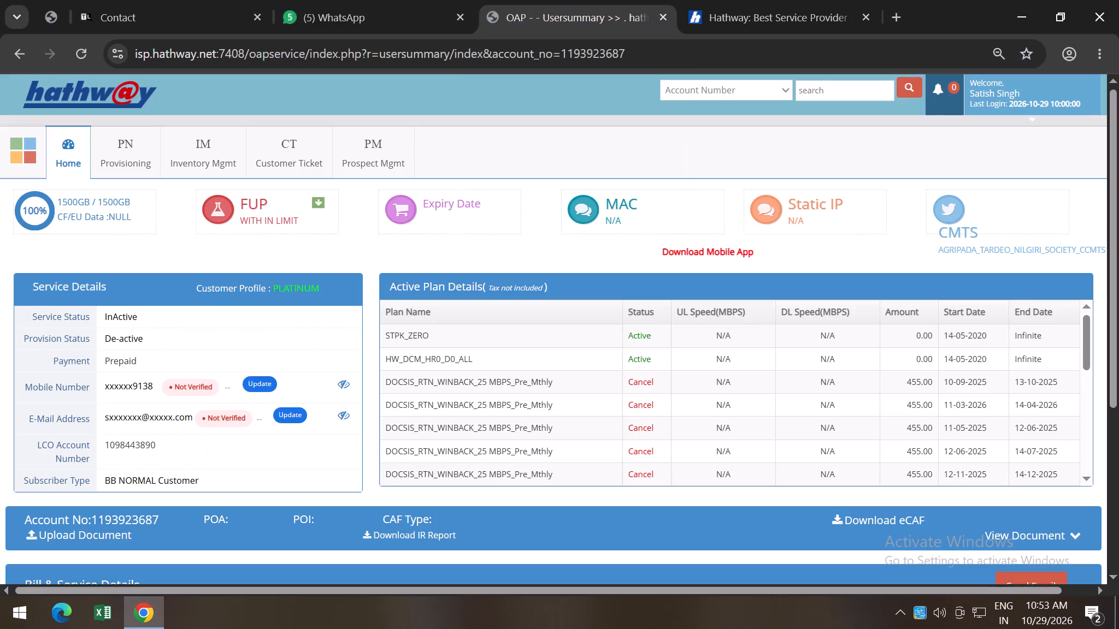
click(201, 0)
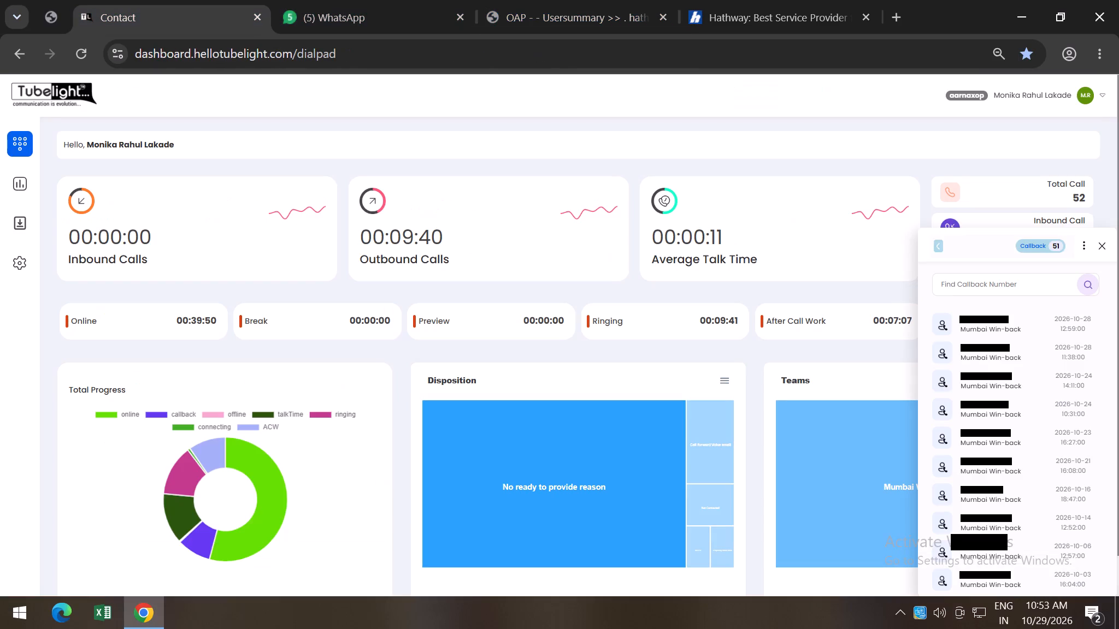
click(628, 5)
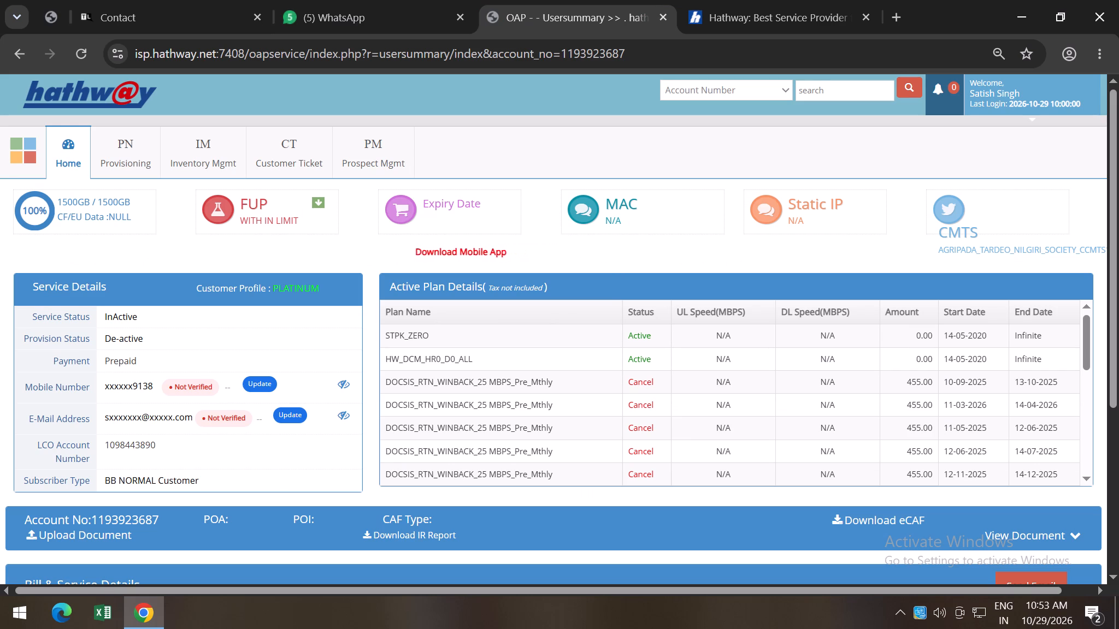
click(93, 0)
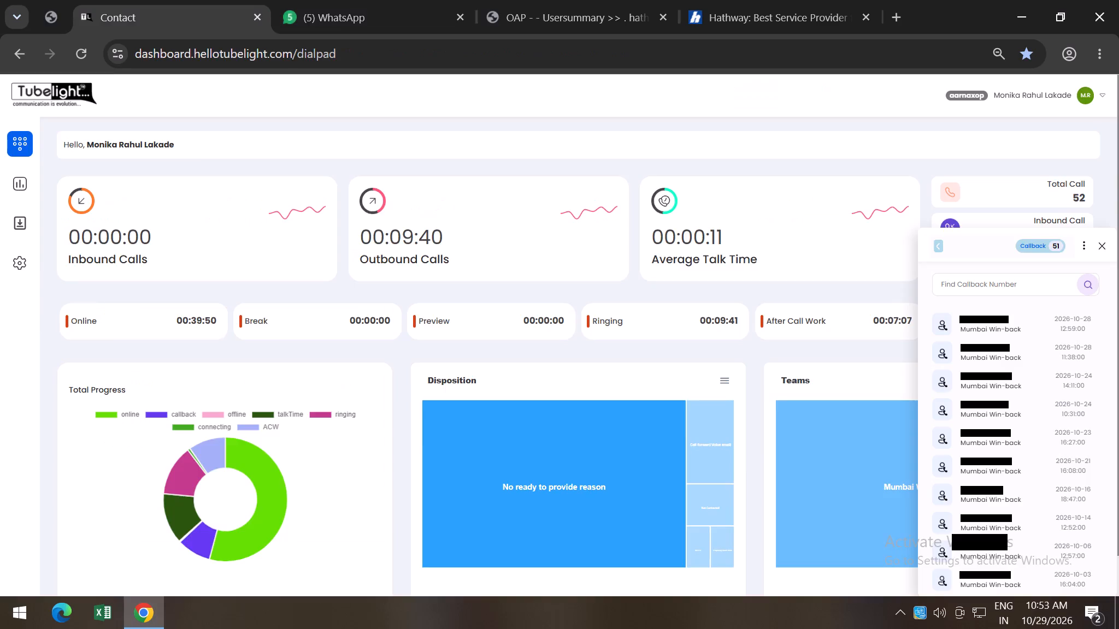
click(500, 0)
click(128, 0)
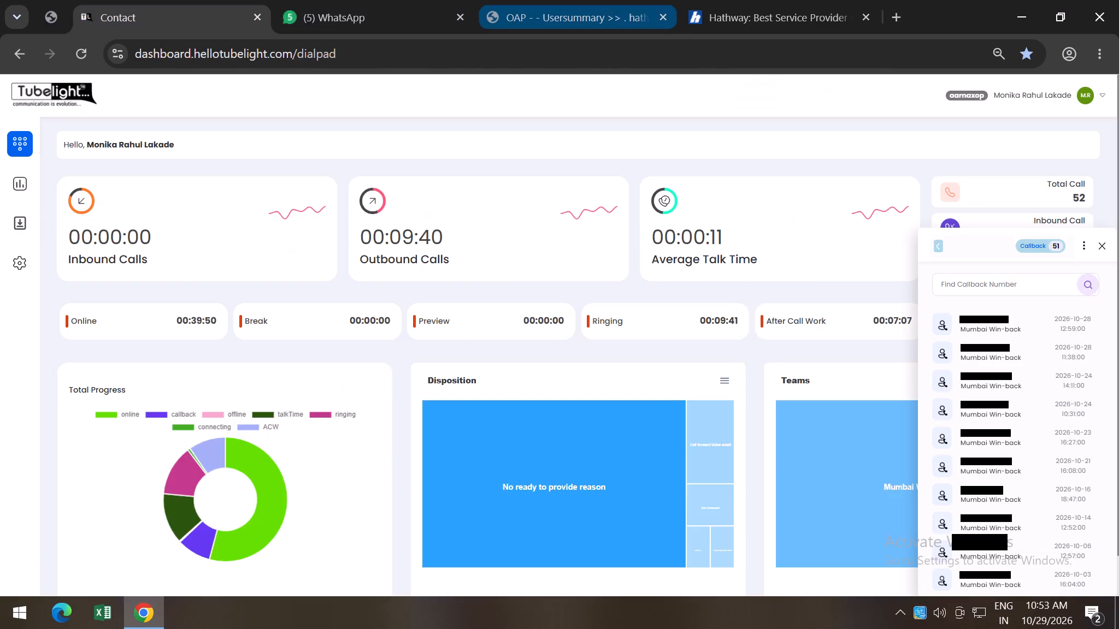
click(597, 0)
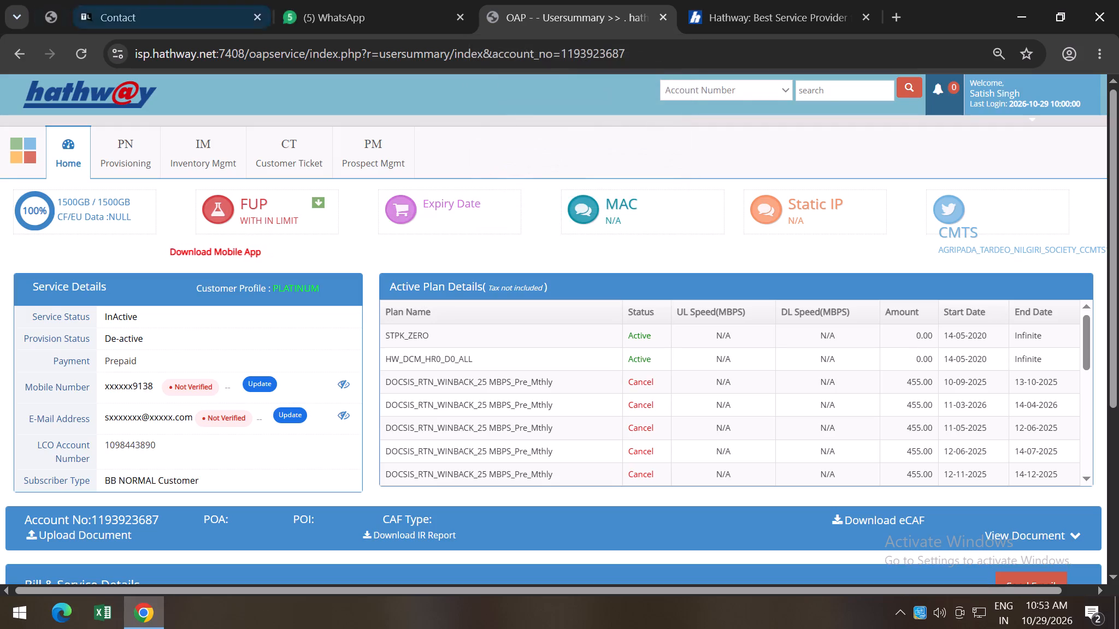
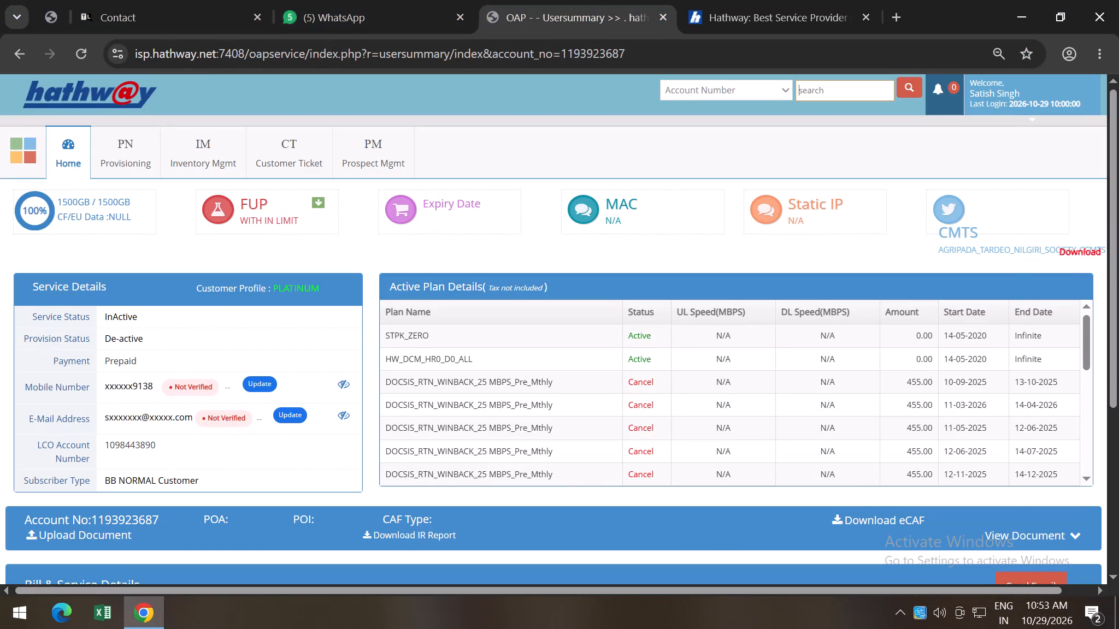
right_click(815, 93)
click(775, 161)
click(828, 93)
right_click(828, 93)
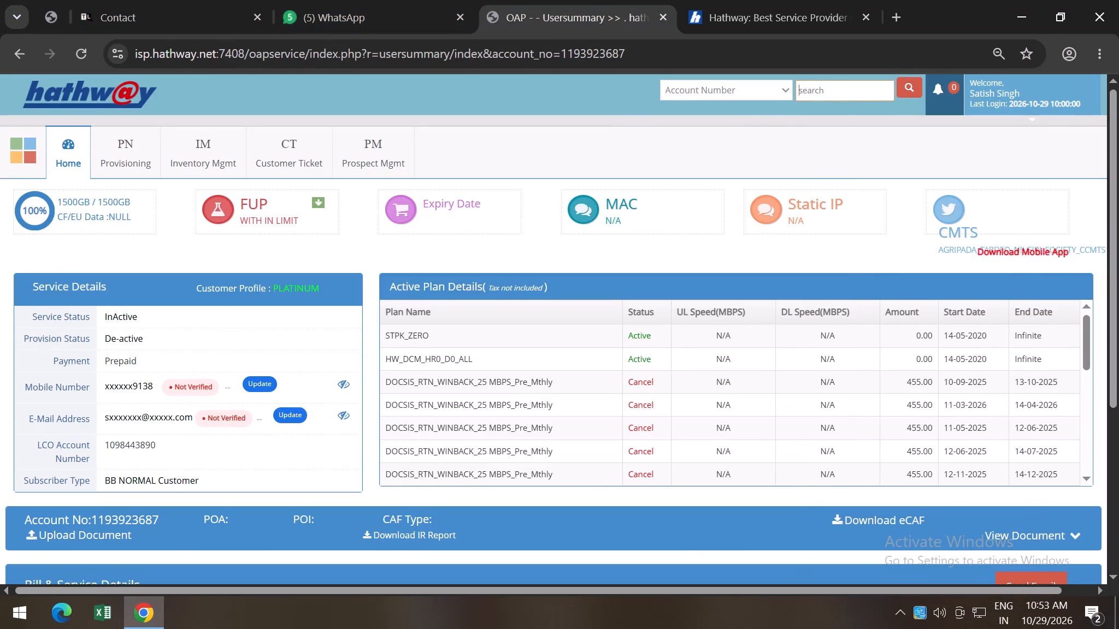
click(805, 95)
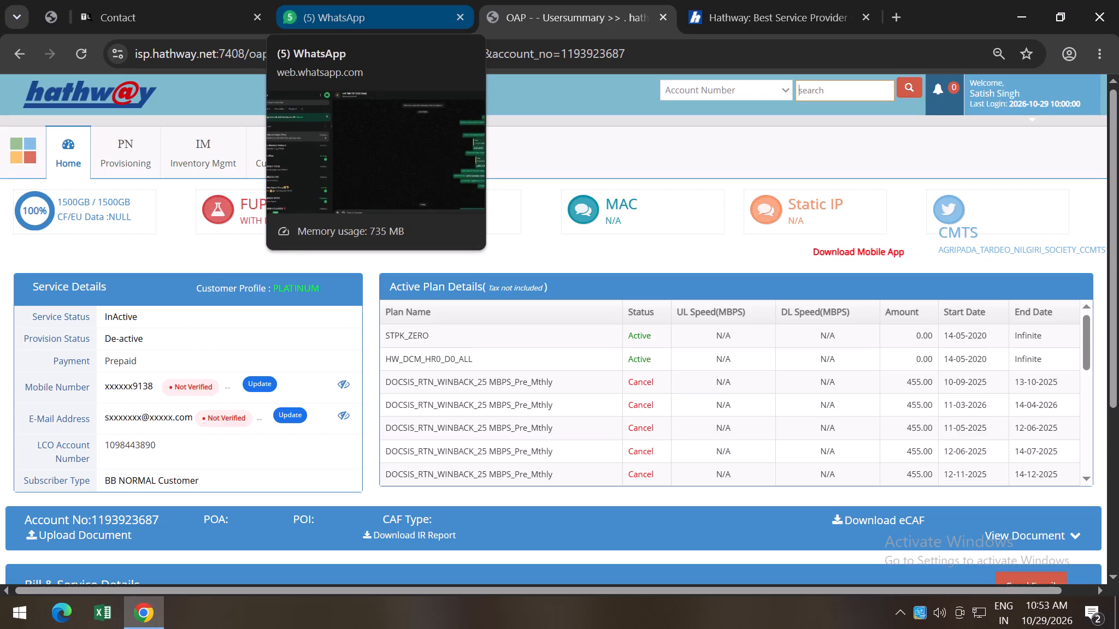
Switch to the Contact dialpad and reload its Mumbai Win-back callback list.
click(195, 0)
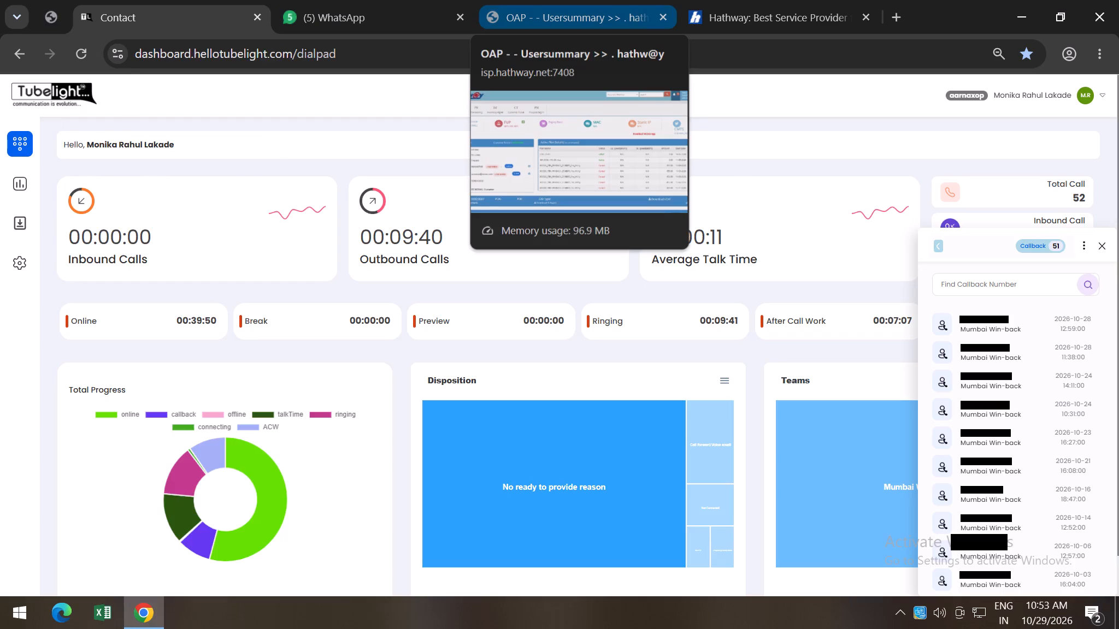
click(498, 1)
click(196, 9)
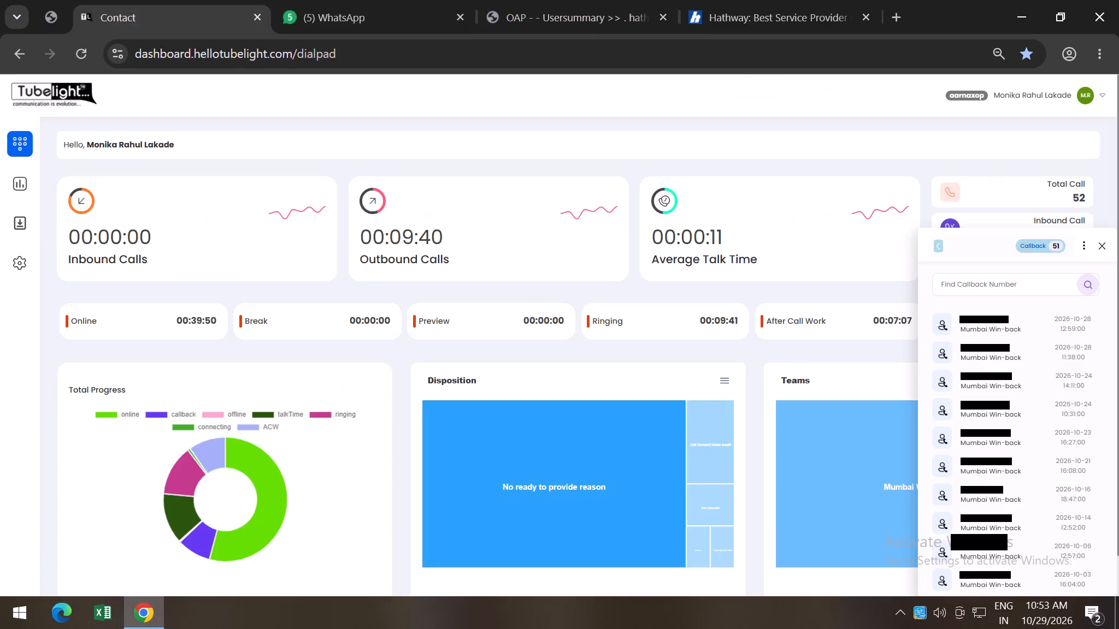
click(939, 248)
double_click(939, 248)
click(939, 248)
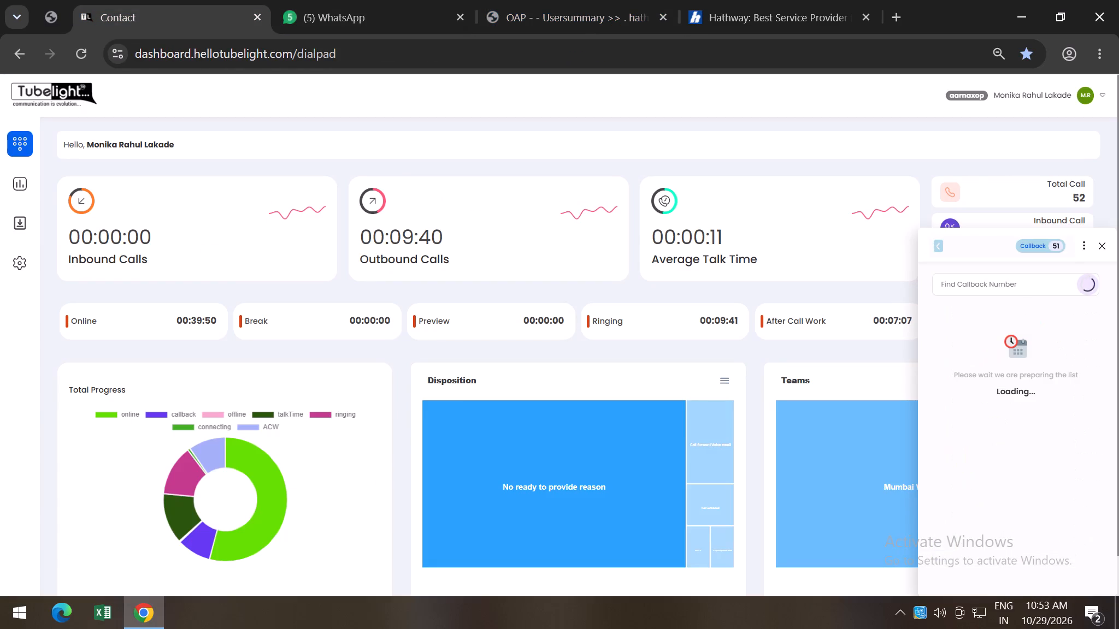
Return to the customer's account summary in OAP.
click(517, 15)
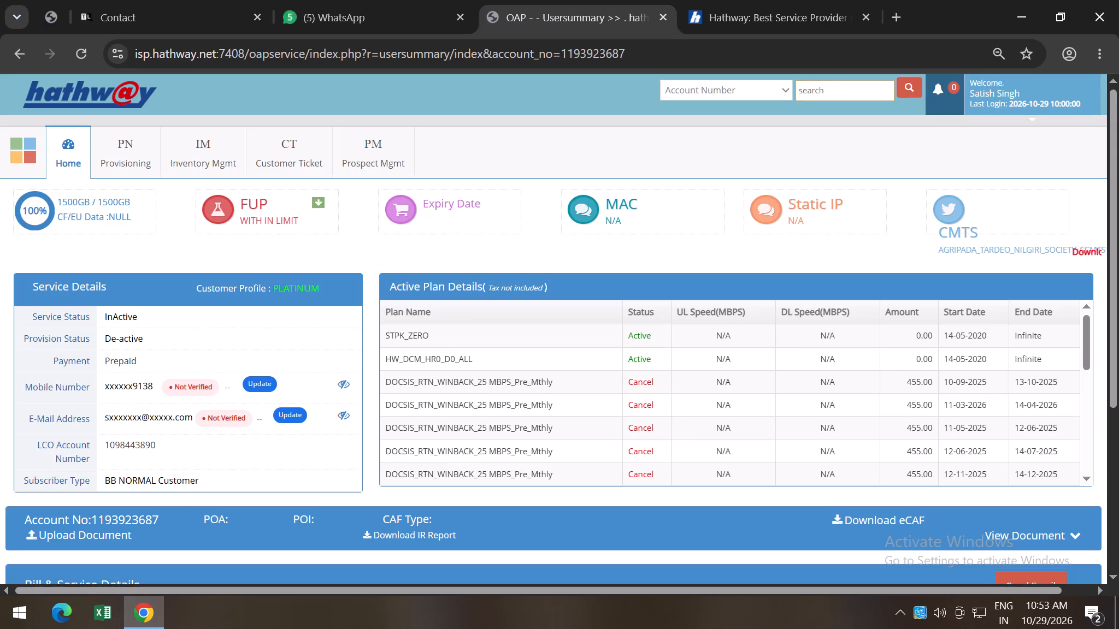
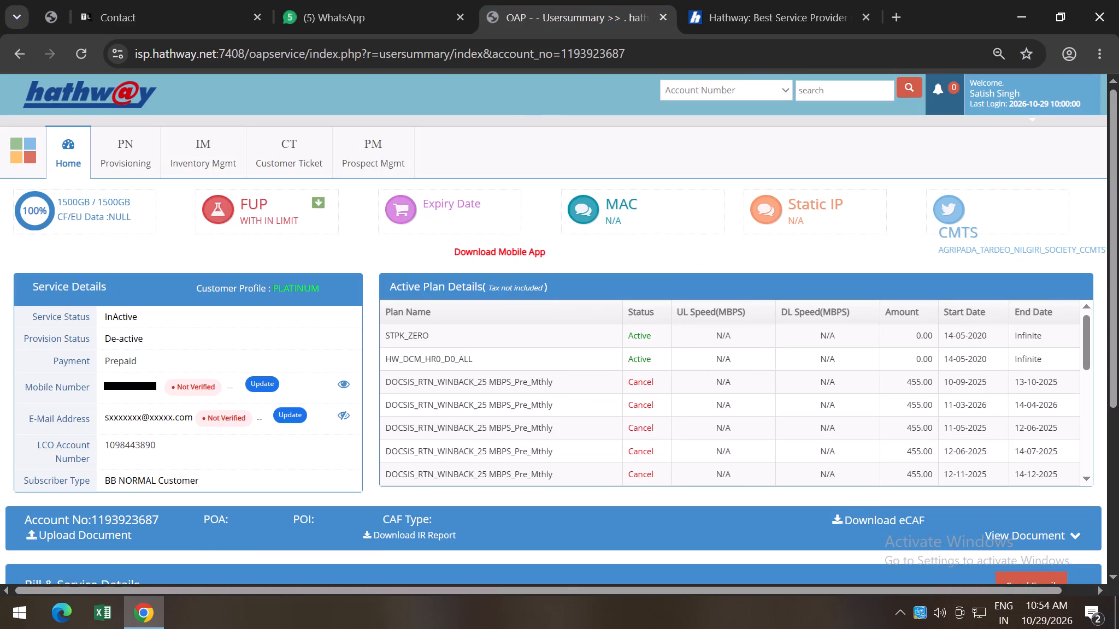
In the OAP account's service details, reveal the masked e-mail address to check it and mask the mobile number again.
click(334, 418)
click(338, 413)
click(340, 378)
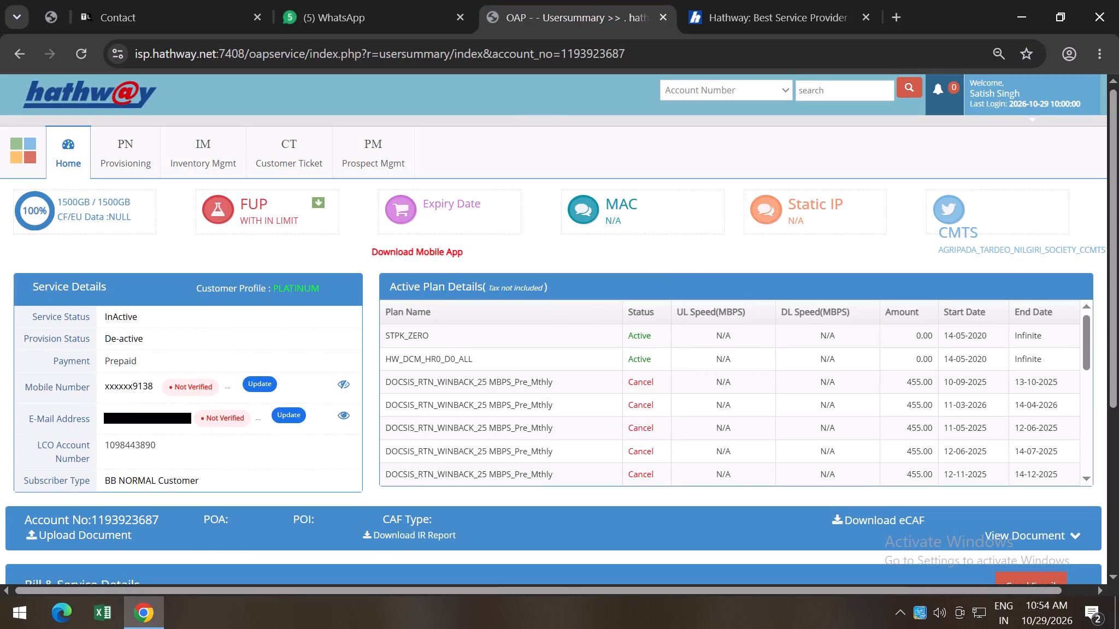
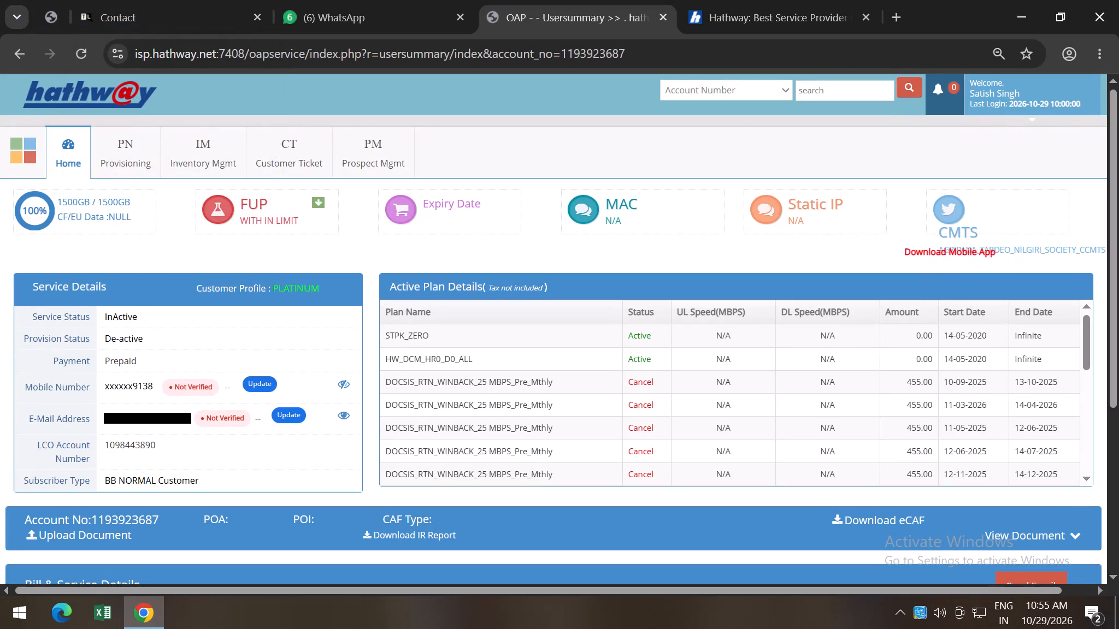
Switch from the OAP account page back to the Contact dialpad with its Mumbai Win-back callback list.
click(209, 19)
click(599, 39)
click(579, 23)
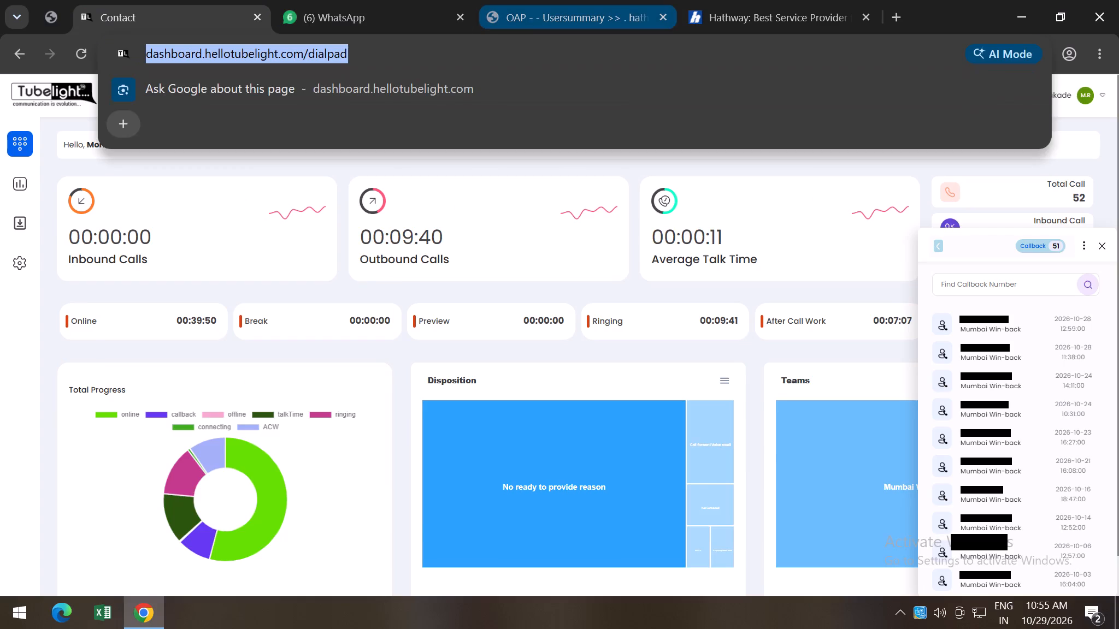
click(232, 16)
click(397, 63)
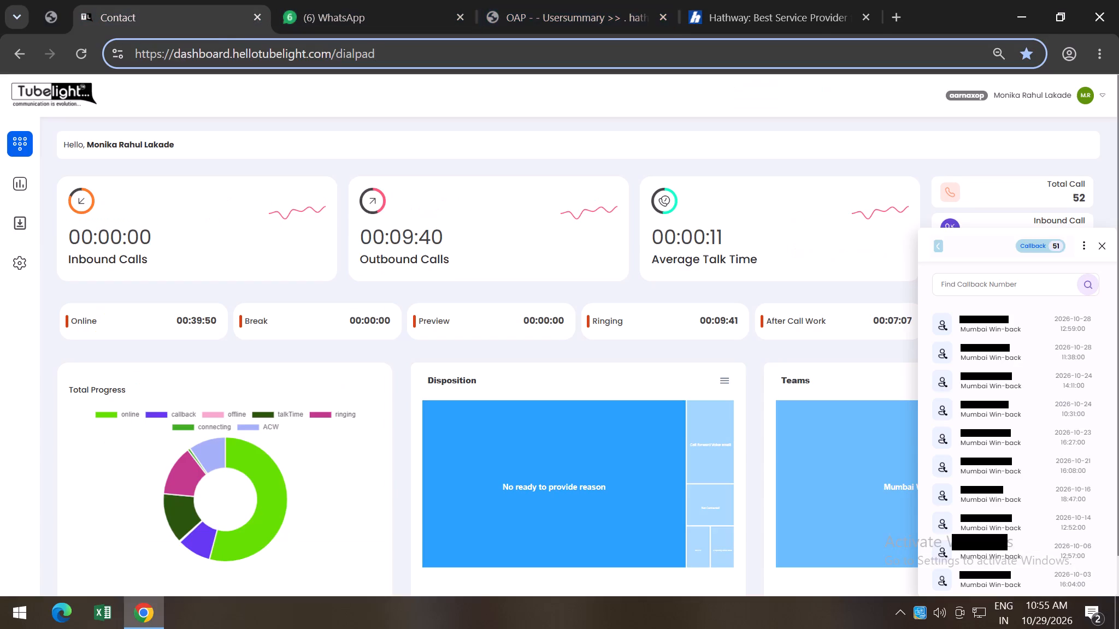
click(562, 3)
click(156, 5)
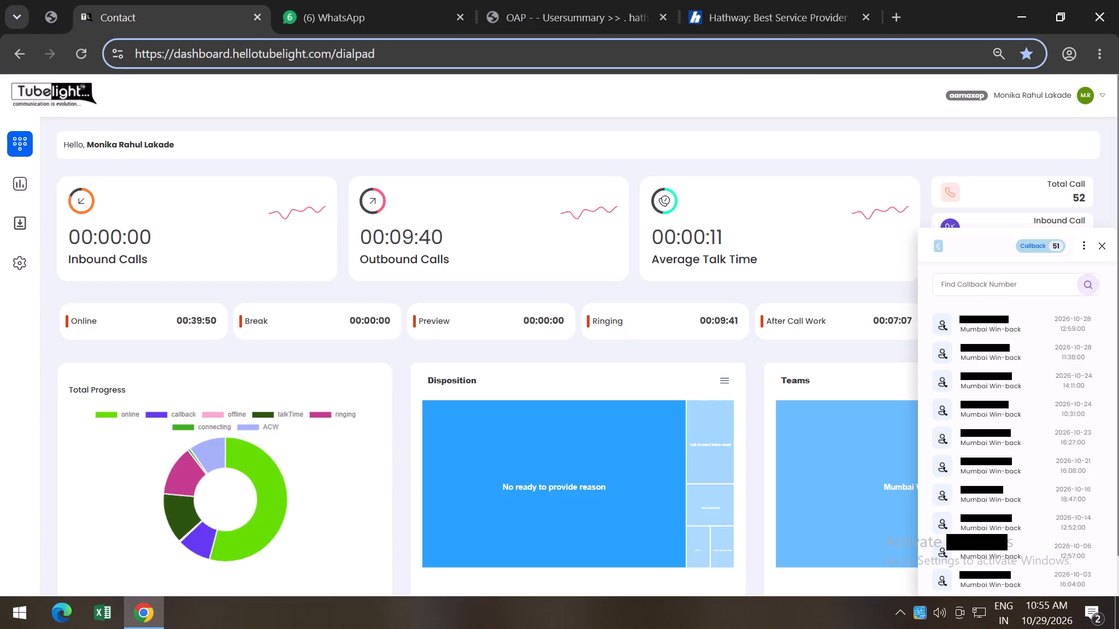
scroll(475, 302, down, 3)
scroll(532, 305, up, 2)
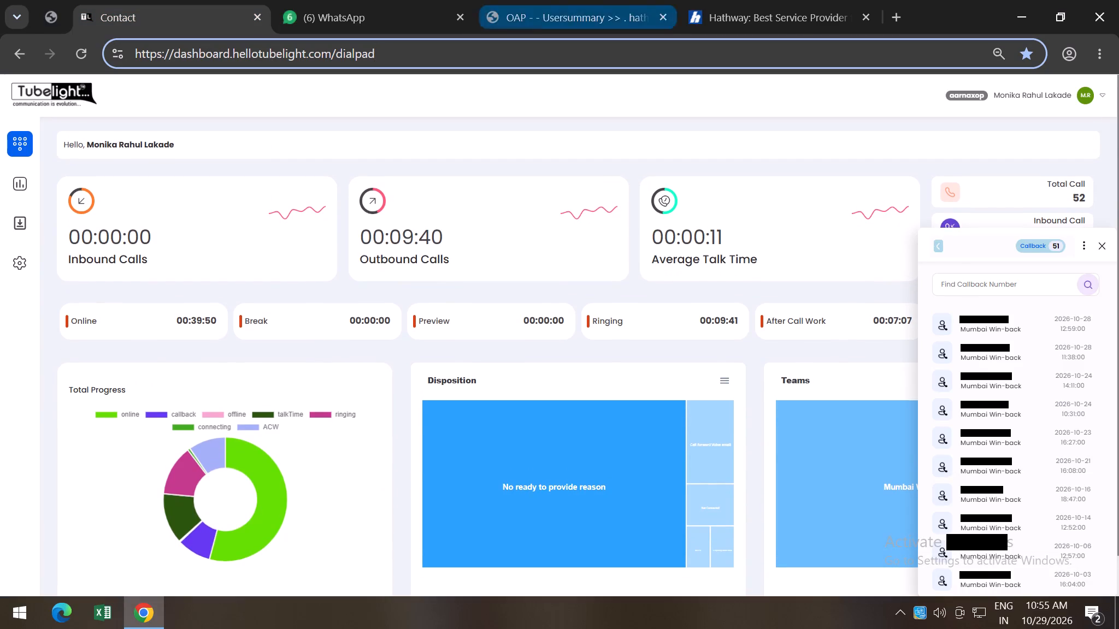
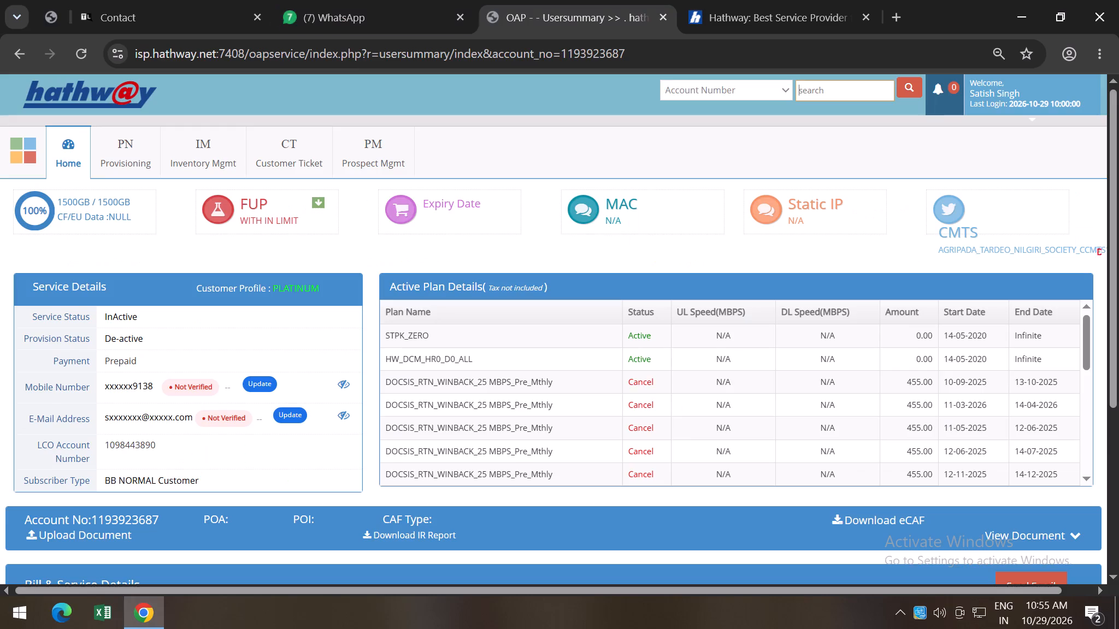
Switch from the OAP account summary back to the Contact dialpad with the Mumbai Win-back callback list.
click(115, 0)
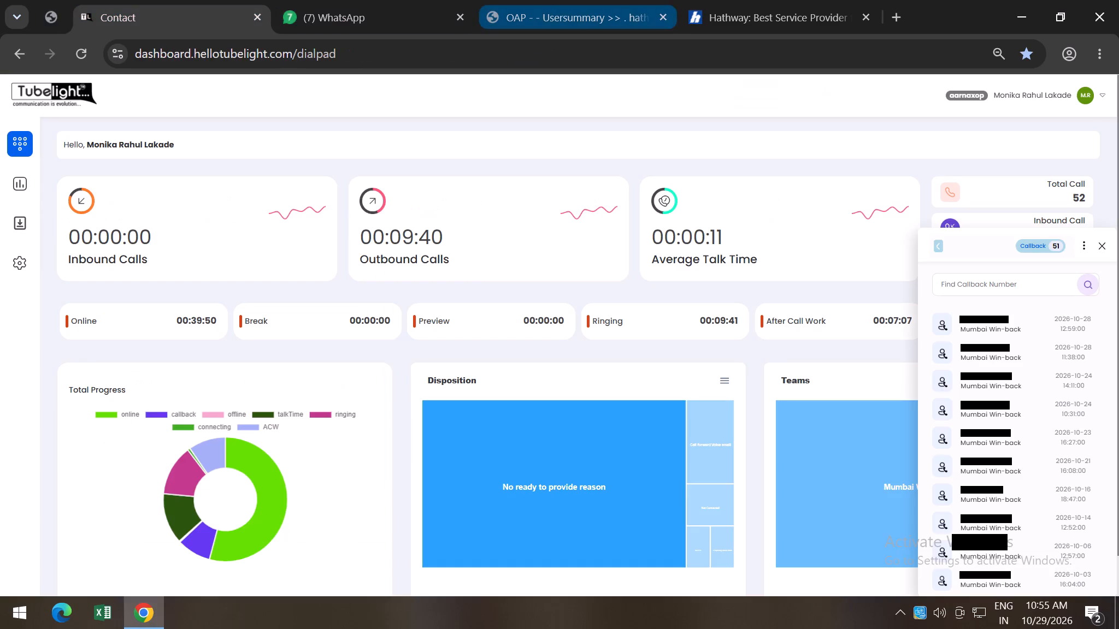
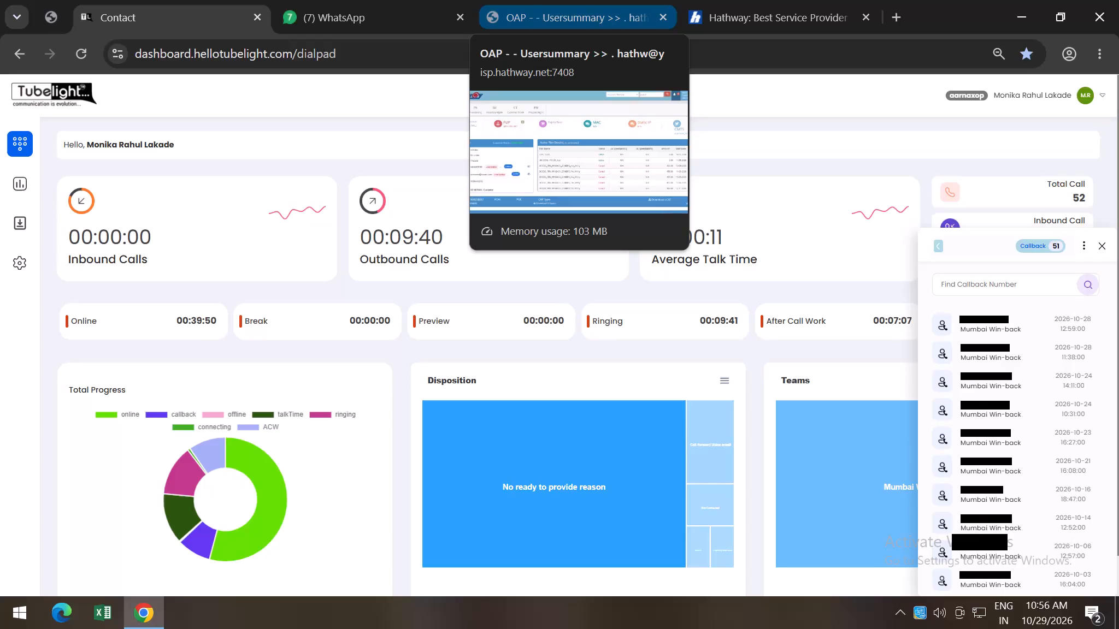
Switch to the OAP account summary and unmask the customer's mobile number and e-mail address in Service Details.
click(580, 3)
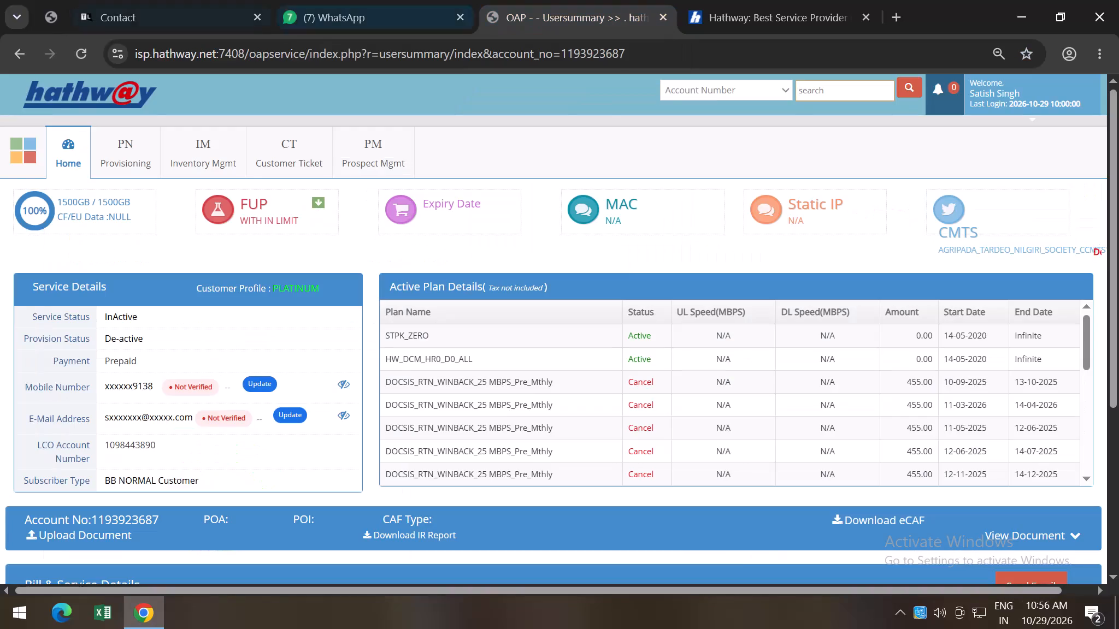
click(350, 385)
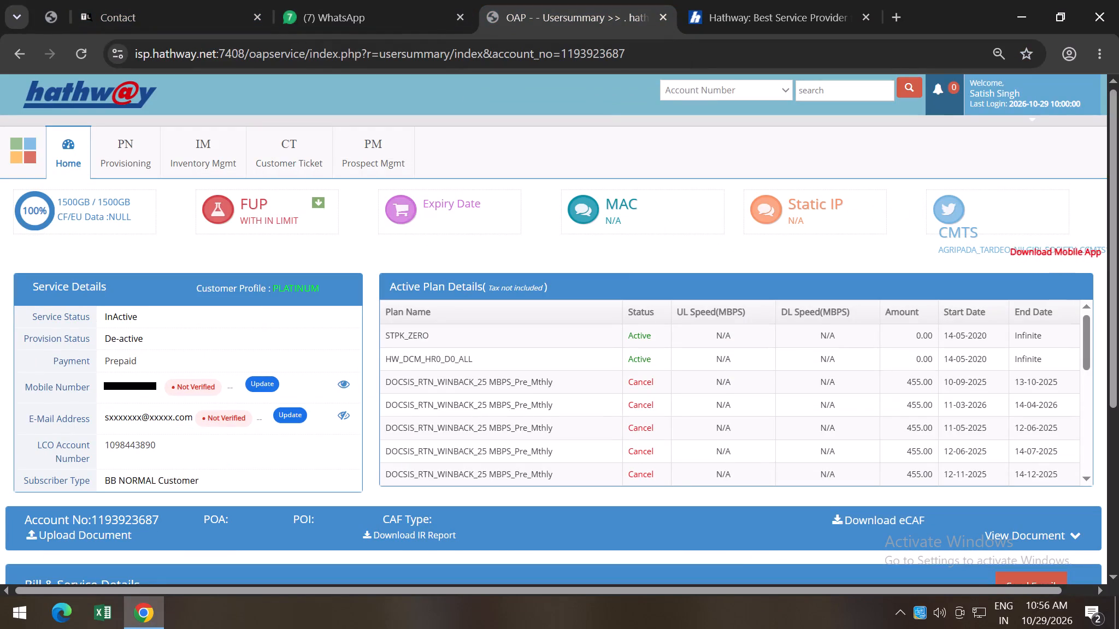
click(343, 384)
double_click(341, 423)
double_click(340, 420)
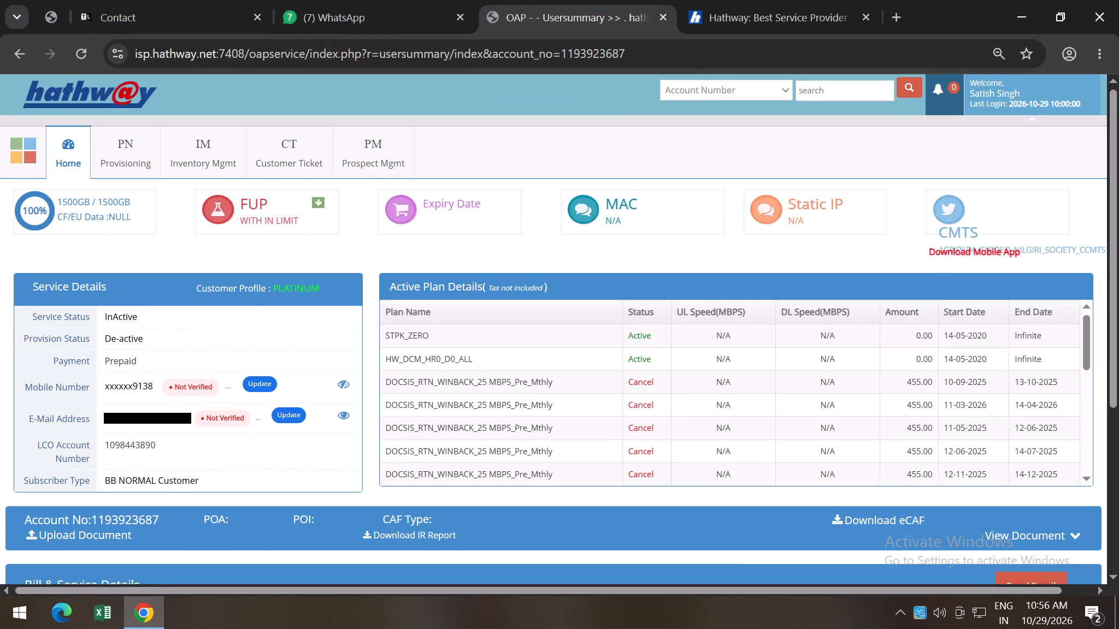
Switch to the Contact dialpad to check it, and return to the OAP account summary.
click(154, 0)
click(542, 8)
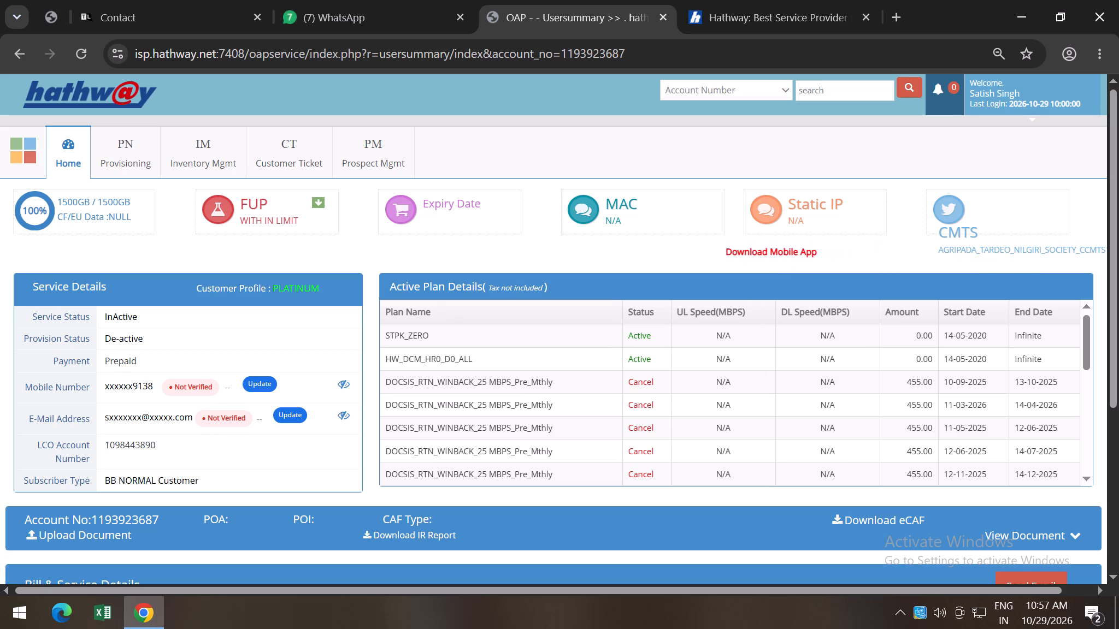
Toggle the mobile number's masking in the OAP account's Service Details to check the number, leaving it masked.
double_click(343, 389)
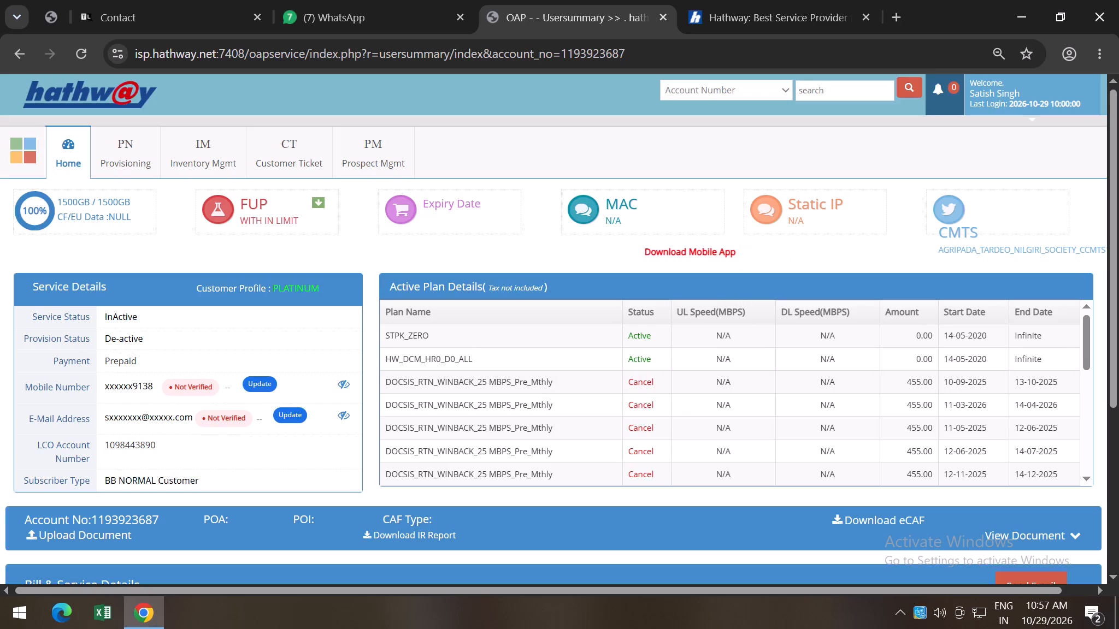
double_click(343, 389)
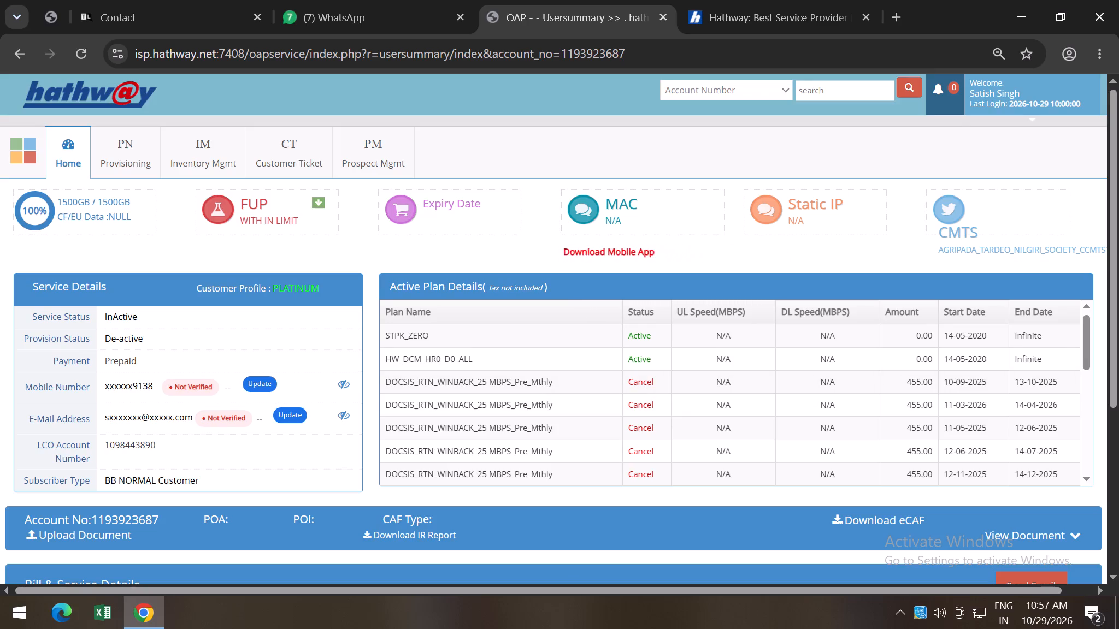
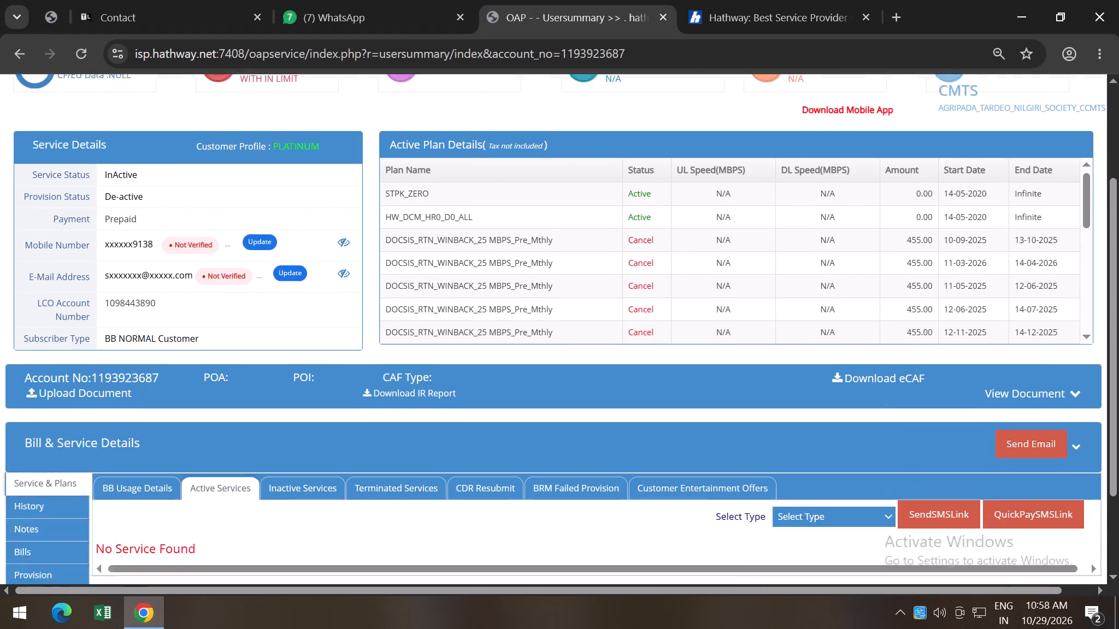
Search the OAP account's payment history with the start date set to 23-June-2020.
scroll(273, 509, down, 2)
click(67, 396)
scroll(172, 464, down, 4)
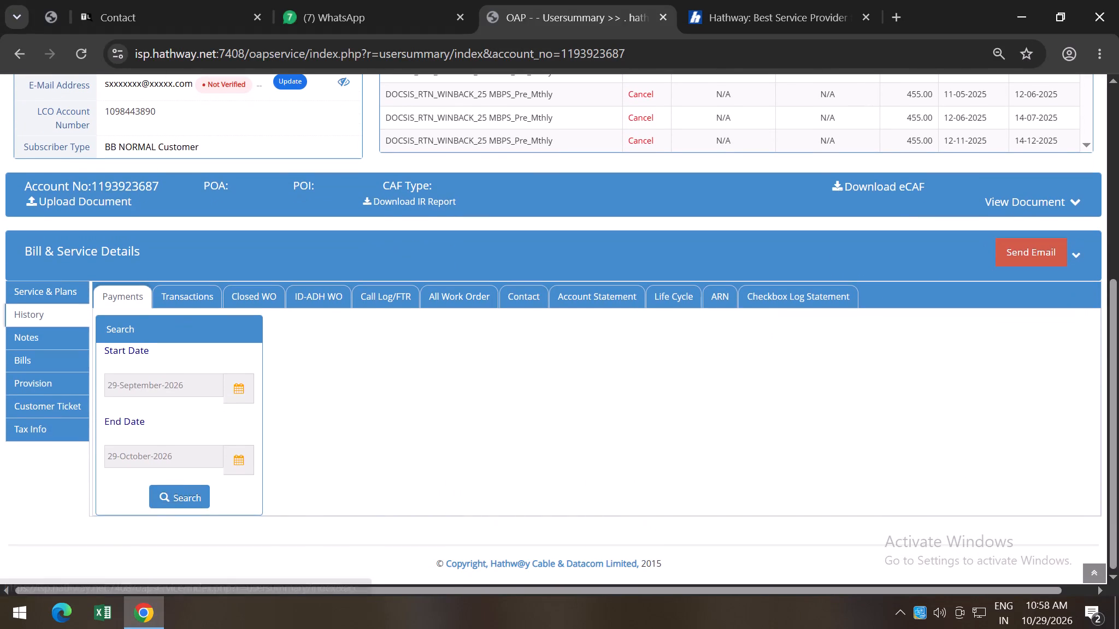
click(237, 384)
double_click(170, 388)
click(157, 425)
click(164, 467)
click(166, 486)
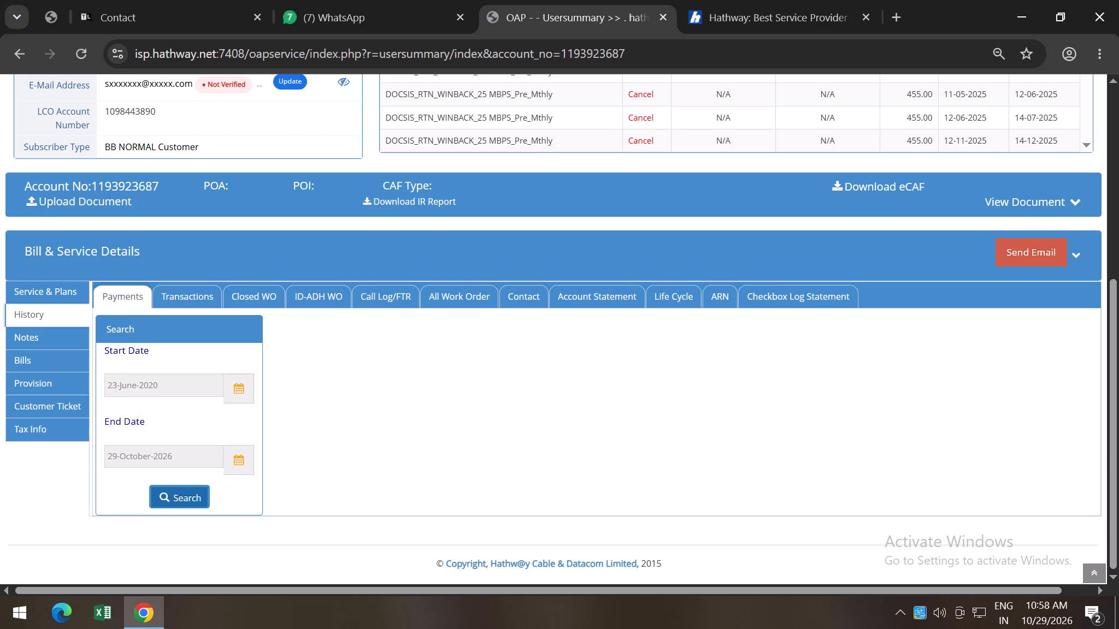
click(180, 496)
Go to the last page of the Payment List and examine the account's most recent payments.
scroll(216, 502, down, 4)
scroll(293, 483, down, 11)
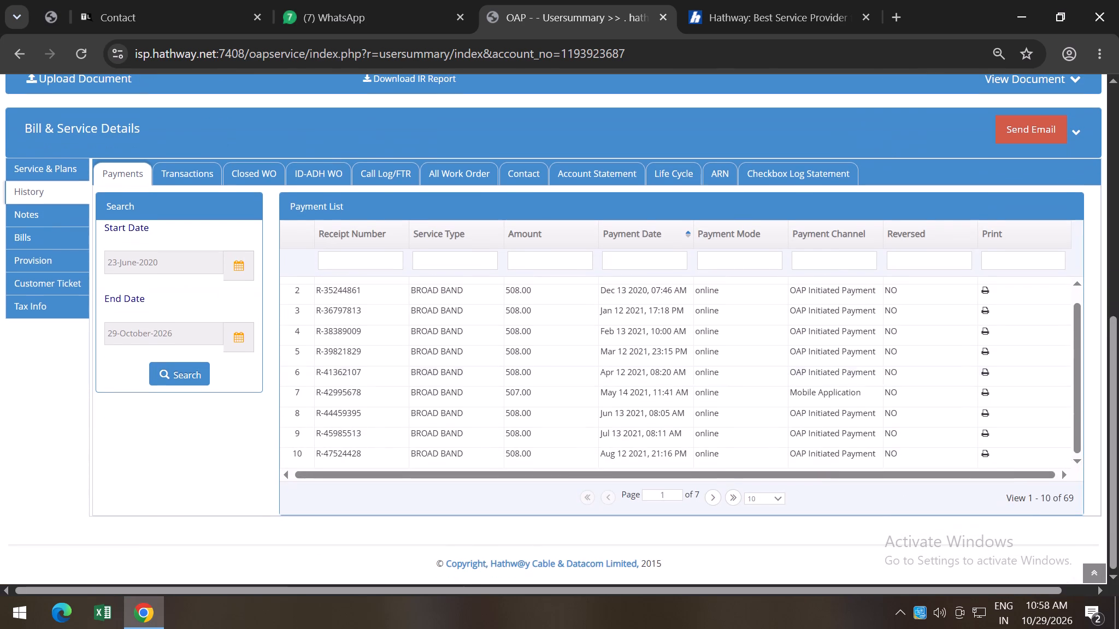
scroll(608, 517, down, 1)
double_click(728, 490)
scroll(550, 456, down, 4)
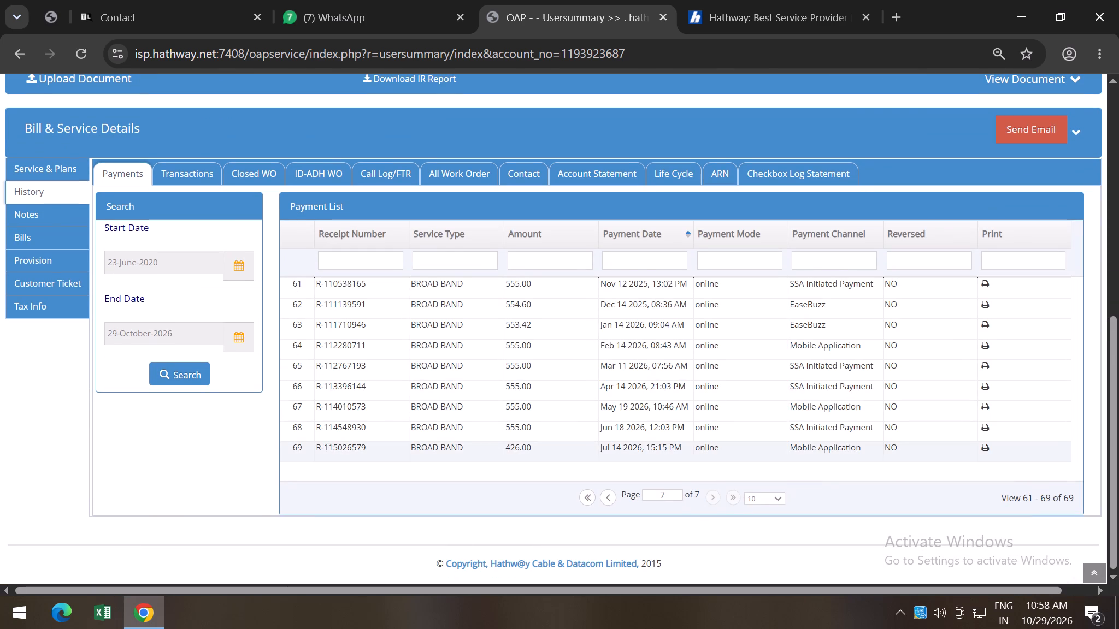
scroll(559, 482, down, 2)
scroll(645, 430, down, 2)
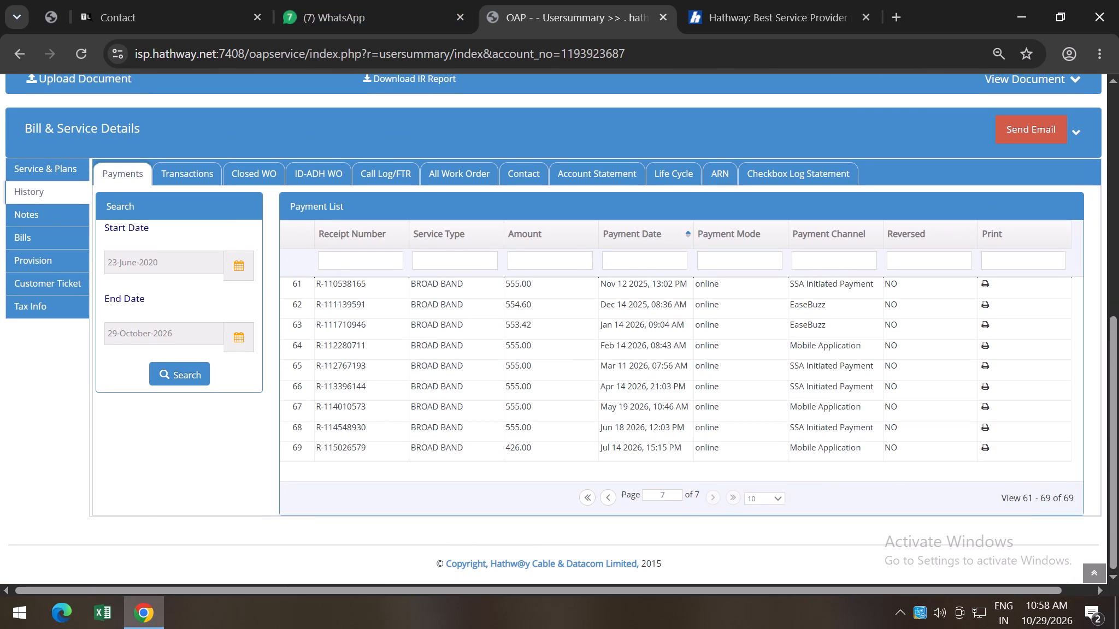
click(738, 495)
double_click(727, 495)
Check the Contact dialpad with the Mumbai Win-back callback list, and return to the last page of the OAP Payment List.
click(168, 0)
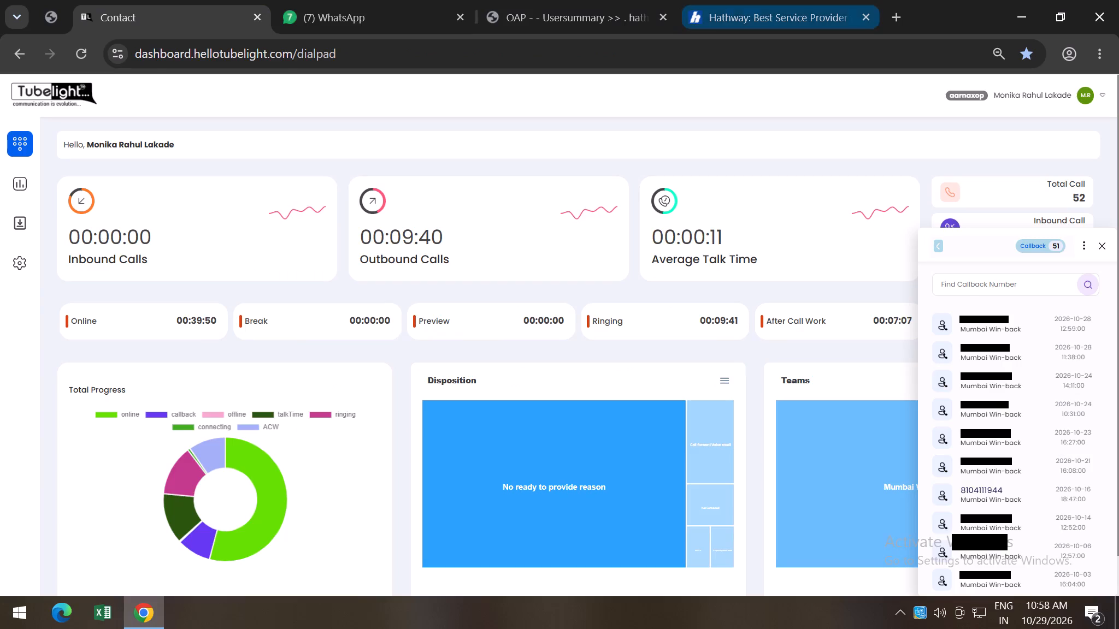
click(586, 0)
scroll(416, 539, down, 5)
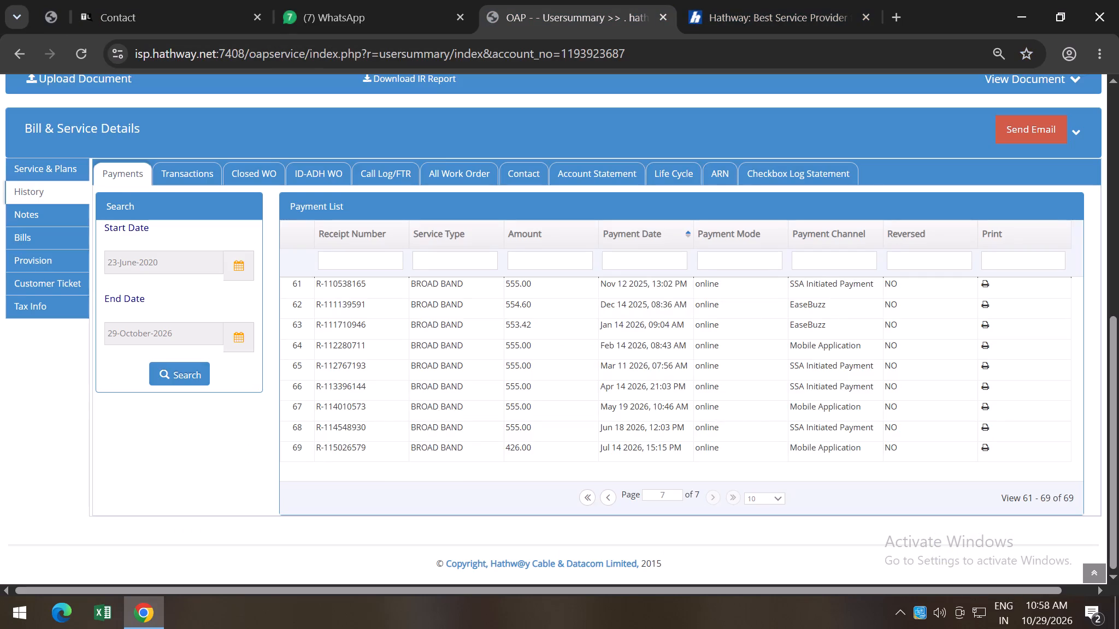
scroll(599, 526, down, 4)
click(730, 496)
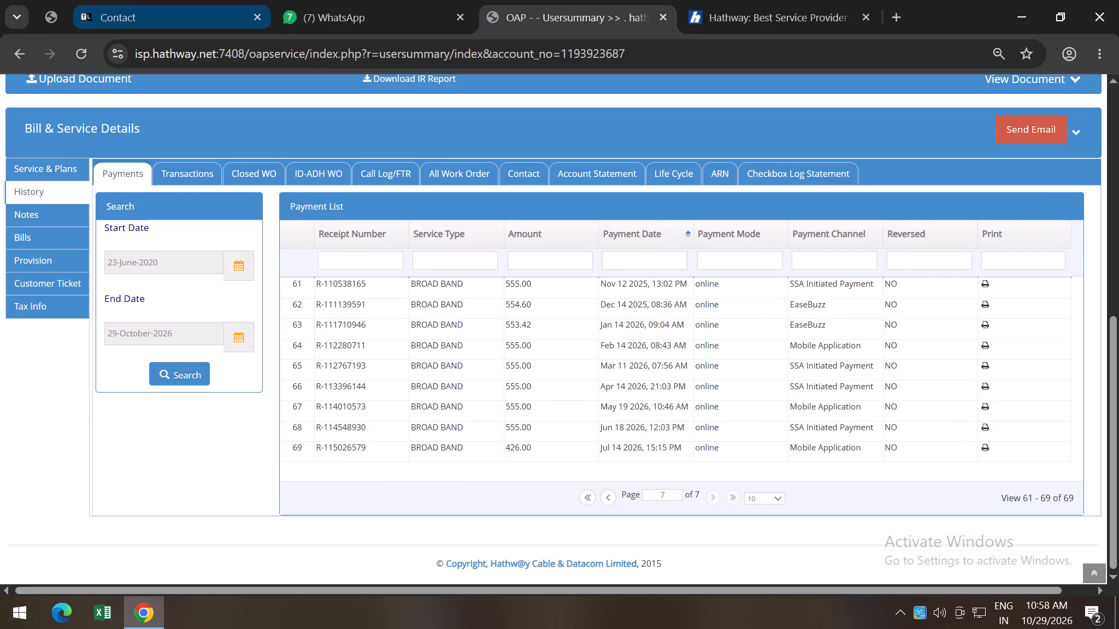
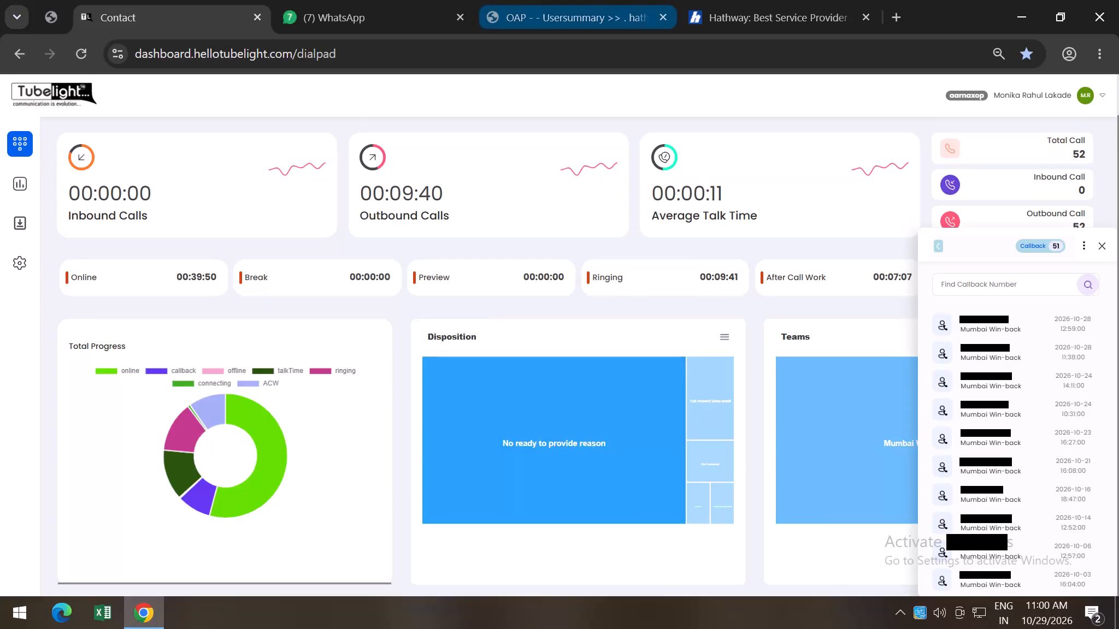
Switch from the Contact dialpad to the OAP user summary showing the customer's service and active plan details.
click(545, 0)
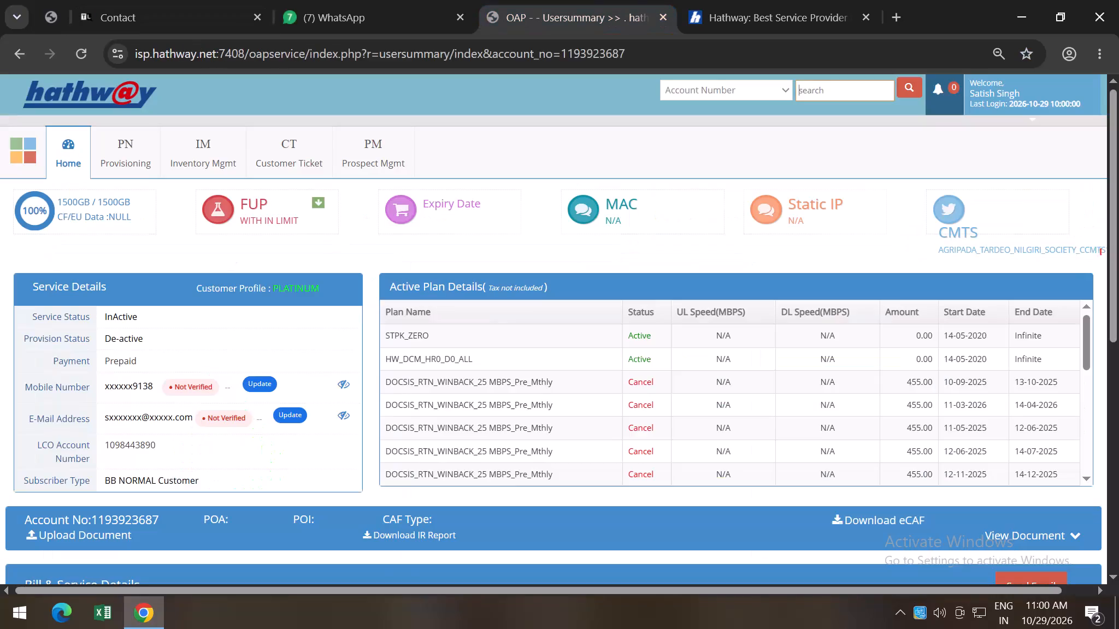
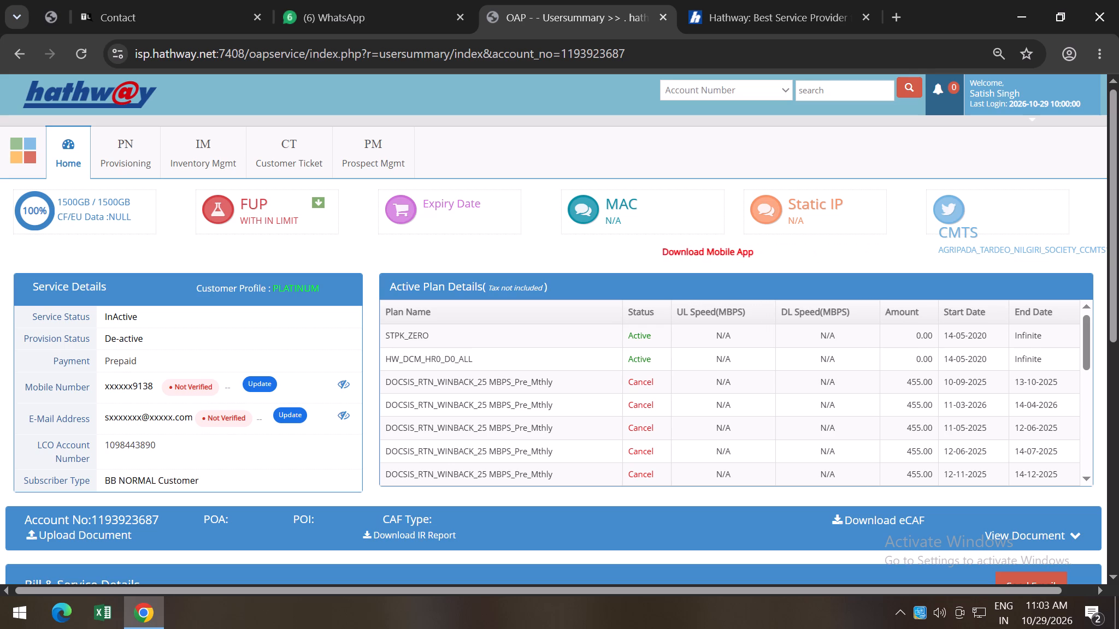
Review the customer's payment history alongside the Service Details and Active Plan Details in the account summary.
key(space)
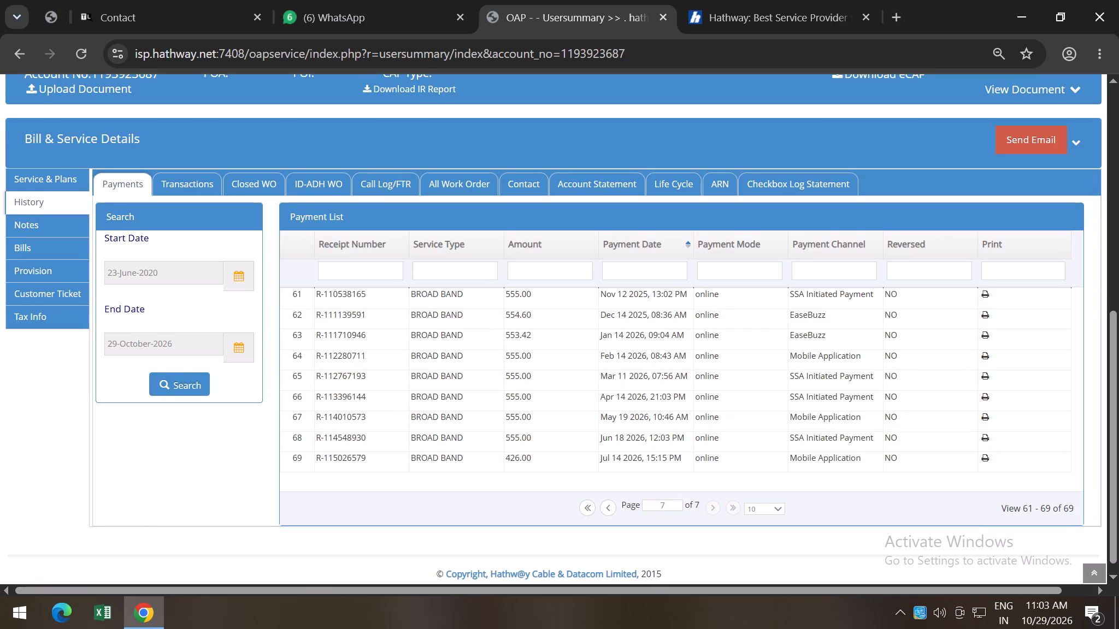
key(Up)
key(Up)
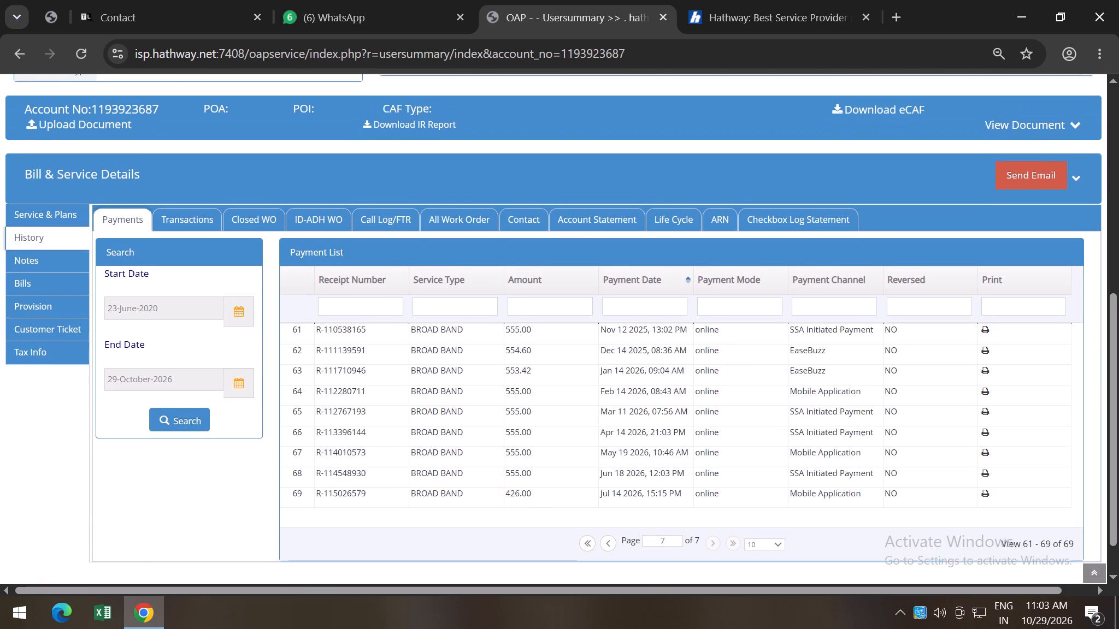
key(Up)
key(Up)
key(Up)
key(Up)
key(Up)
key(Up)
key(Up)
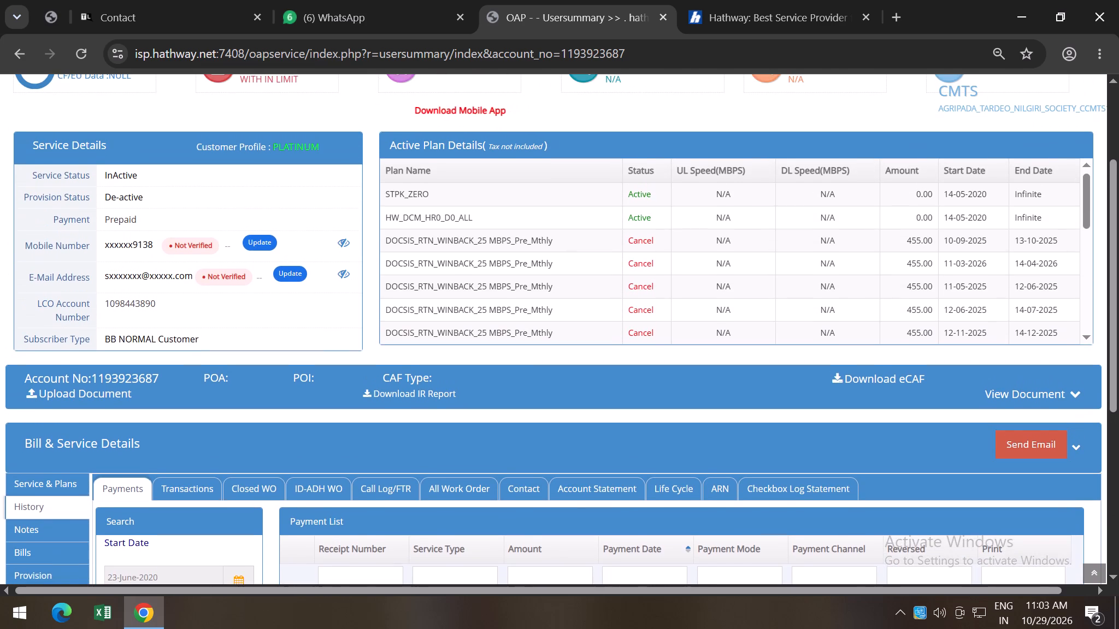
key(space)
key(space)
key(Up)
key(Up)
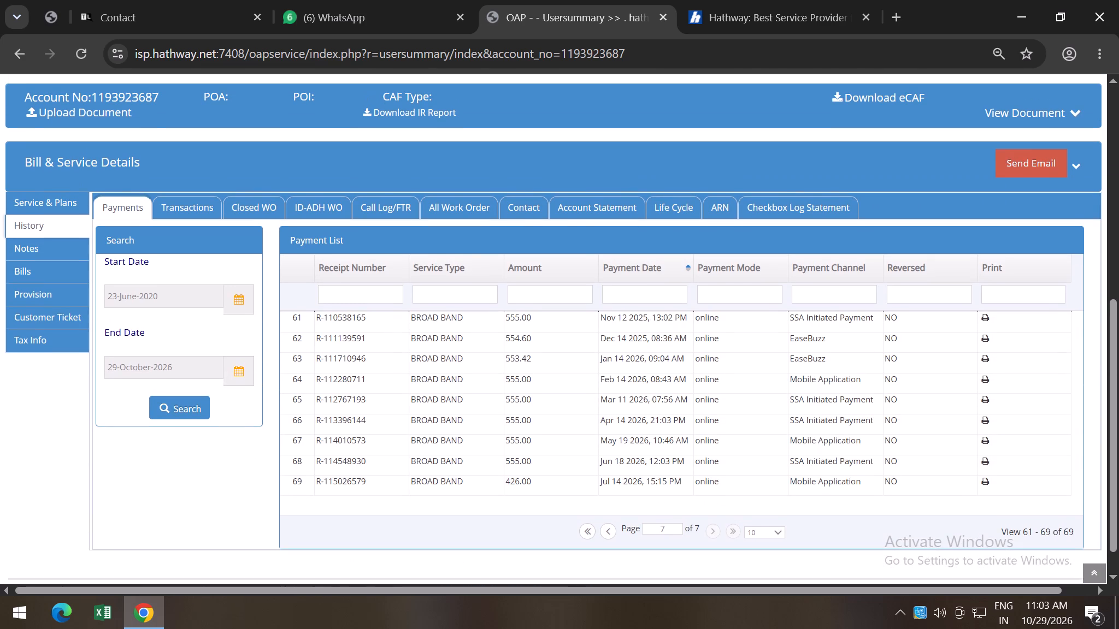
key(Up)
key(Up)
key(Up)
key(Up)
key(Up)
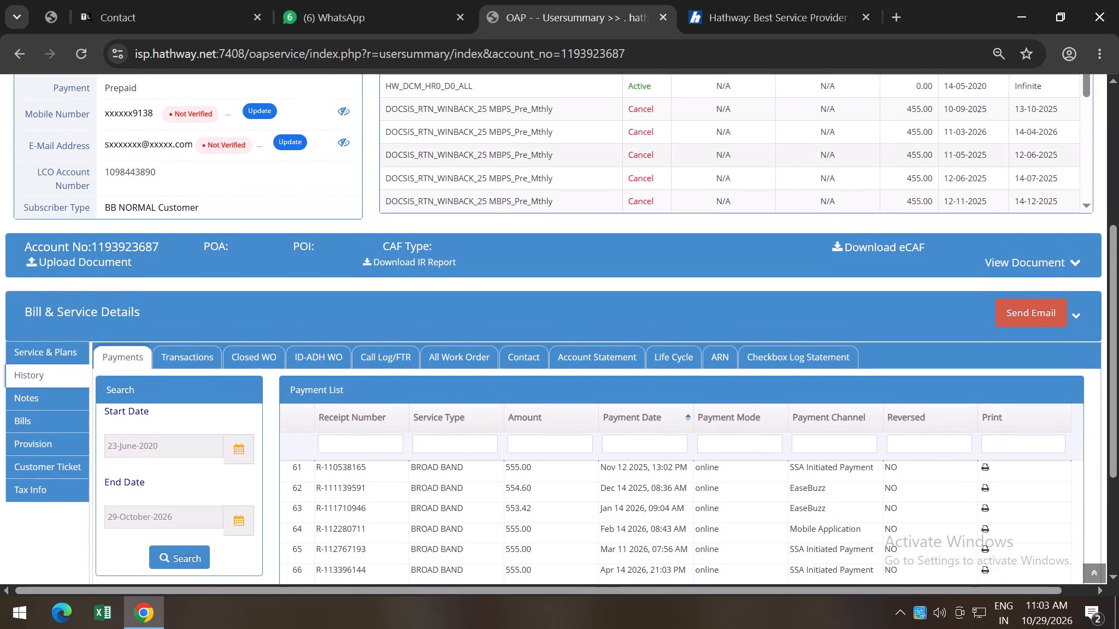
key(Up)
key(Up)
key(Up)
key(Up)
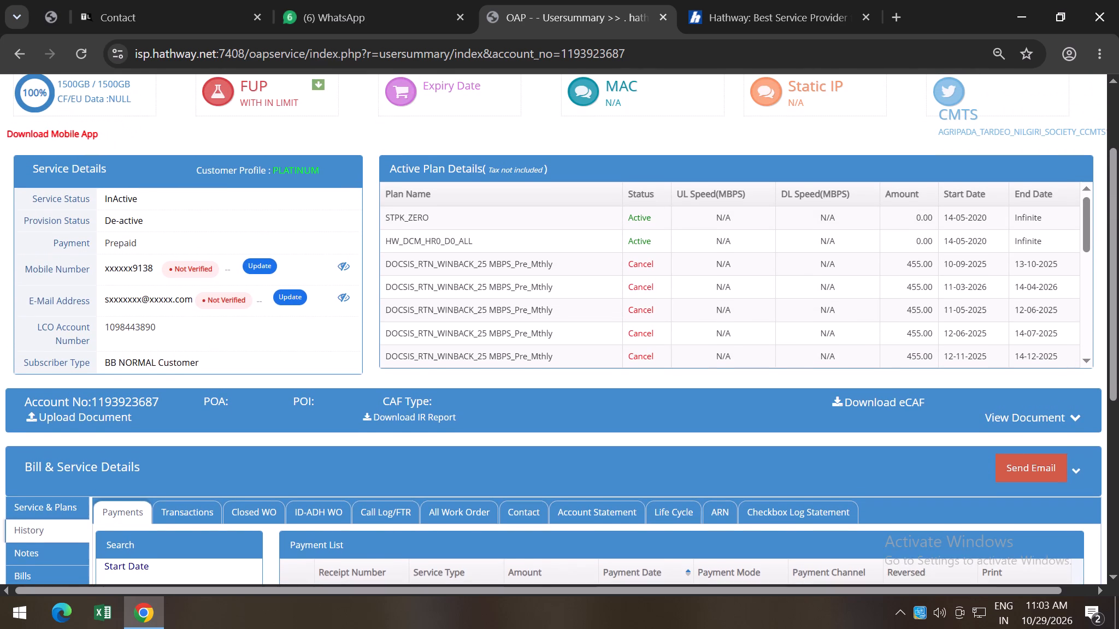
key(Up)
key(Up)
key(Up)
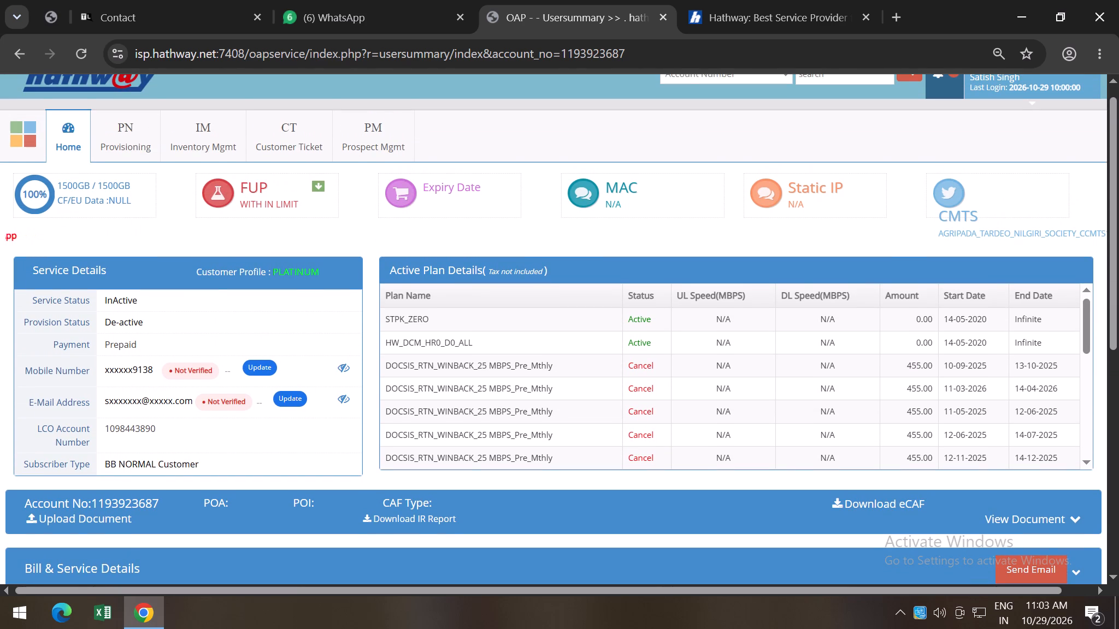
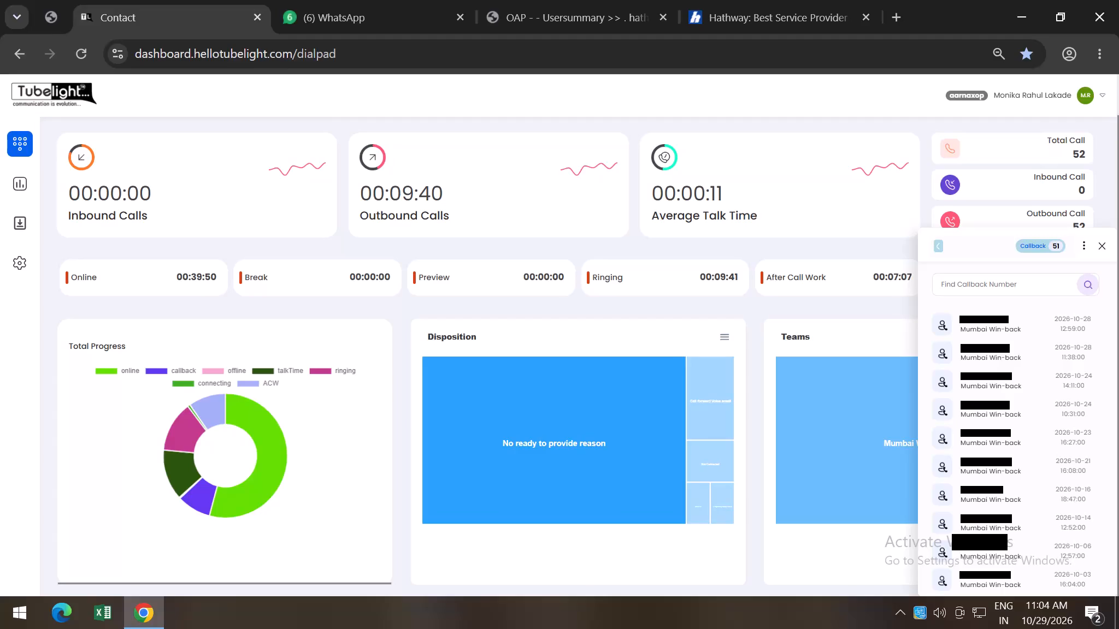
Close the callback list and return to the dialer's recent Mumbai Win-back calls.
click(936, 247)
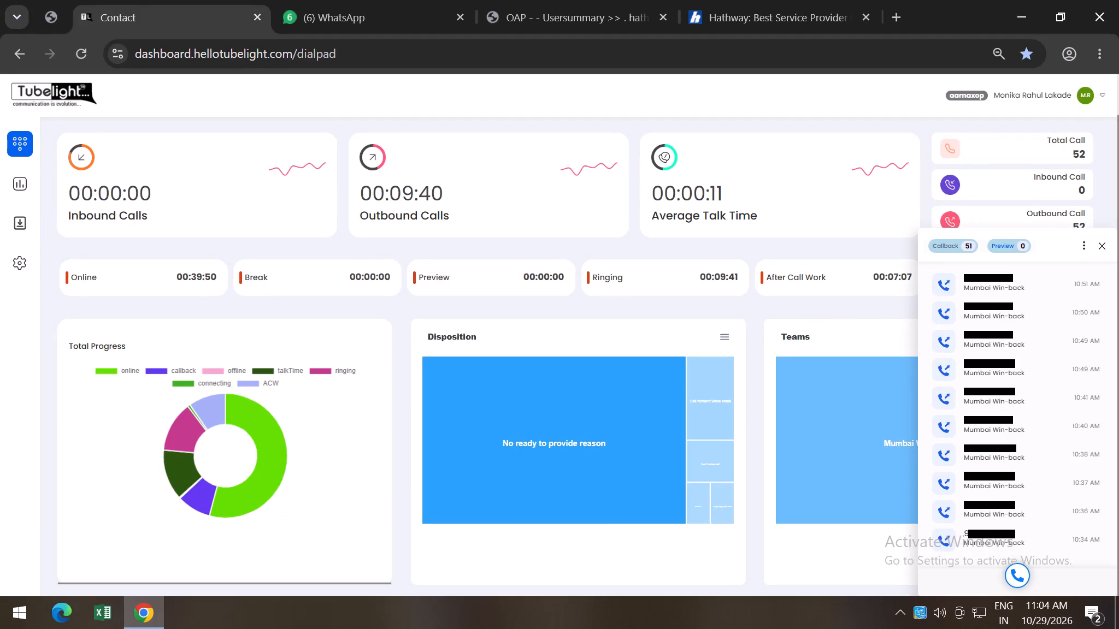
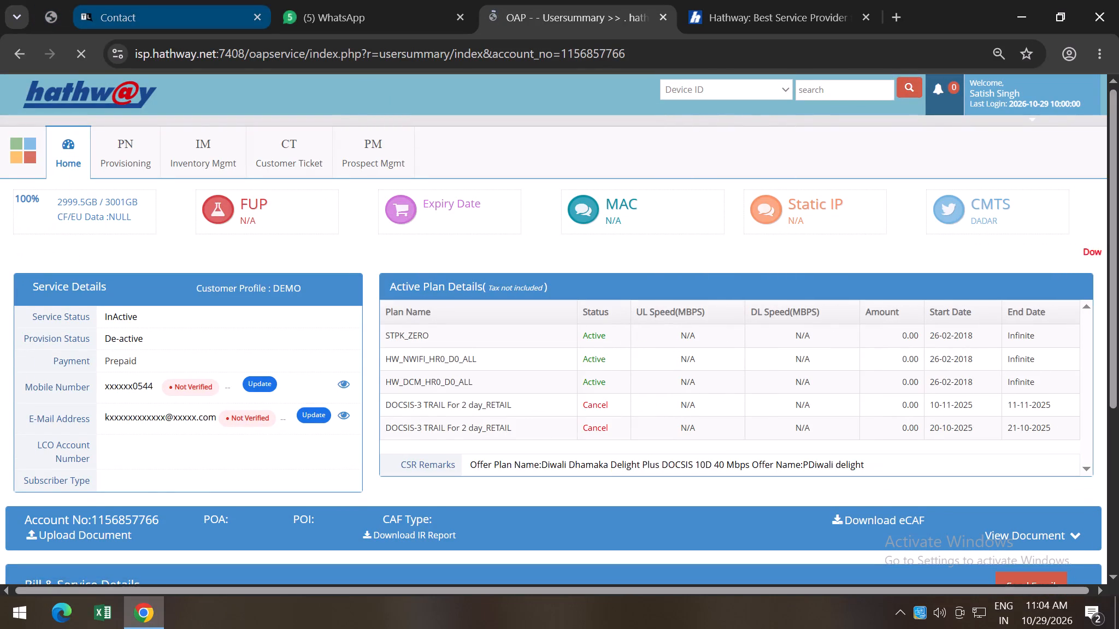
Unmask the customer's mobile number in Service Details of the OAP account summary.
click(344, 385)
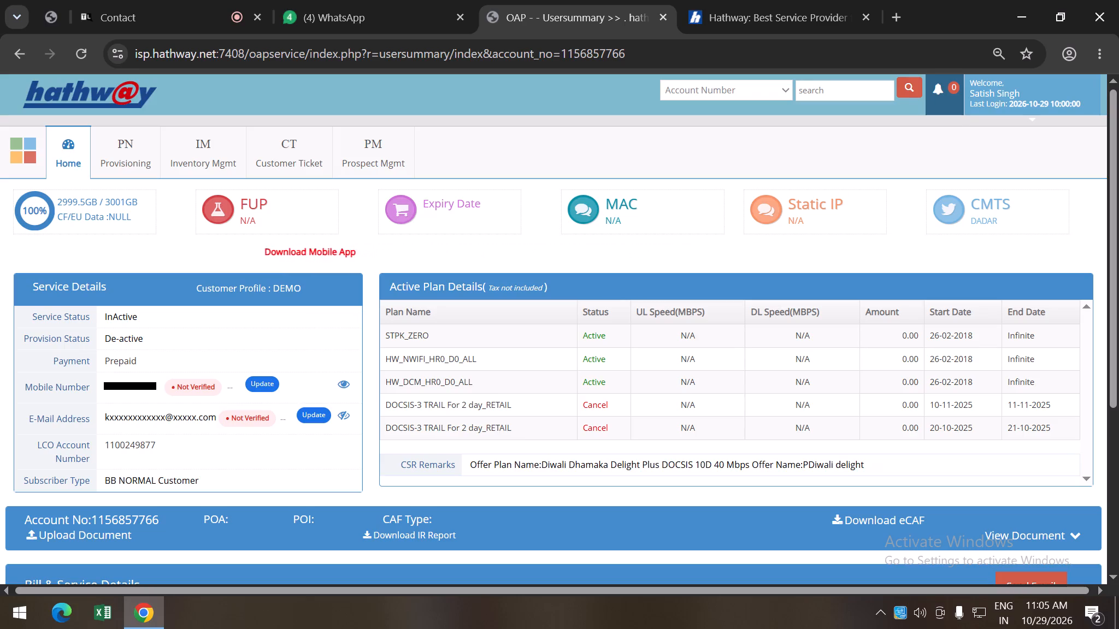
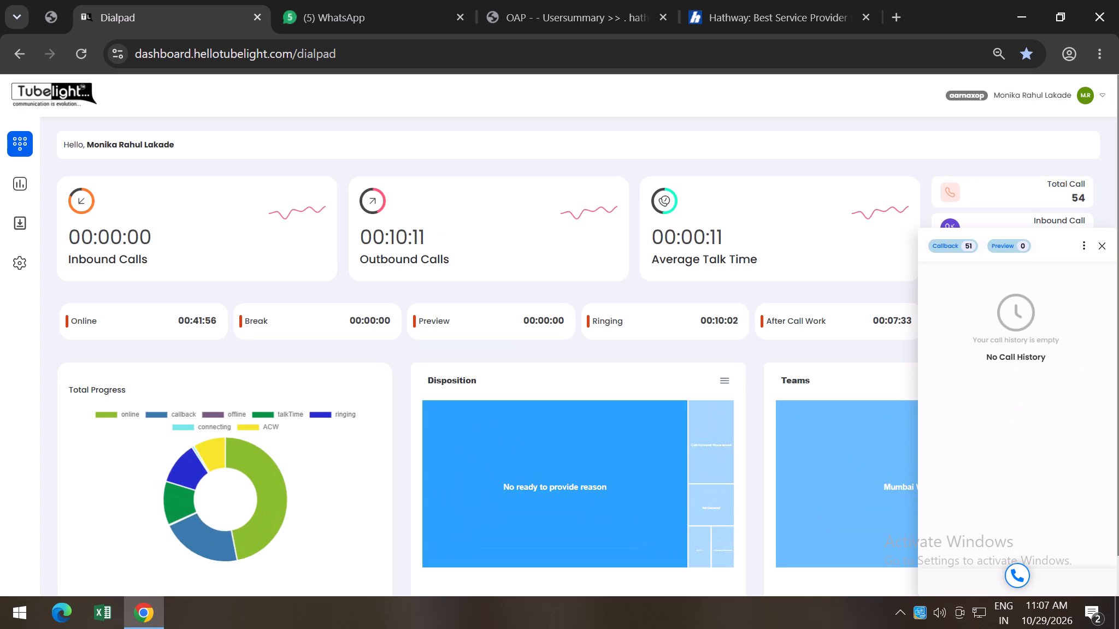
Reload the Dialpad dashboard page to refresh the dialer and its call history.
key(F5)
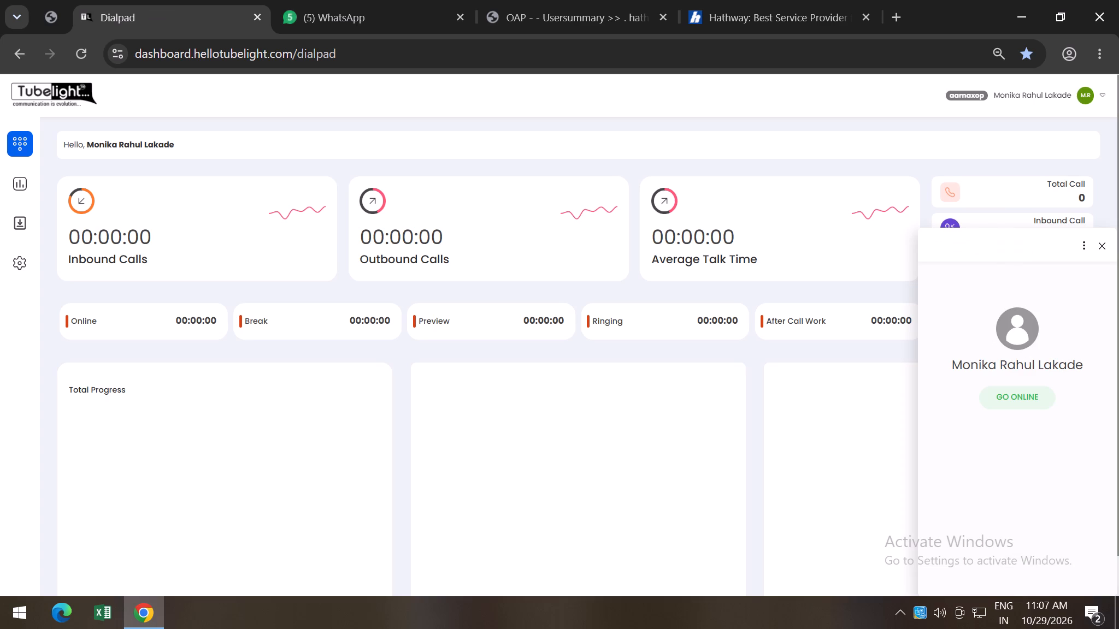
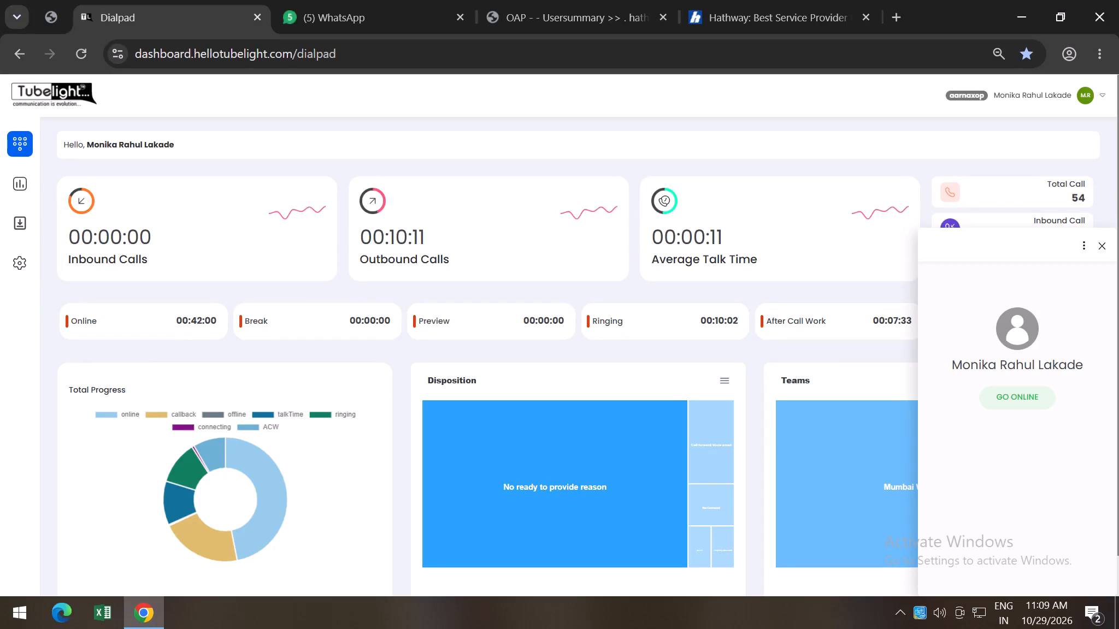
Set the agent status to online in the dialer so it registers for calls again.
click(1035, 396)
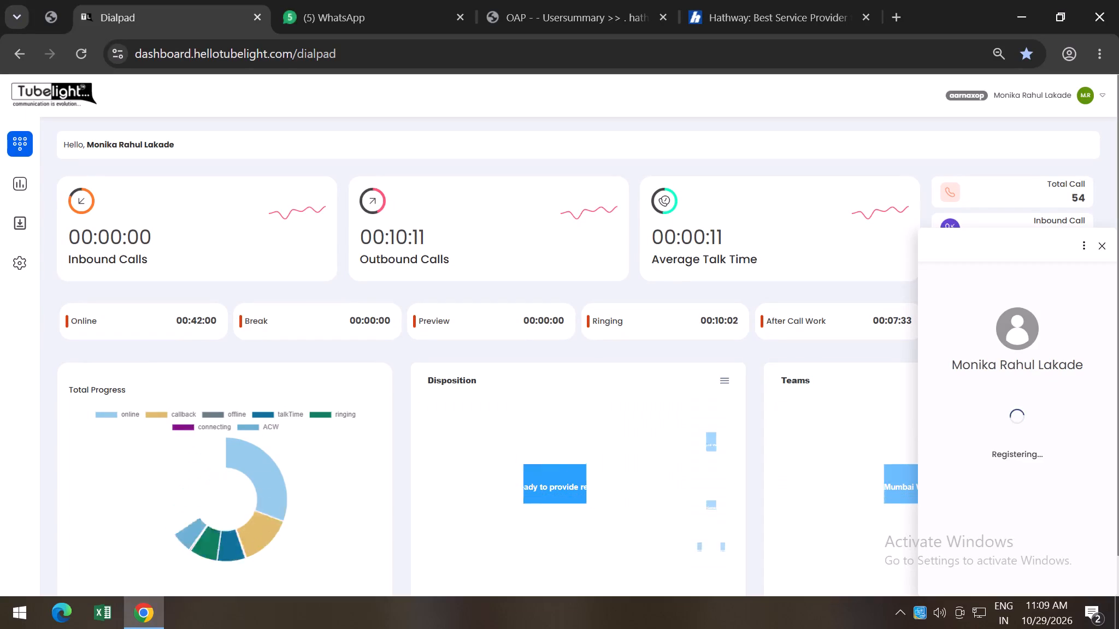
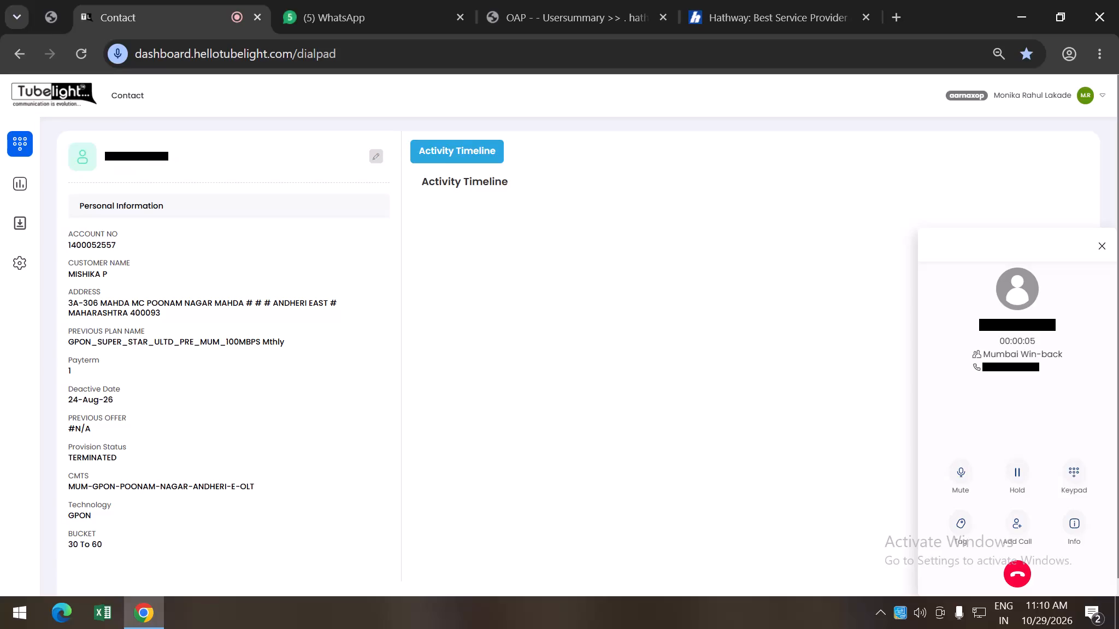
End the current Mumbai Win-back call and tag it with Personal reasons, opening the choices for a more specific reason.
click(1026, 568)
click(1037, 422)
scroll(969, 462, down, 3)
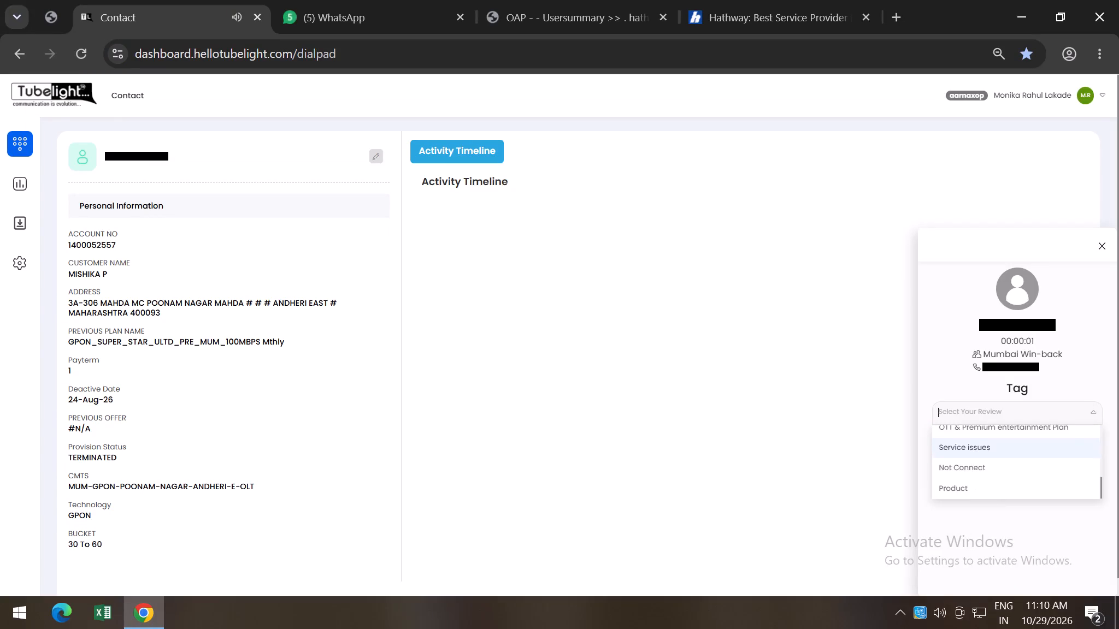
scroll(981, 461, up, 1)
click(996, 441)
click(1017, 416)
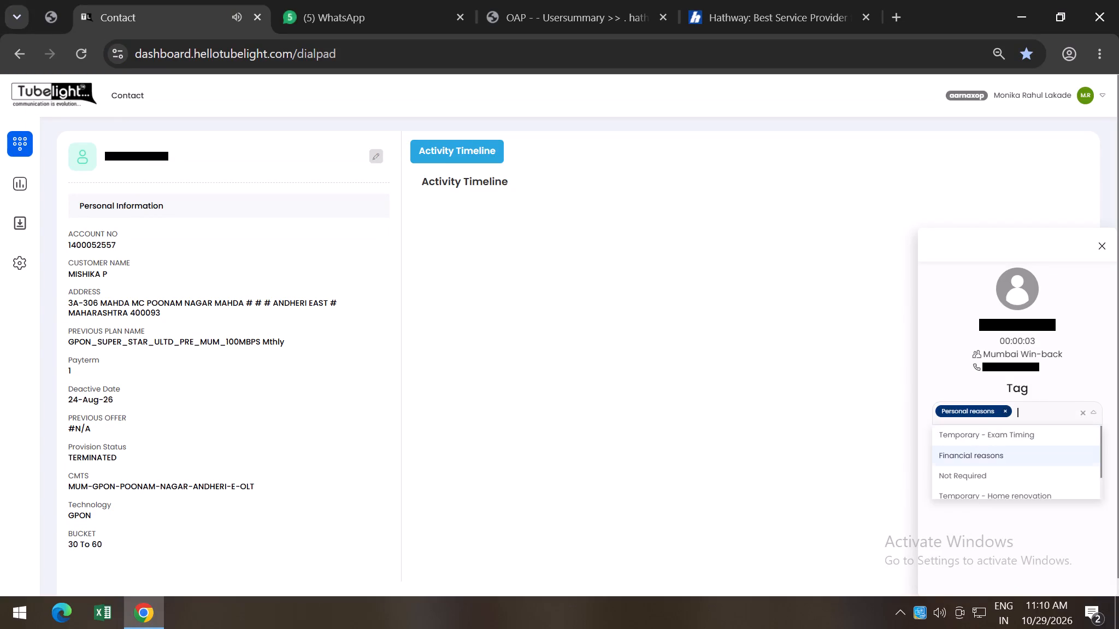
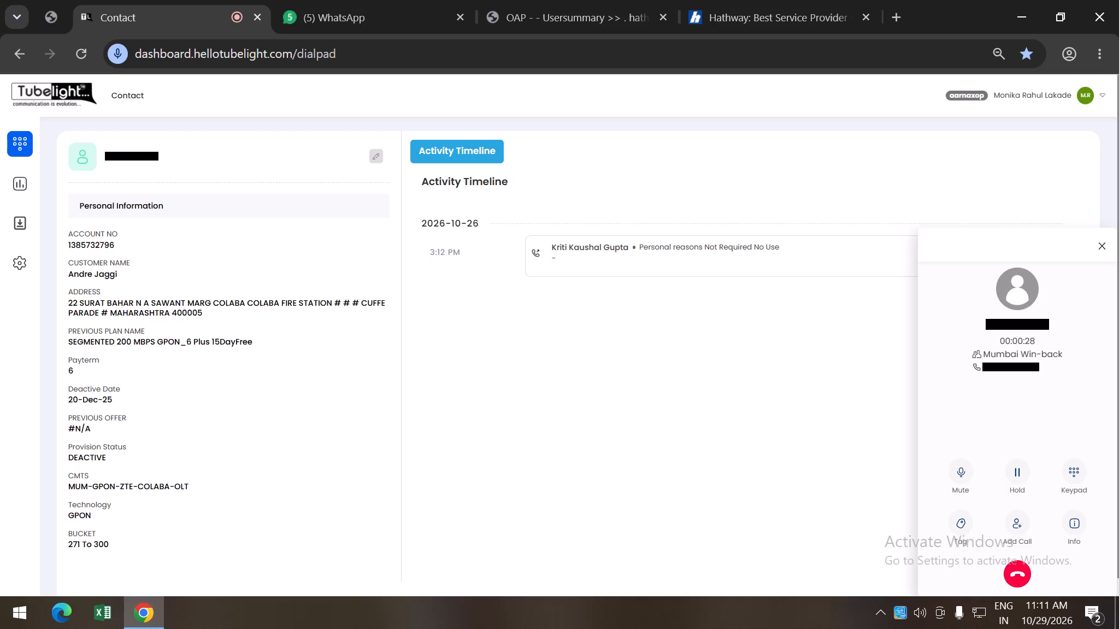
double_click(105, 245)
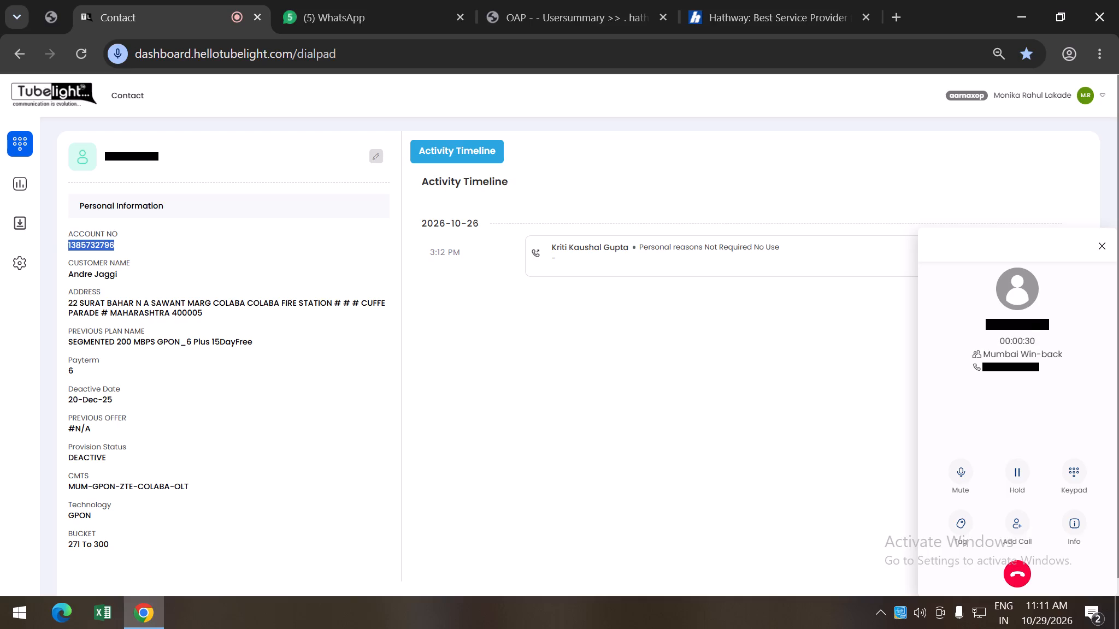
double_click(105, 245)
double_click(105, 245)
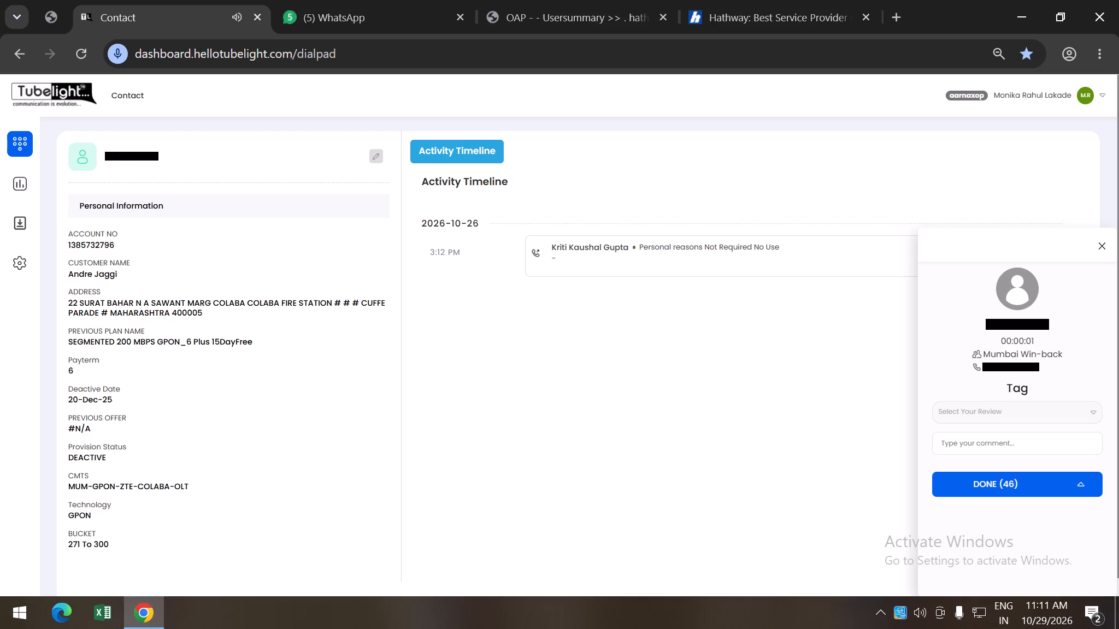
Tag the ended Mumbai Win-back call as Personal reasons, Not Required, No ready to provide reason.
click(964, 408)
scroll(960, 457, down, 1)
click(967, 459)
click(1058, 412)
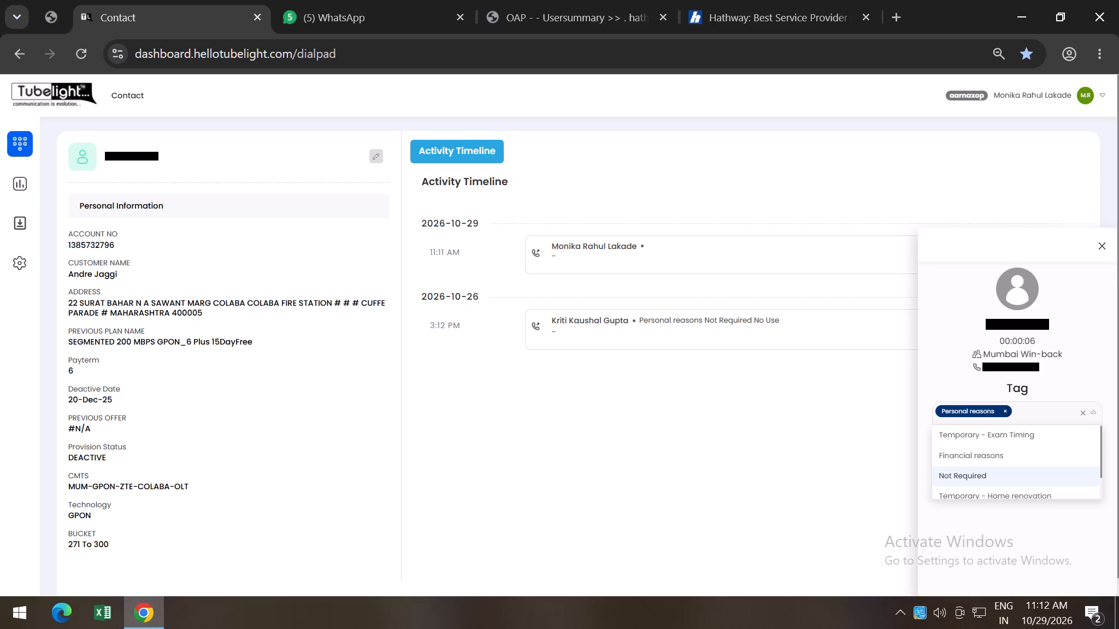
click(979, 479)
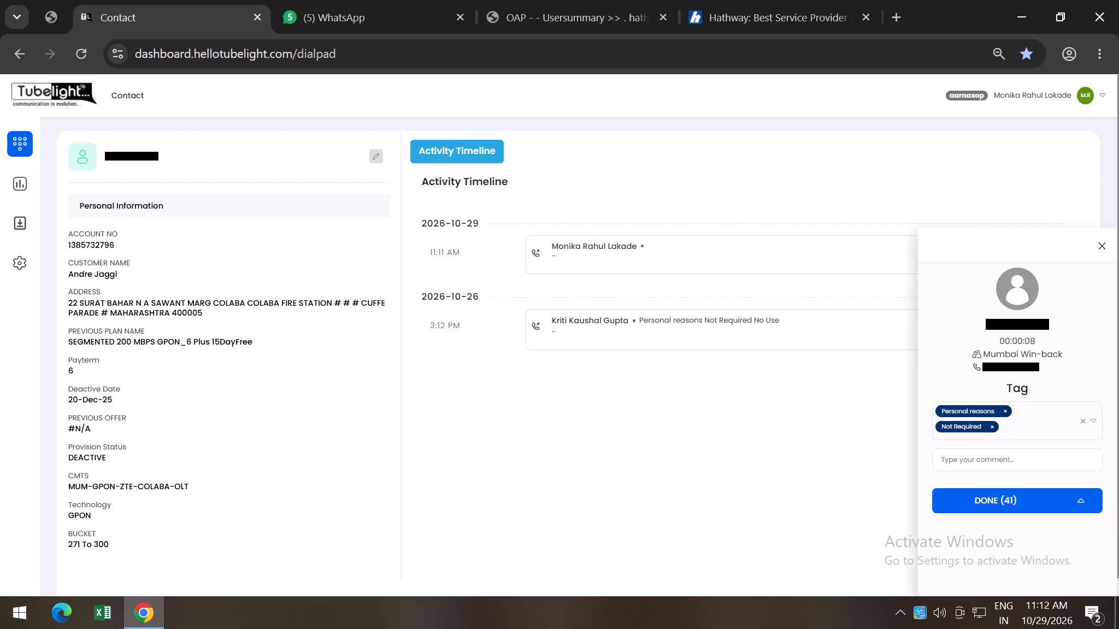
click(1024, 437)
click(1012, 472)
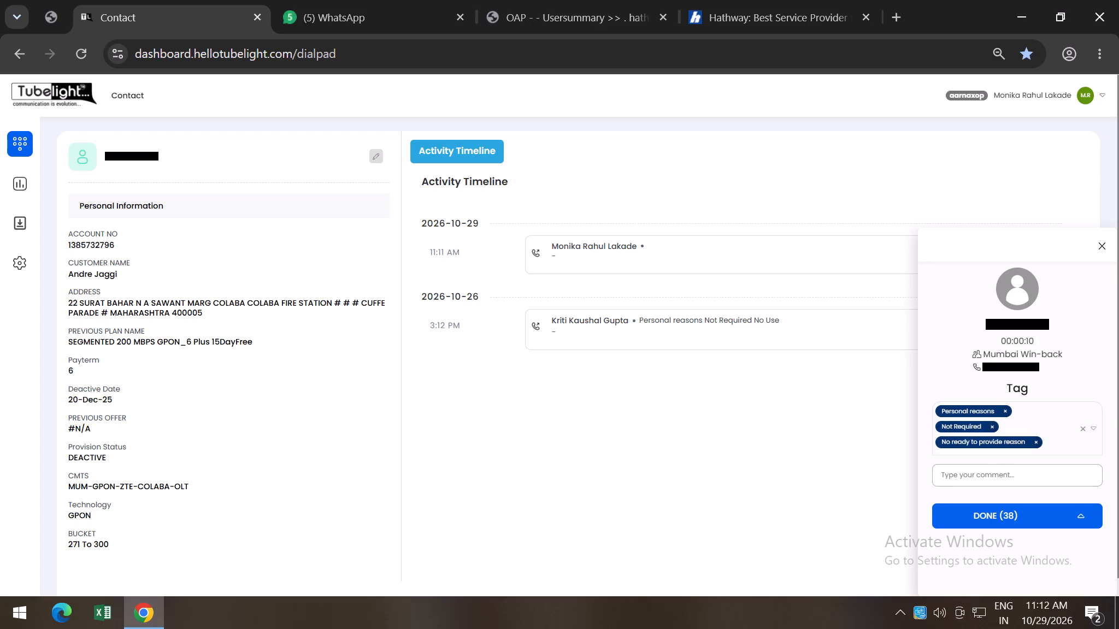
Select the contact identifier shown above the call timer in the ended call's details.
double_click(1020, 330)
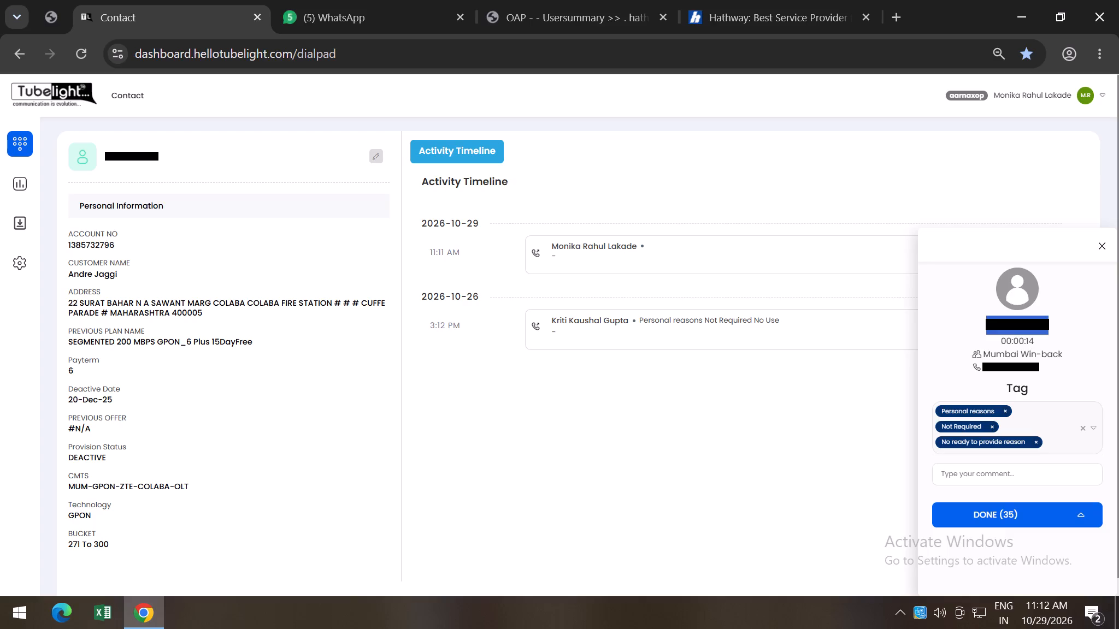
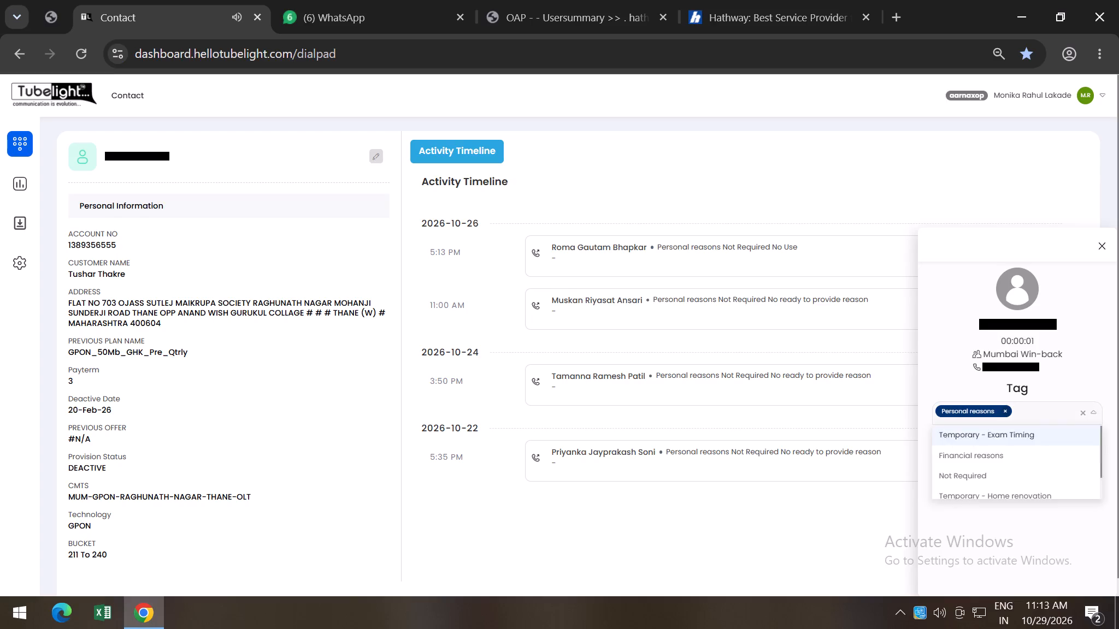
Complete the Mumbai Win-back call's Personal reasons tag with Not Required and a sub-reason, and submit the disposition.
click(996, 467)
drag(1049, 416, 1046, 425)
click(1024, 473)
click(1018, 510)
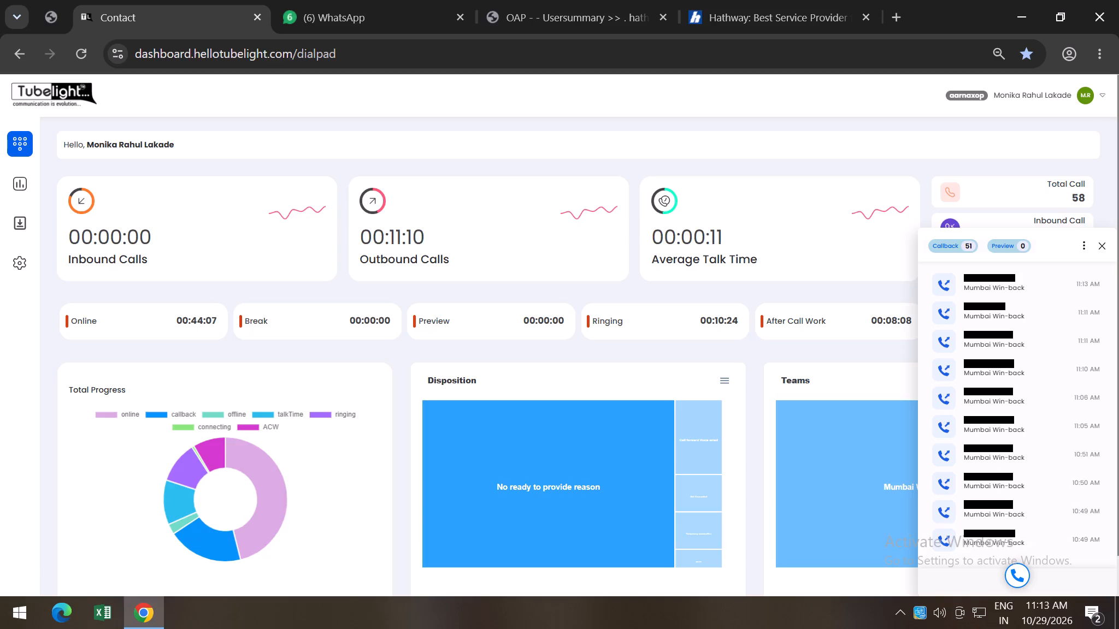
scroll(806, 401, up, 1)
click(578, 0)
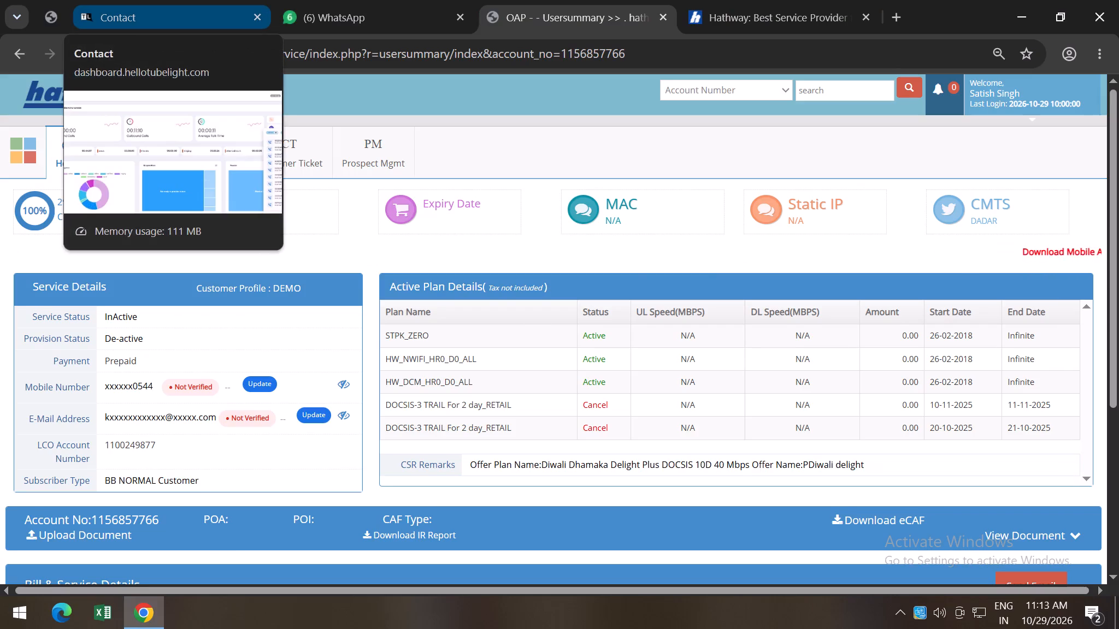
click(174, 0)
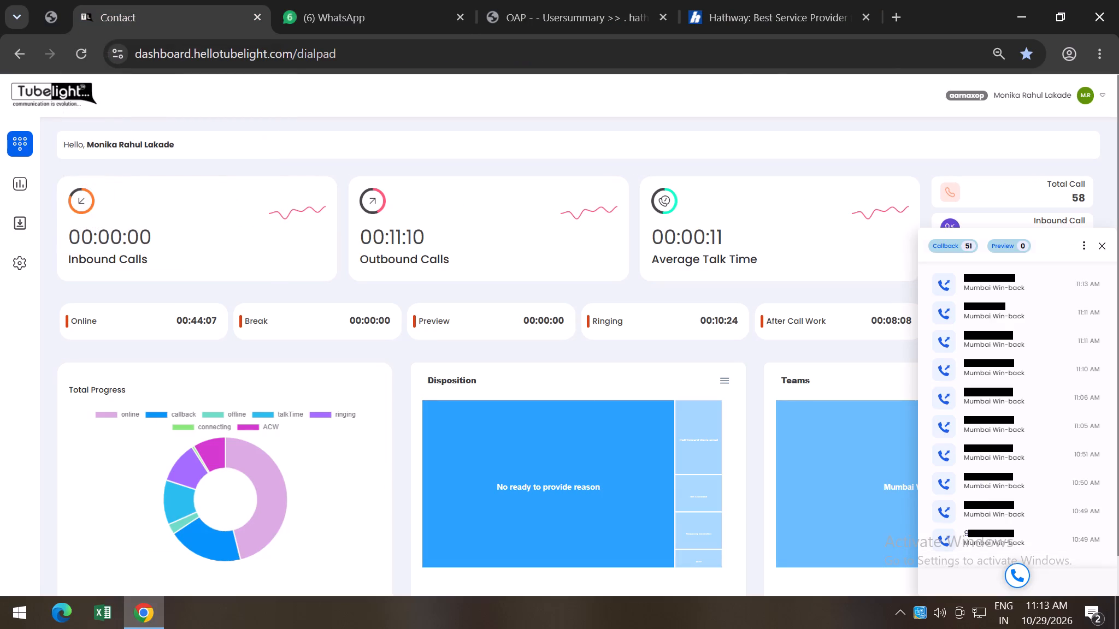
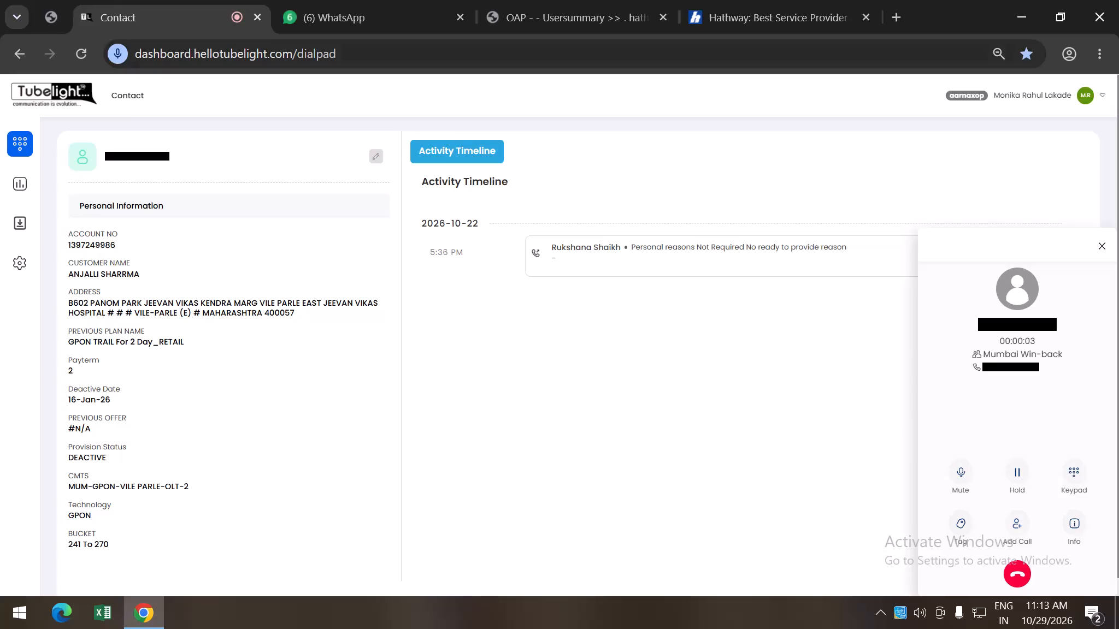
End the current Mumbai Win-back call and tag it Not Connect, Not Contactable, with a sub-reason.
click(1014, 560)
click(979, 409)
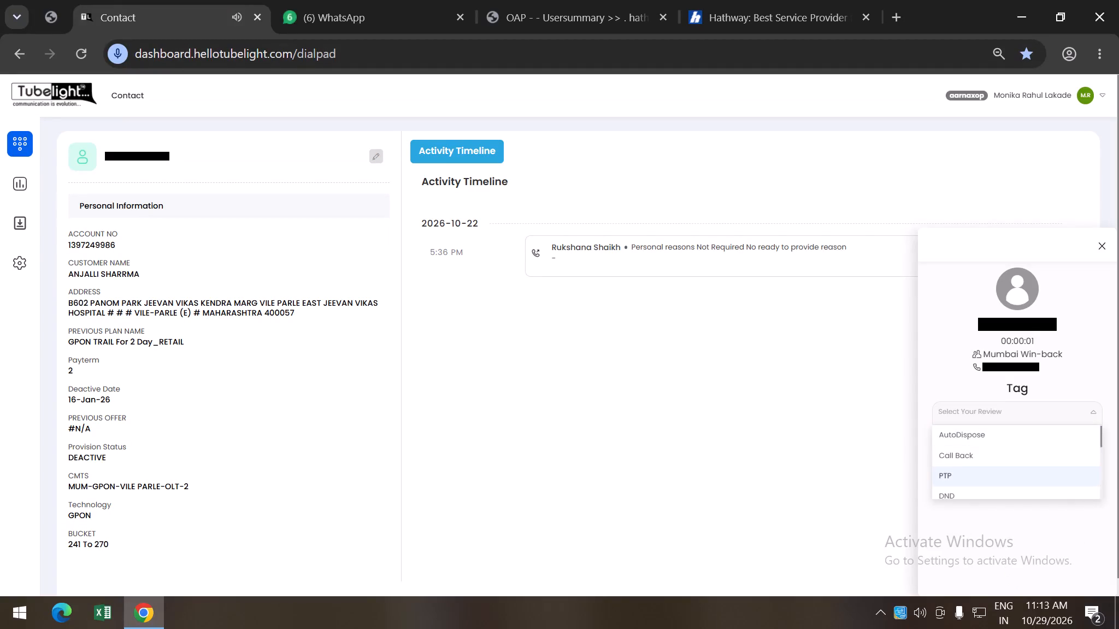
scroll(990, 473, down, 5)
click(990, 475)
click(1010, 402)
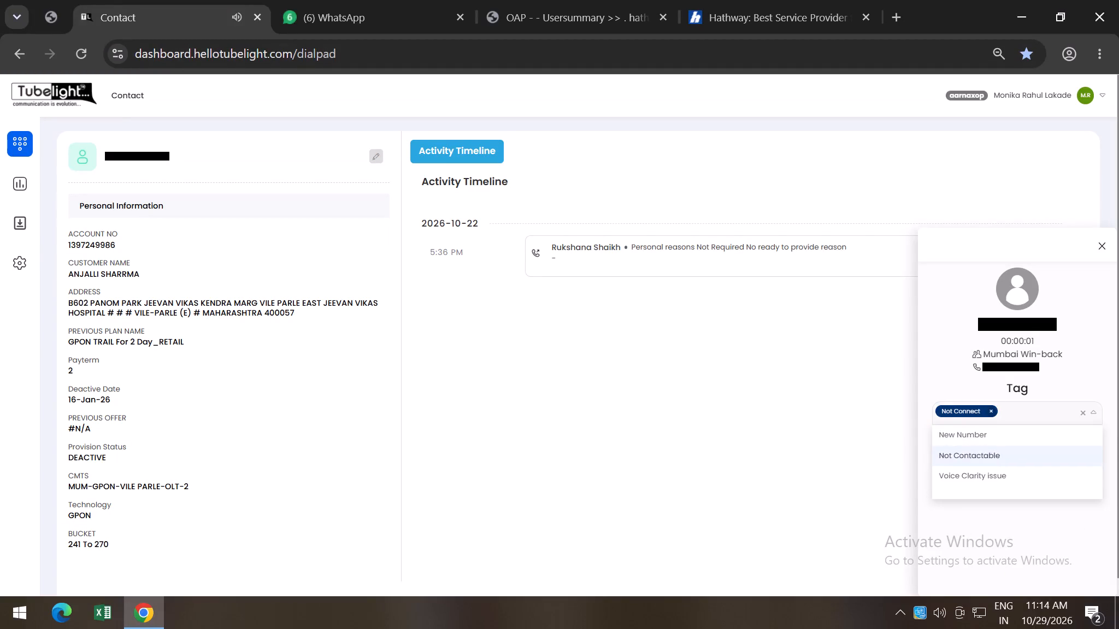
click(974, 462)
click(1033, 429)
scroll(974, 483, down, 2)
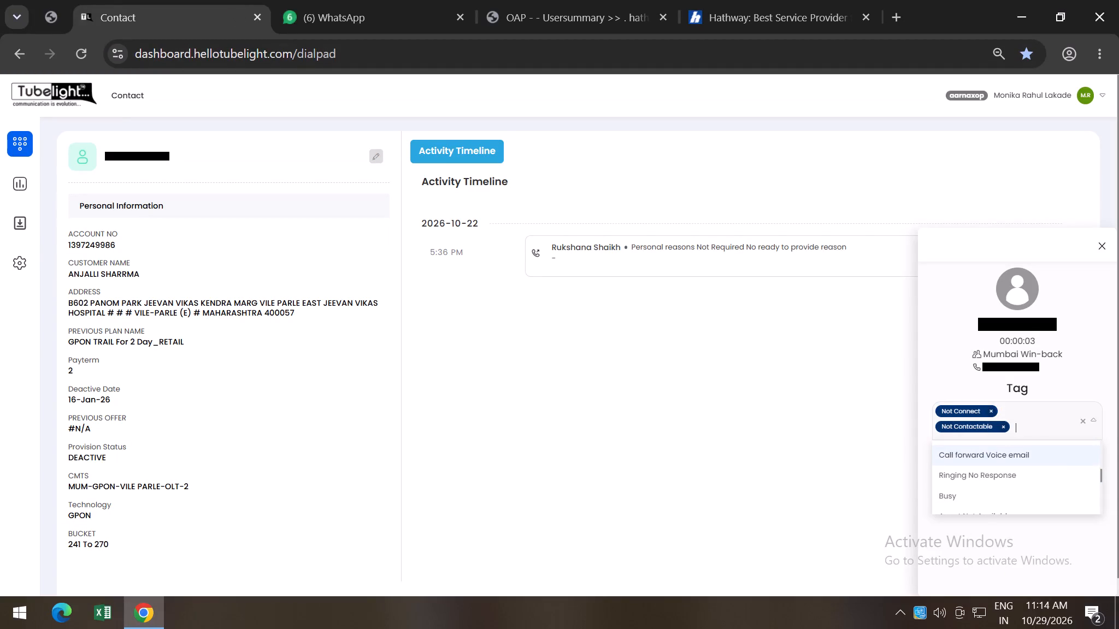
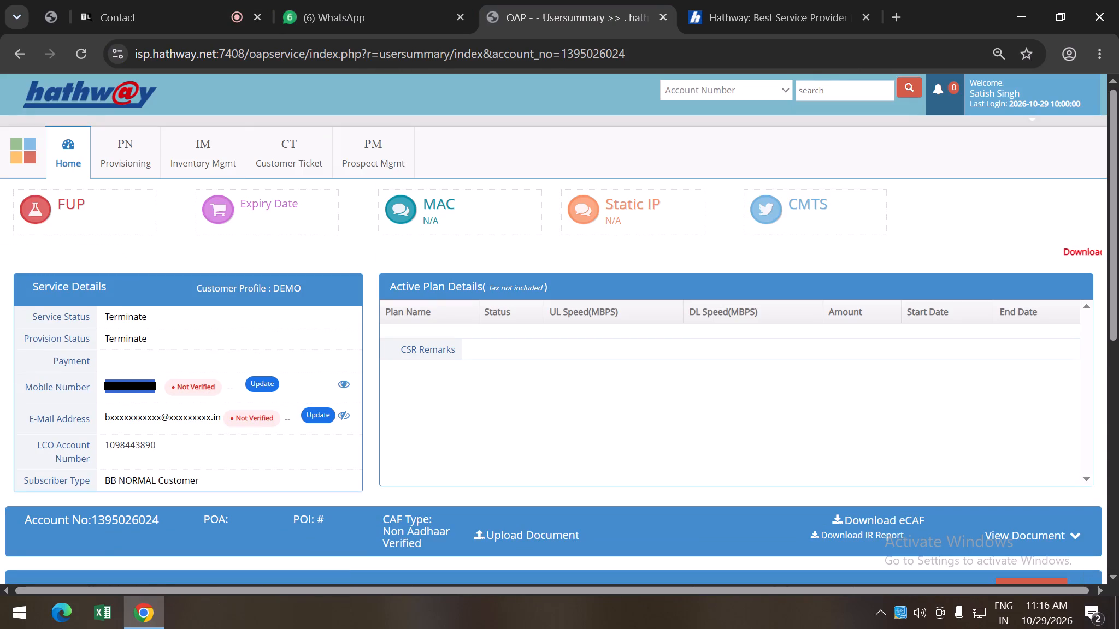
click(821, 106)
click(822, 90)
key(ctrl+v)
click(776, 87)
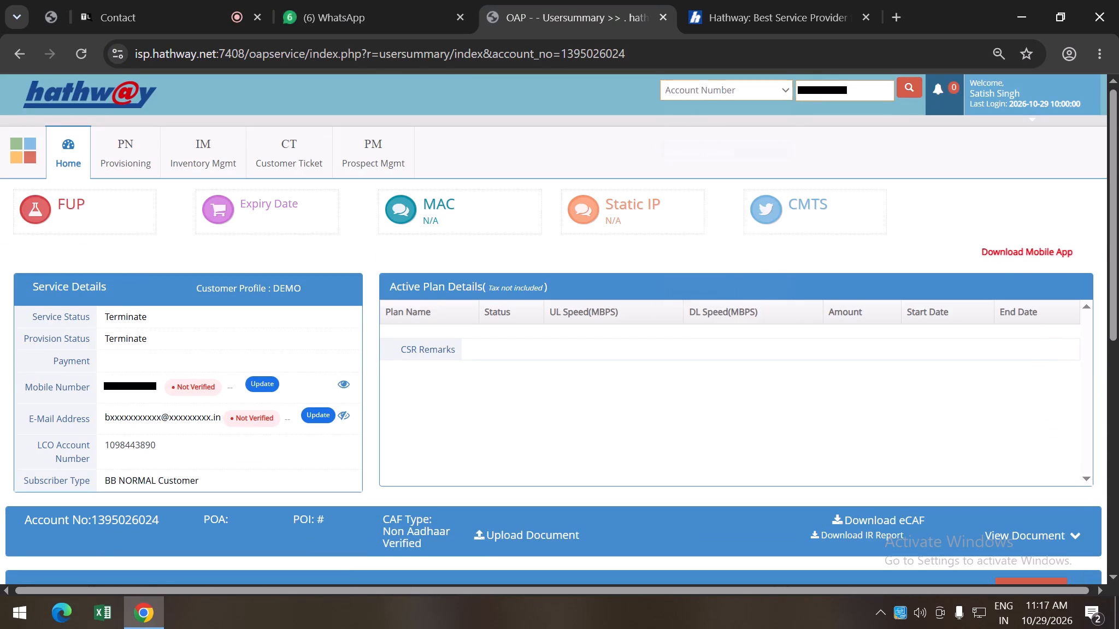
click(749, 207)
click(922, 79)
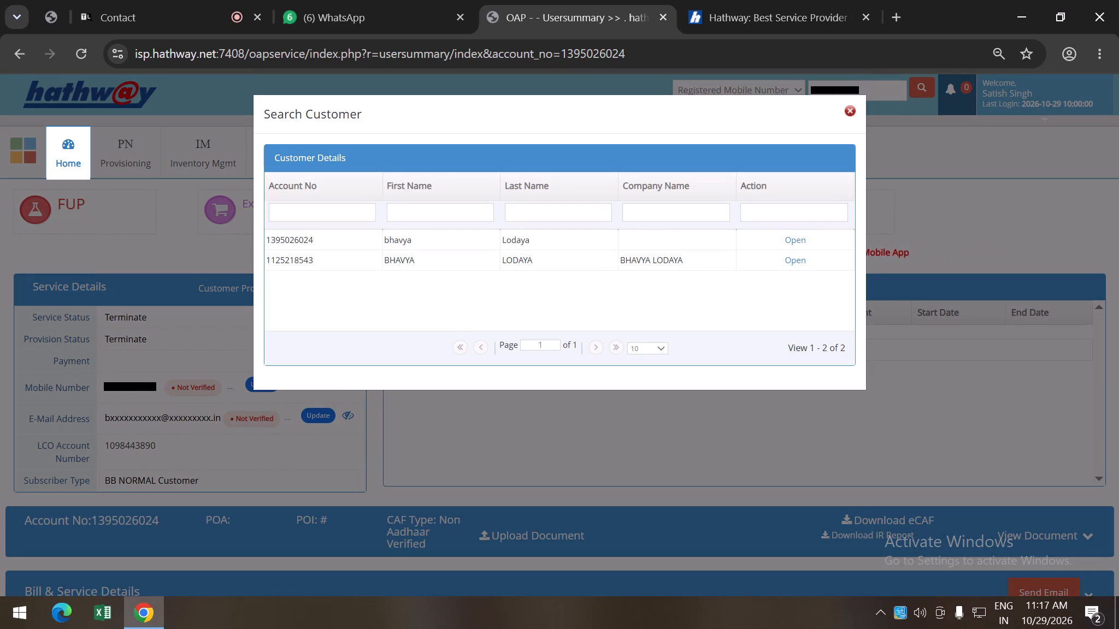
Open the customer's other account from the search results and bring up its payments history.
click(798, 263)
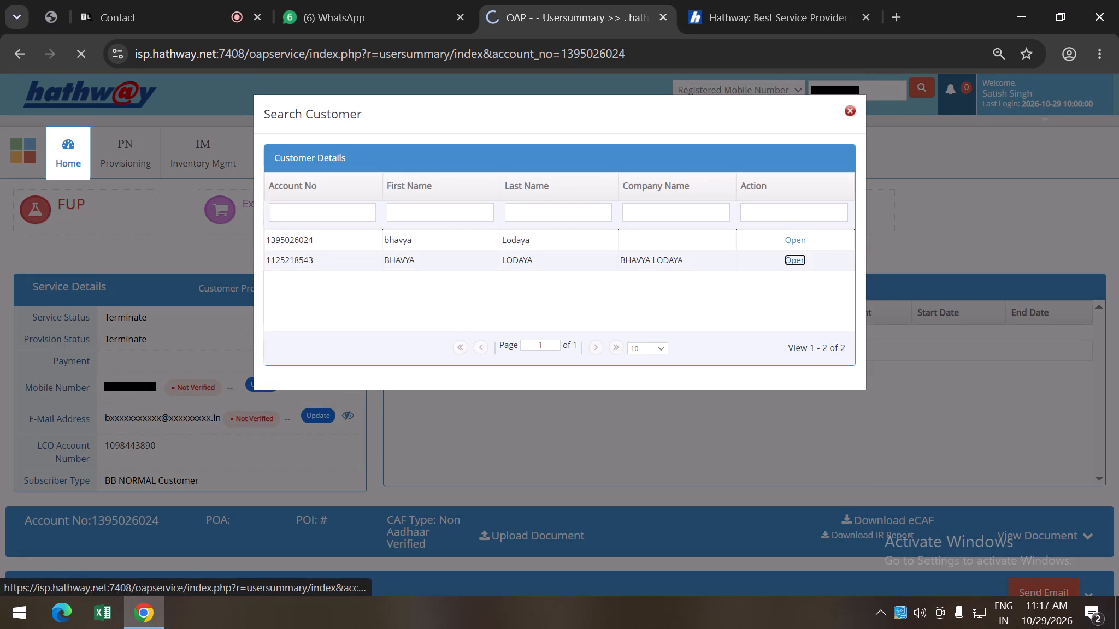
scroll(161, 492, down, 5)
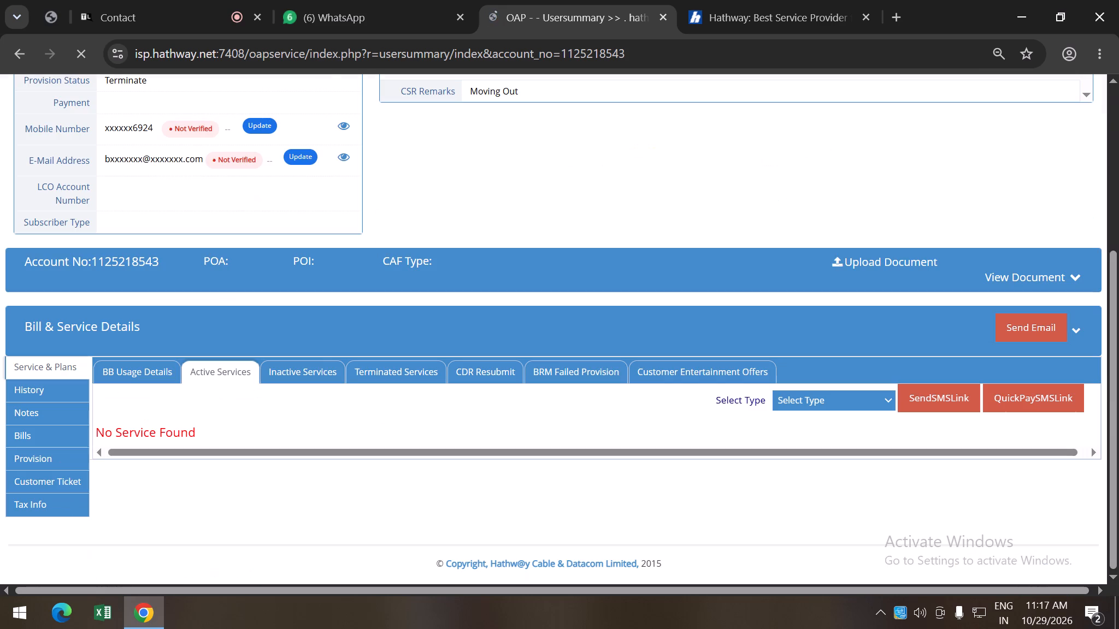
scroll(162, 492, down, 2)
click(68, 389)
scroll(88, 405, down, 6)
scroll(193, 452, down, 1)
click(76, 400)
click(67, 410)
scroll(112, 444, down, 5)
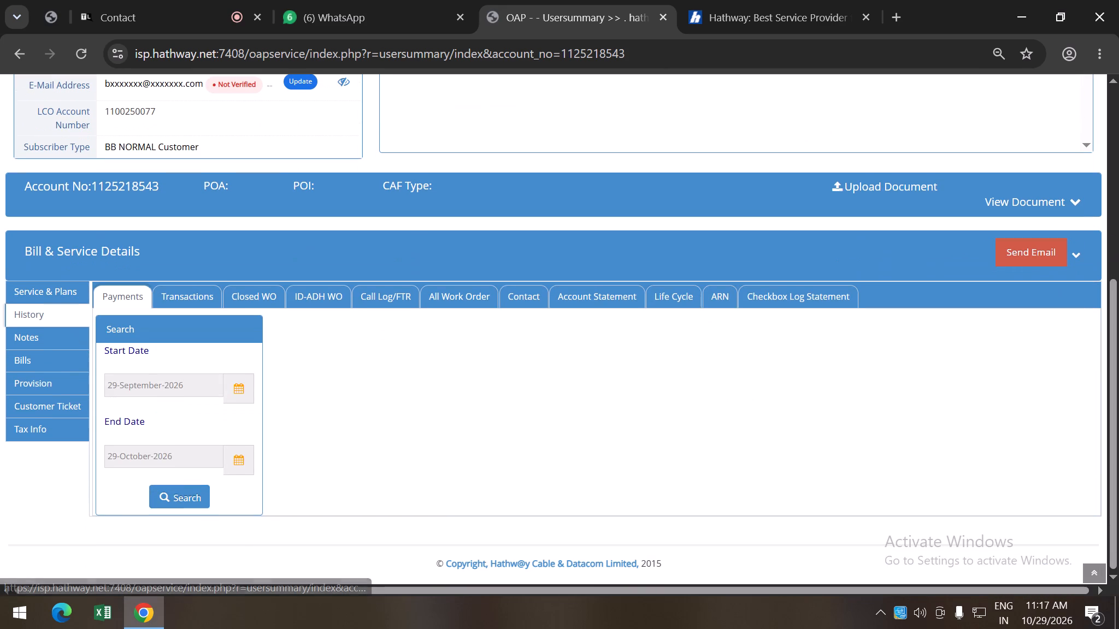
Search the account's payments with the start date set to 1-July-2020.
click(241, 385)
double_click(162, 385)
click(153, 421)
click(164, 467)
double_click(168, 504)
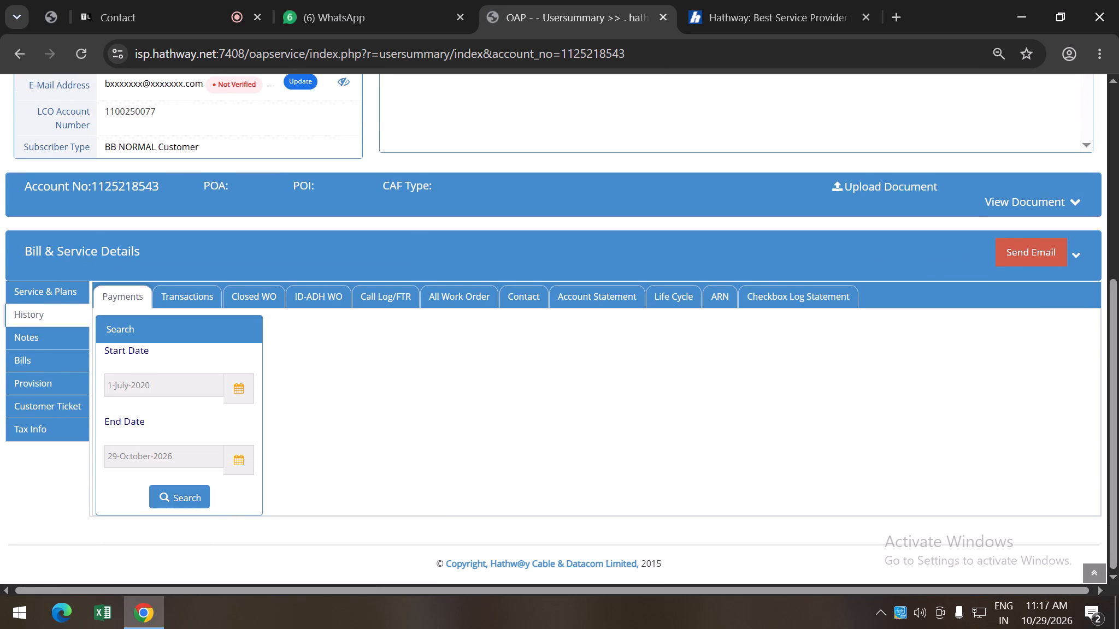
scroll(172, 504, down, 4)
Switch back to the Tubelight dialpad and end the active Mumbai Win-back call.
click(162, 0)
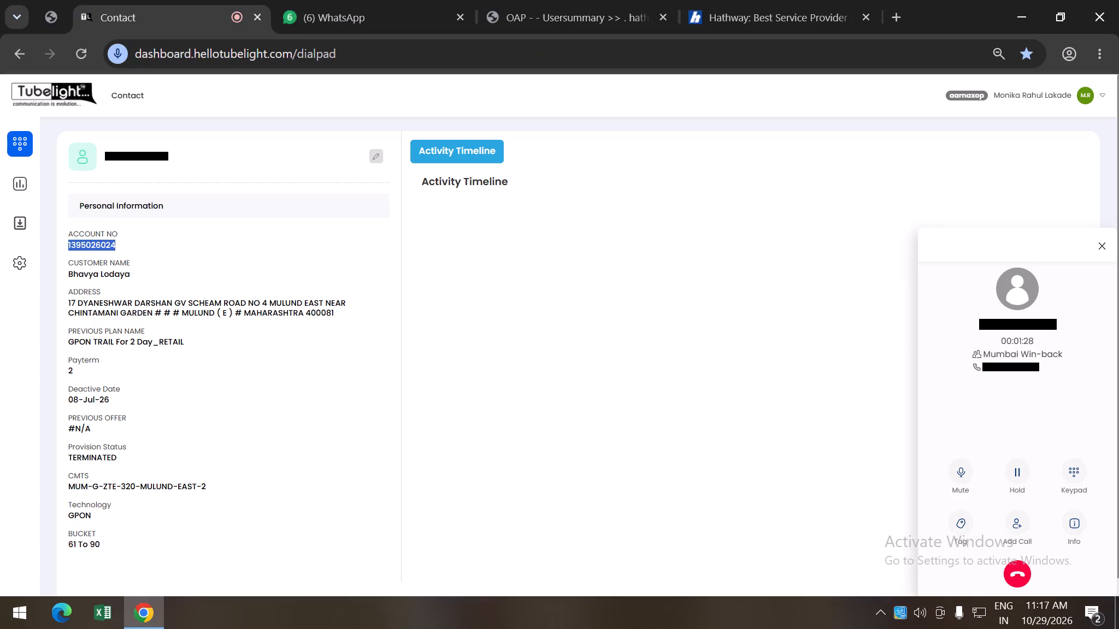
click(1014, 577)
click(1002, 414)
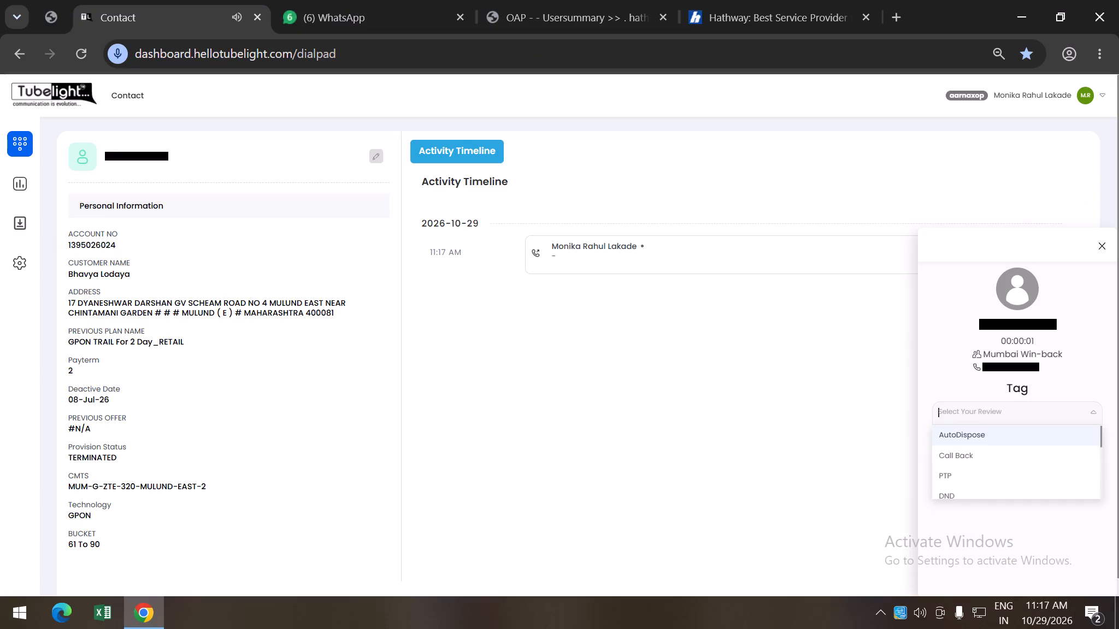
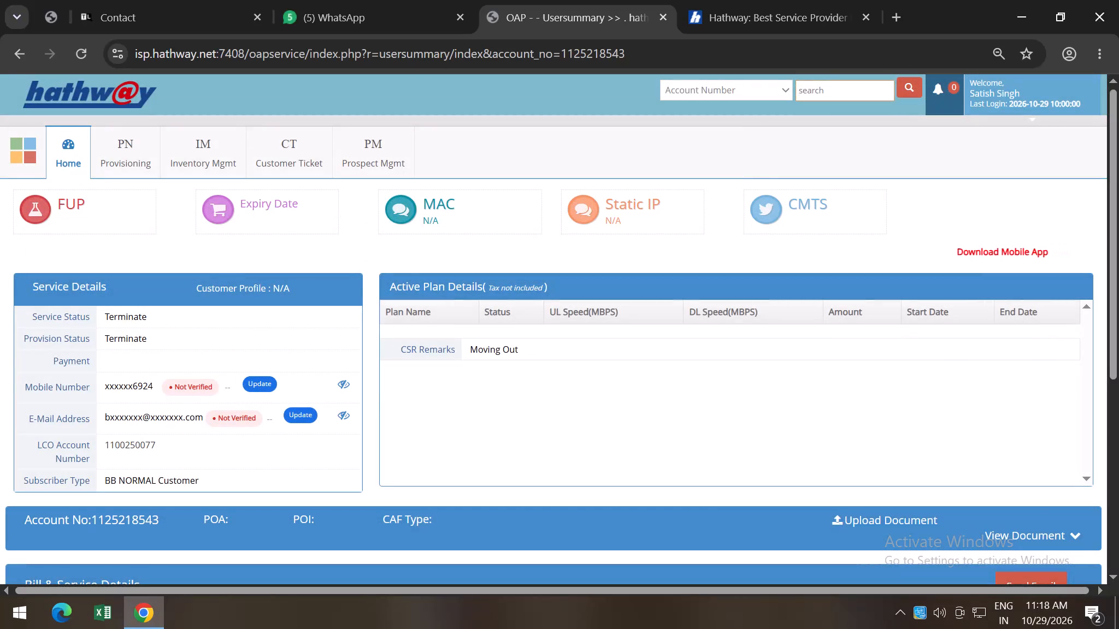
Look up the customer's summary in Hathway OAP using the copied account number.
key(ctrl+v)
click(915, 89)
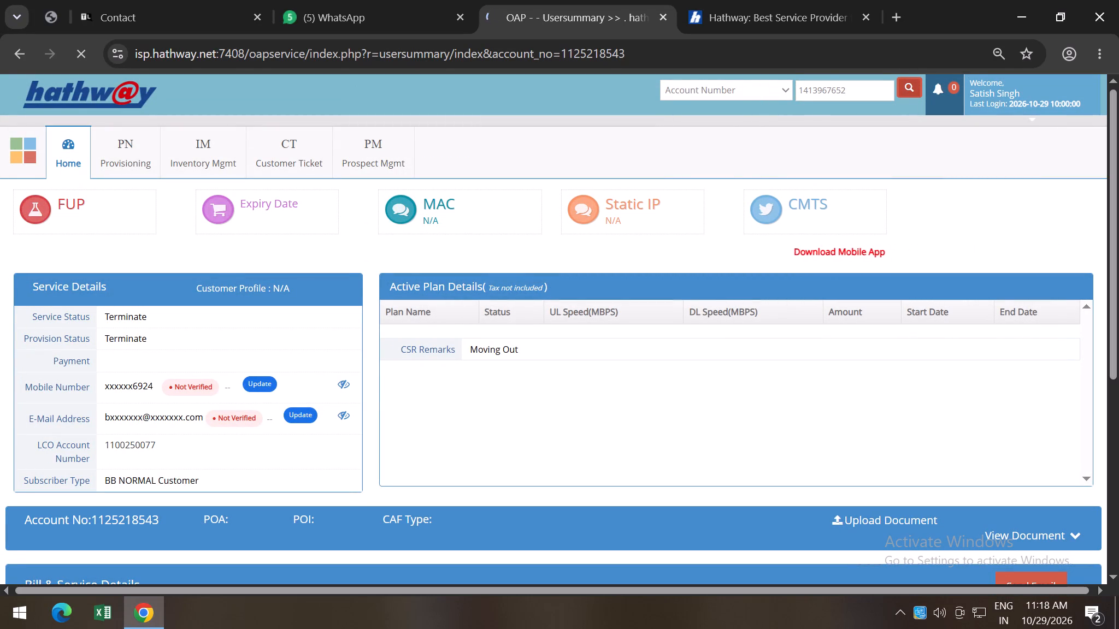
Search the account's payment history over the preset date range and review its active plan details.
scroll(264, 403, down, 6)
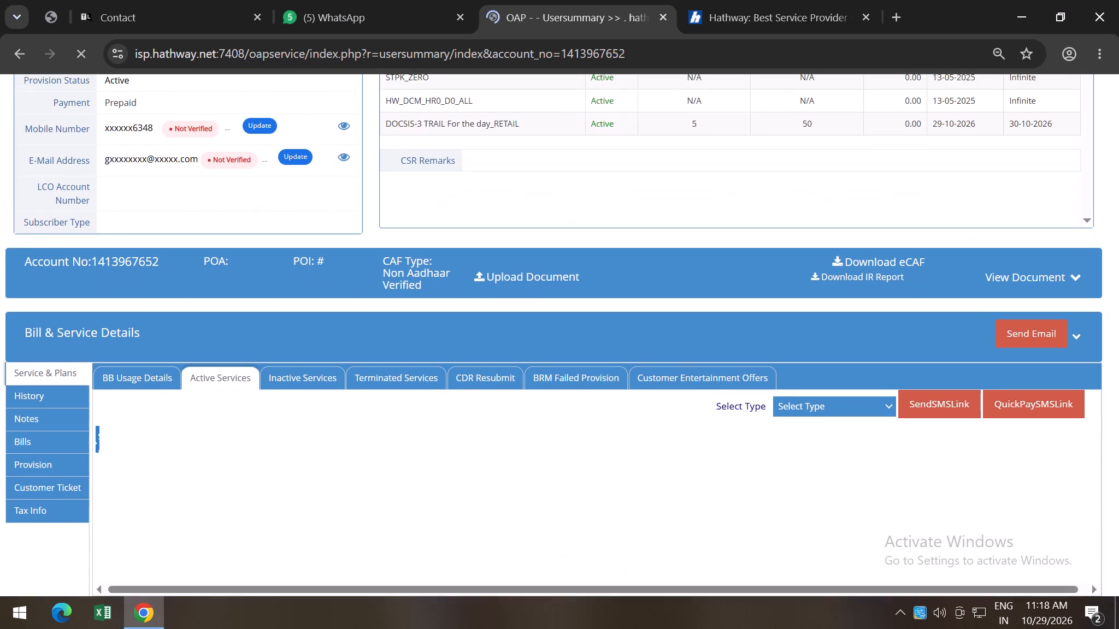
double_click(64, 399)
scroll(137, 473, down, 4)
click(165, 487)
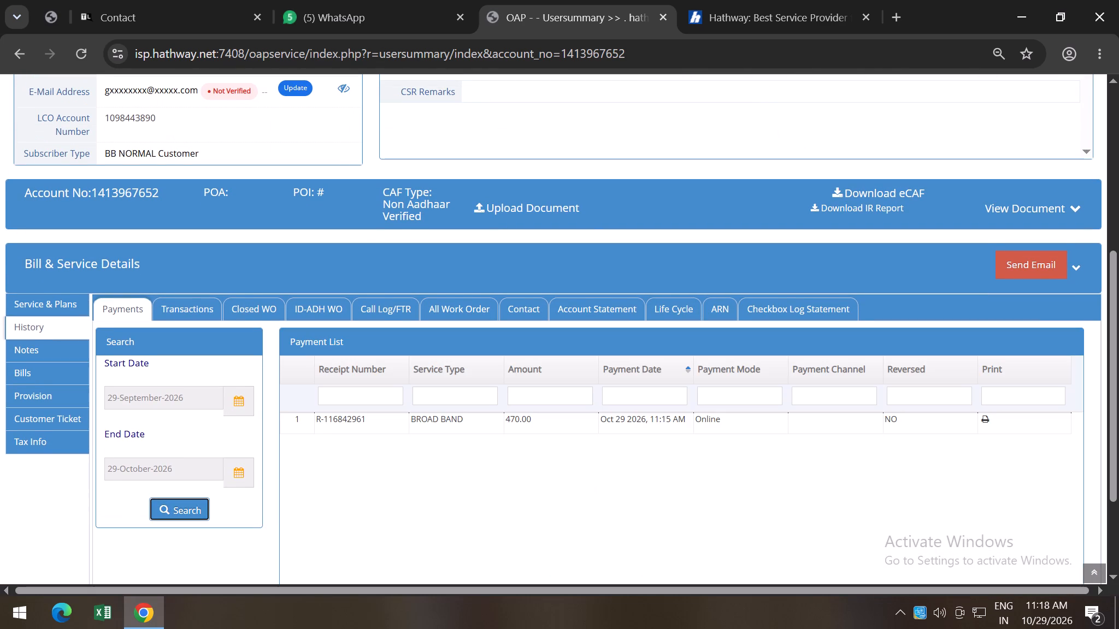
scroll(549, 473, up, 4)
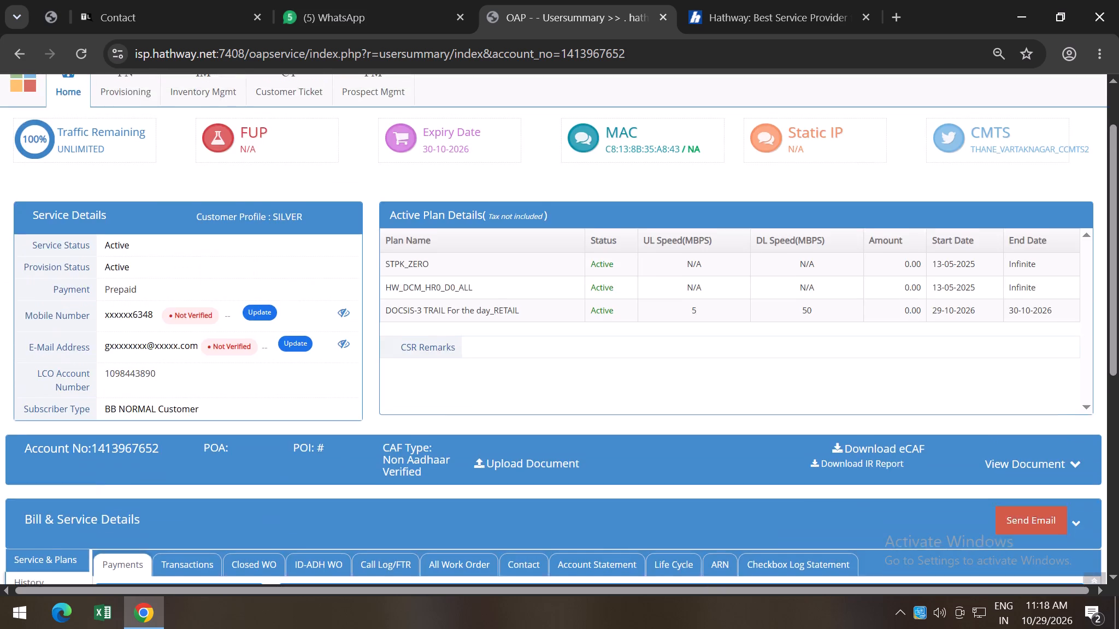
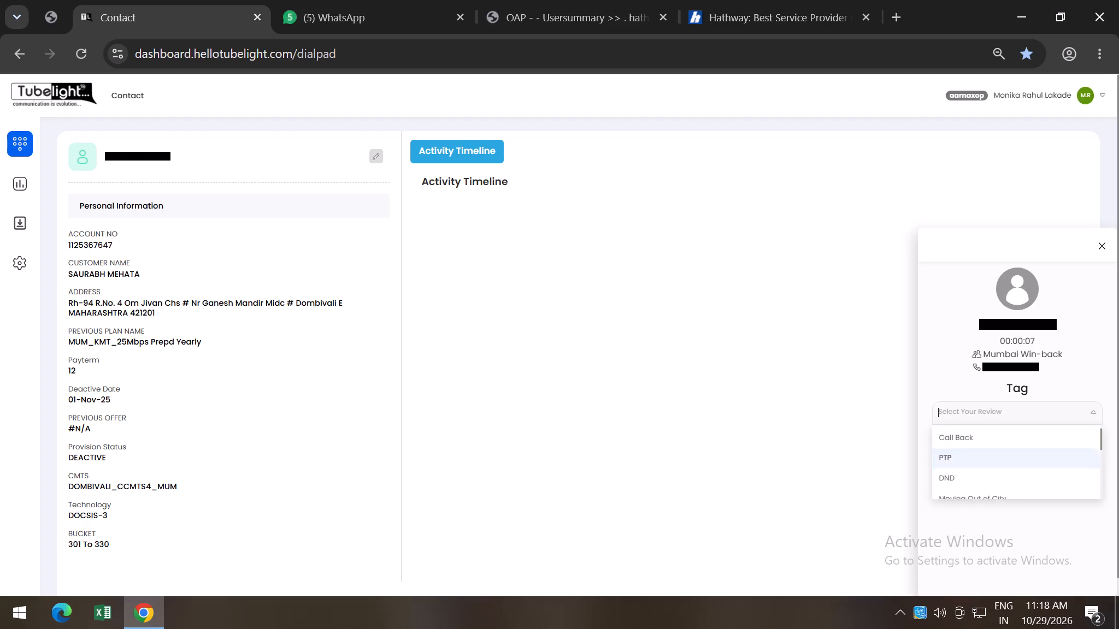
Tag the current Mumbai Win-back call as Personal reasons, Not Required with a sub-reason, and submit the disposition.
click(993, 466)
click(1024, 417)
click(997, 470)
click(1021, 441)
click(1015, 467)
drag(1020, 448, 1019, 459)
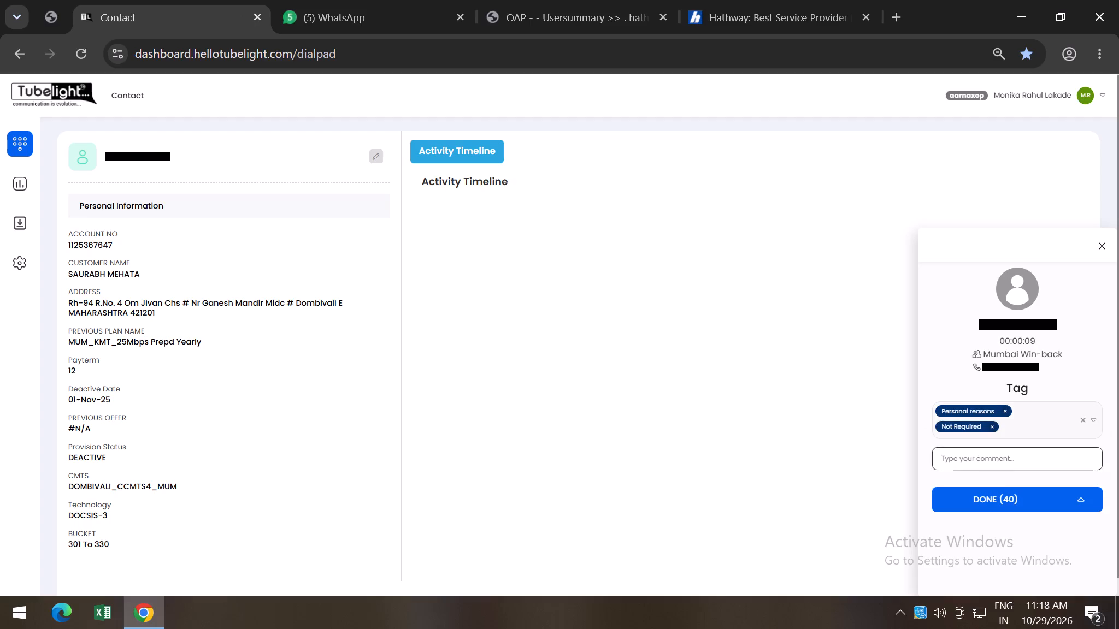
drag(1013, 423, 1011, 429)
click(1009, 476)
click(1008, 524)
click(998, 497)
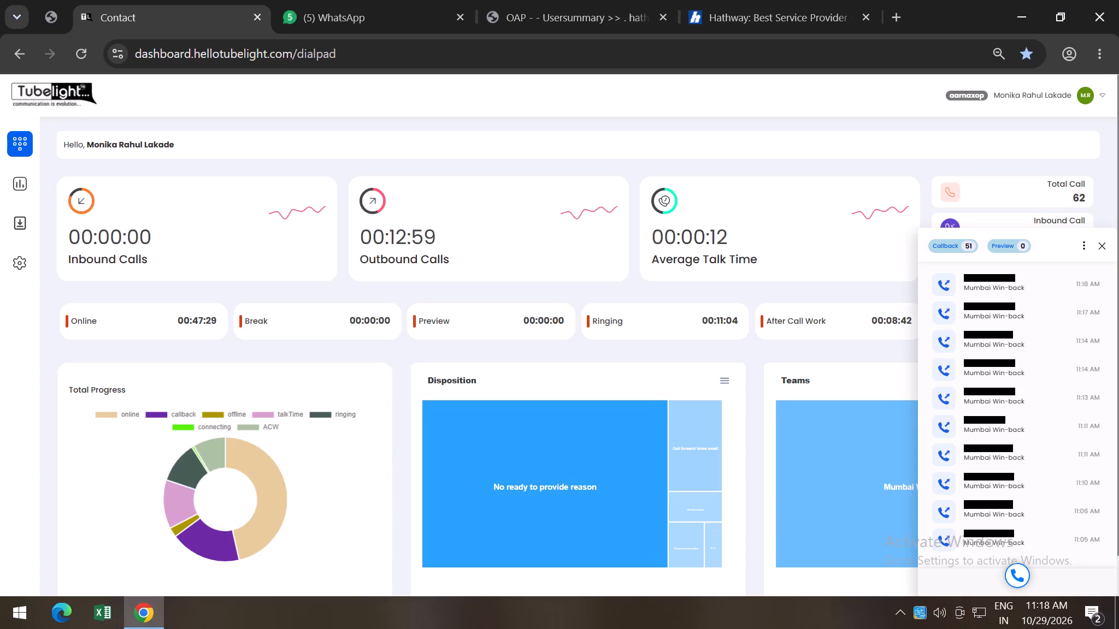
Reload the dialpad dashboard page.
key(F5)
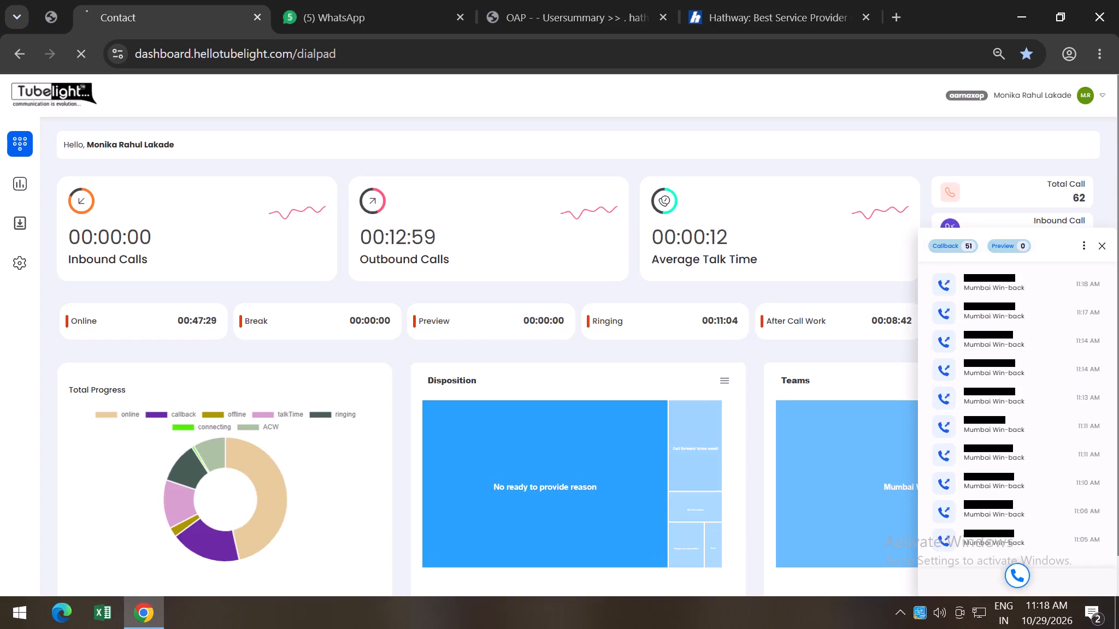
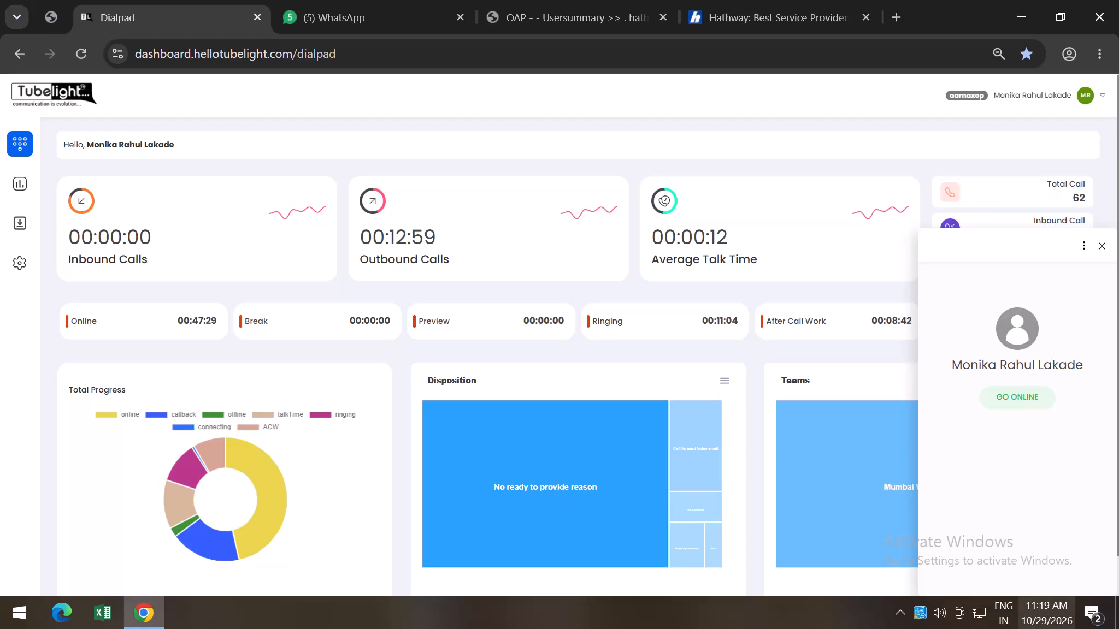
Set the agent status to online in the dialpad to resume taking calls.
click(1022, 386)
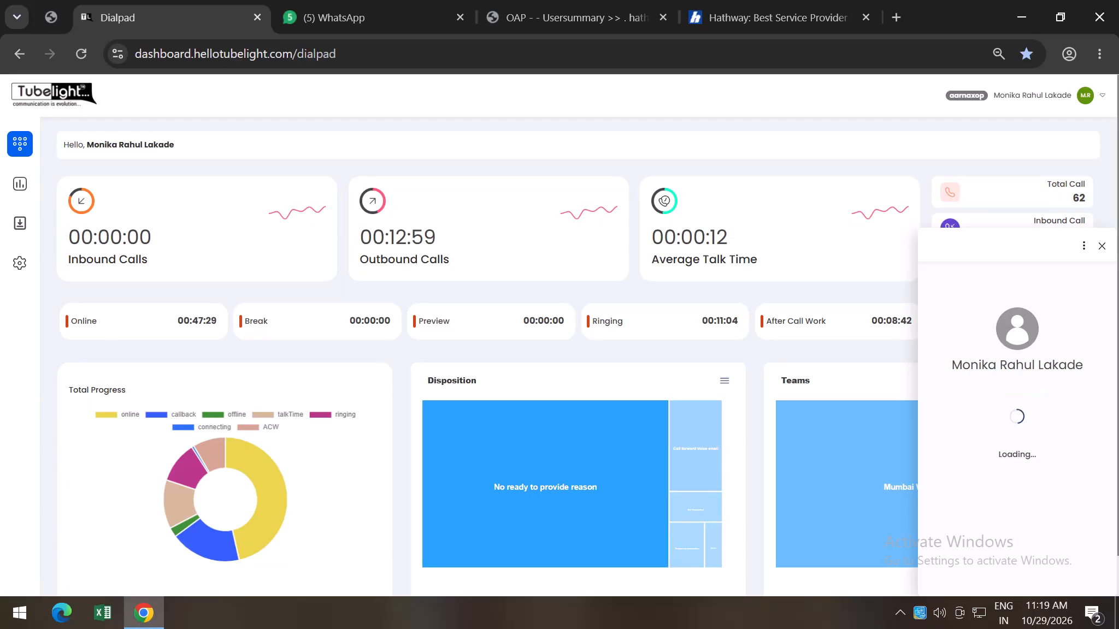
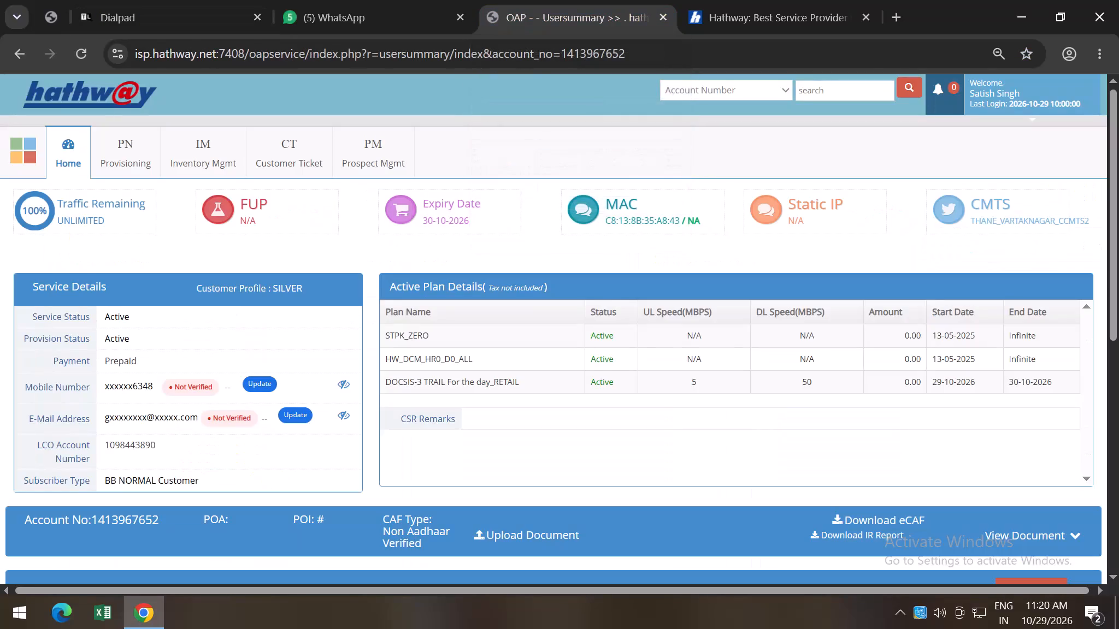
Copy the phone number of the latest Mumbai Win-back callback in Dialpad and search OAP for it as Registered Mobile Number.
scroll(304, 430, down, 3)
click(170, 18)
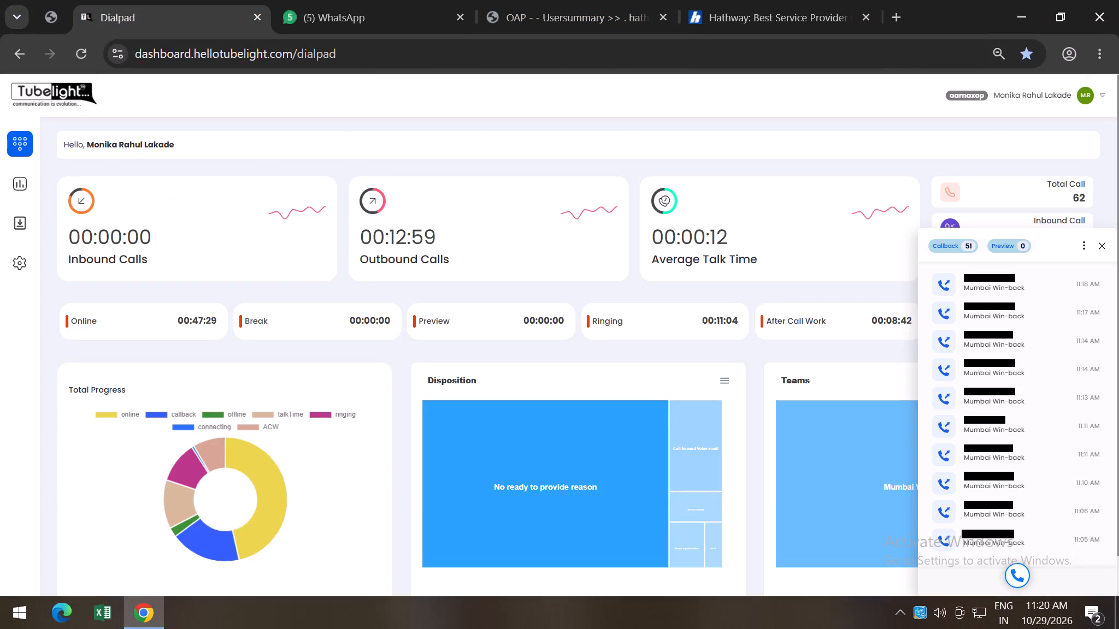
double_click(974, 271)
key(ctrl+c)
click(570, 1)
scroll(741, 211, up, 3)
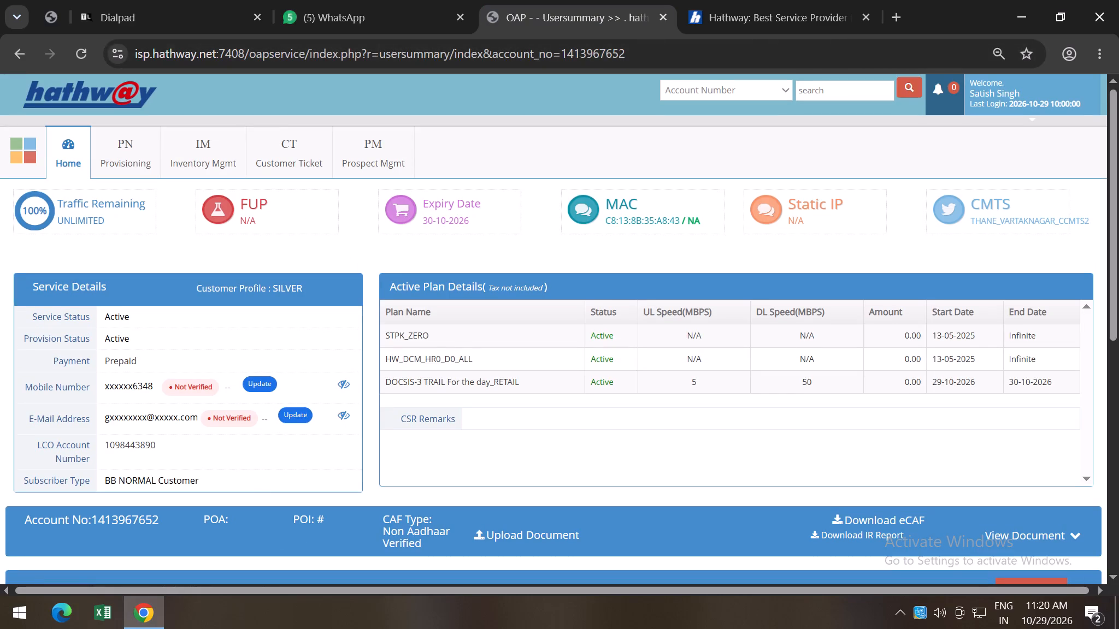
click(826, 87)
key(ctrl+v)
click(769, 87)
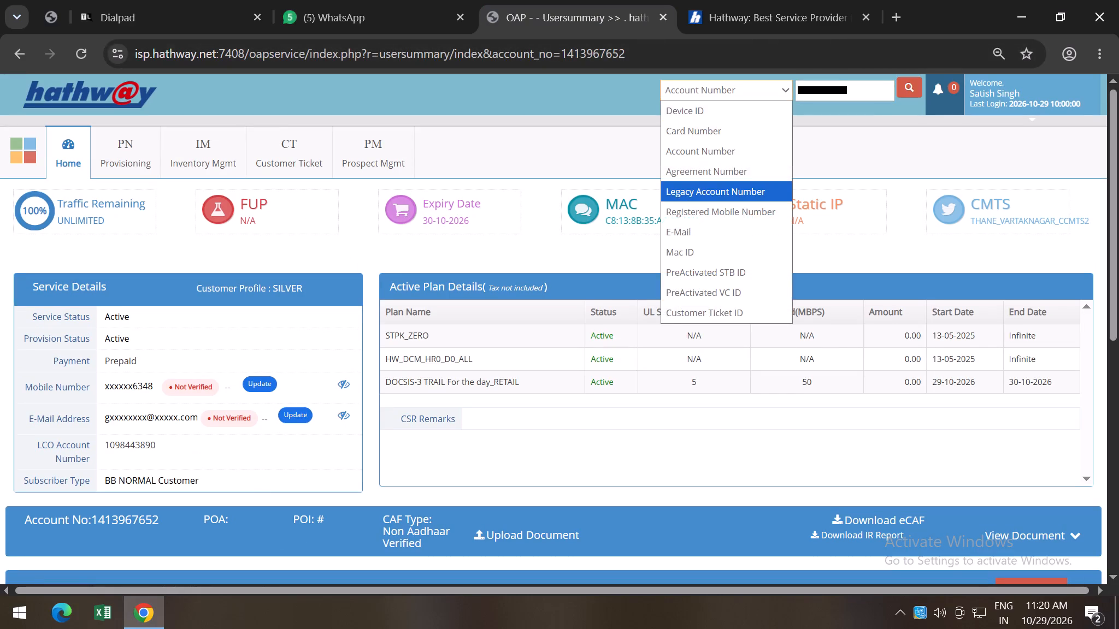
click(743, 207)
click(912, 87)
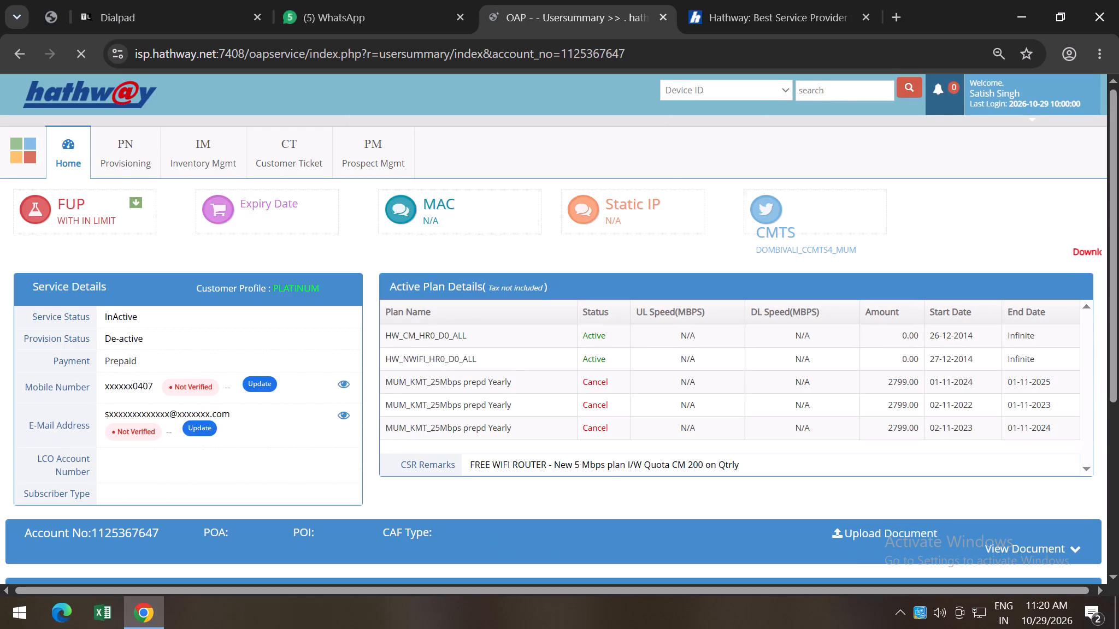
Reveal the customer's masked mobile number and e-mail address in the Service Details.
click(348, 383)
click(343, 412)
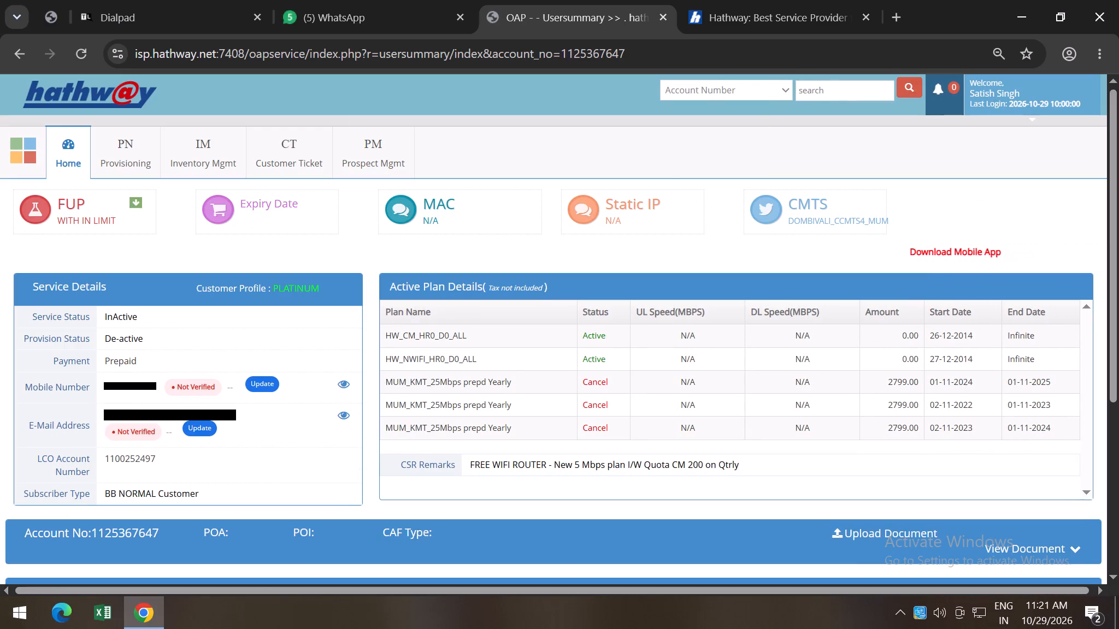
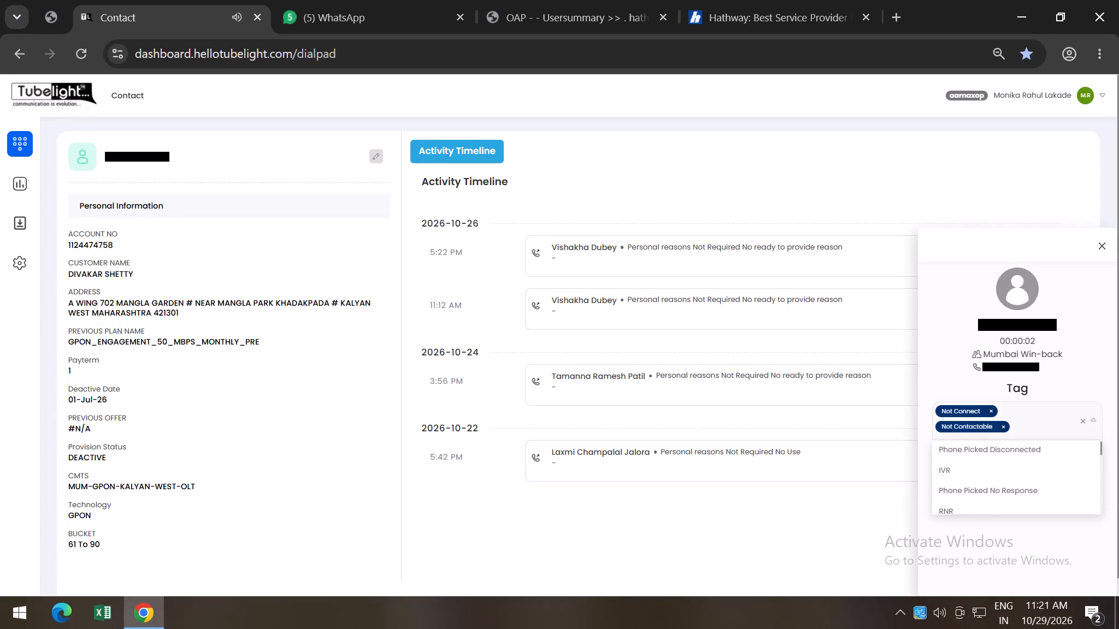
Add the Call forward Voice email tag to the Mumbai Win-back call, under Not Connect and Not Contactable.
scroll(997, 480, down, 2)
click(999, 468)
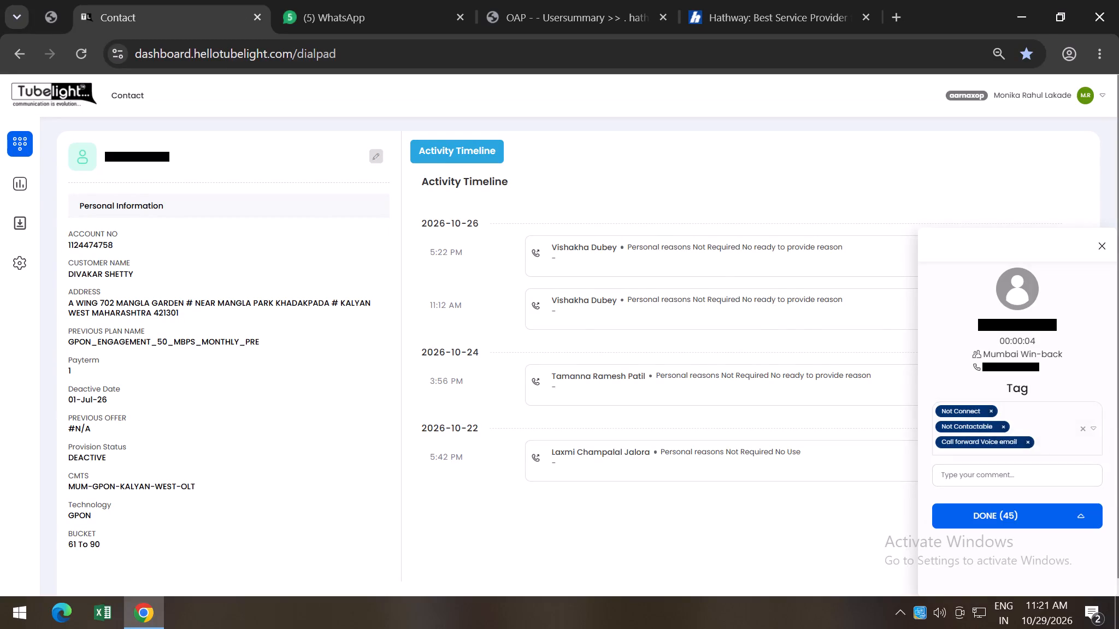
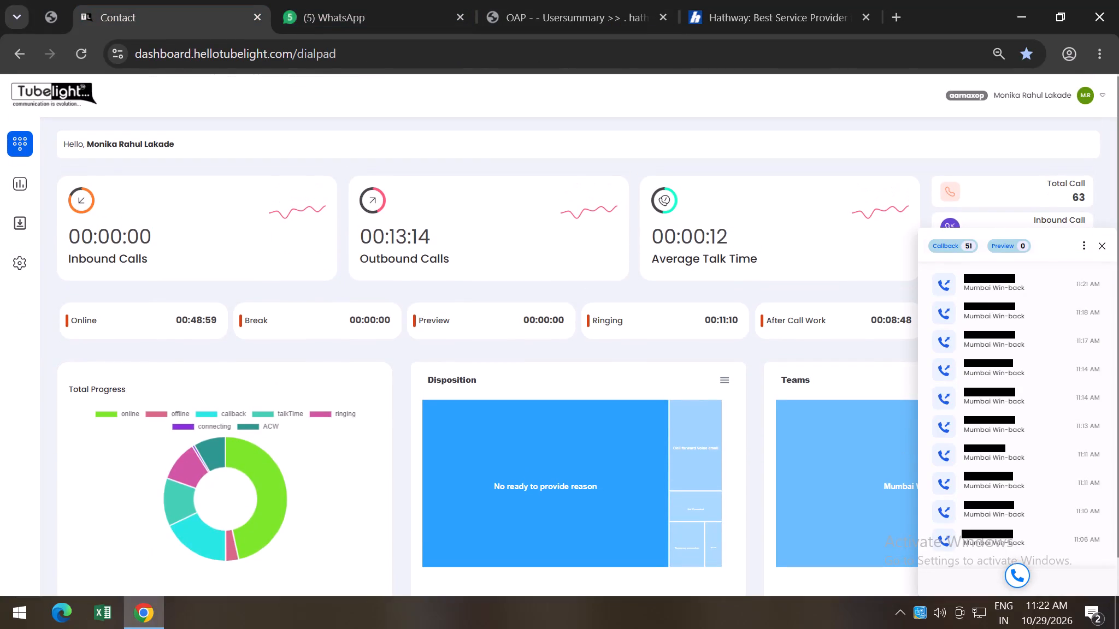
Reload the dialpad page and set the agent status back to online to resume taking Mumbai Win-back calls.
key(F5)
click(1021, 399)
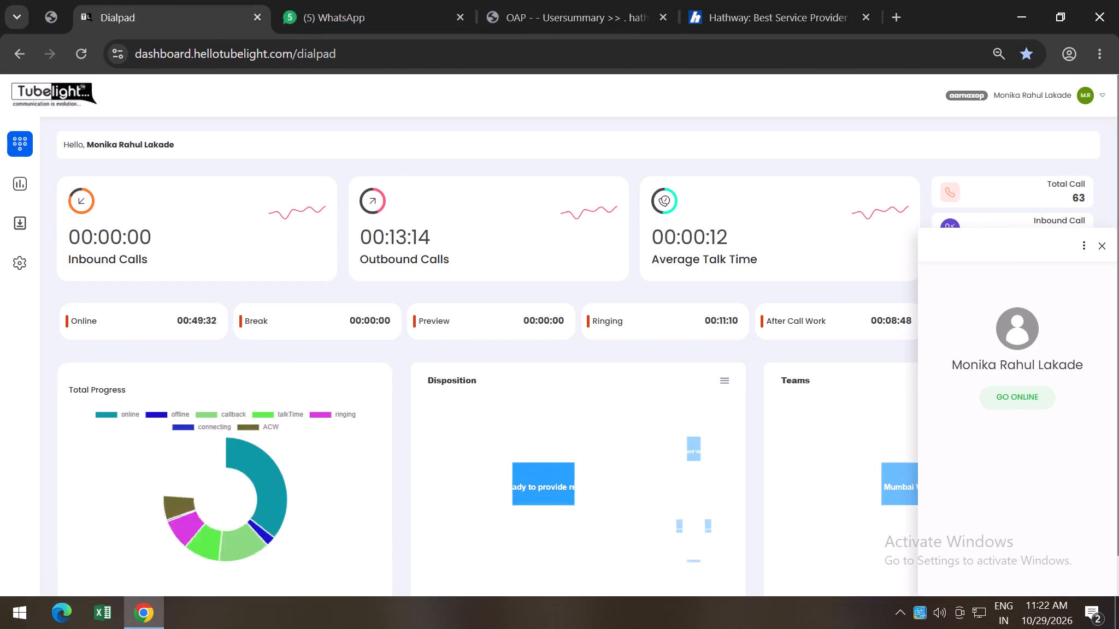
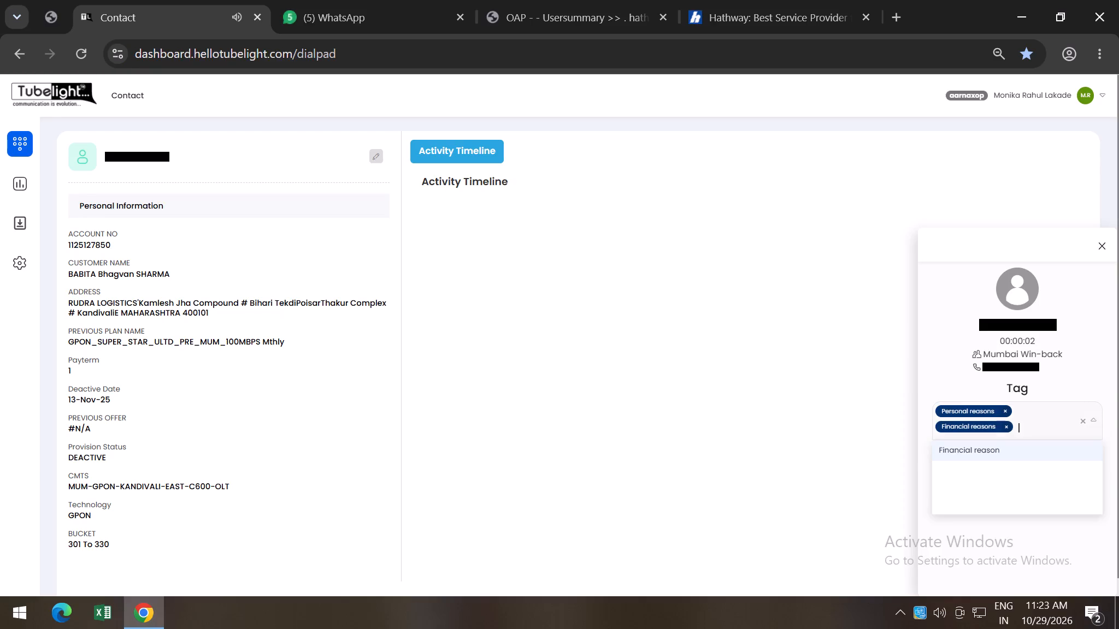
Add the Financial reason tag to the Mumbai Win-back call, under Personal reasons and Financial reasons, and submit the call's tagging.
click(1015, 452)
drag(1039, 425, 1033, 447)
click(1020, 501)
click(1036, 537)
click(1032, 522)
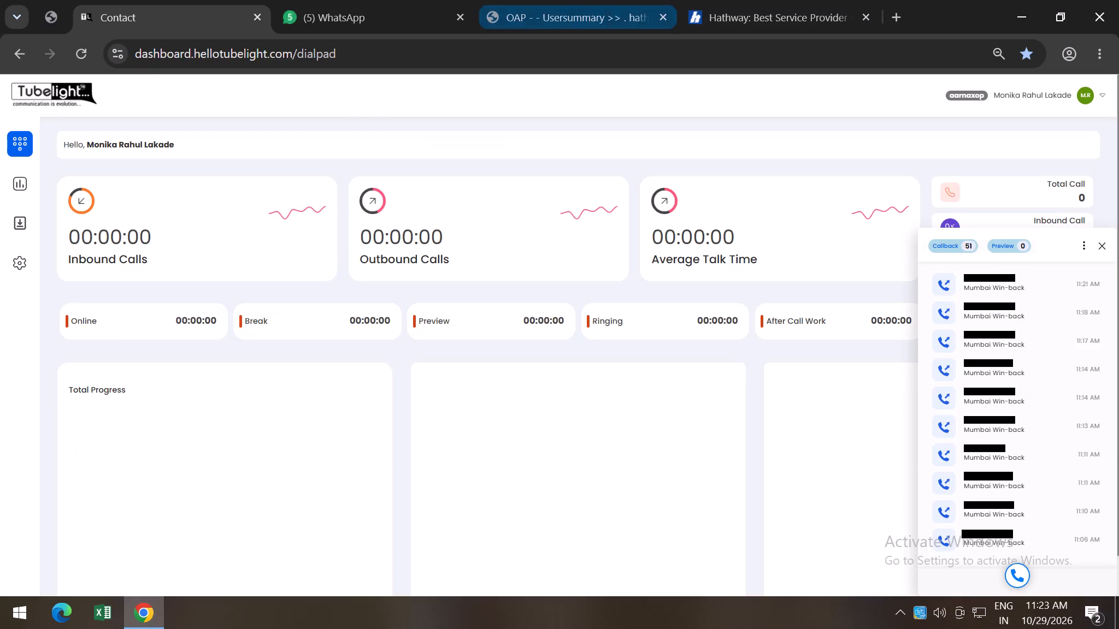
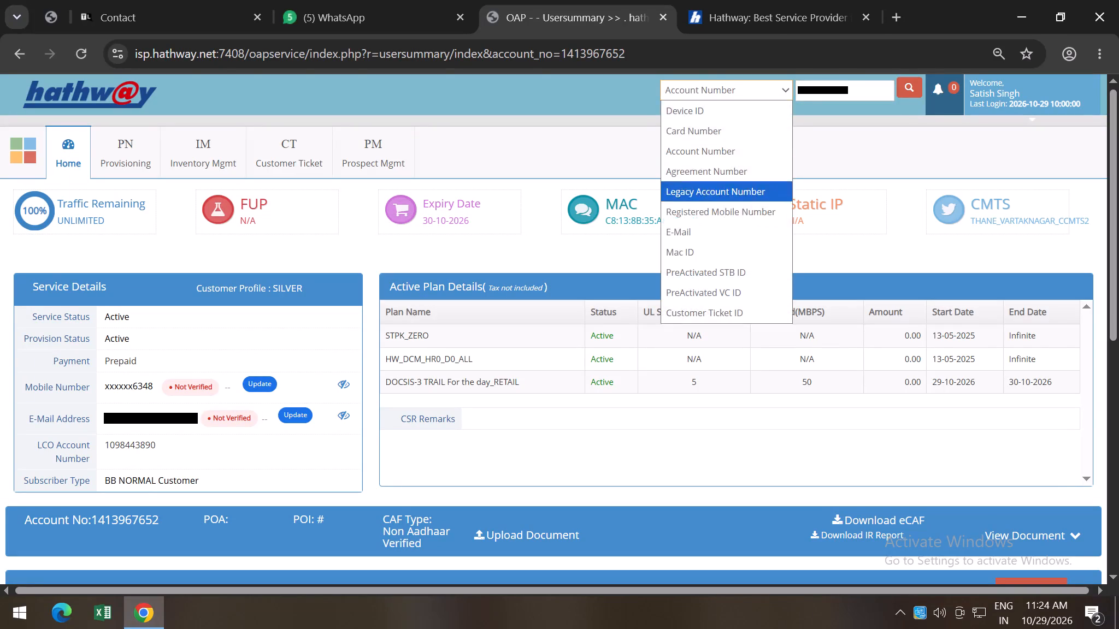
Search for the customer by Registered Mobile Number and open the second matching account, the one with a company name.
click(754, 209)
click(915, 82)
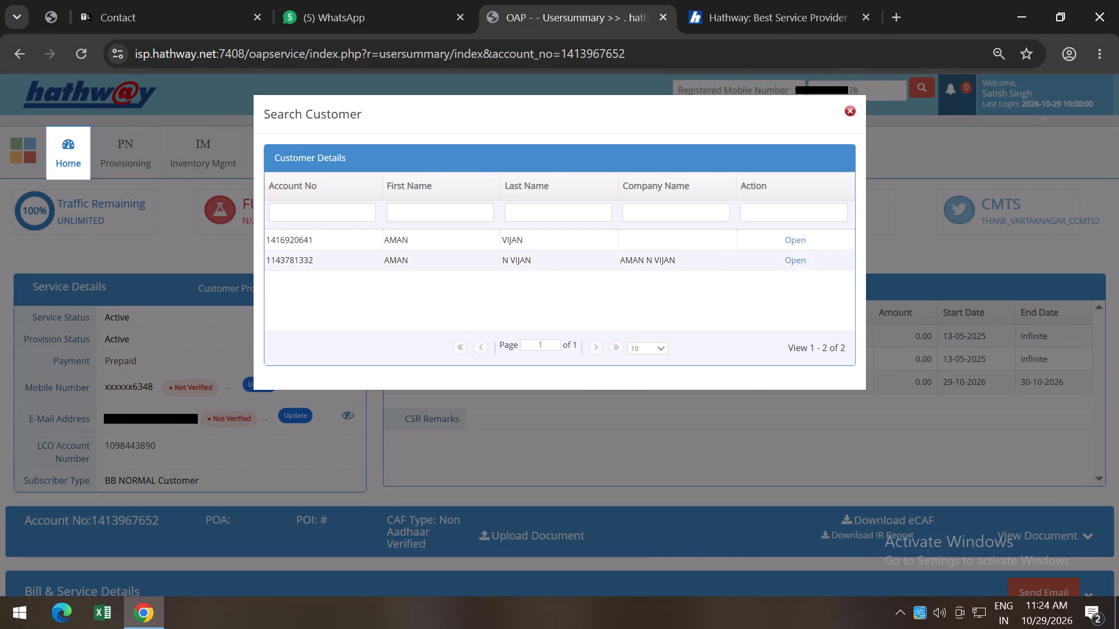
click(793, 260)
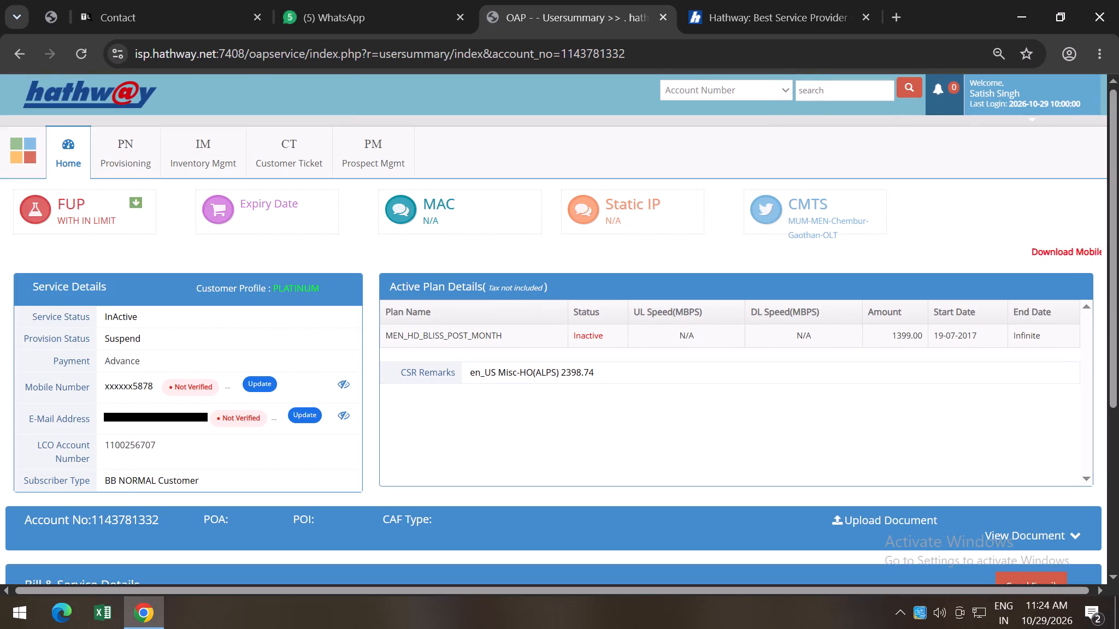
Search again by the same Registered Mobile Number and open the first matching account, the one without a company name, to view its details.
click(803, 88)
key(ctrl+v)
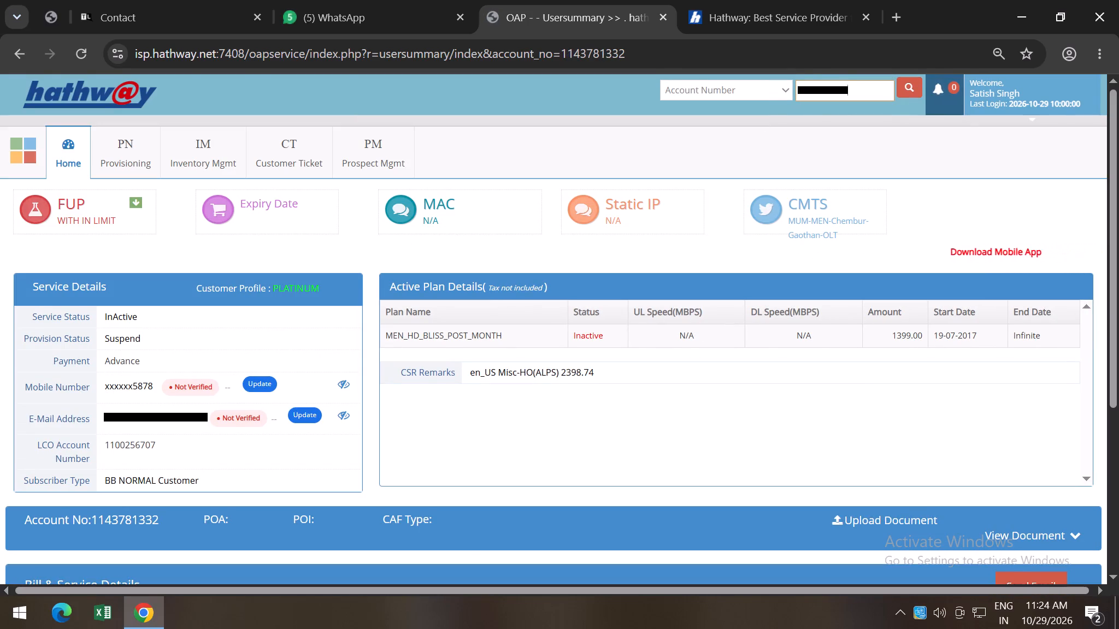
click(823, 97)
key(BackSpace)
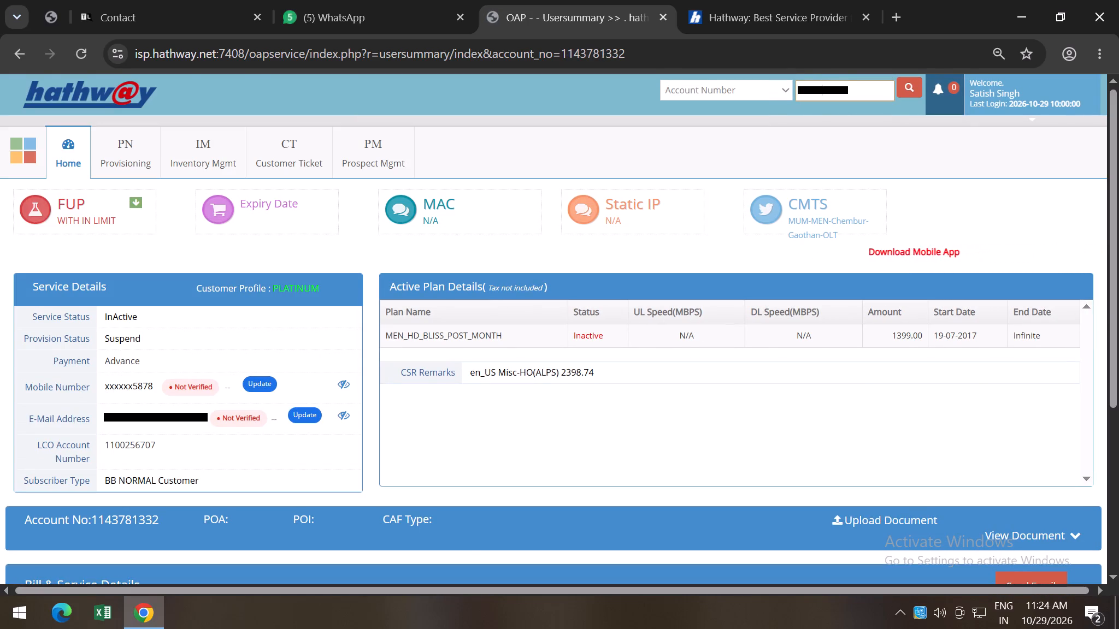
click(791, 96)
click(759, 222)
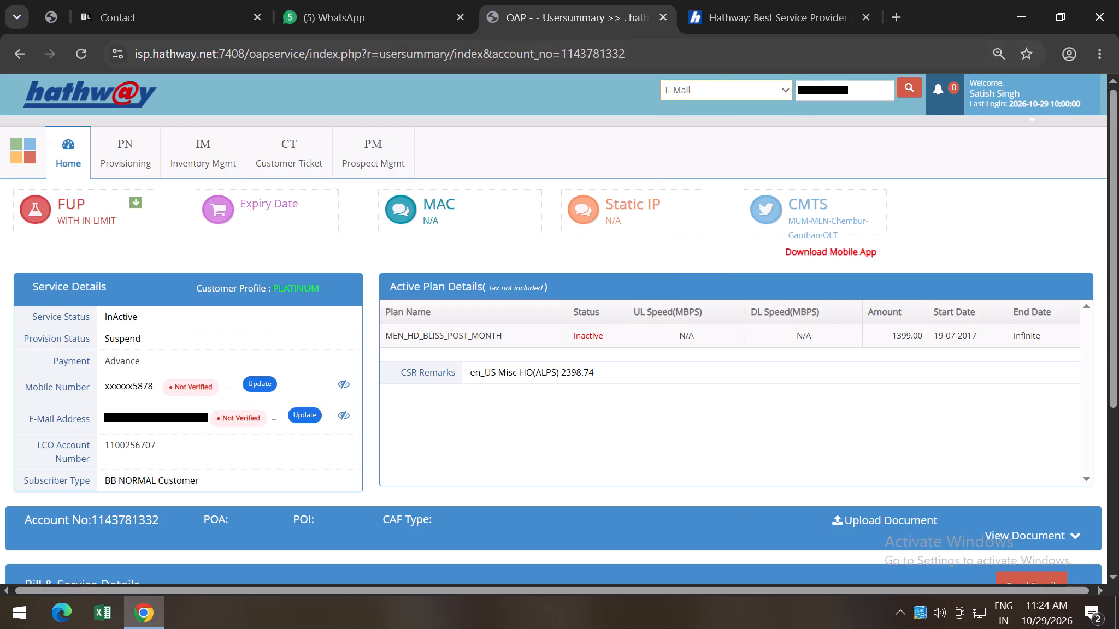
click(781, 87)
click(753, 215)
click(906, 94)
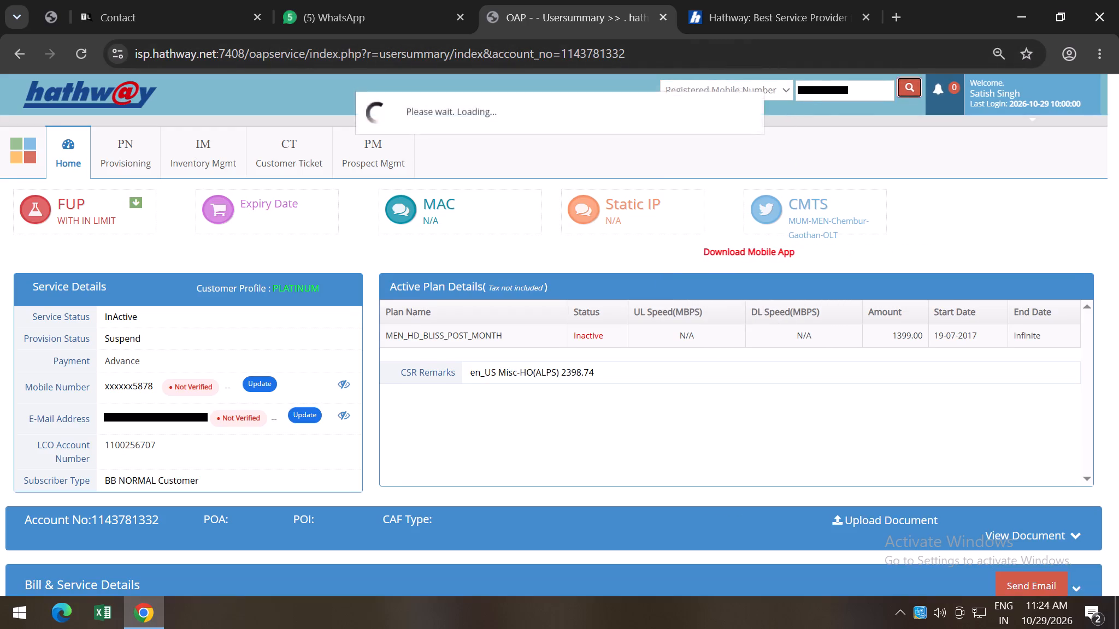
click(792, 236)
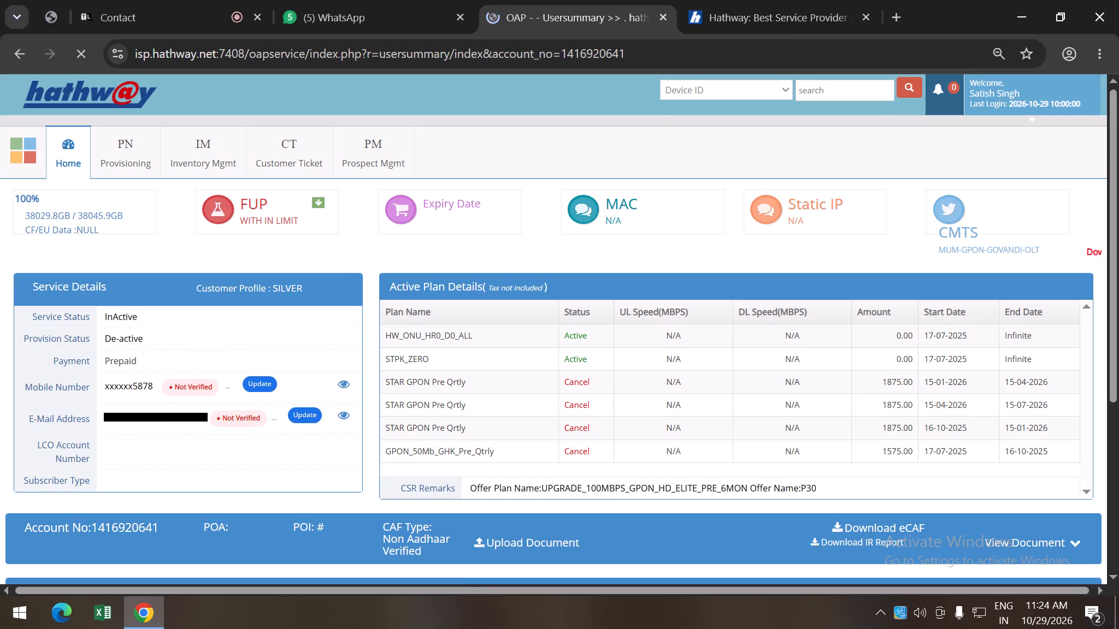
scroll(239, 423, down, 7)
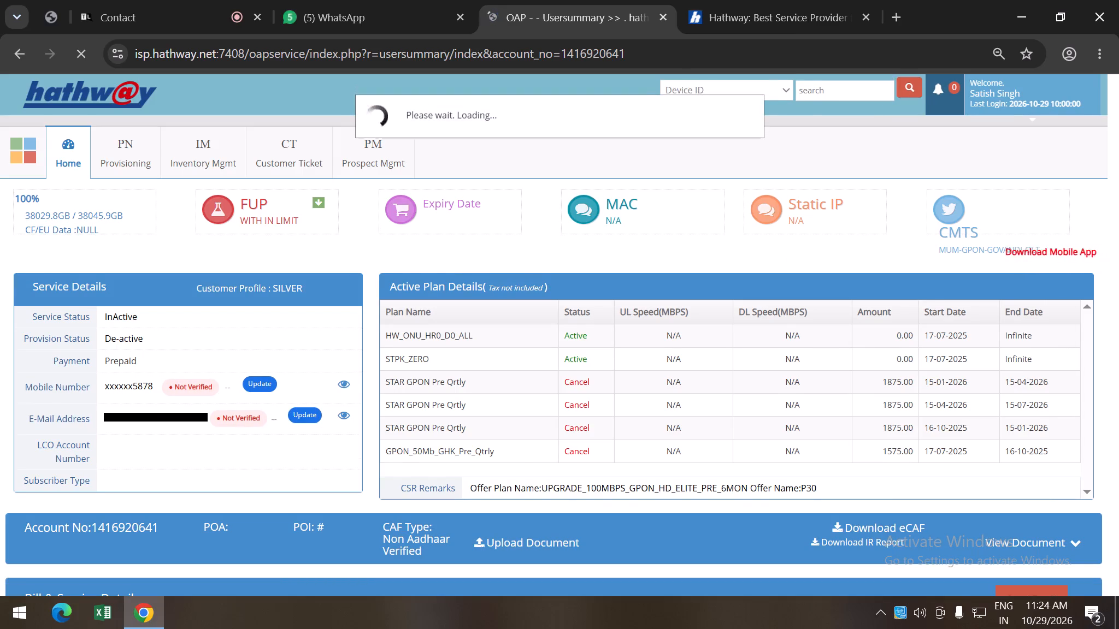
Search the account's payment history with the start date set to 23-June-2020.
scroll(61, 474, down, 4)
click(60, 399)
scroll(119, 452, down, 3)
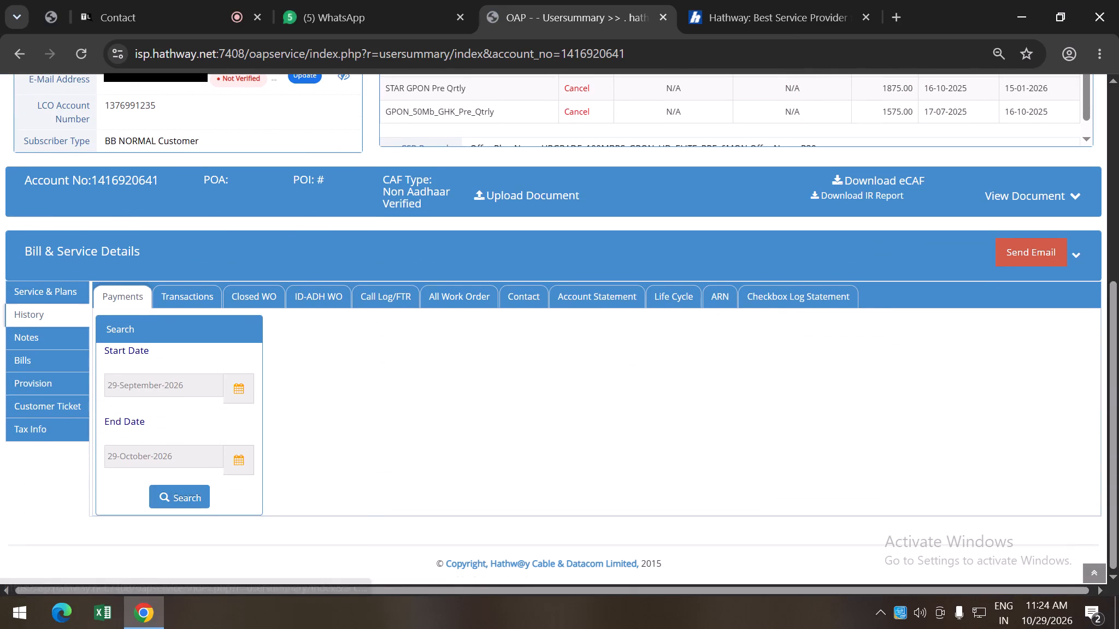
click(228, 380)
double_click(173, 389)
click(156, 419)
click(164, 467)
click(161, 481)
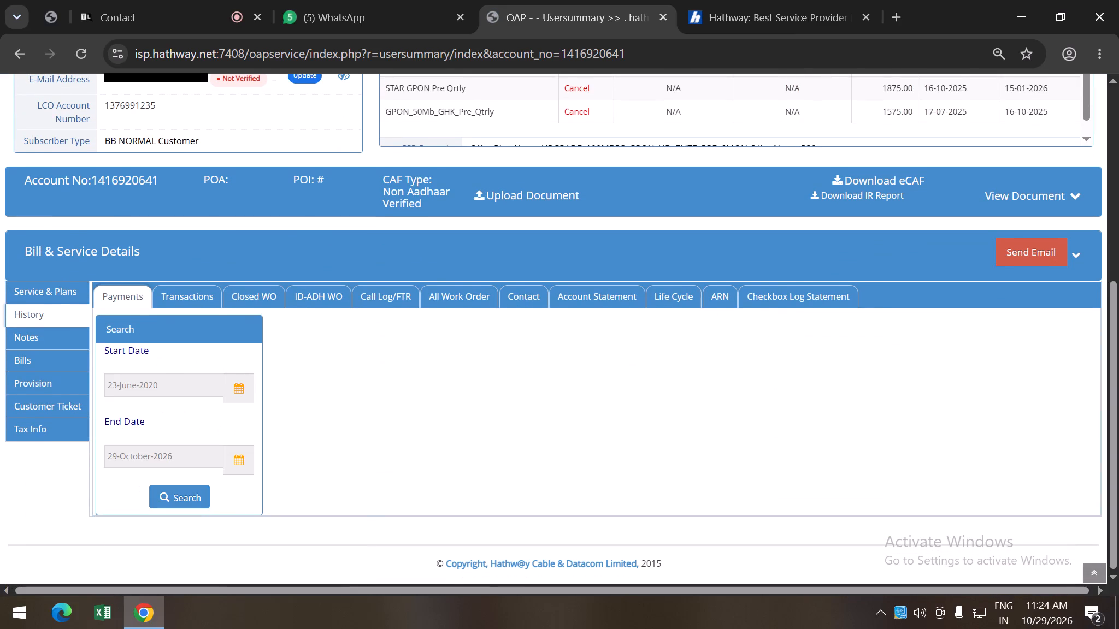
click(164, 500)
Review the Payment List entries against the account's Service Details, Active Plan Details and CSR Remarks.
scroll(168, 503, down, 5)
scroll(863, 314, down, 5)
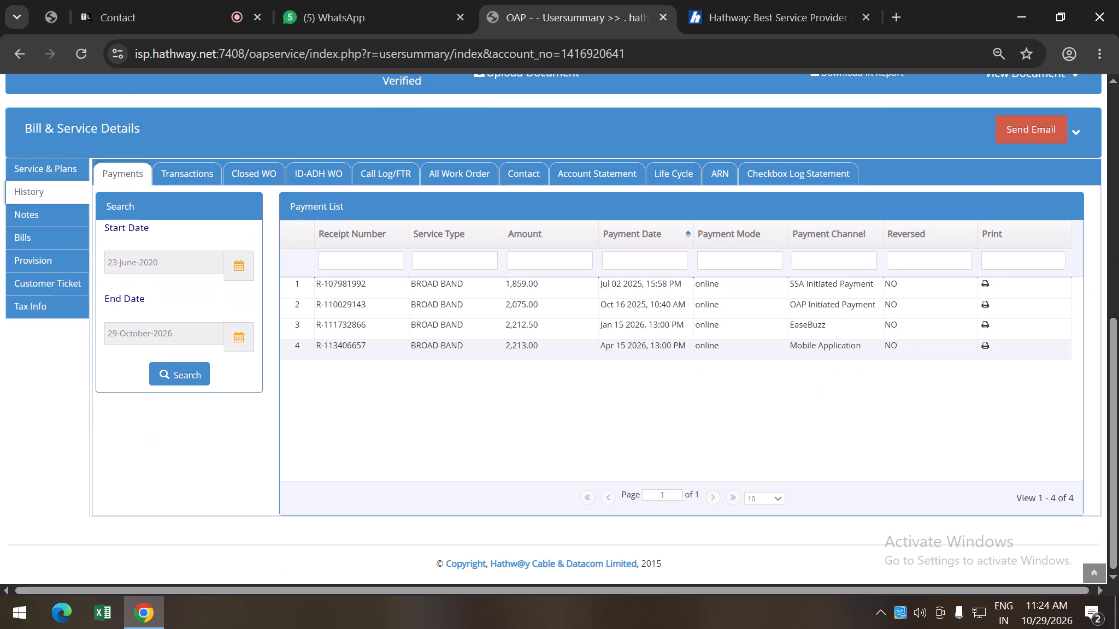
scroll(581, 444, down, 5)
scroll(652, 398, down, 5)
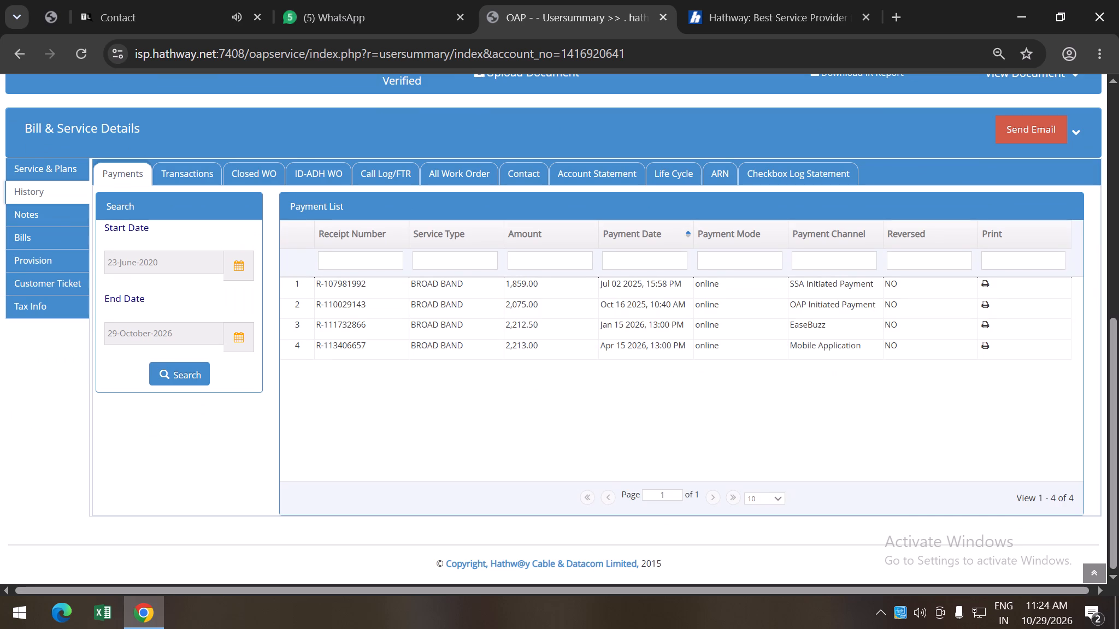
scroll(698, 348, up, 3)
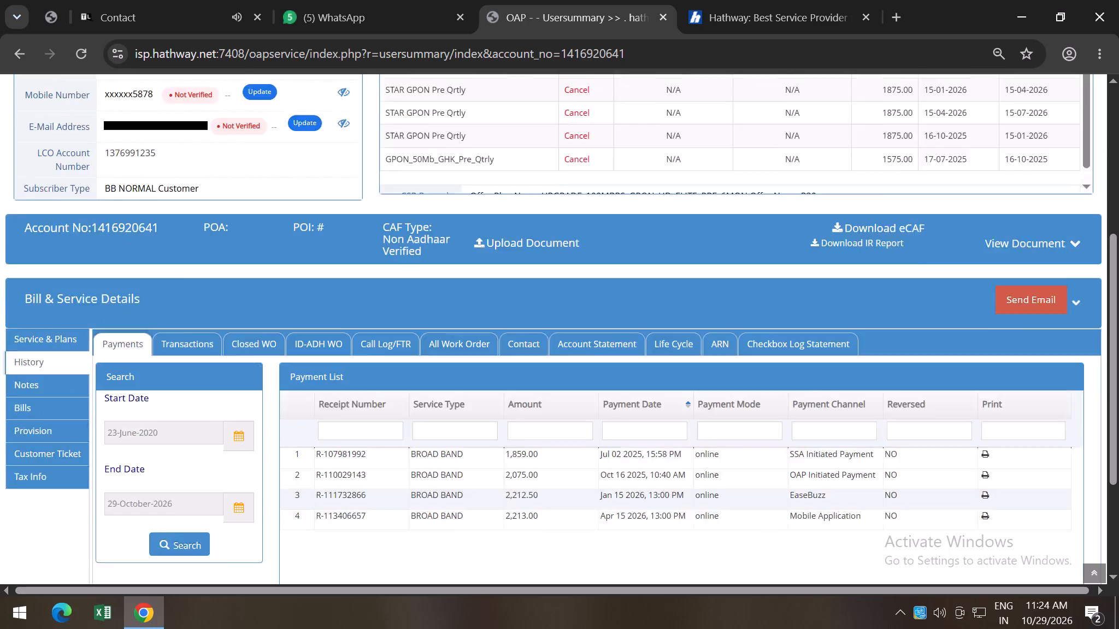
scroll(701, 343, up, 3)
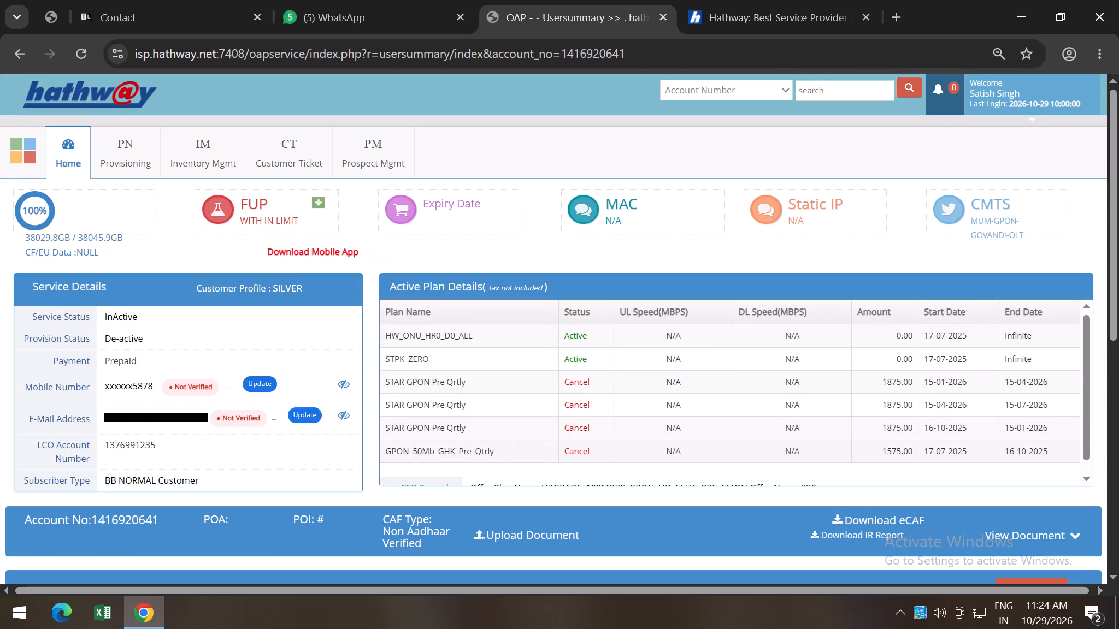
scroll(849, 470, down, 19)
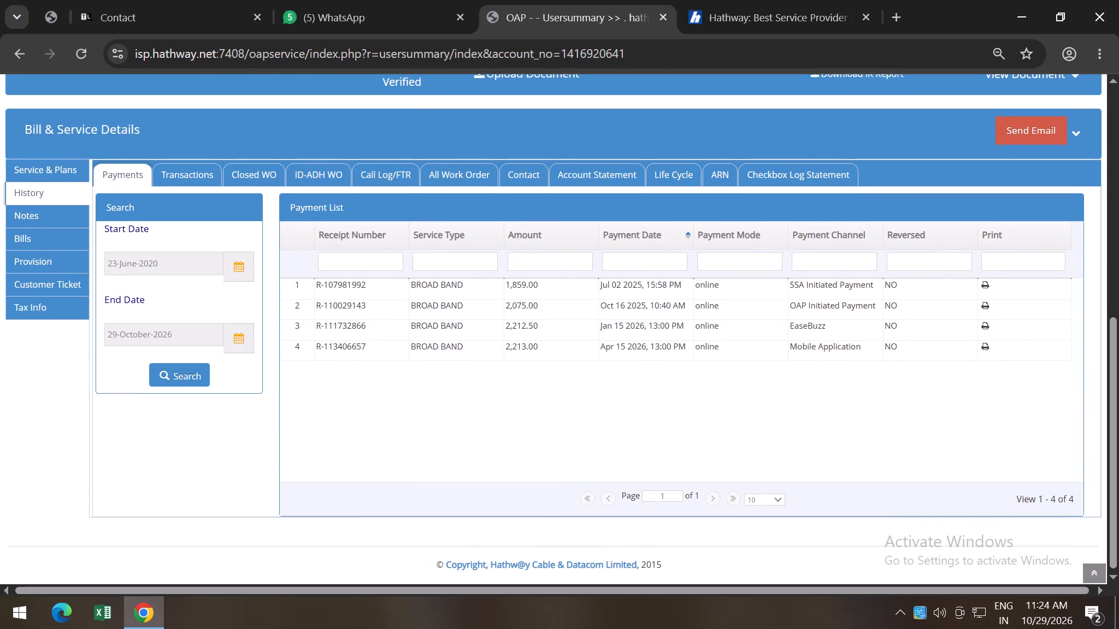
scroll(496, 337, up, 7)
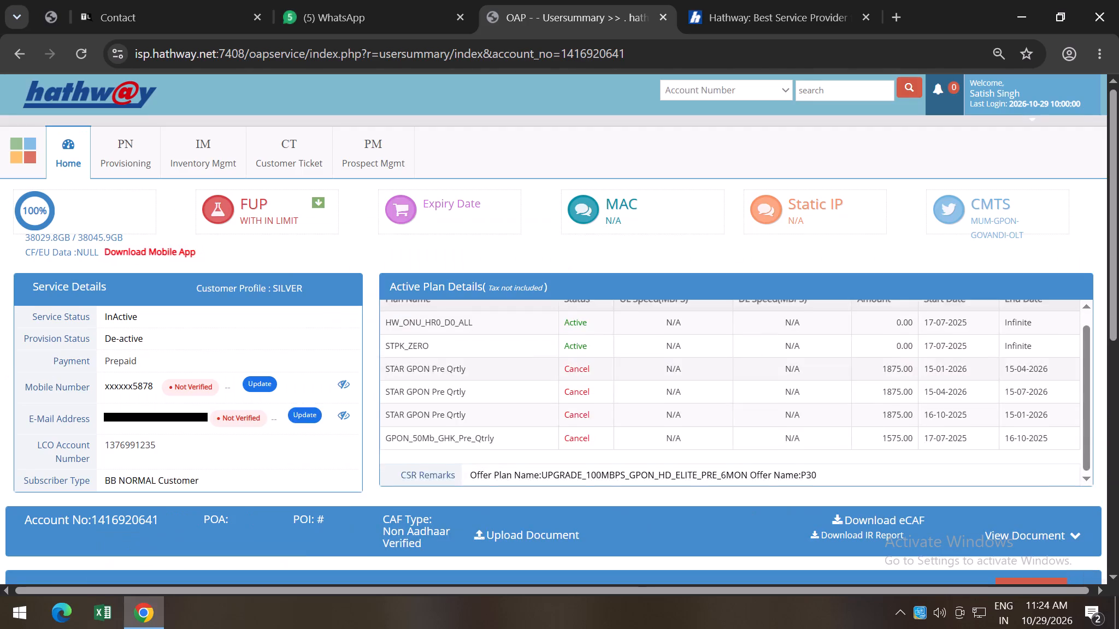
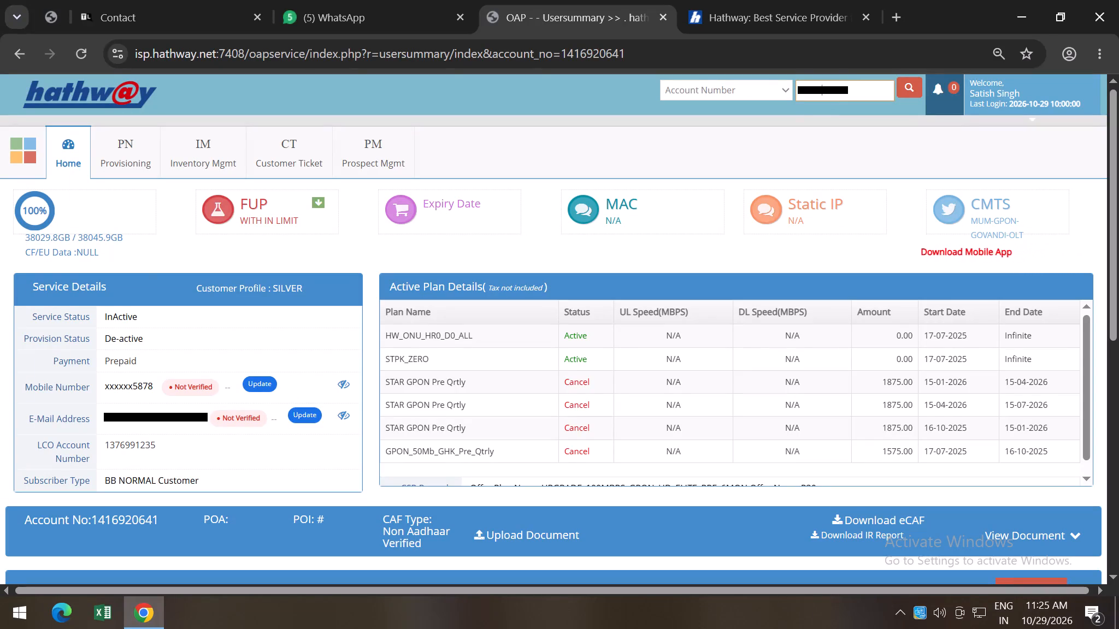
Search for the customer by Registered Mobile Number and reveal the masked mobile number and e-mail address in the Service Details.
click(784, 92)
click(739, 218)
click(915, 86)
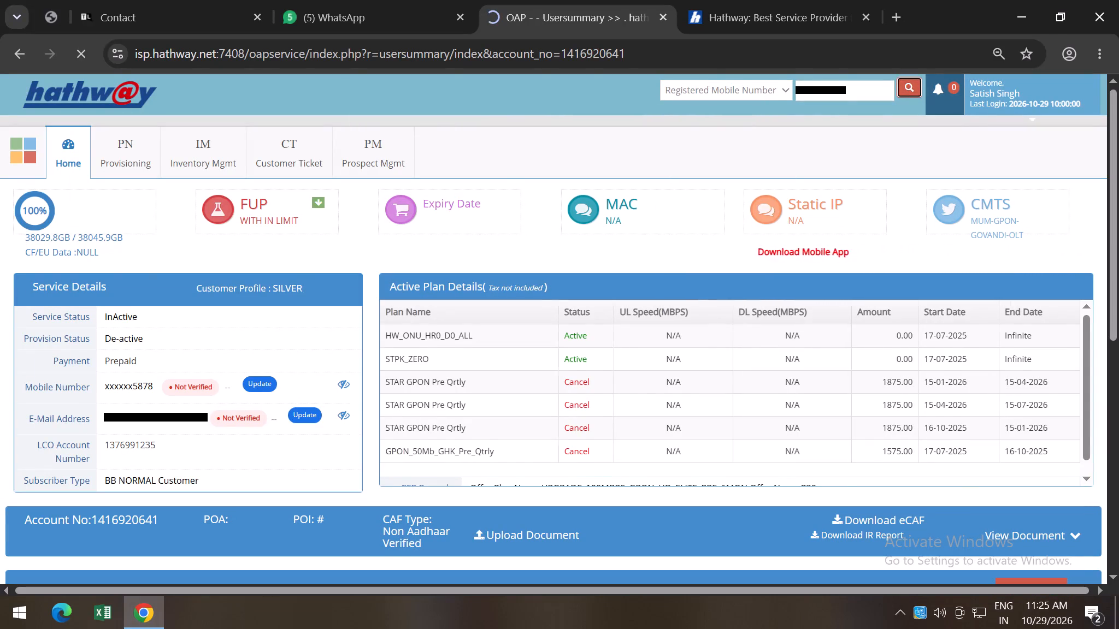
click(345, 385)
click(348, 409)
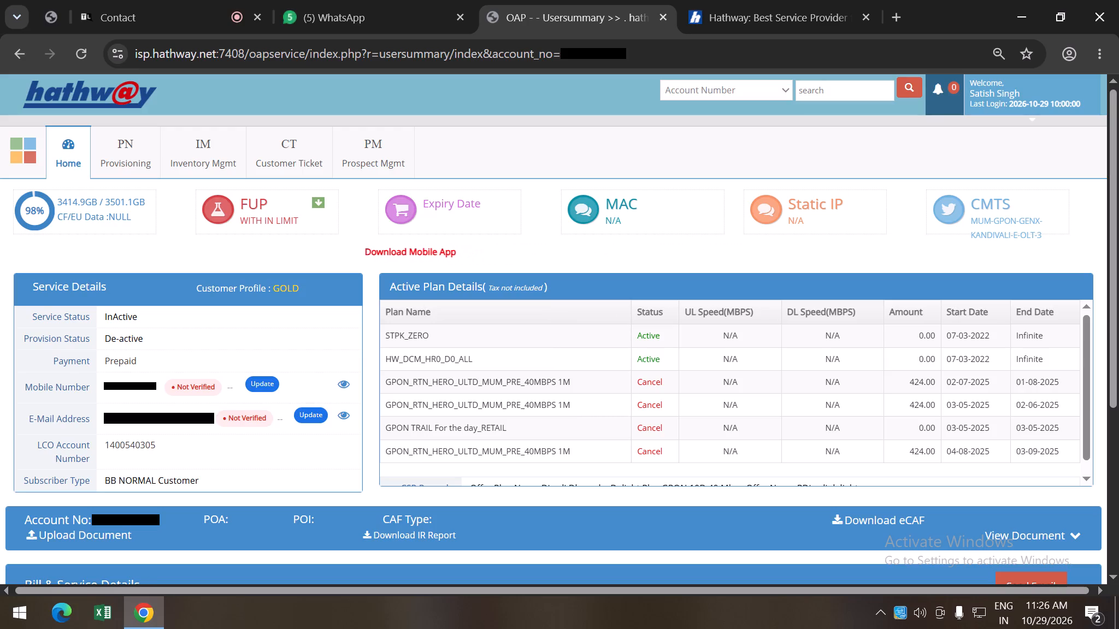
Switch to the Tubelight dialpad and end the ongoing Mumbai Win-back call.
click(121, 0)
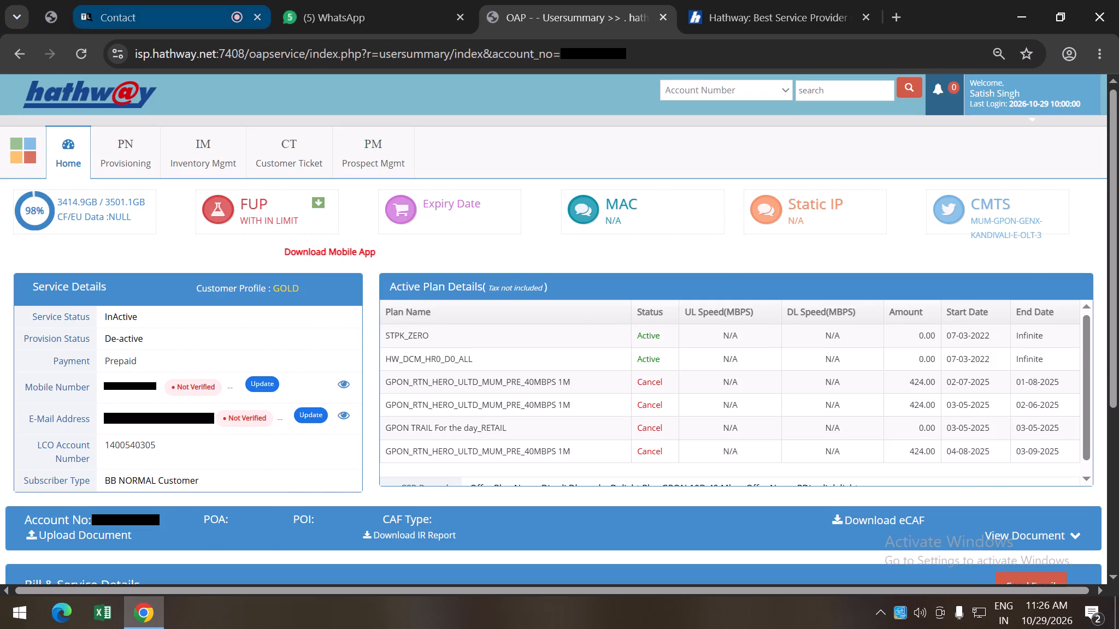
click(1028, 578)
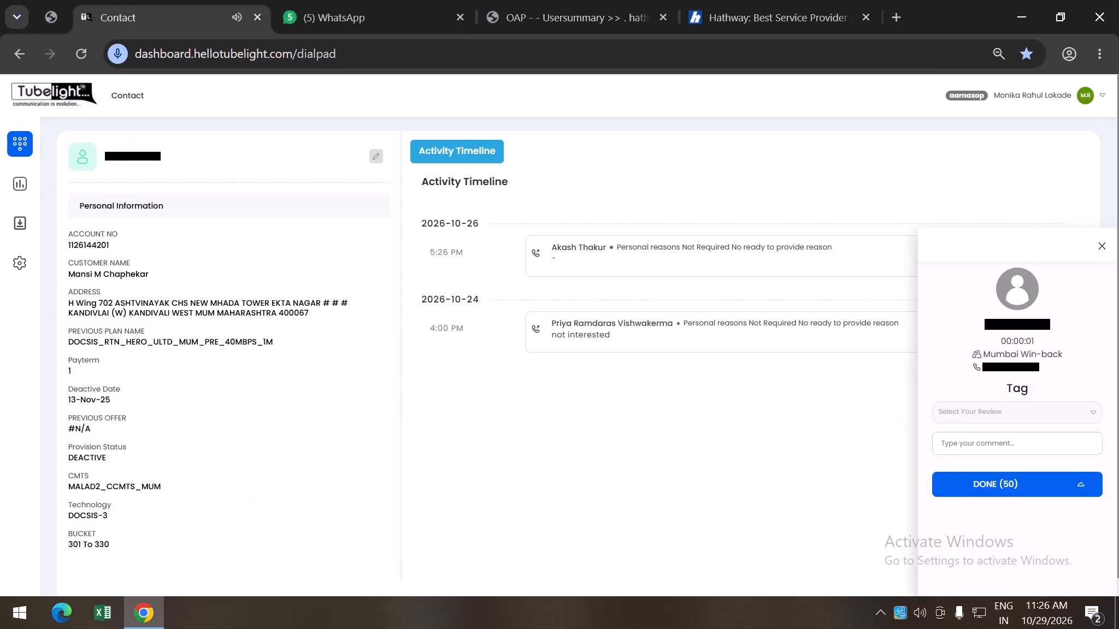
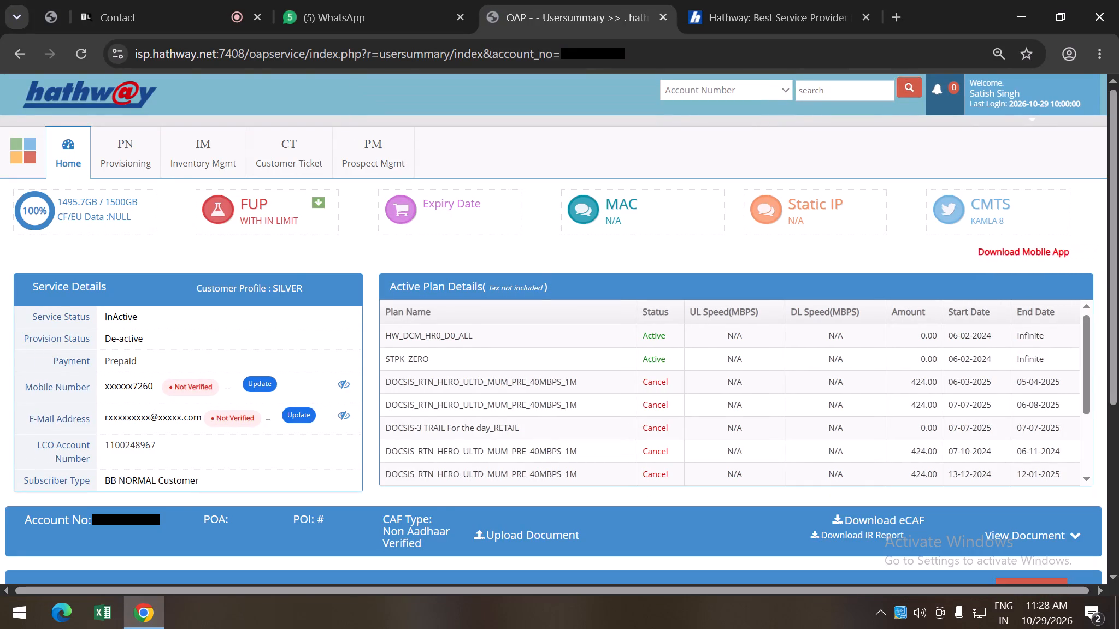
Reveal the customer's masked mobile number in the account's Service Details.
click(343, 427)
click(344, 418)
click(344, 418)
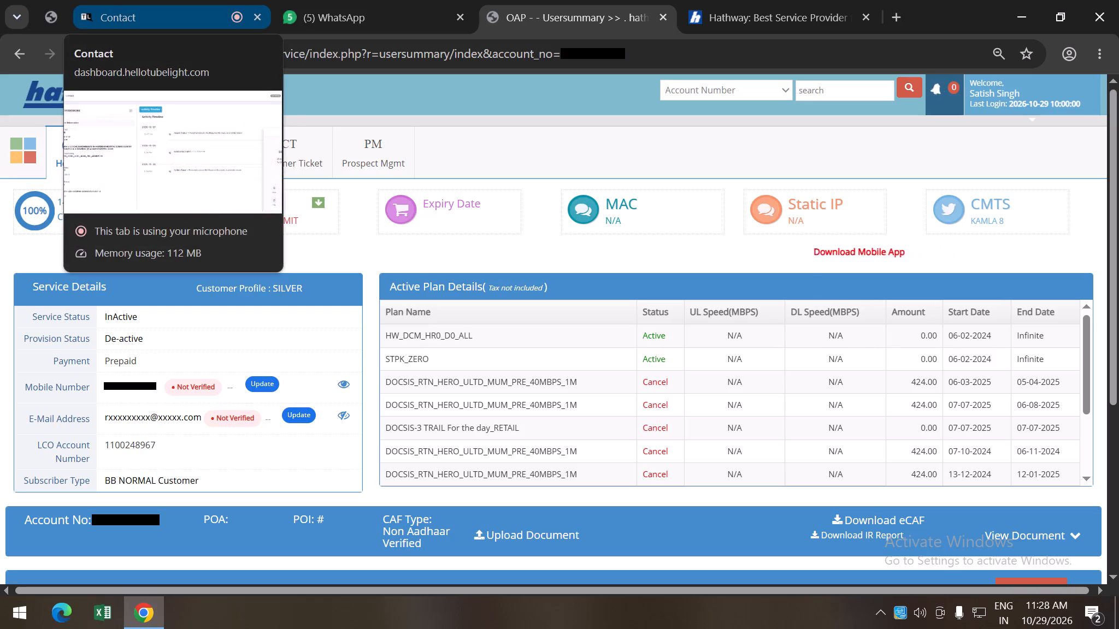
Switch to the Tubelight dialpad and end the ongoing Mumbai Win-back call.
click(116, 0)
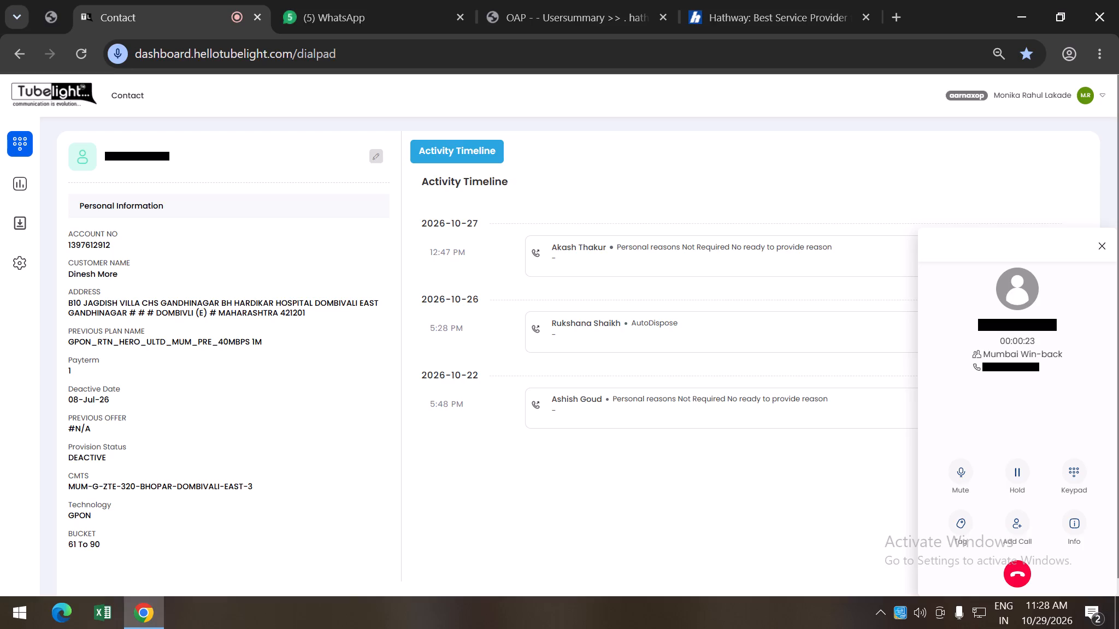
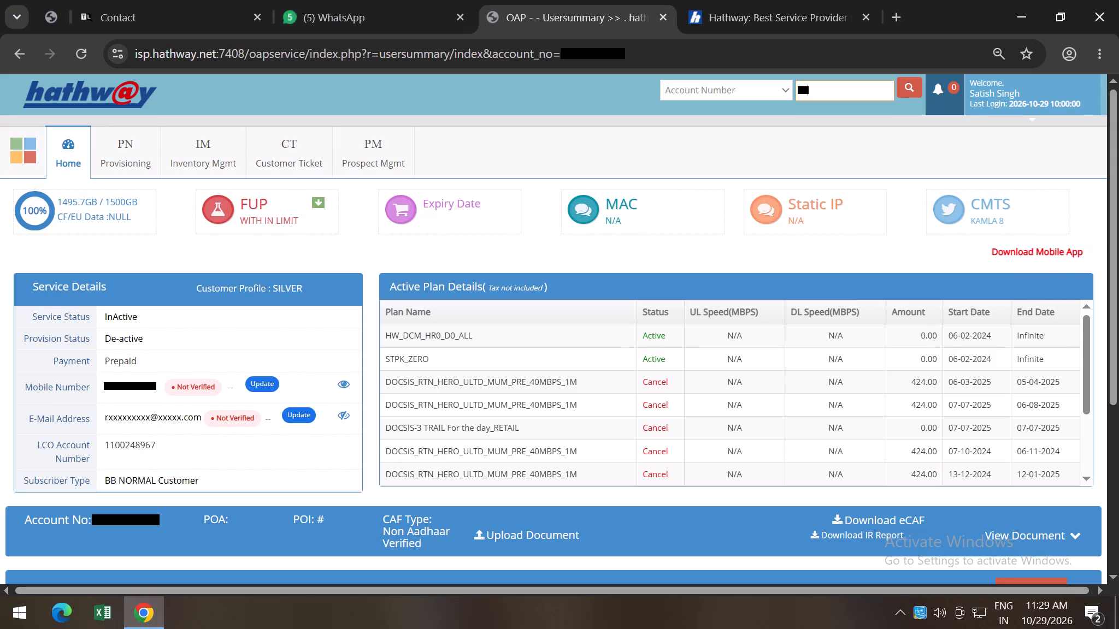
Search for the next customer's account by Registered Mobile Number.
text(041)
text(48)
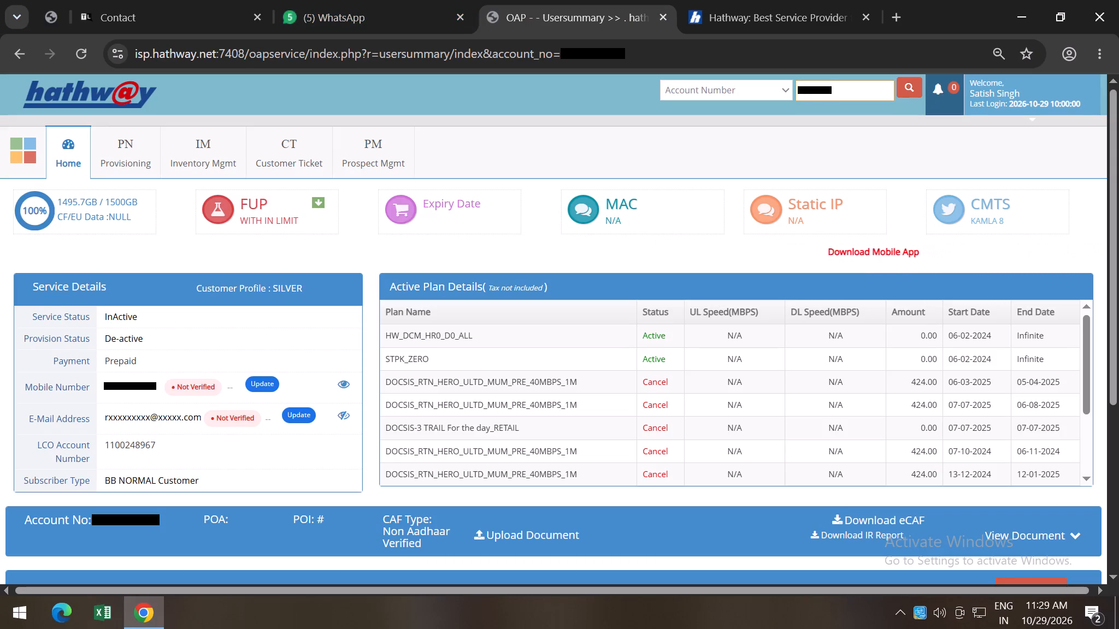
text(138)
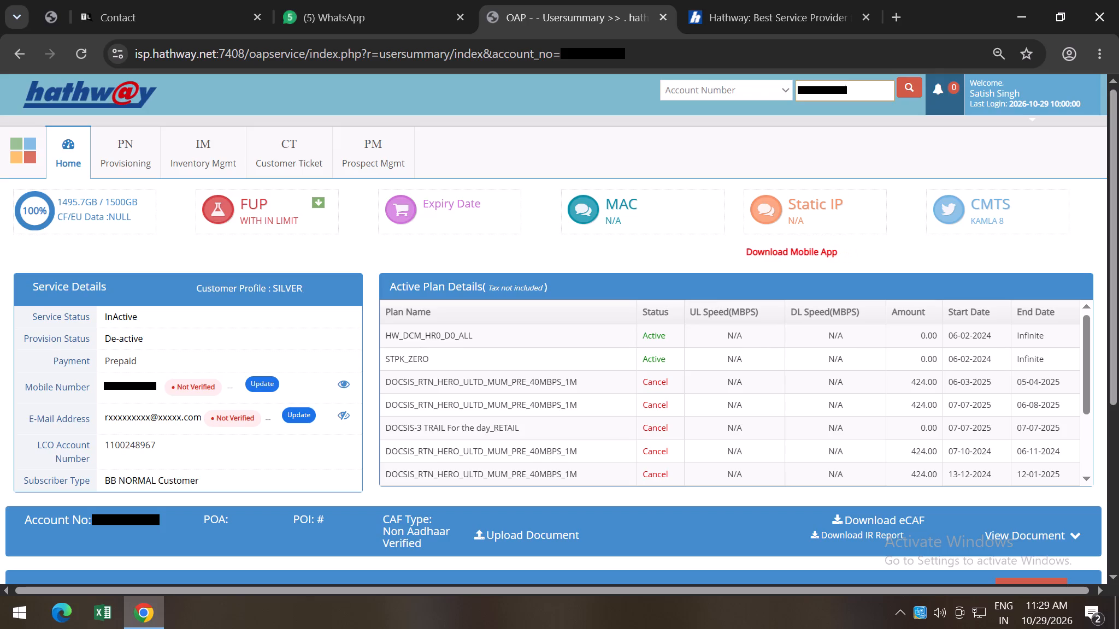
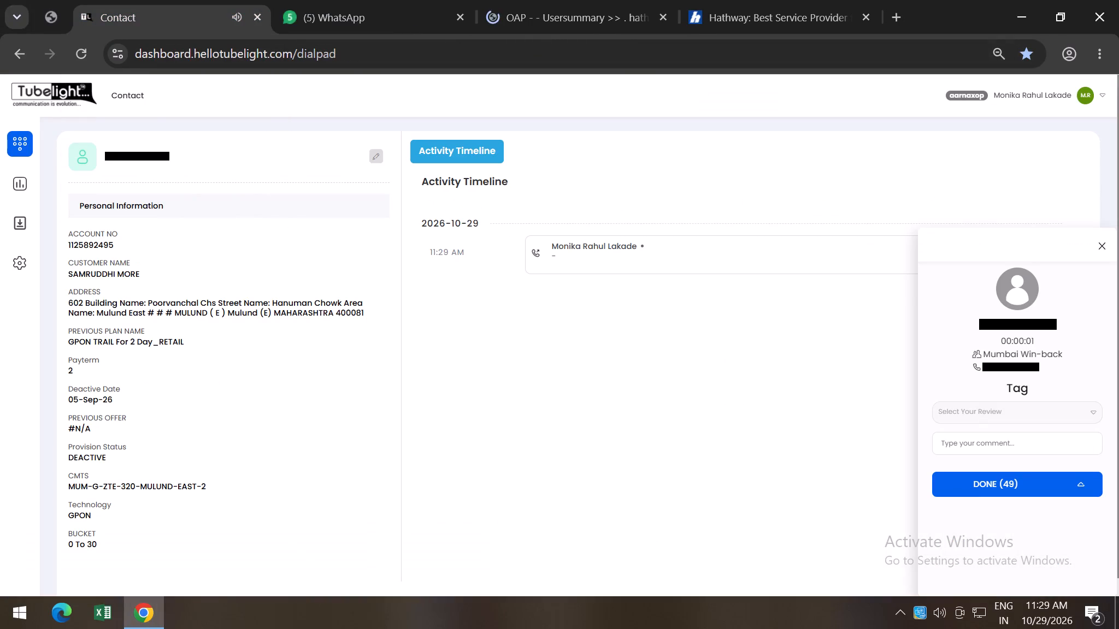
Tag the ended Mumbai Win-back call as Personal reasons and open the list of its more specific reasons.
click(985, 417)
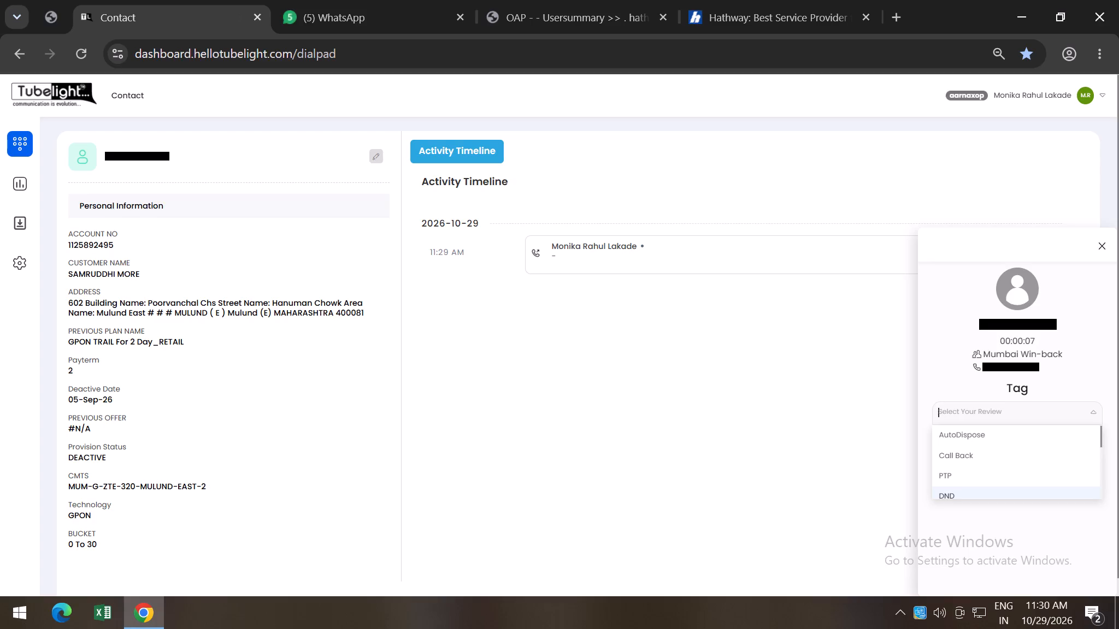
scroll(996, 434, down, 1)
click(997, 465)
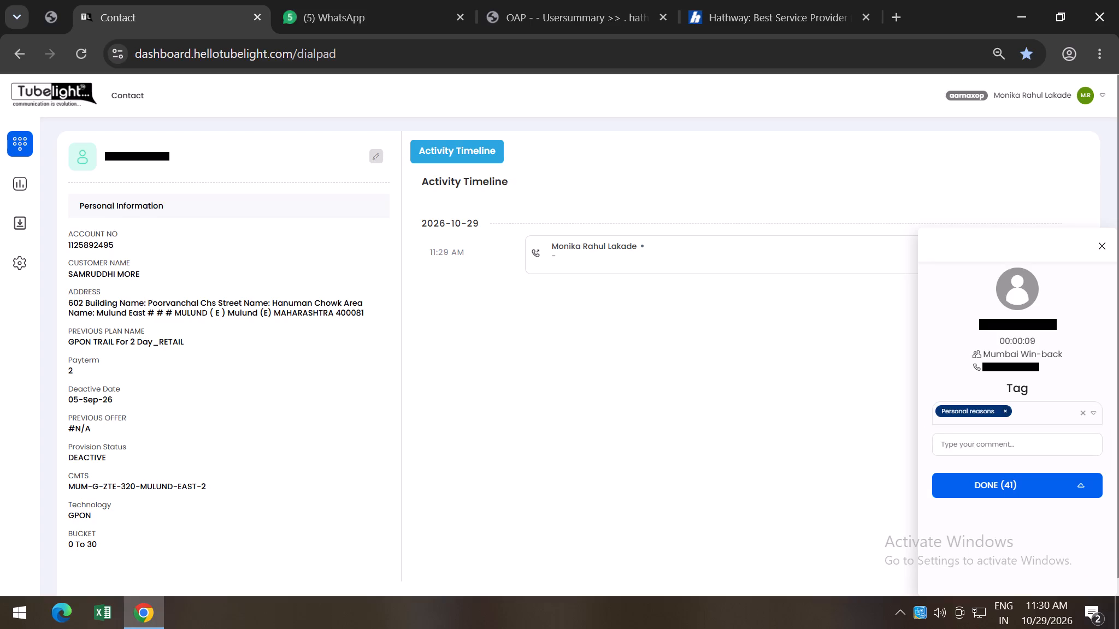
click(1020, 407)
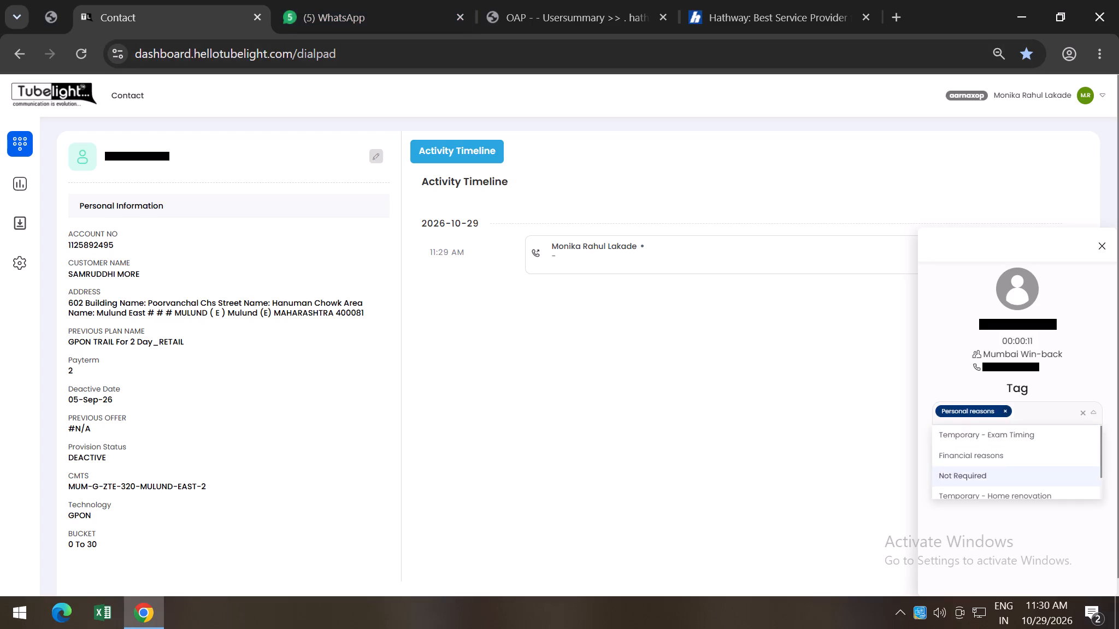
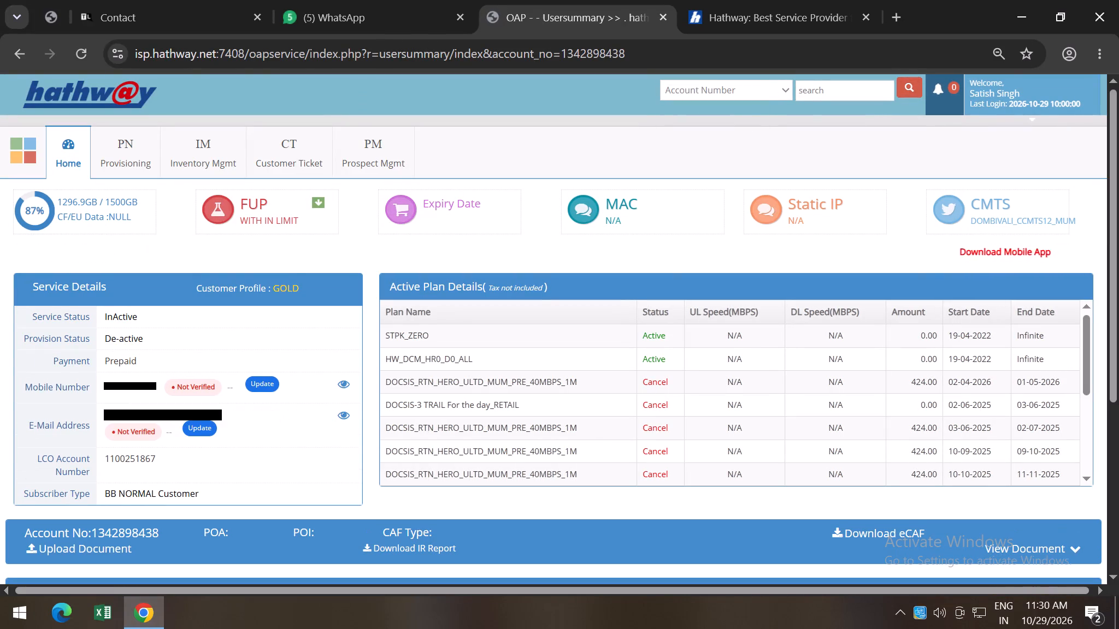
Copy the customer's revealed mobile number from Service Details and try to call it from the Tubelight dialpad using Mumbai Win-back.
triple_click(133, 387)
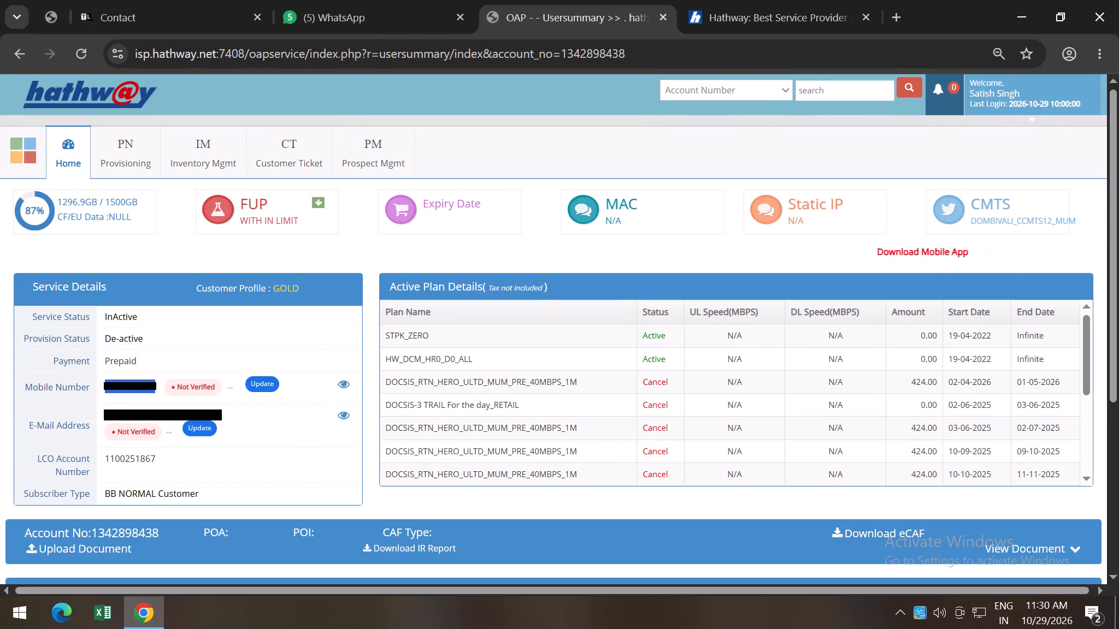
key(ctrl+c)
click(197, 0)
click(1023, 578)
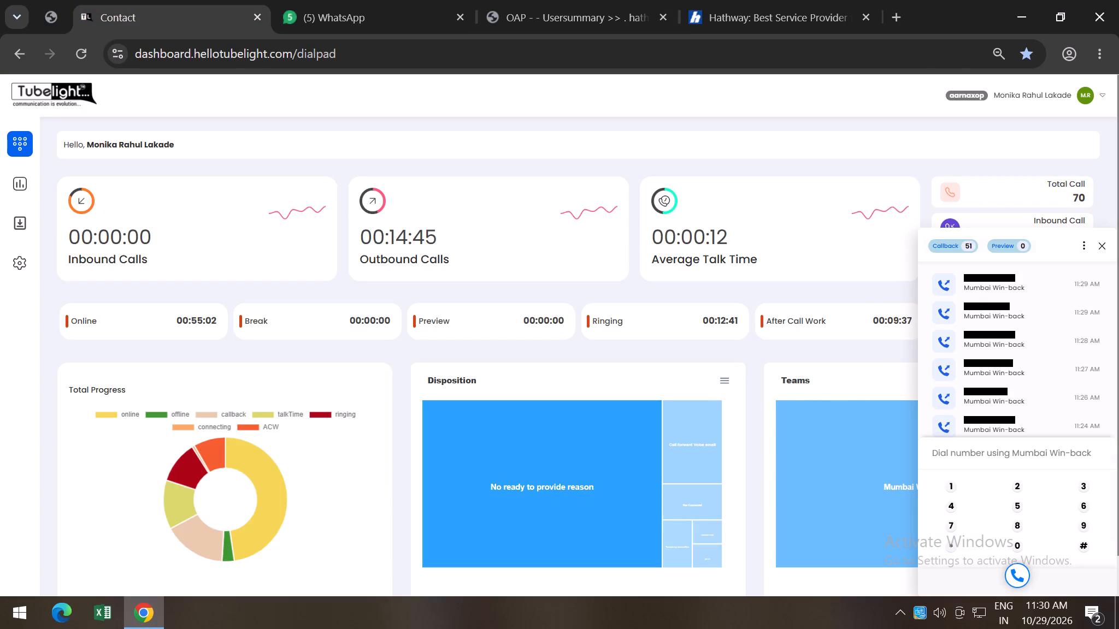
click(1010, 456)
key(ctrl+v)
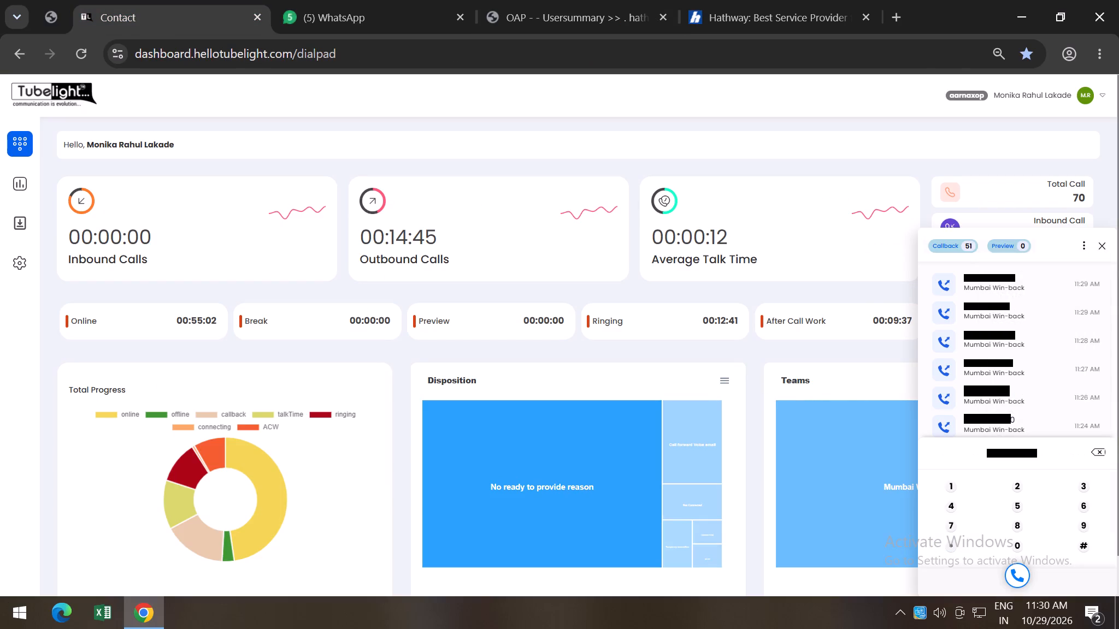
click(1011, 577)
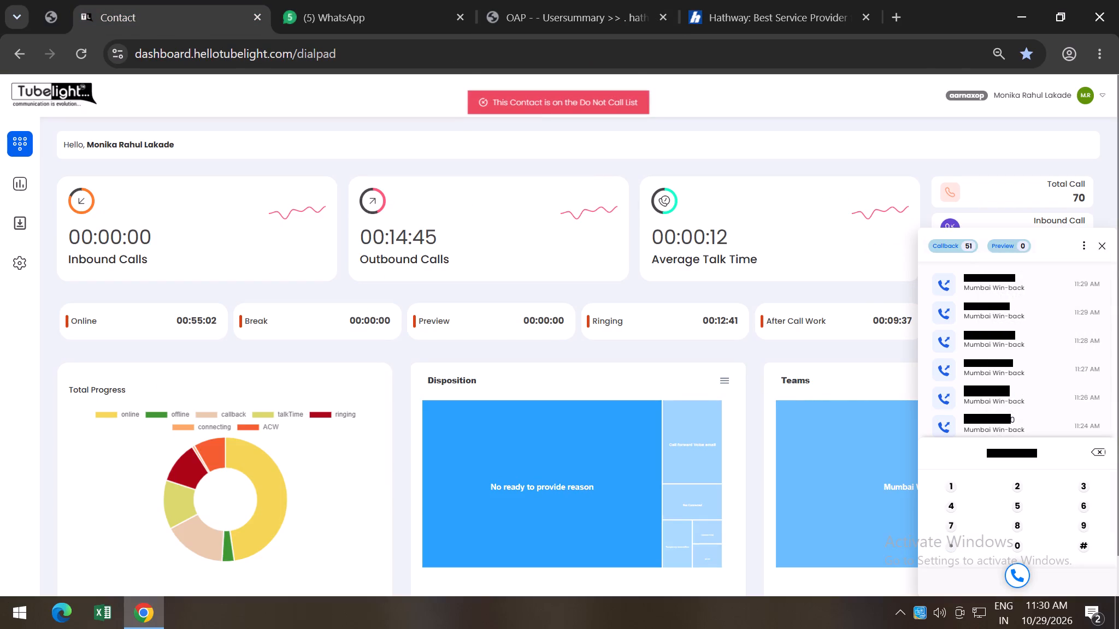
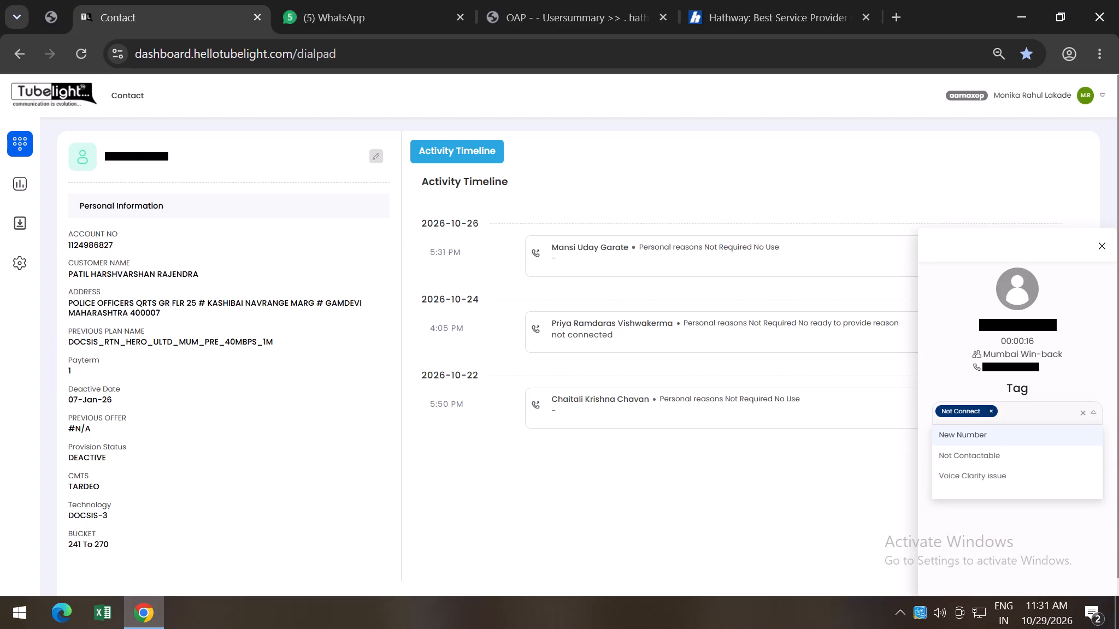
Tag the Mumbai Win-back call as Not Contactable with the reason Not Connected under Not Connect, and submit the disposition.
click(992, 454)
click(1045, 414)
scroll(979, 480, down, 1)
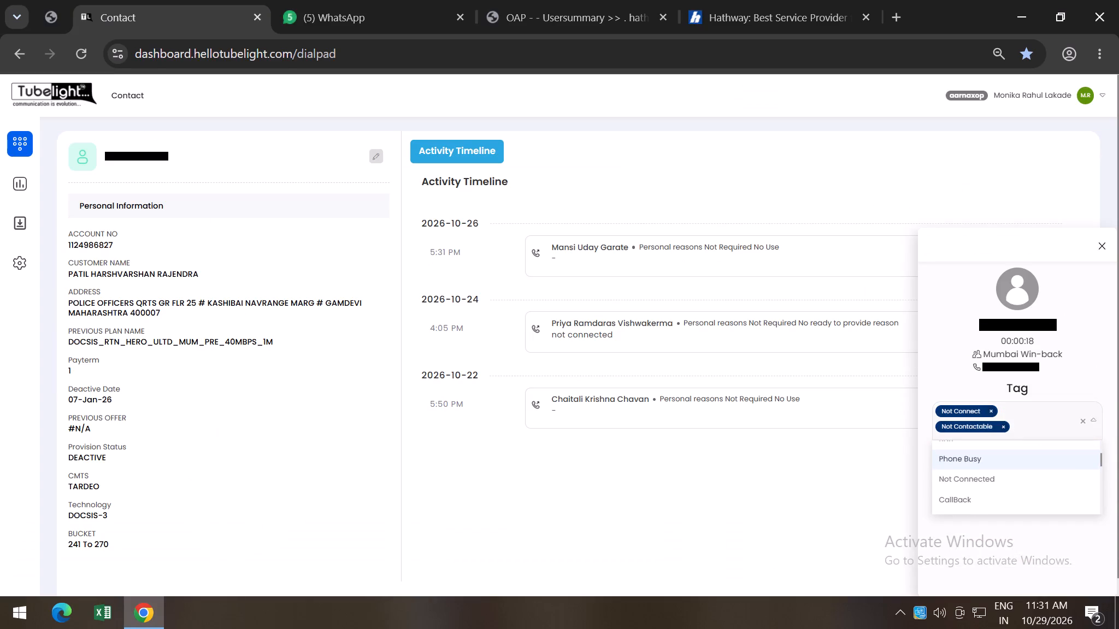
click(979, 482)
click(990, 517)
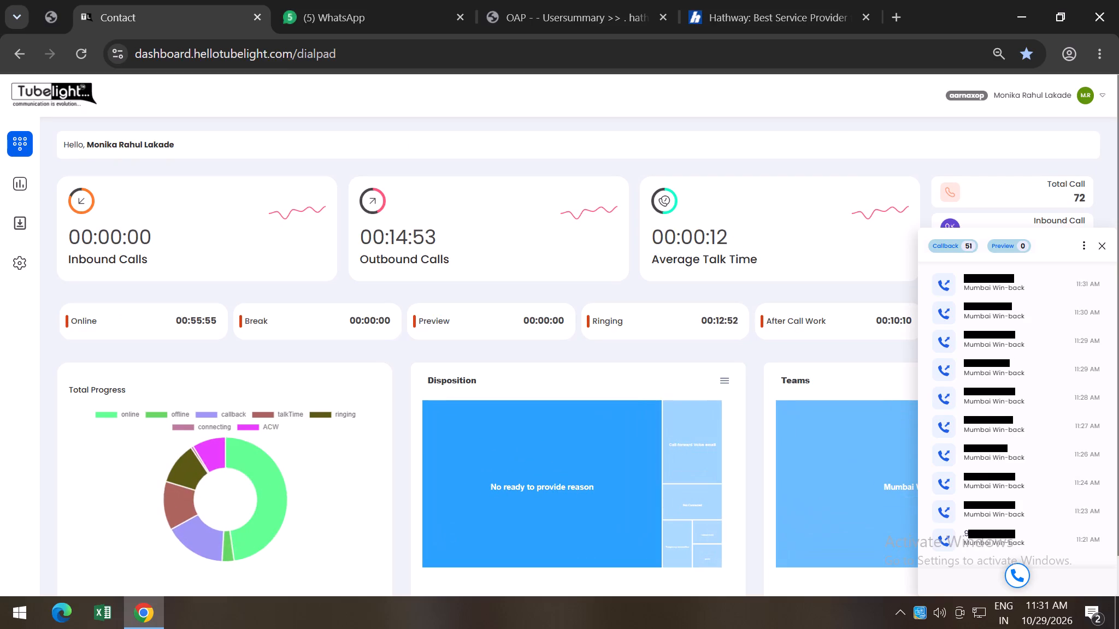
Switch to the customer's OAP account and mask the mobile number and e-mail address in Service Details.
double_click(594, 17)
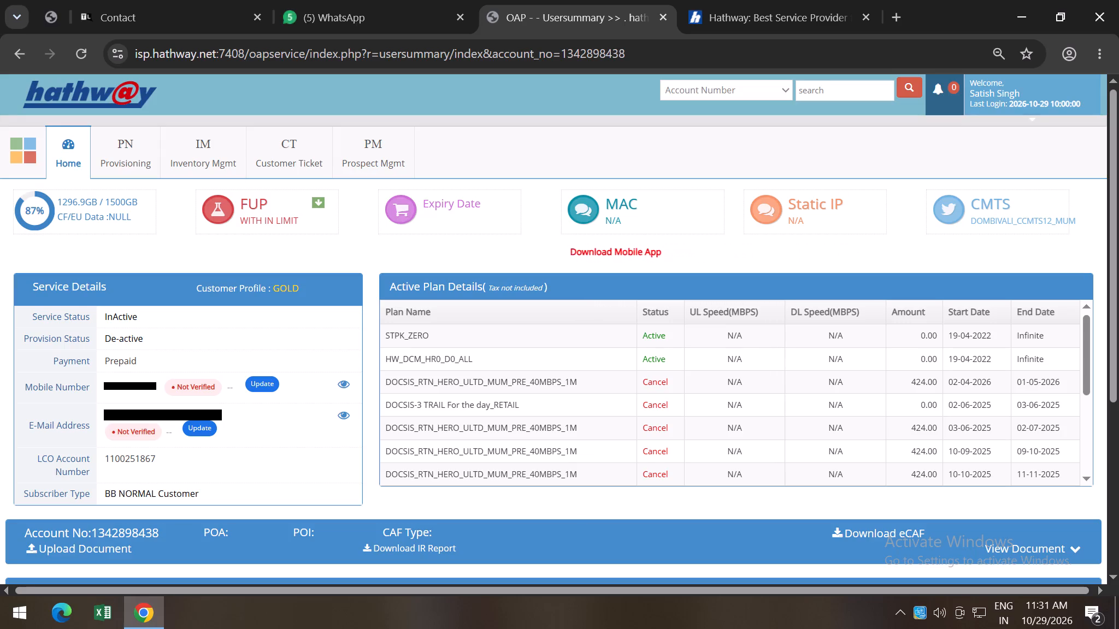
click(339, 384)
click(344, 409)
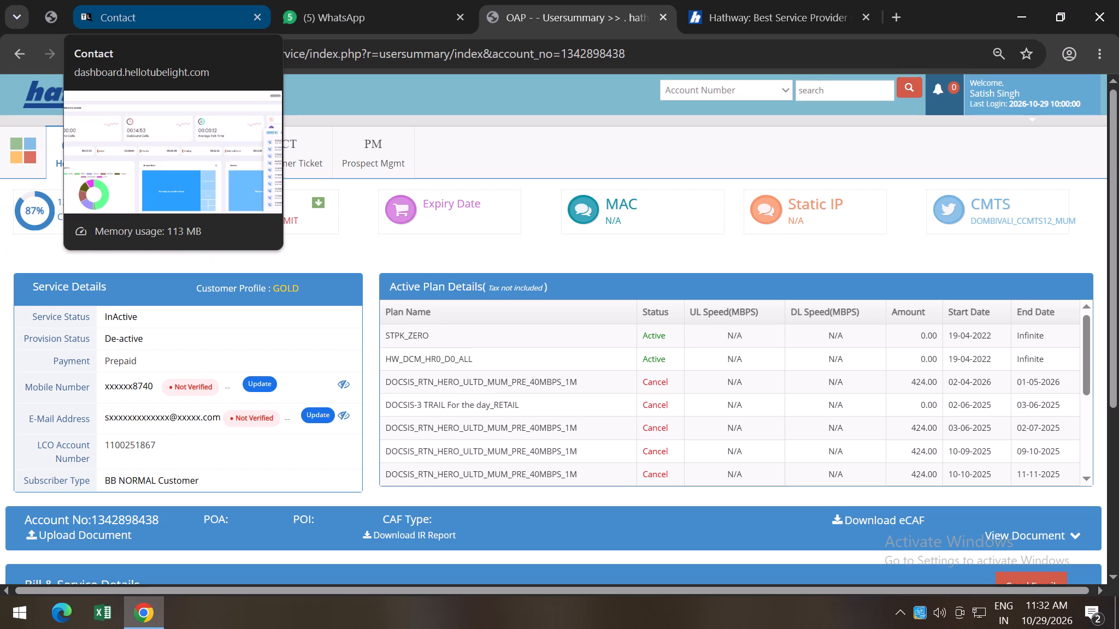
Return to the Tubelight dialpad dashboard.
drag(173, 1, 154, 26)
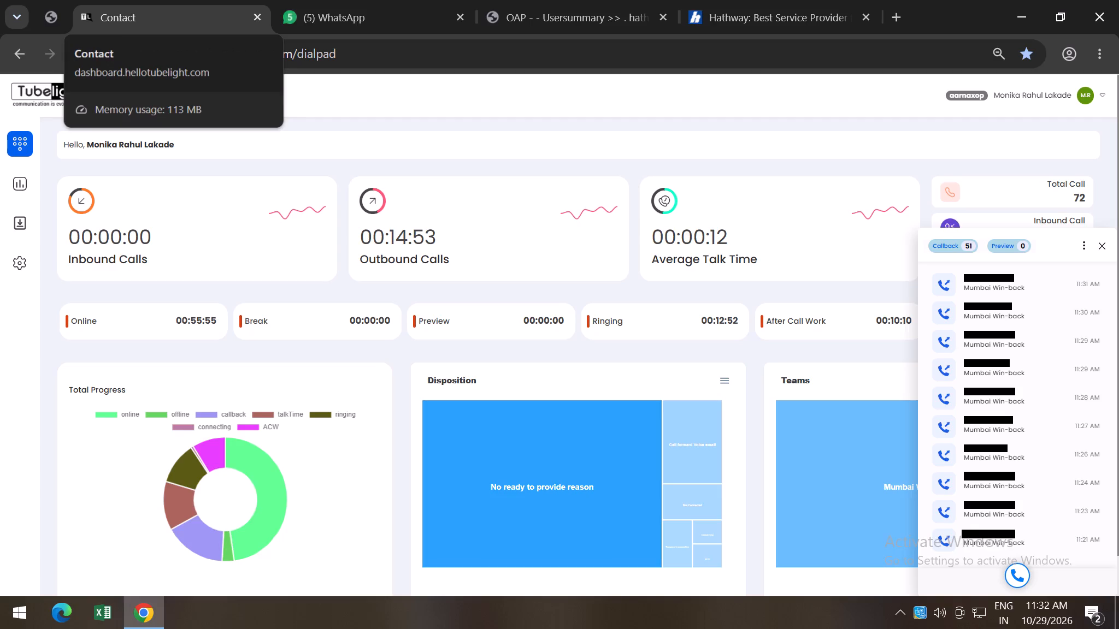
Return to the Tubelight dialpad and end the active Mumbai Win-back call for Pixel Studios.
double_click(154, 26)
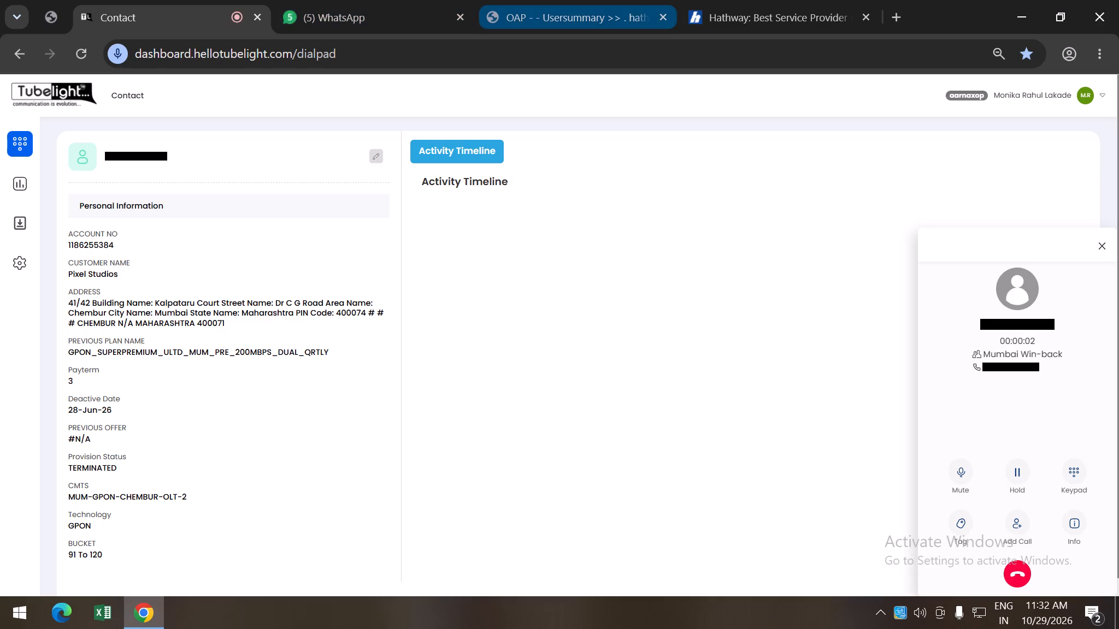
drag(1005, 555, 1020, 584)
click(1017, 569)
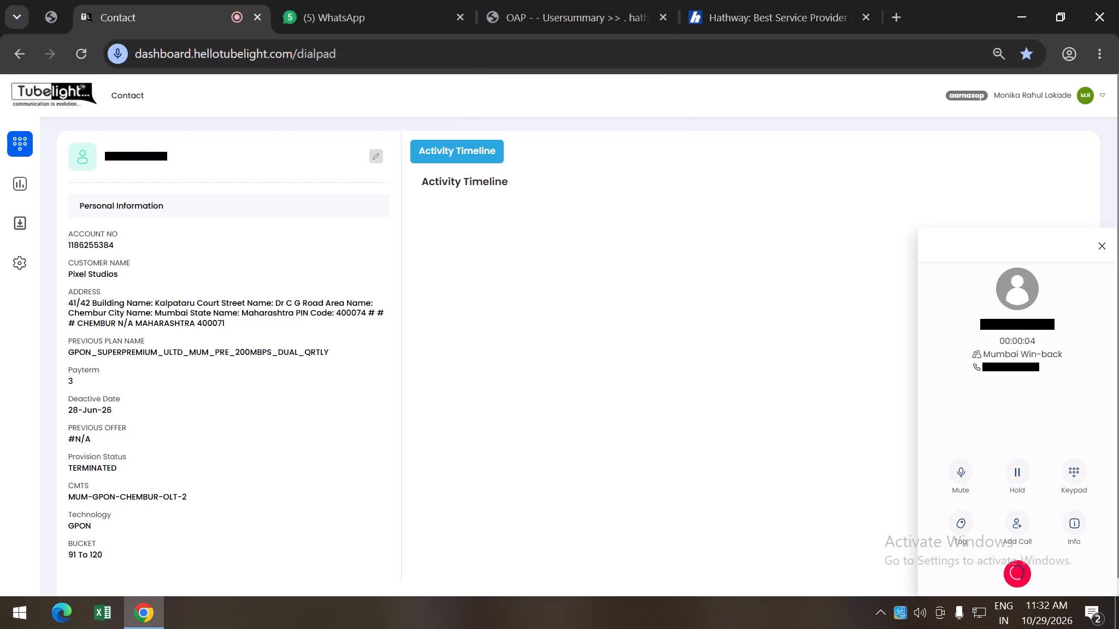
Tag the ended Pixel Studios call as Not Connect and Not Contactable, and browse the available reasons for the disposition.
click(976, 415)
scroll(960, 465, down, 3)
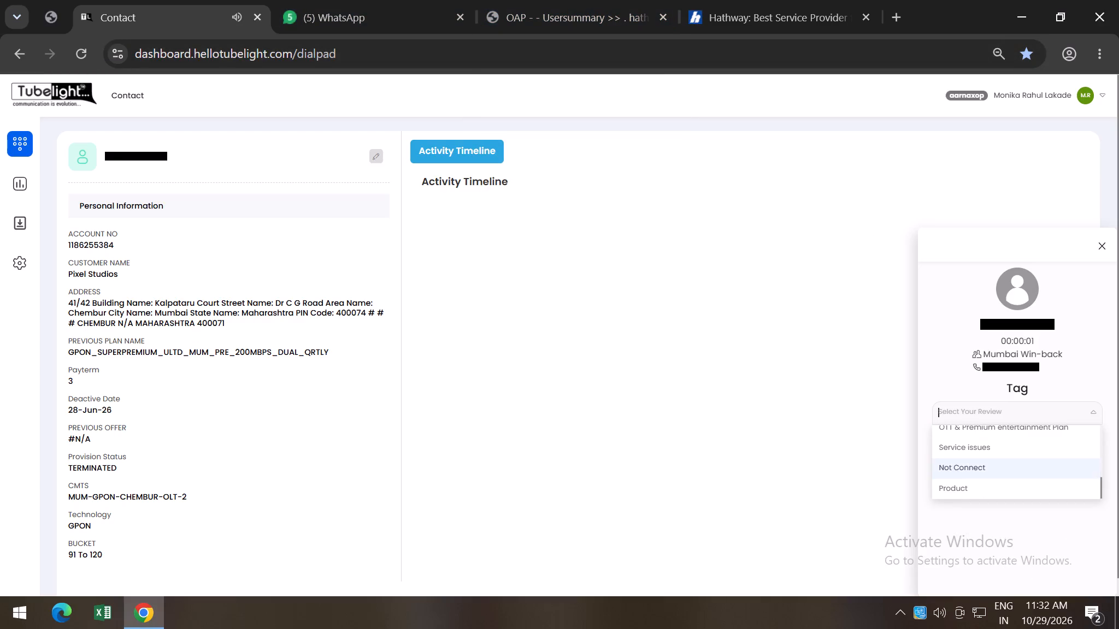
click(957, 473)
click(1029, 408)
double_click(990, 451)
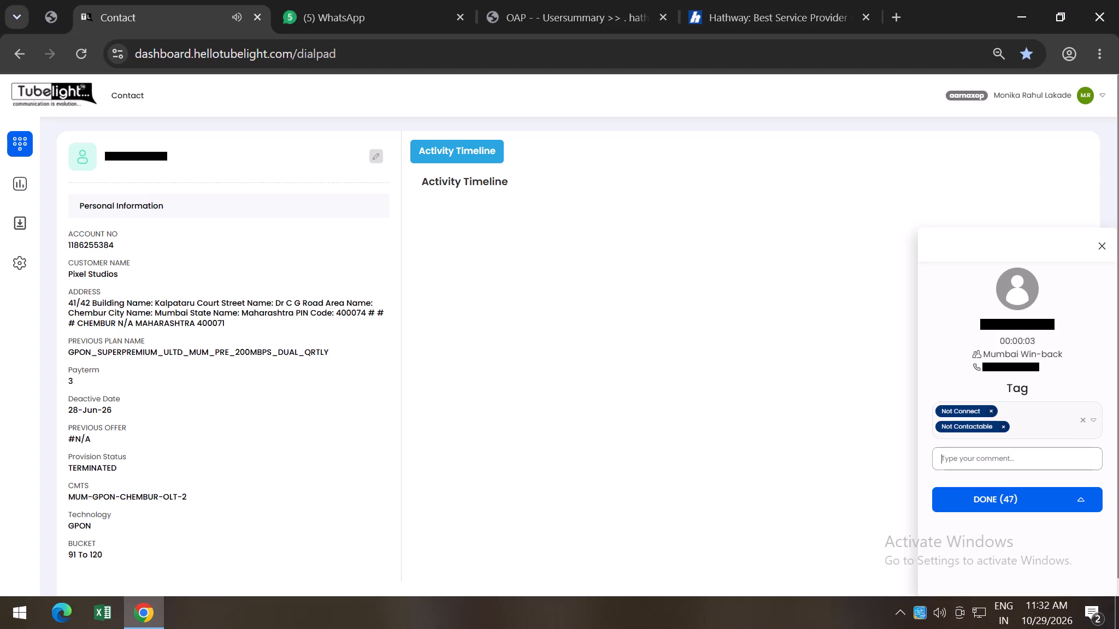
click(1021, 427)
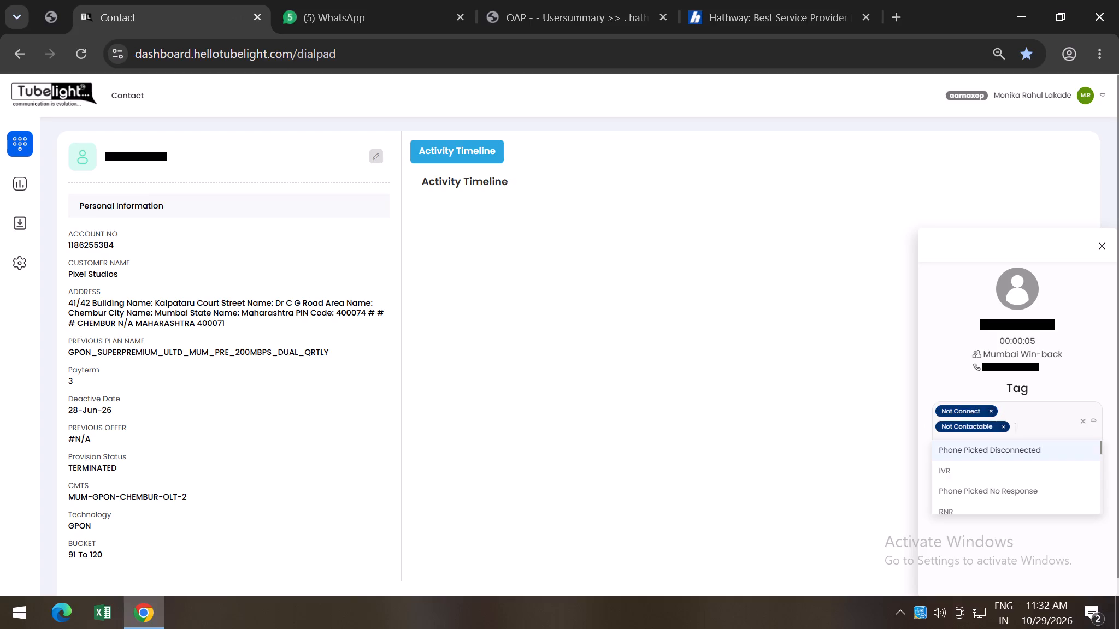
scroll(967, 467, down, 2)
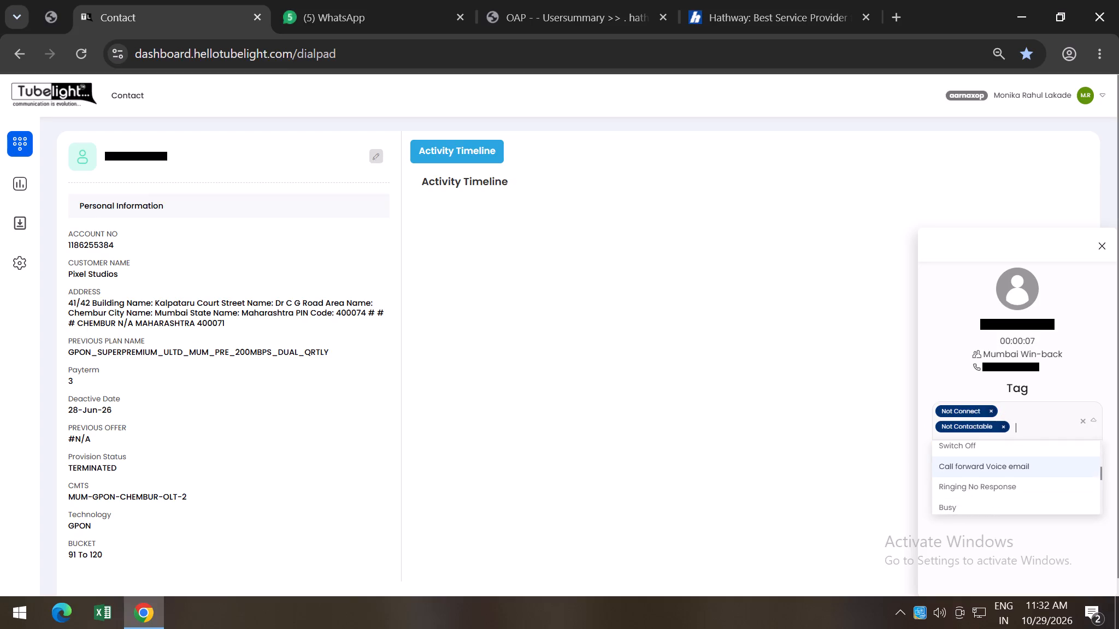
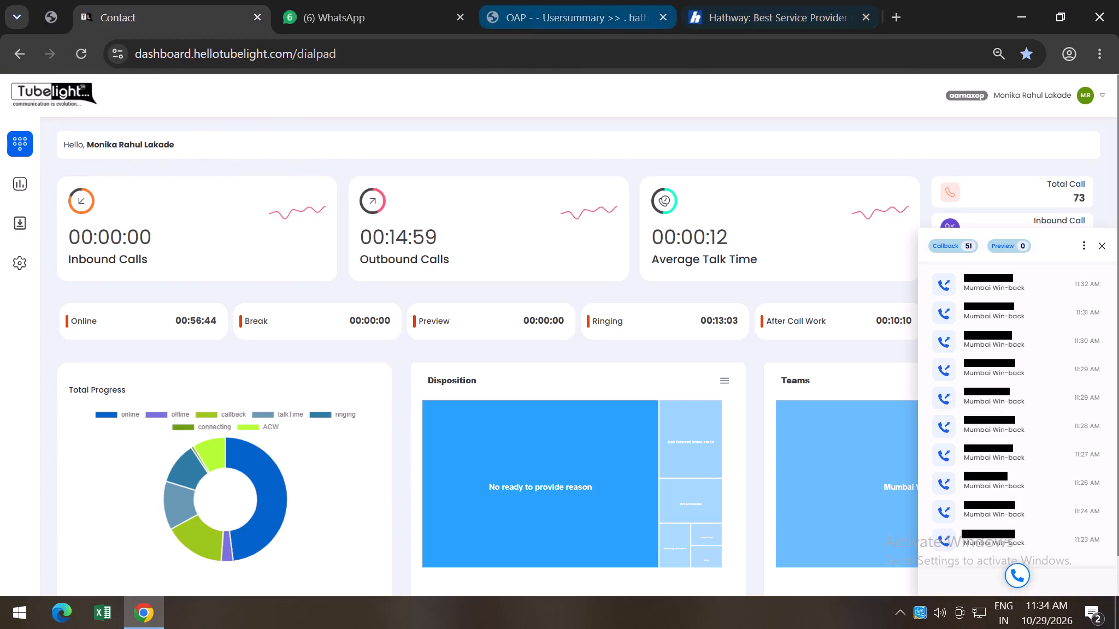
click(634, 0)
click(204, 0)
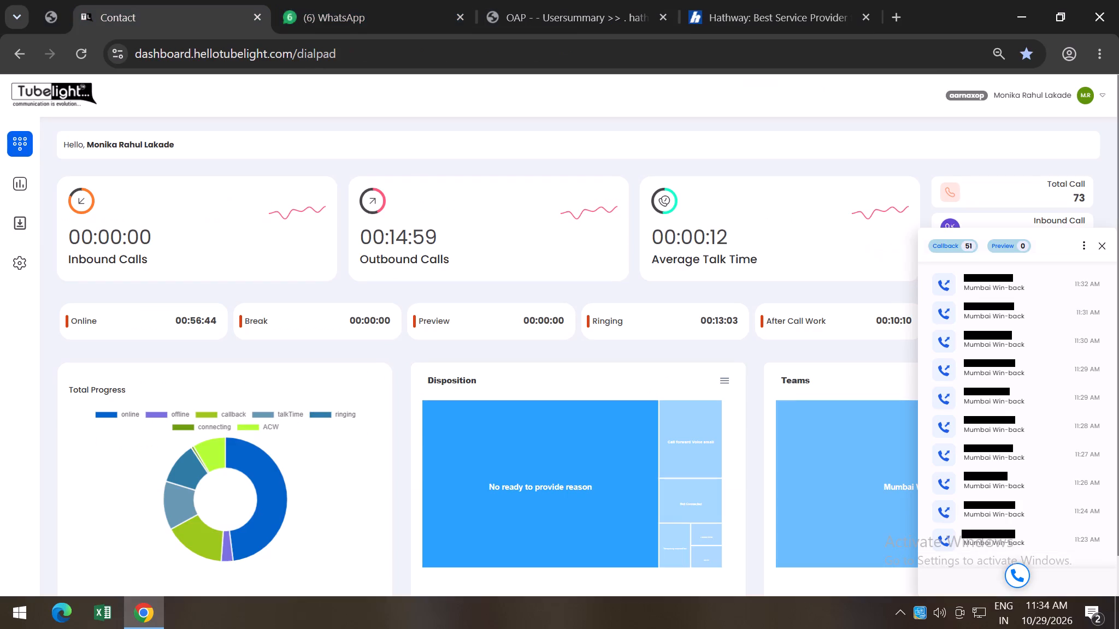
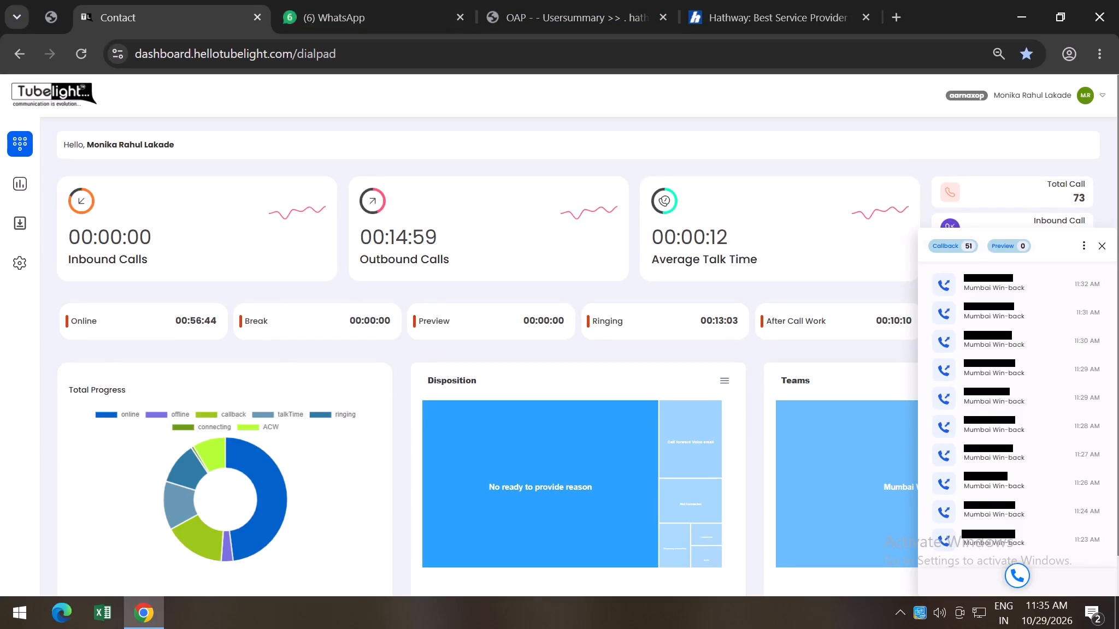
Open the recent workbook OCTOBER GROSS DATA (2) monika (3) in Excel, dismissing the activation, external-links and document recovery prompts.
click(96, 607)
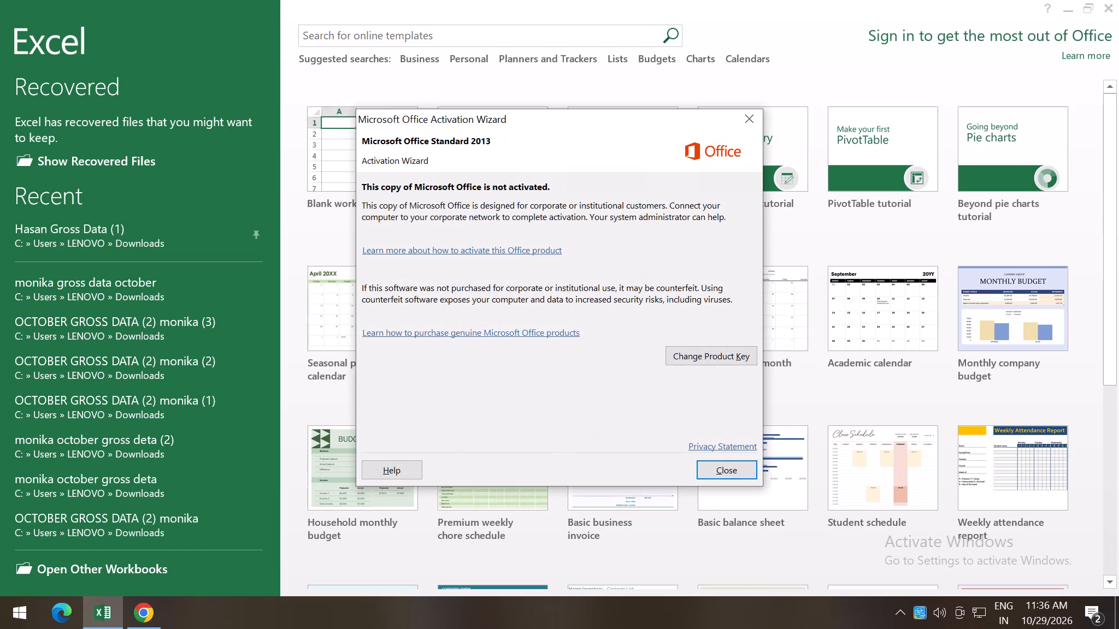
click(753, 121)
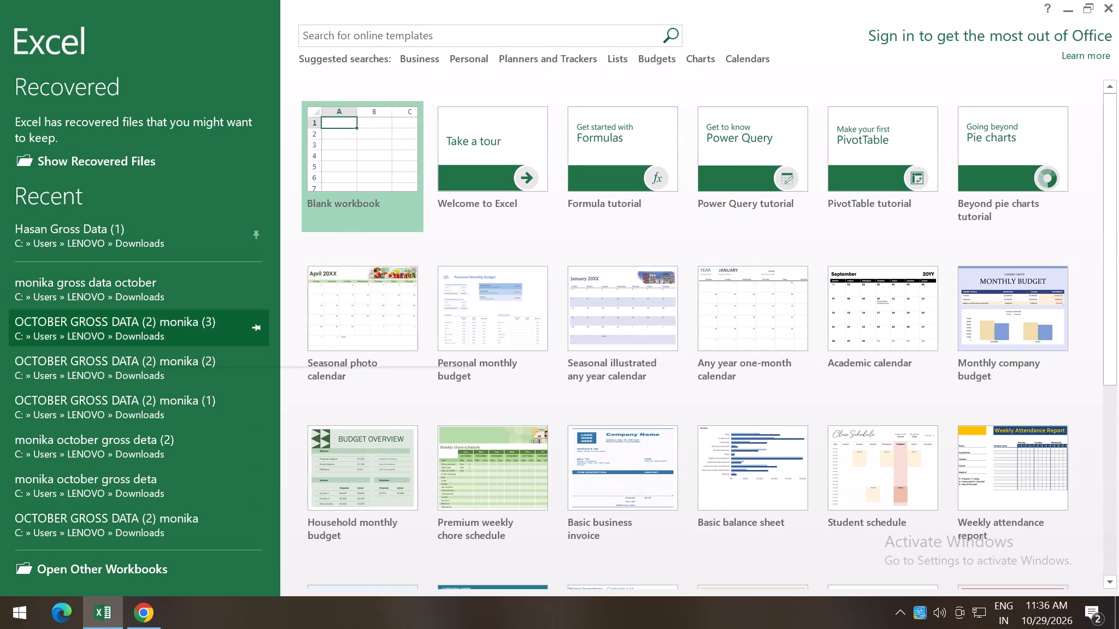
click(146, 331)
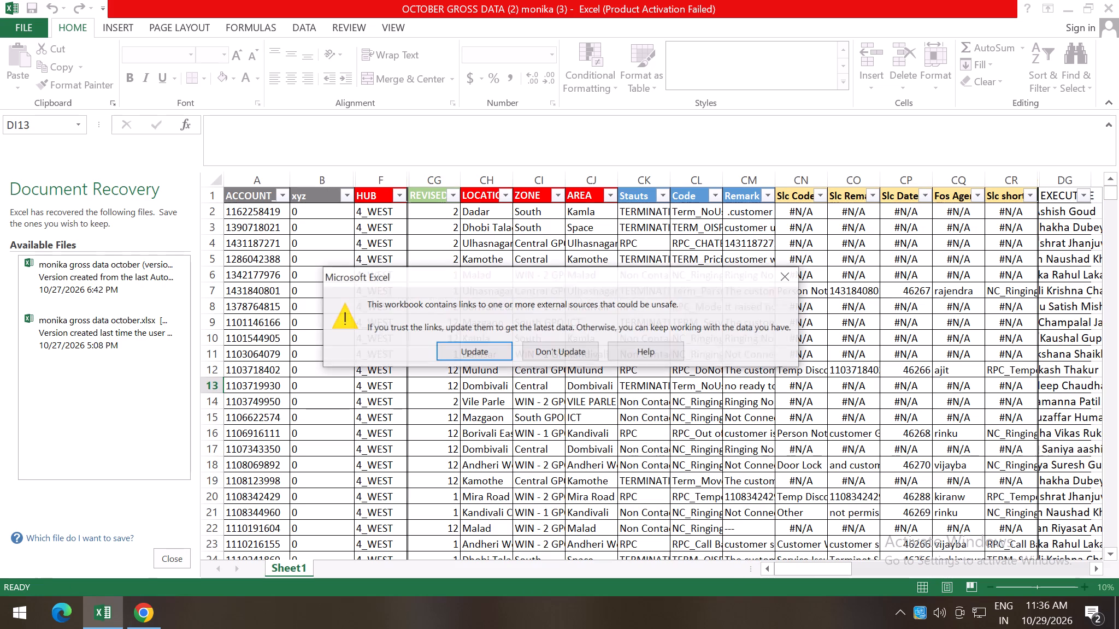
click(786, 276)
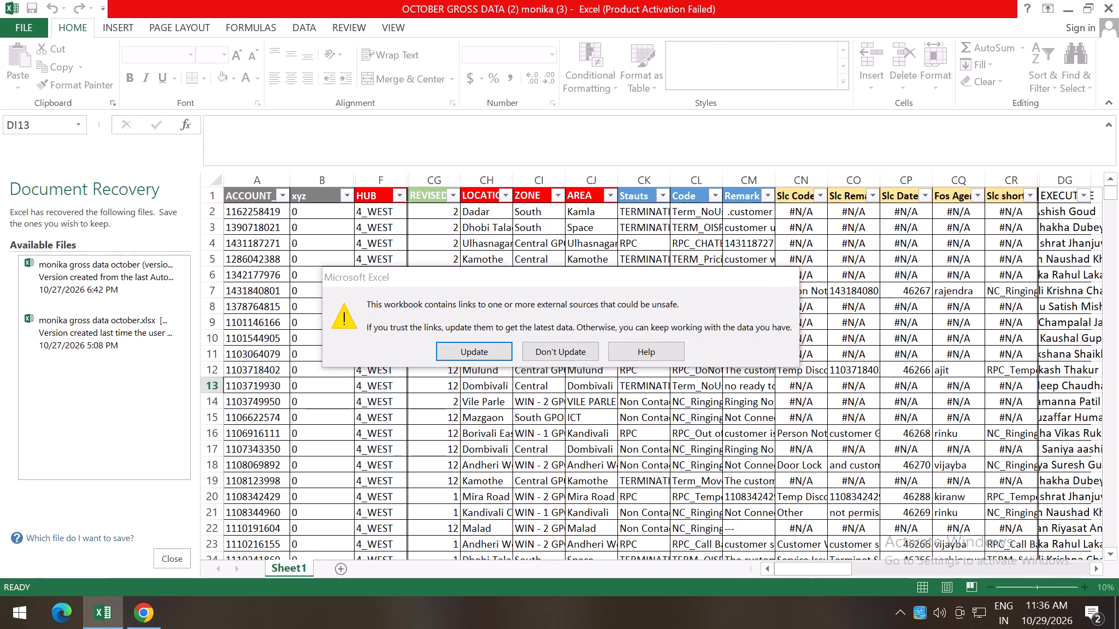
click(163, 560)
click(378, 272)
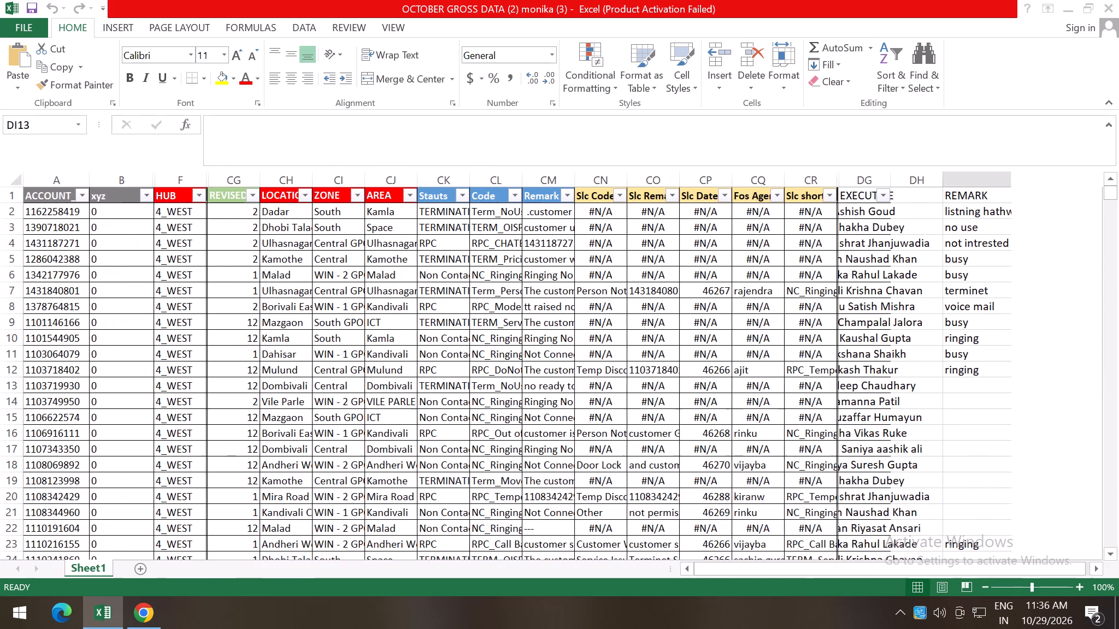
Review the top rows of the customer list with their remarks and save the workbook.
scroll(995, 364, down, 1)
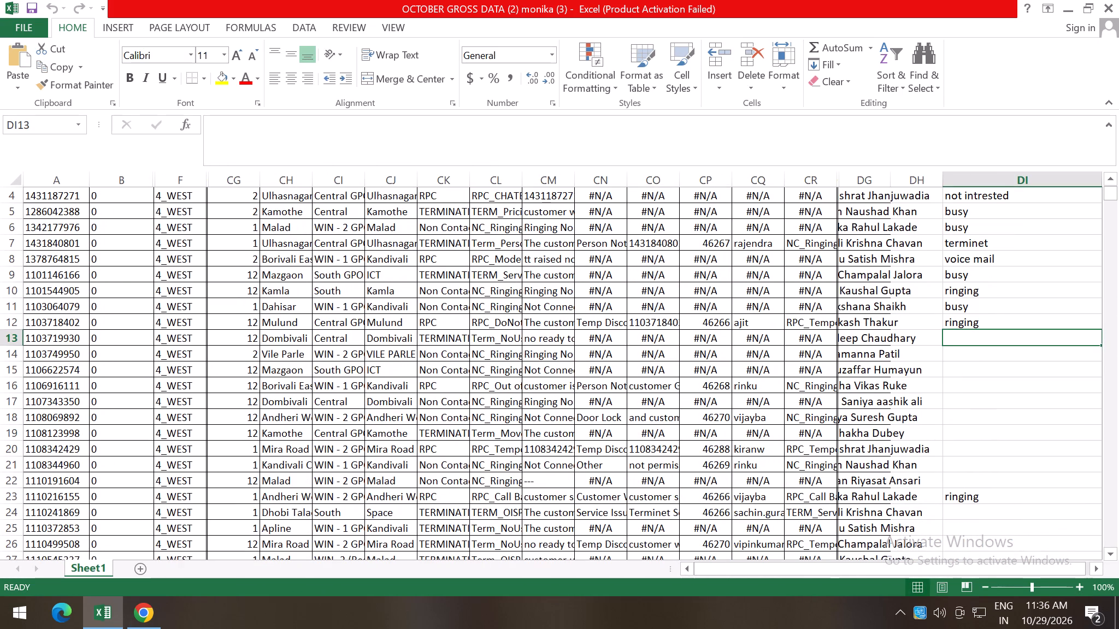
scroll(788, 346, up, 8)
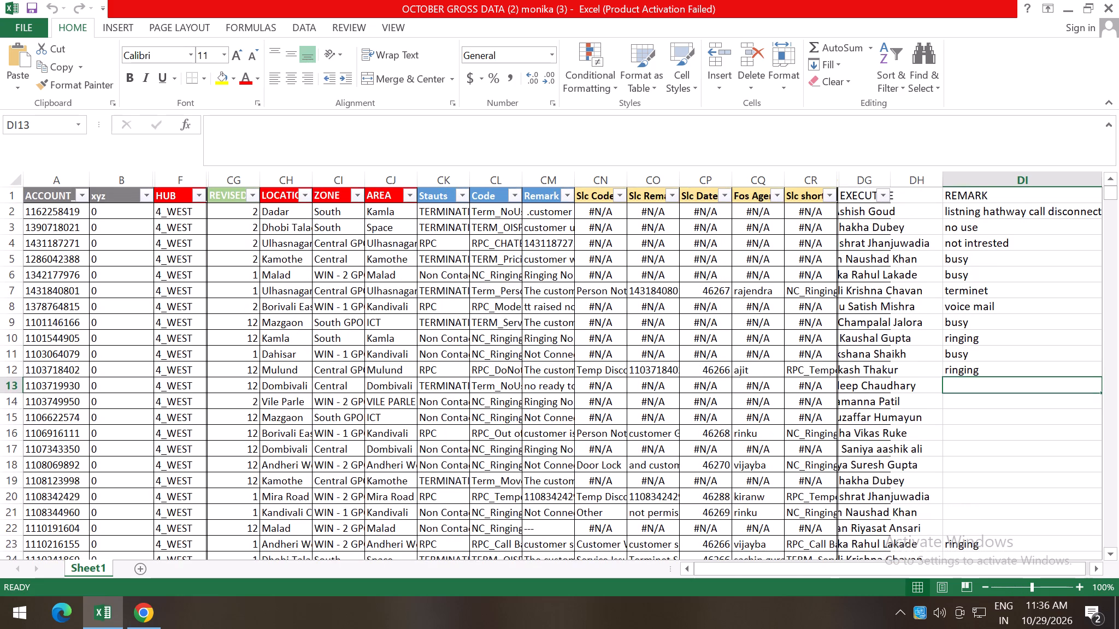
key(ctrl+s)
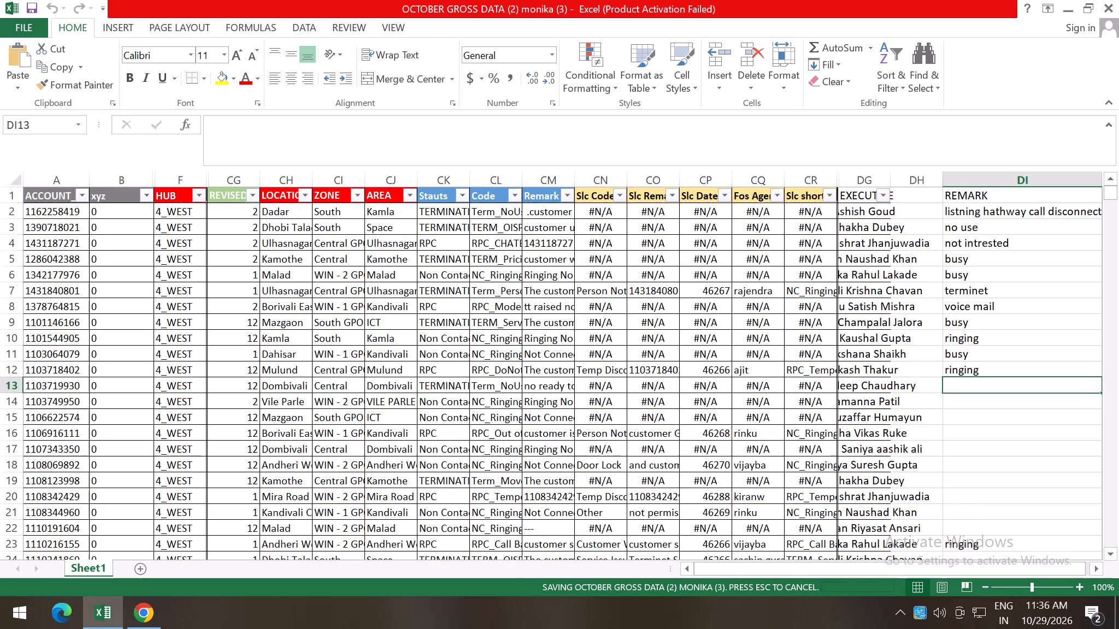
Copy the account number in row 13 of the sheet and look up that customer's account in OAP in Chrome.
click(69, 387)
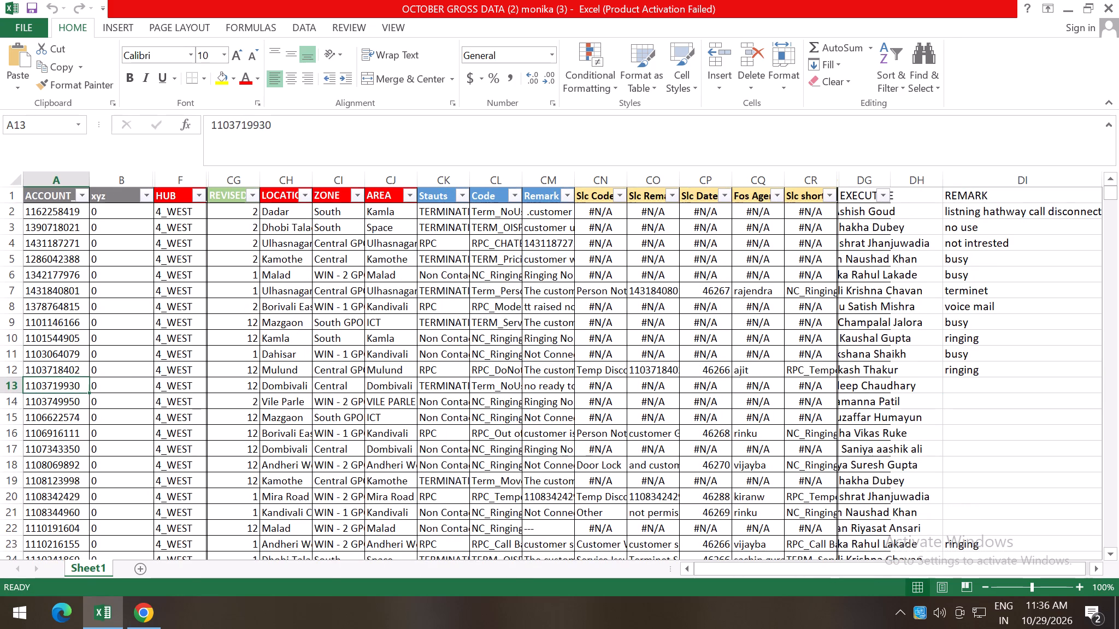
key(ctrl+c)
scroll(256, 427, down, 1)
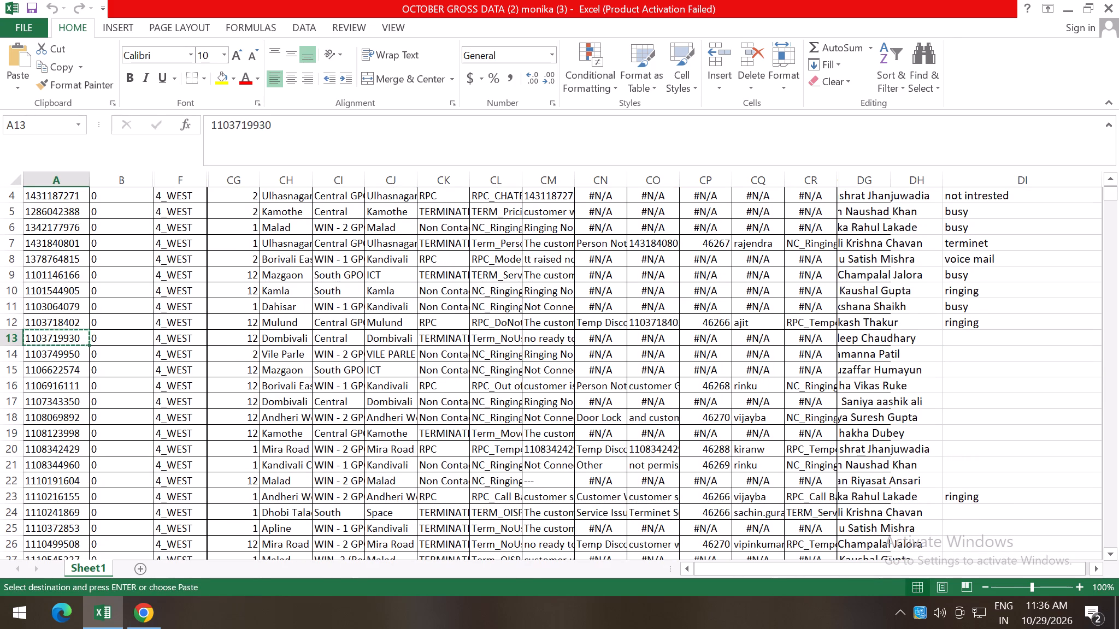
click(143, 608)
click(572, 0)
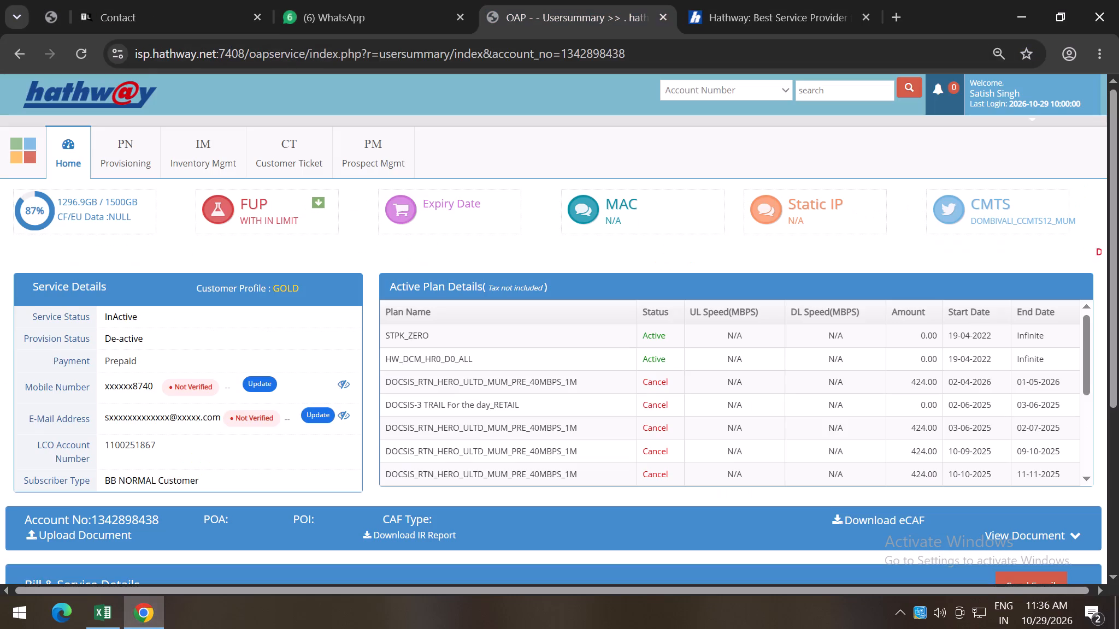
click(817, 76)
click(804, 93)
key(ctrl+v)
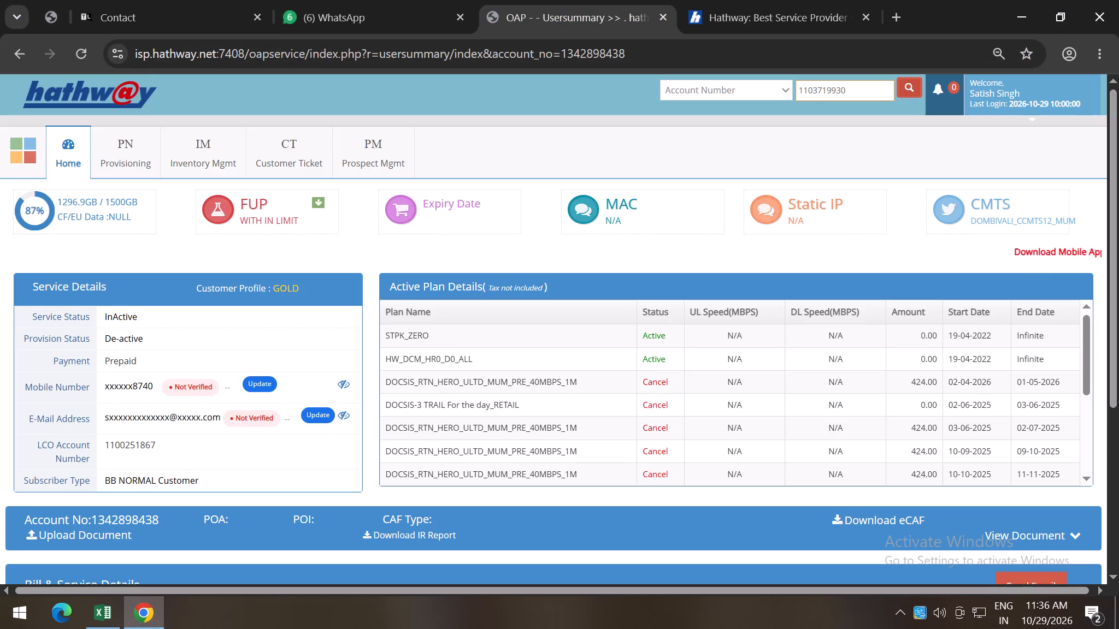
click(904, 92)
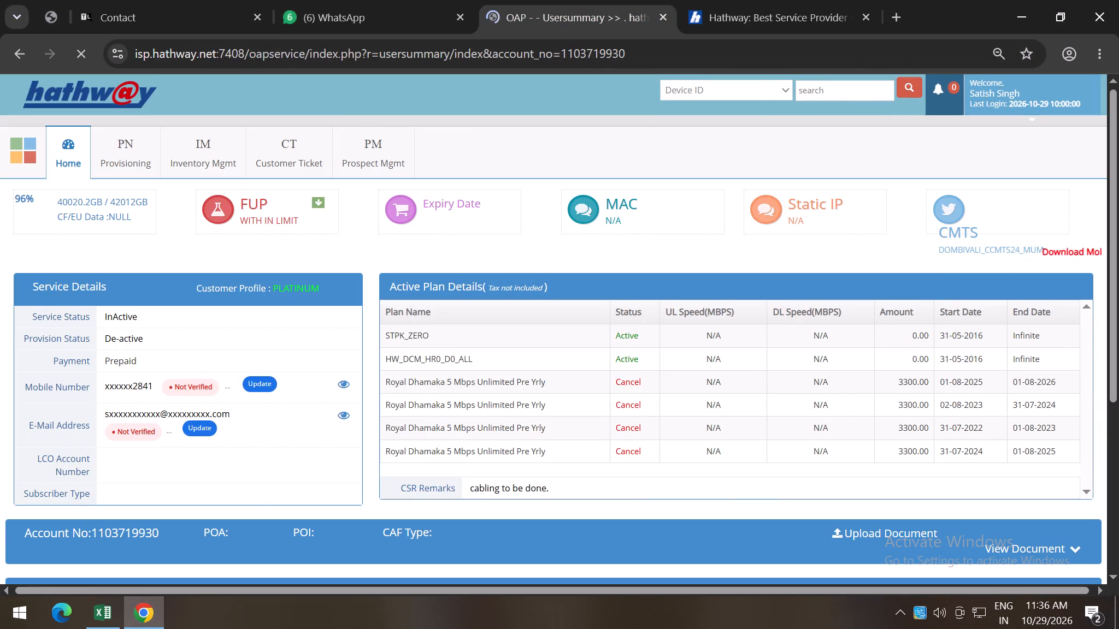
Reveal the customer's masked mobile number and e-mail address in Service Details and copy the mobile number.
click(345, 389)
click(350, 387)
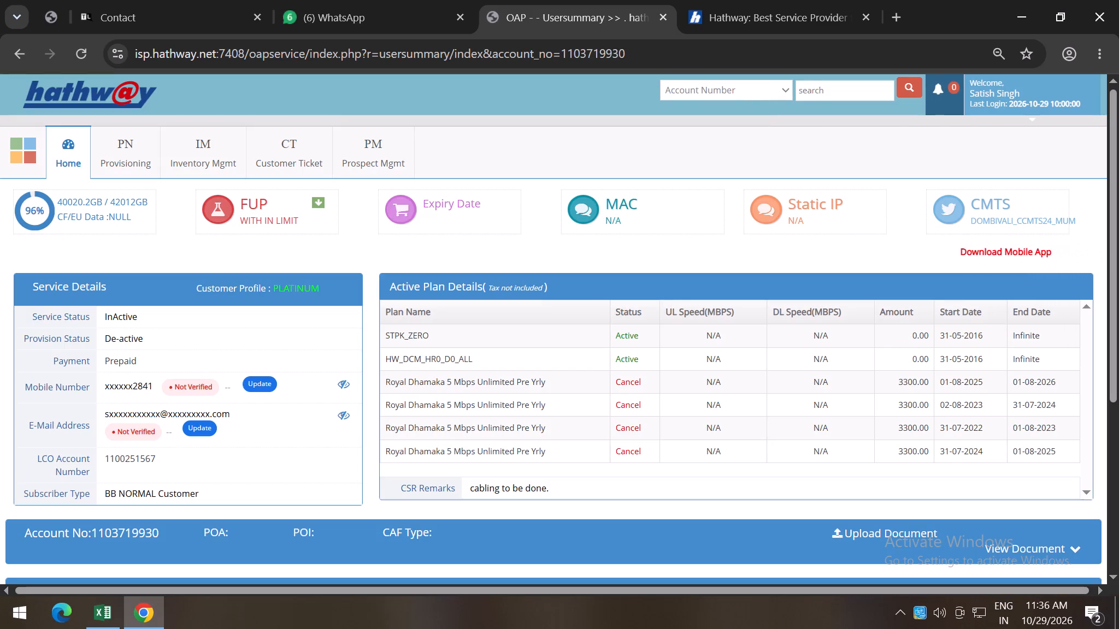
click(345, 411)
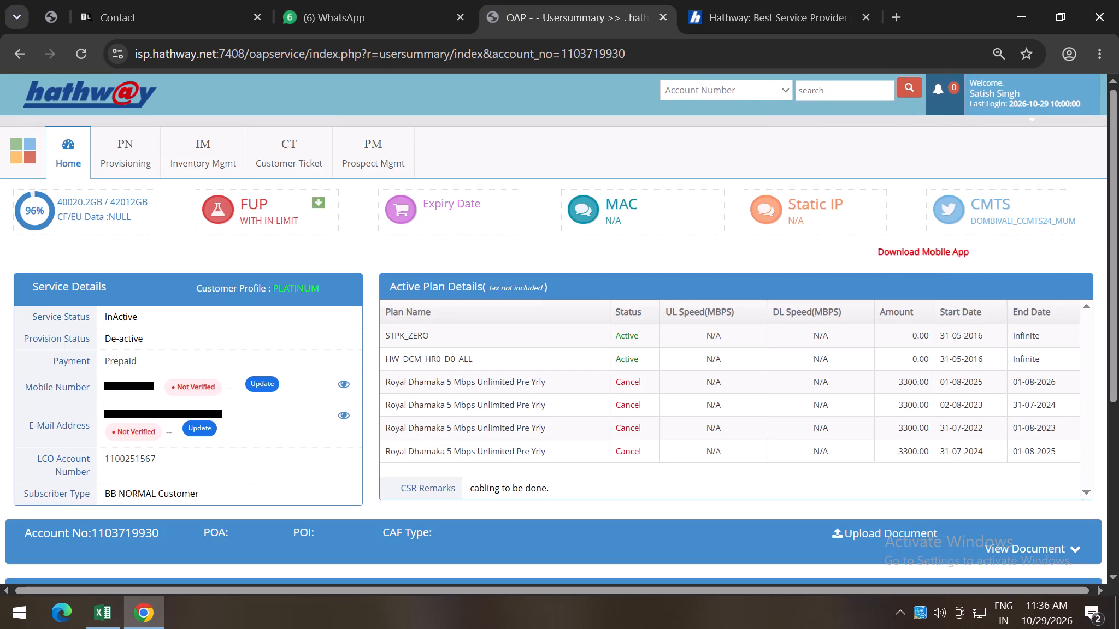
double_click(134, 389)
key(ctrl+c)
Call the copied mobile number from the Tubelight dialpad using Mumbai Win-back.
click(182, 0)
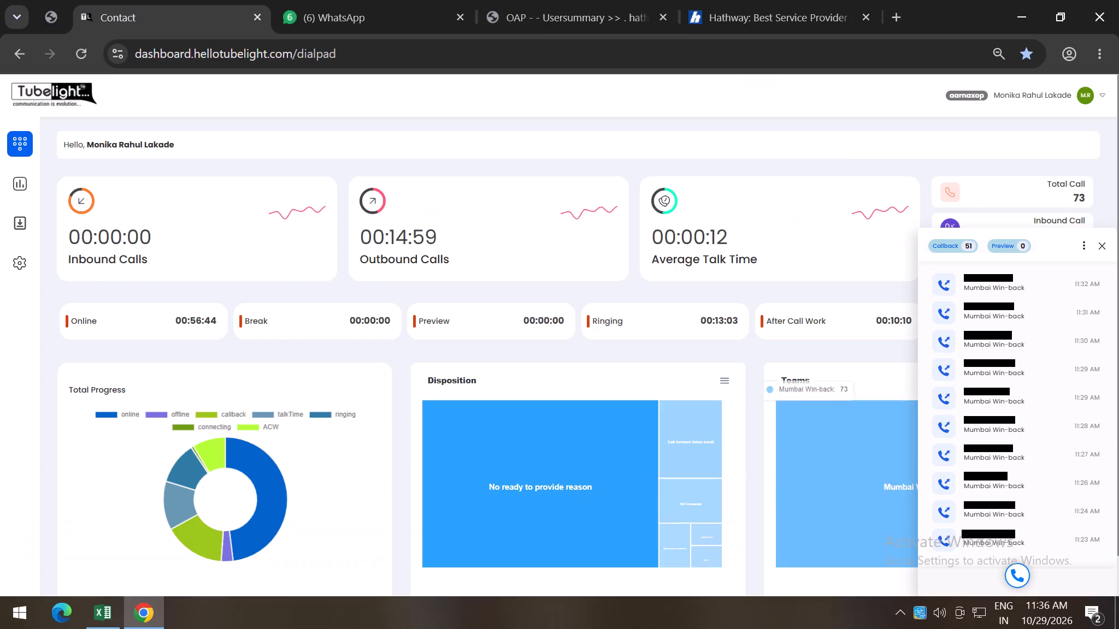
click(1011, 575)
click(1014, 453)
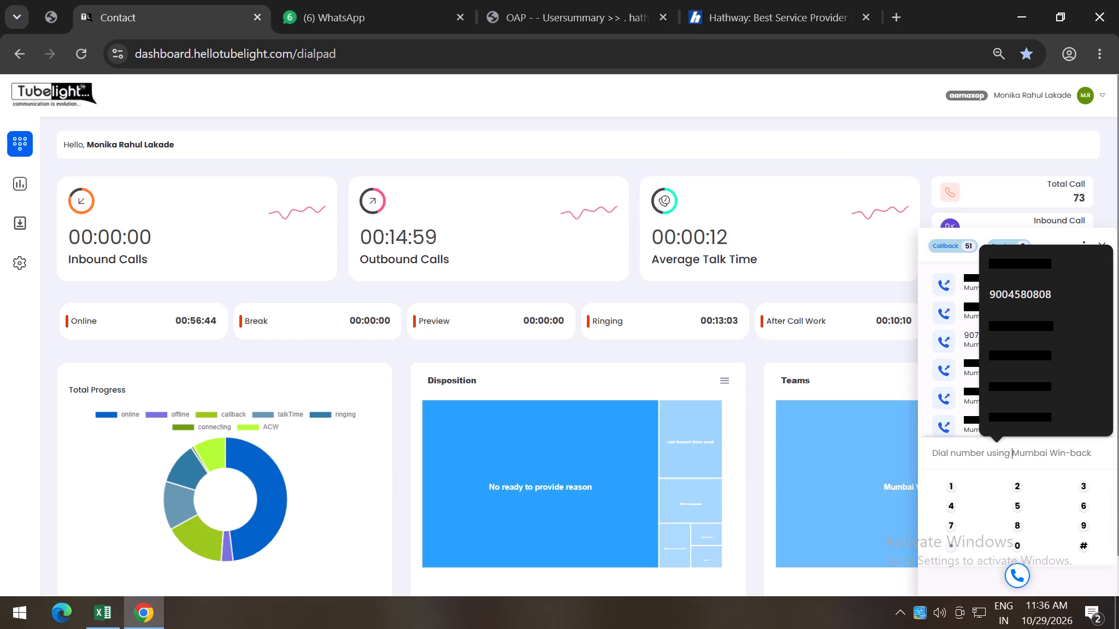
key(ctrl+v)
click(1021, 570)
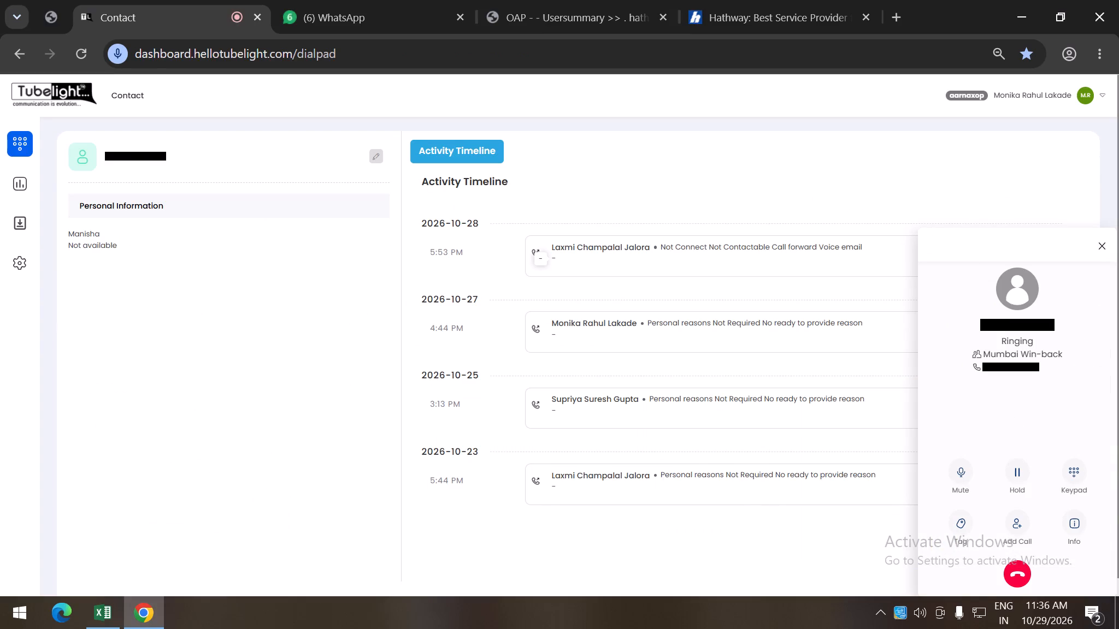
drag(0, 628, 67, 628)
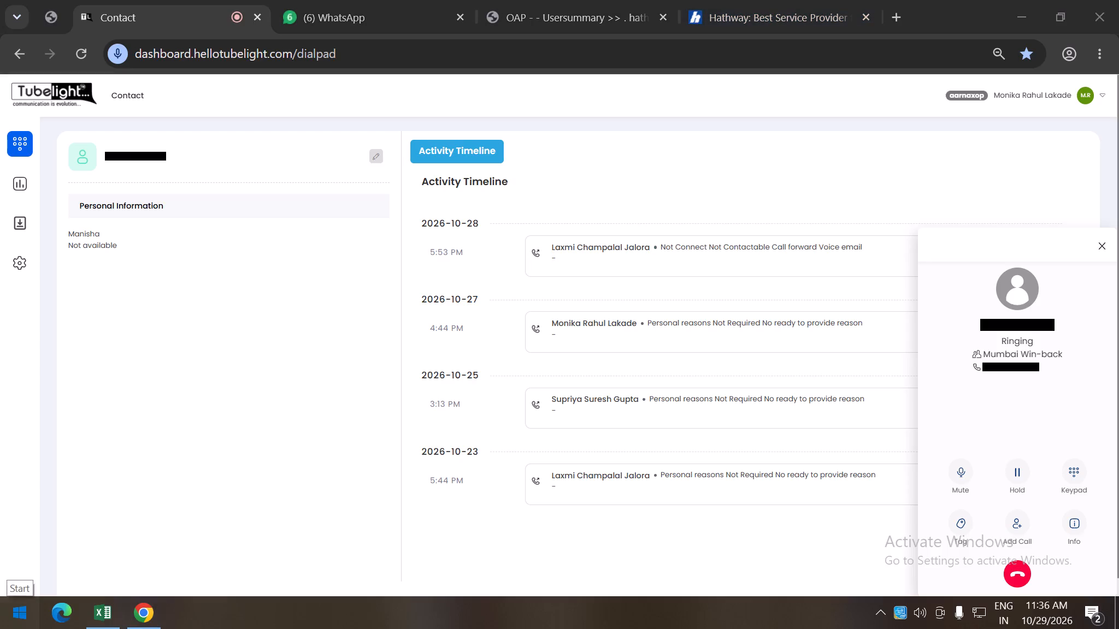
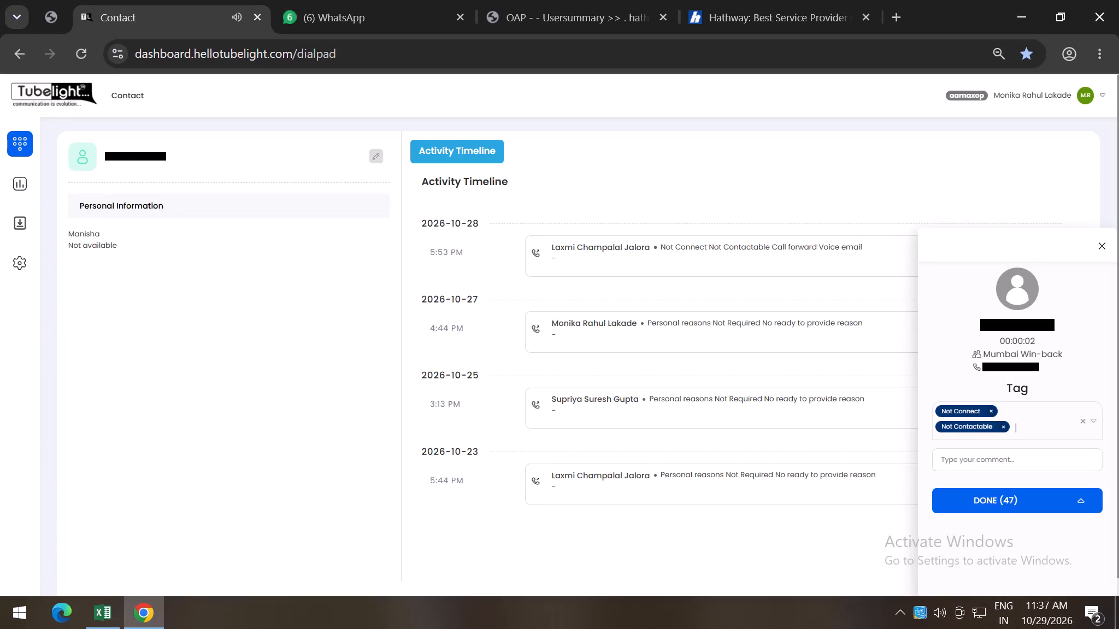
Add the Call forward Voice email tag to the Mumbai Win-back call after its Not Connect and Not Contactable tags.
click(1029, 416)
scroll(967, 501, down, 6)
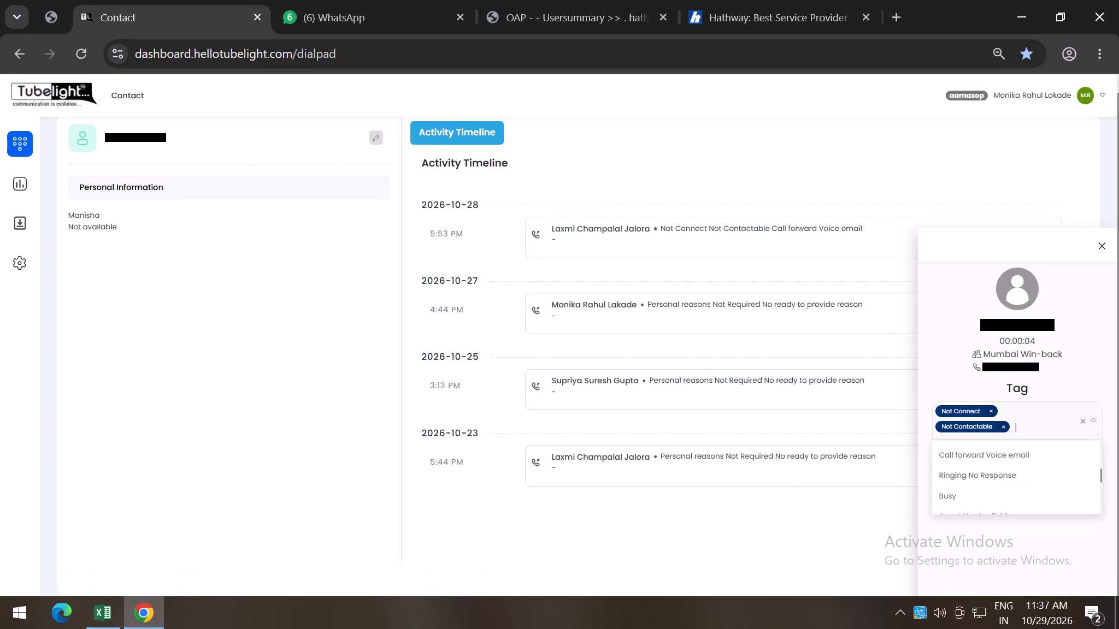
scroll(956, 529, down, 3)
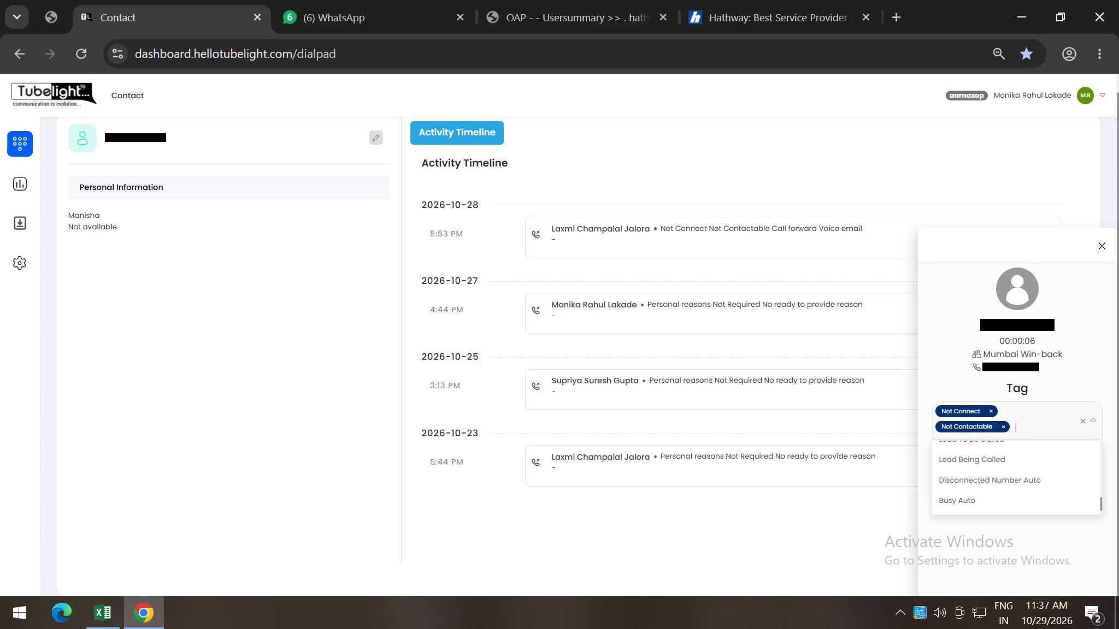
scroll(987, 460, up, 3)
scroll(991, 477, down, 1)
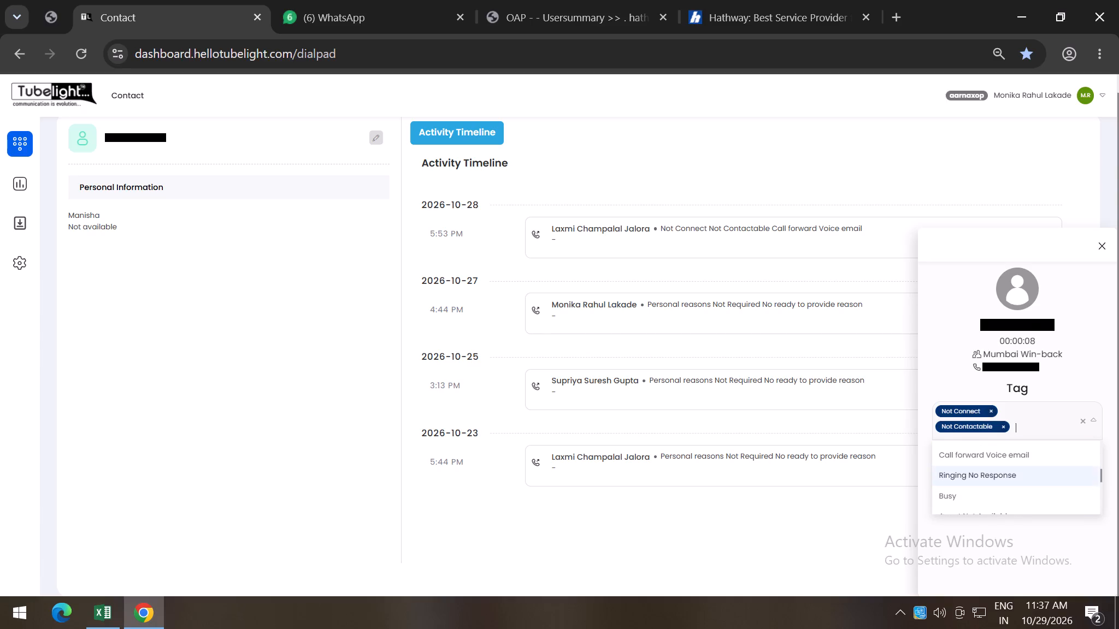
click(994, 453)
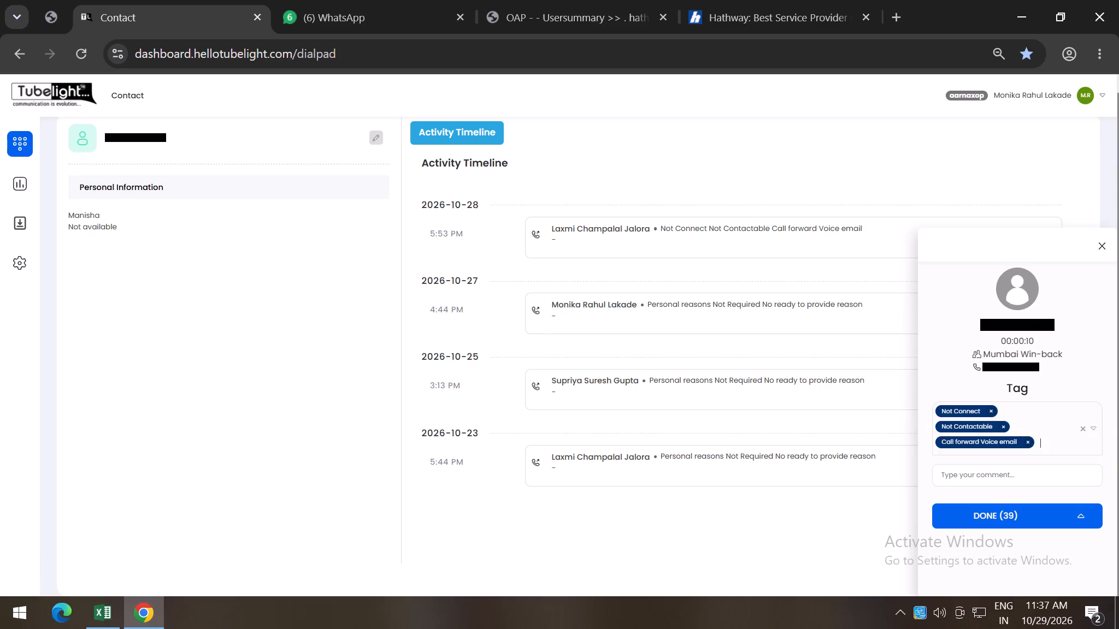
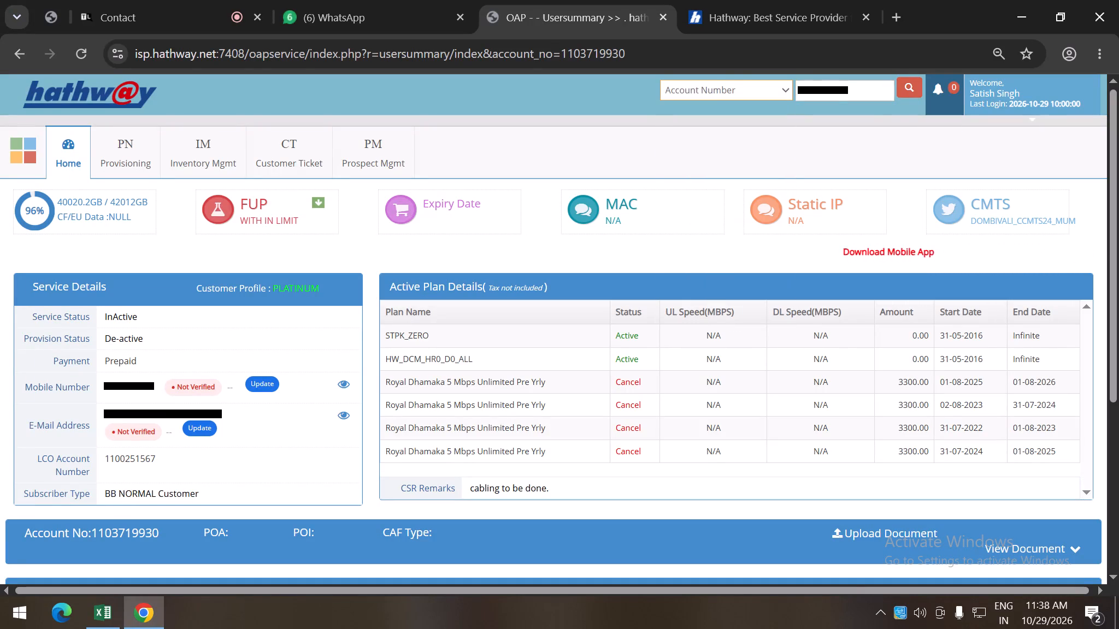
Look up the customer account in OAP by the account number already entered in the search.
click(904, 90)
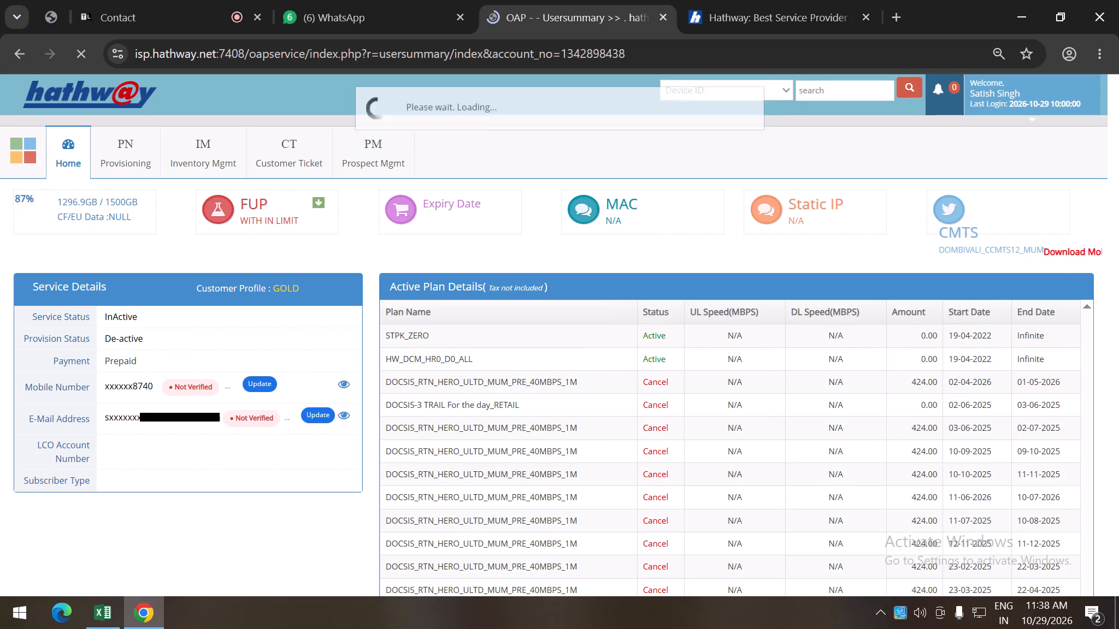
Reveal the customer's masked mobile number in Service Details and copy it.
click(343, 389)
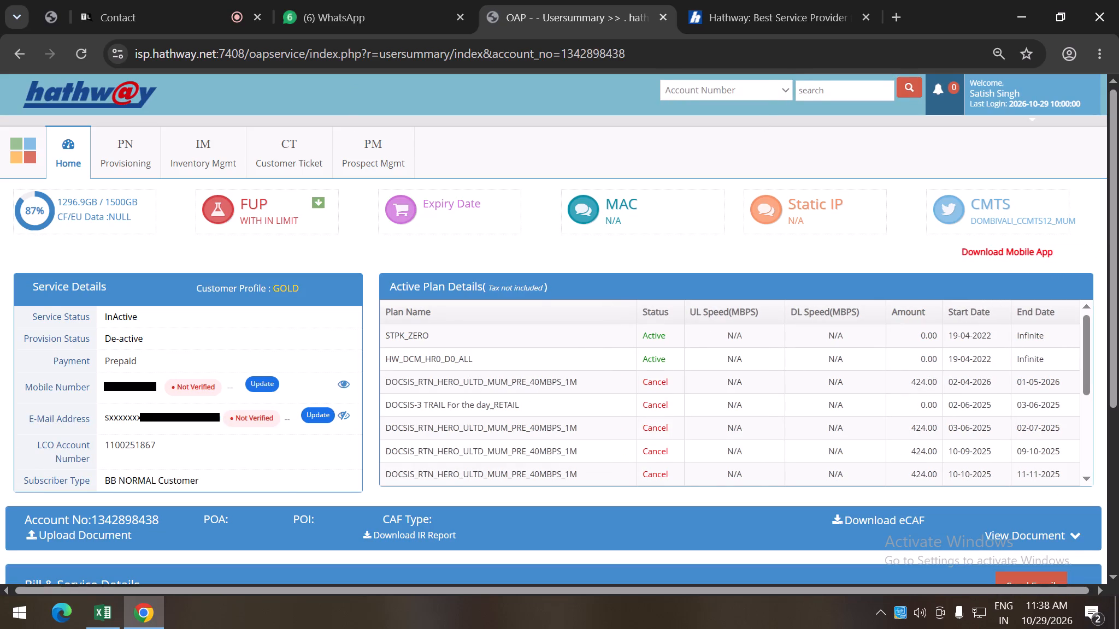
double_click(119, 390)
key(ctrl+c)
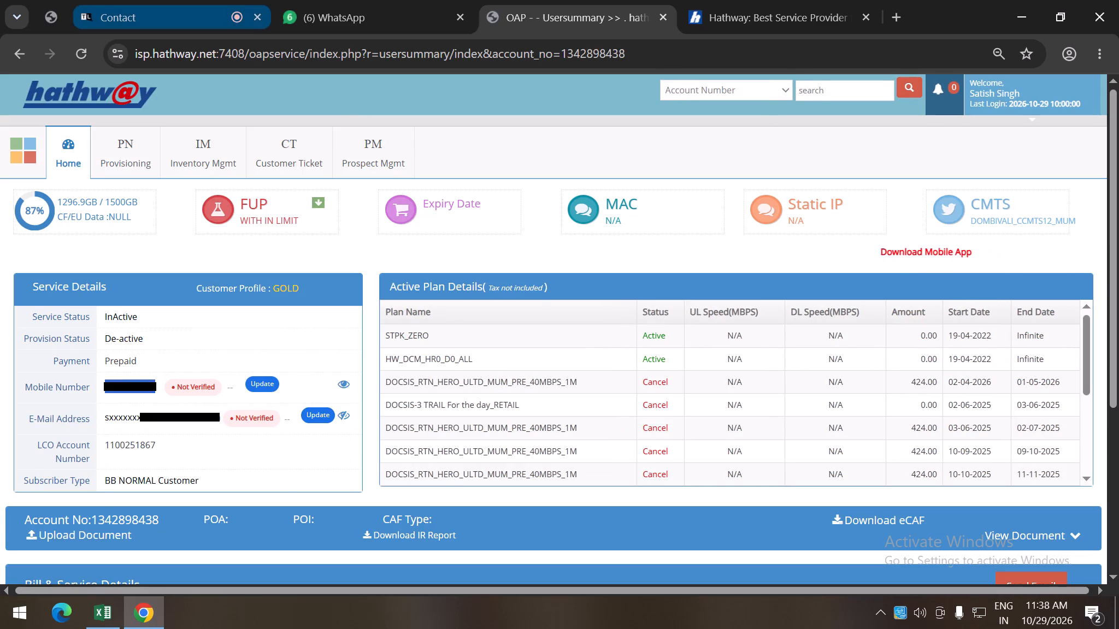
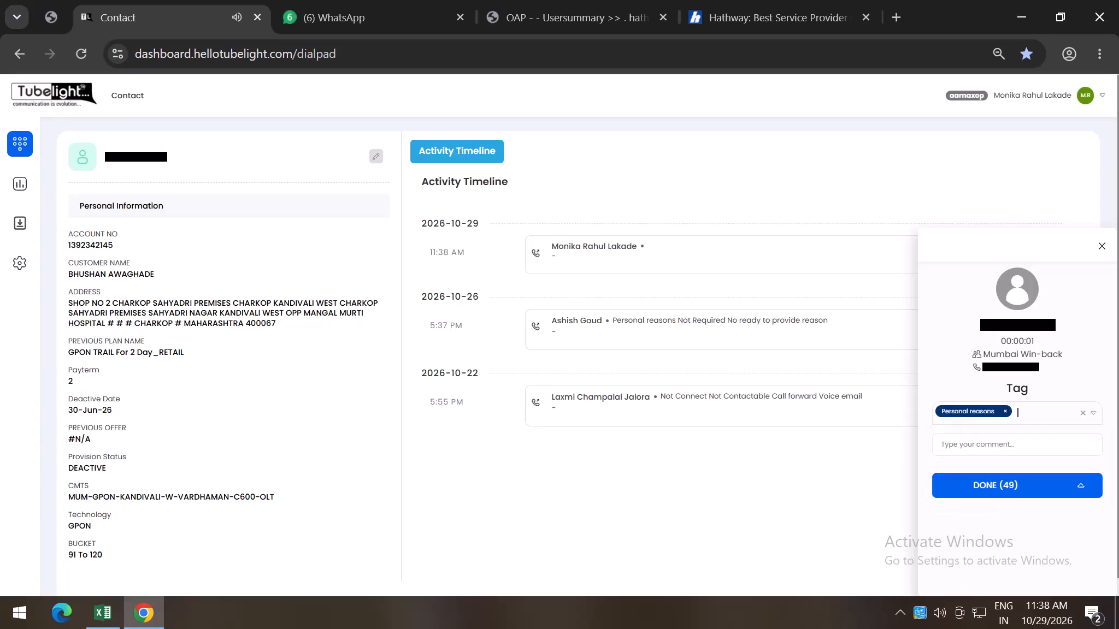
Choose a sub-reason to follow the Personal reasons tag on the current Mumbai Win-back call.
drag(1039, 410, 1038, 414)
click(1012, 465)
click(1015, 428)
click(1010, 427)
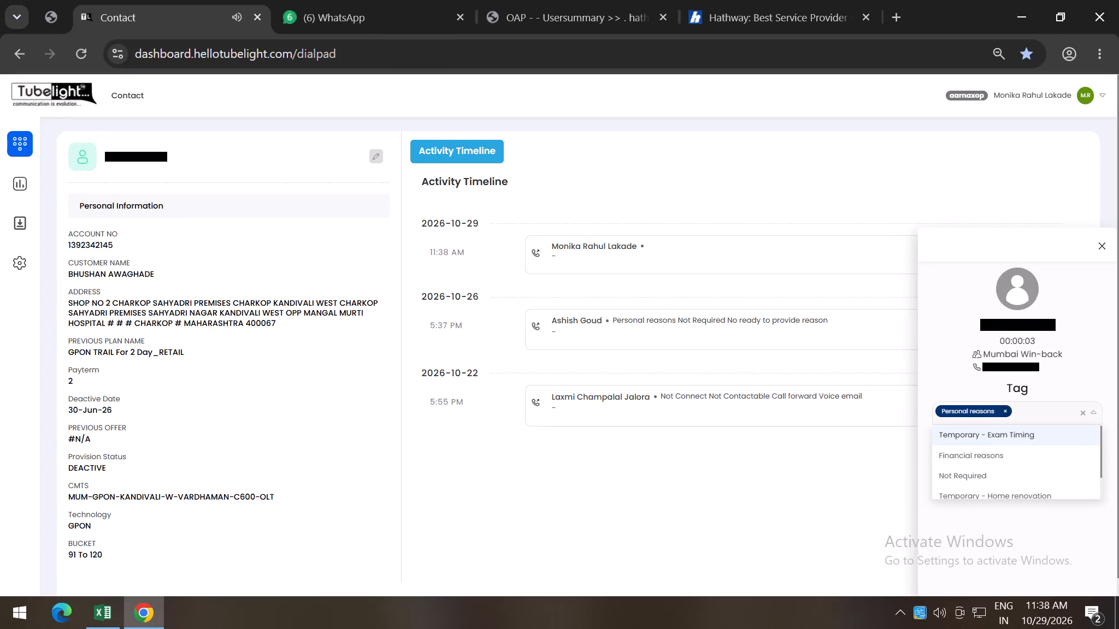
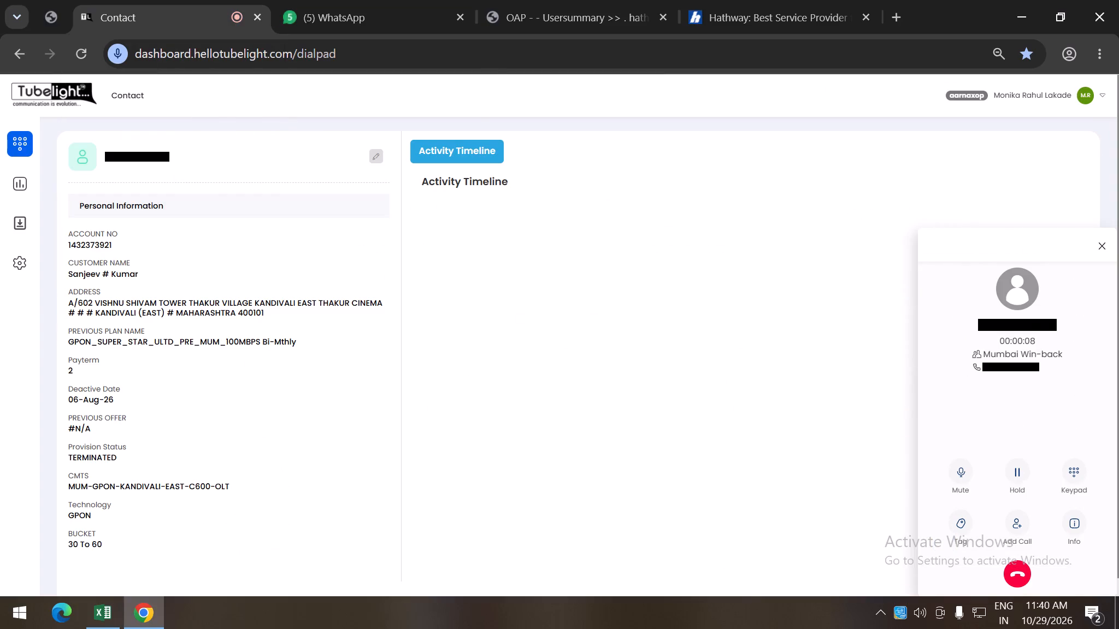
End the Mumbai Win-back call and tag it with the review Personal reasons.
click(1022, 574)
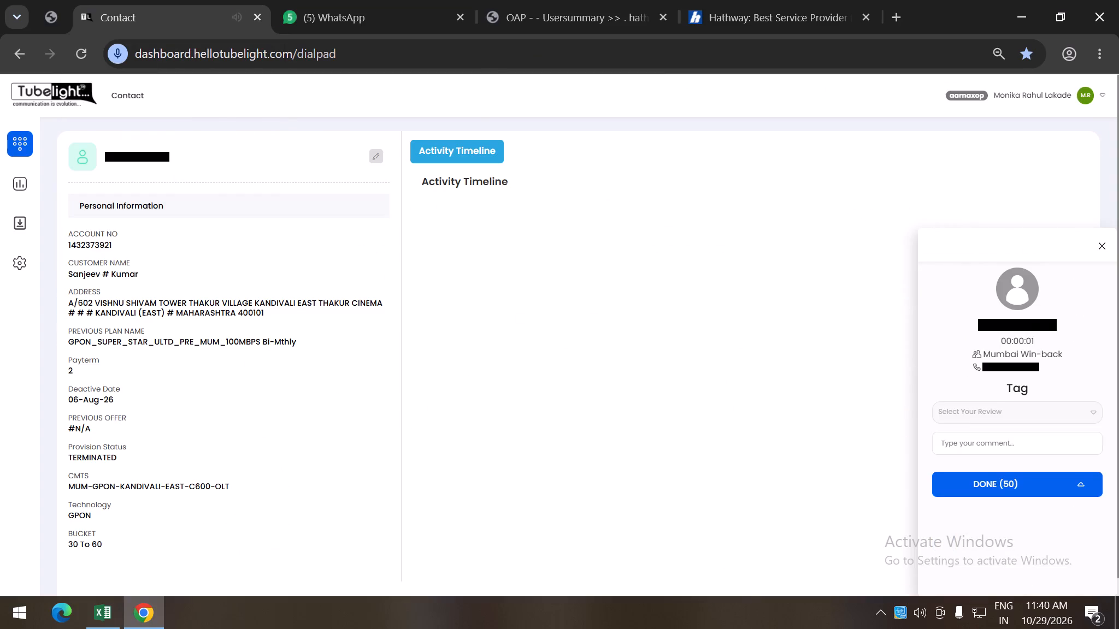
click(1009, 414)
scroll(985, 453, down, 1)
drag(985, 456, 1031, 411)
click(1063, 387)
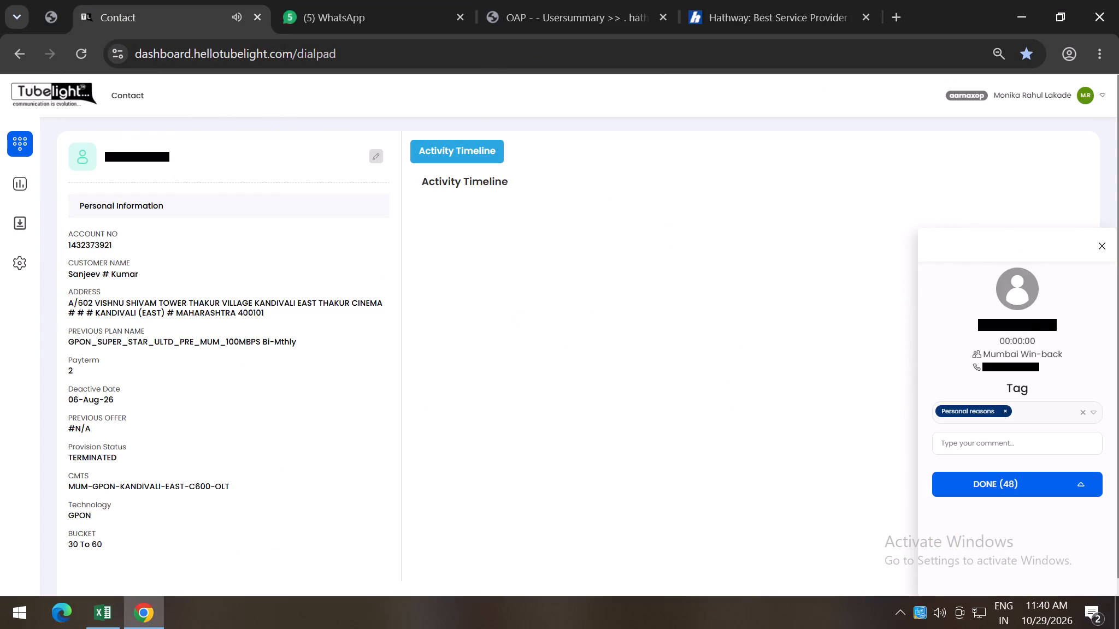
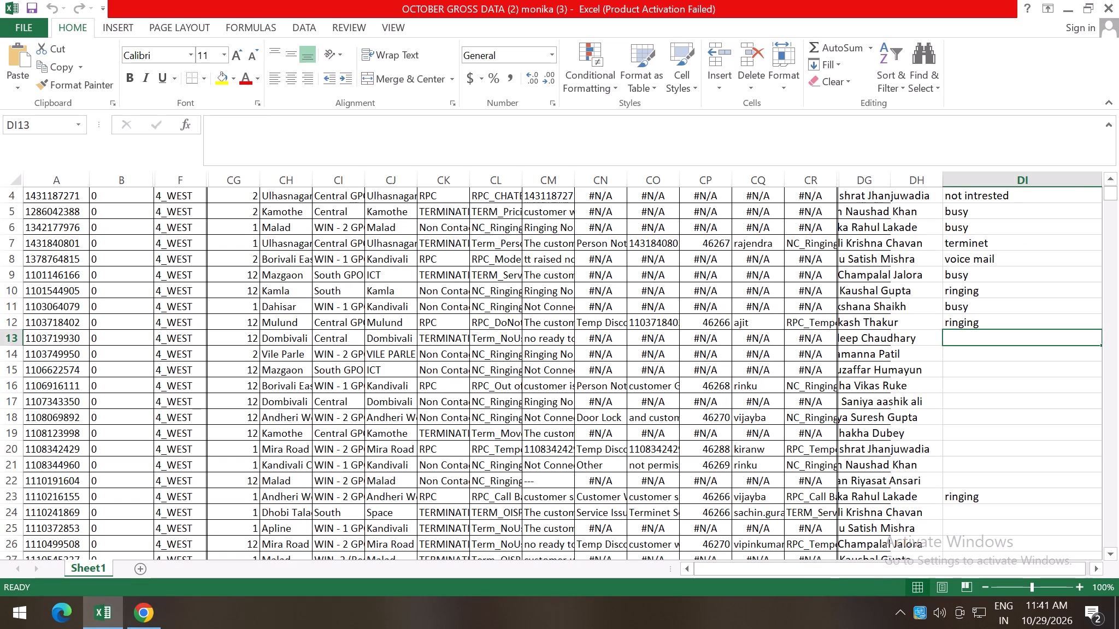
Record the call outcome "busy" in column DI of row 13 and save the workbook.
text(busy)
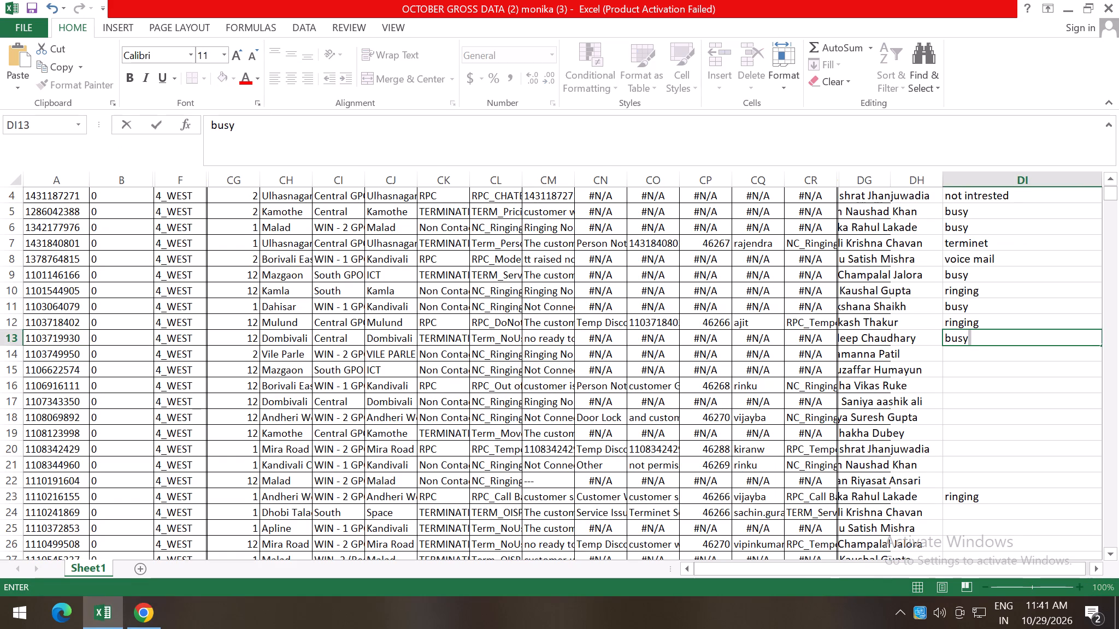
click(977, 364)
click(972, 351)
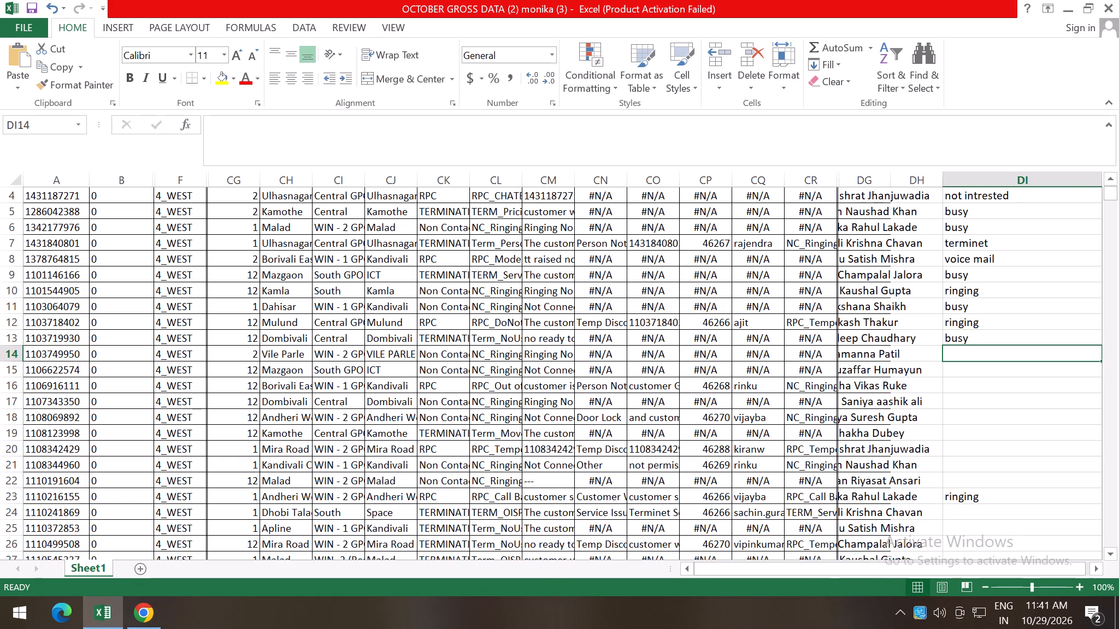
key(ctrl+s)
Select the next customer's account number in column A of row 14.
click(54, 355)
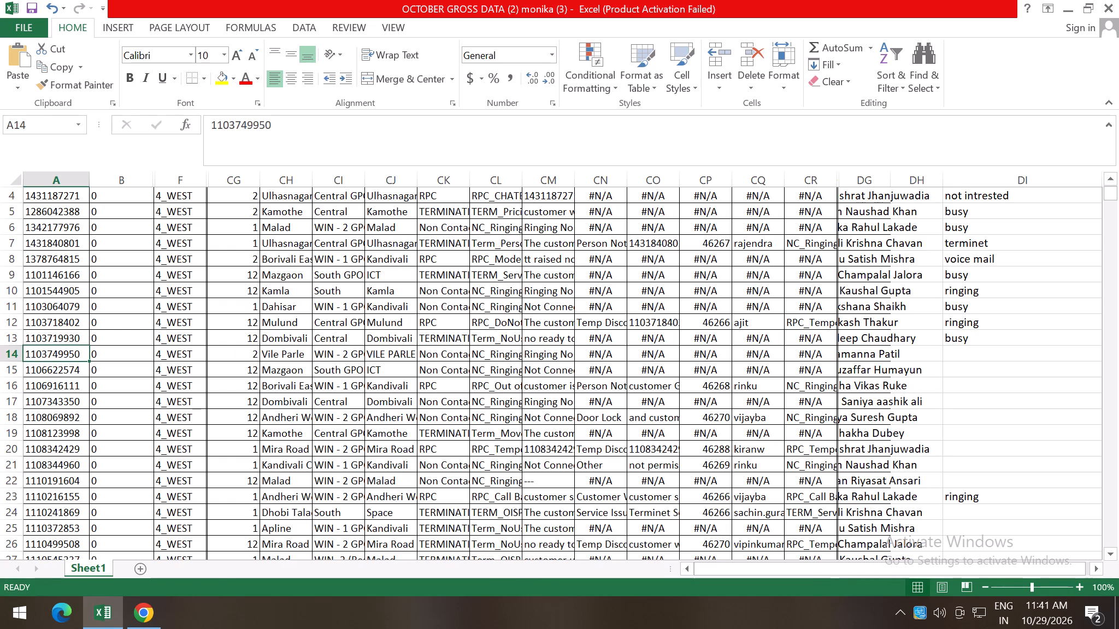
Copy the selected row 14 account number and look up that account in Hathway OAP by Account Number.
key(ctrl+c)
click(152, 606)
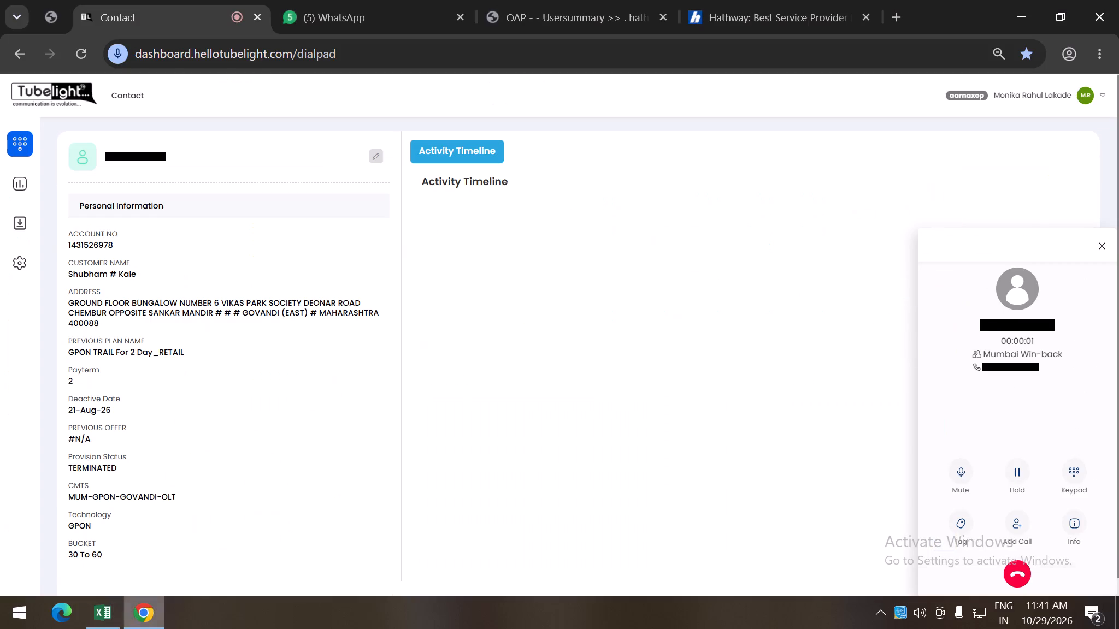
click(624, 4)
click(826, 88)
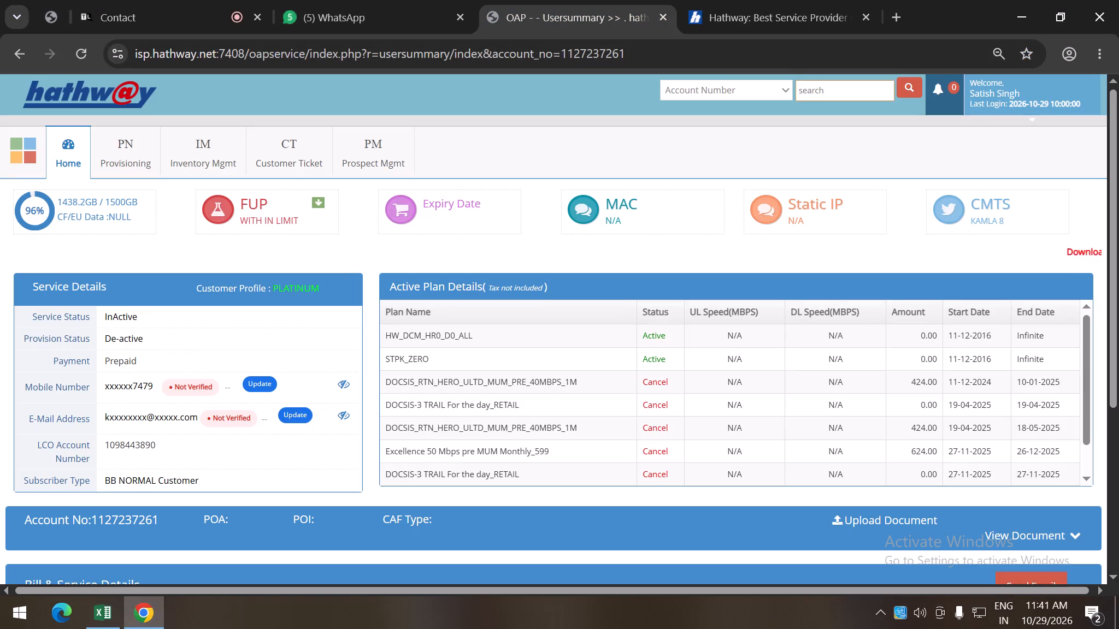
key(ctrl+v)
click(908, 91)
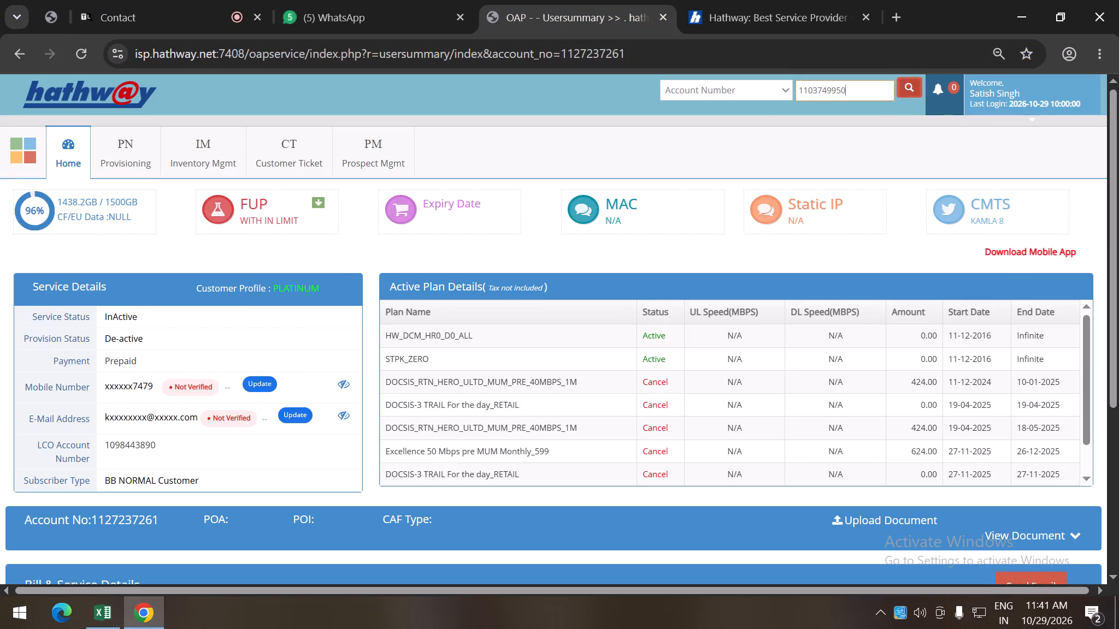
Tag the ended Mumbai Win-back call in Tubelight with Personal reasons and submit the tag.
click(239, 8)
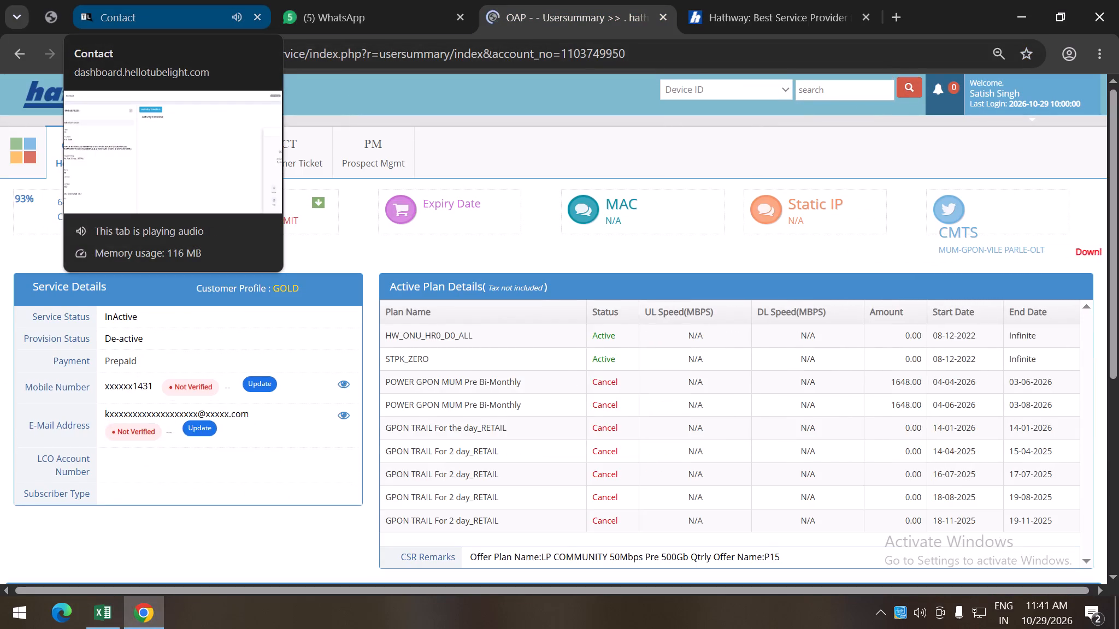
click(982, 417)
scroll(979, 464, down, 1)
click(979, 464)
click(1030, 413)
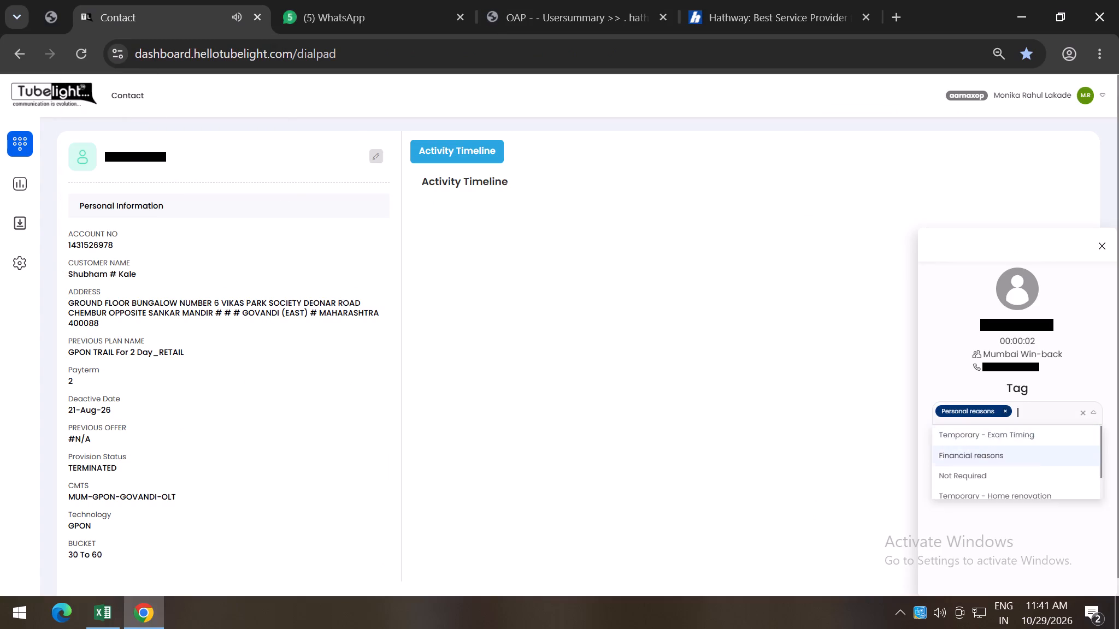
click(973, 473)
drag(1046, 419, 1043, 426)
click(1026, 458)
click(1022, 511)
Reveal the customer's masked mobile number in the Hathway OAP service details and copy it.
click(549, 0)
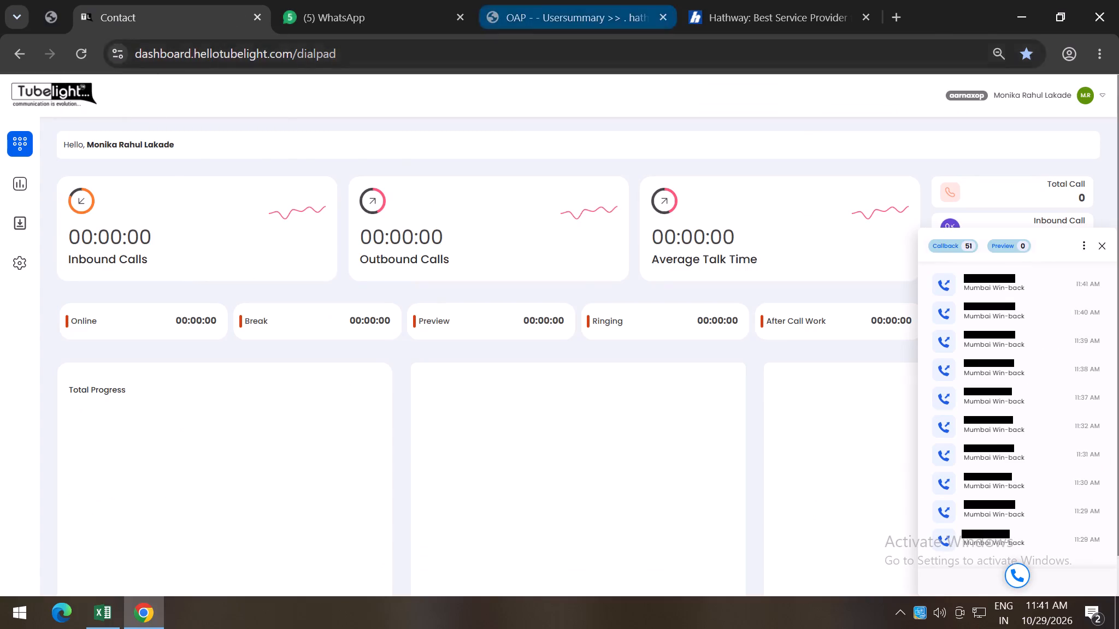
click(341, 376)
double_click(138, 388)
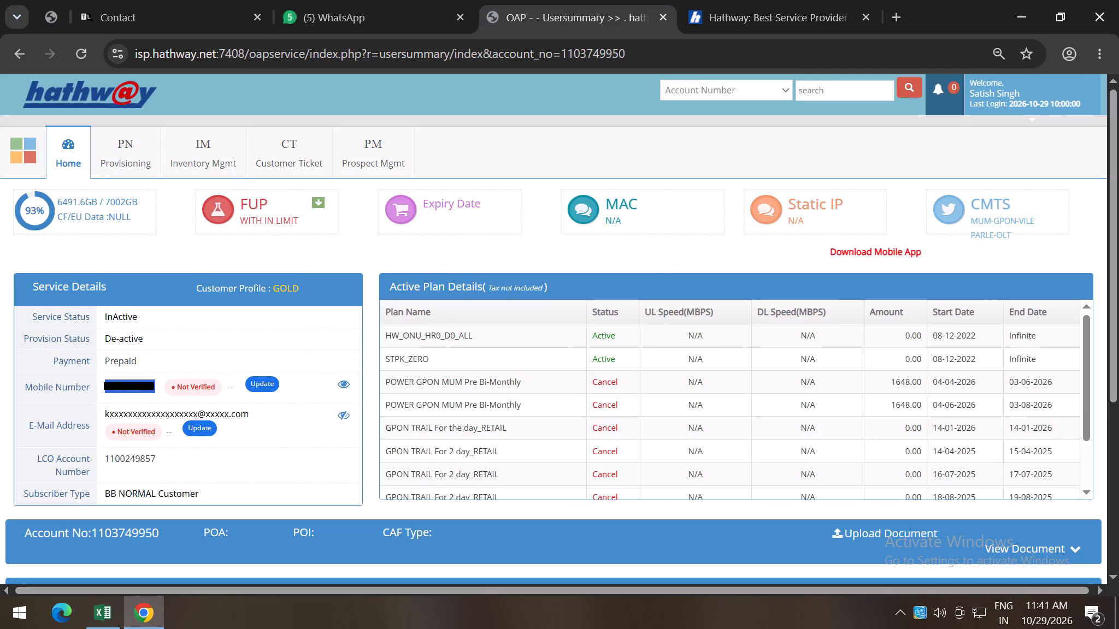
key(ctrl+c)
Dial the copied mobile number from the Tubelight dialpad using Mumbai Win-back.
click(132, 23)
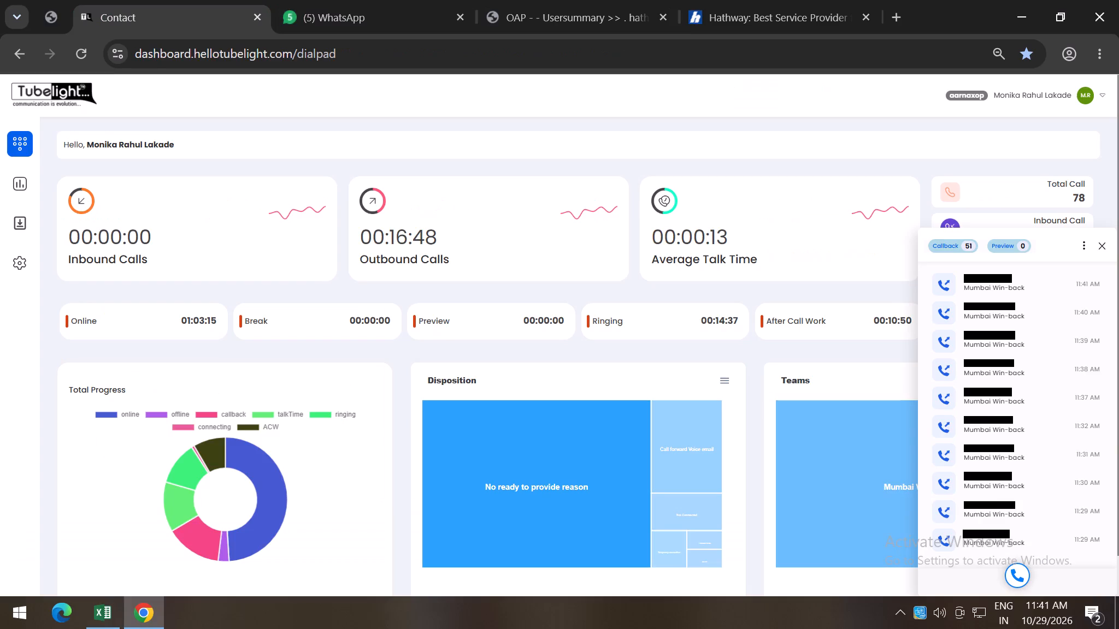
click(1026, 571)
click(1011, 460)
key(ctrl+v)
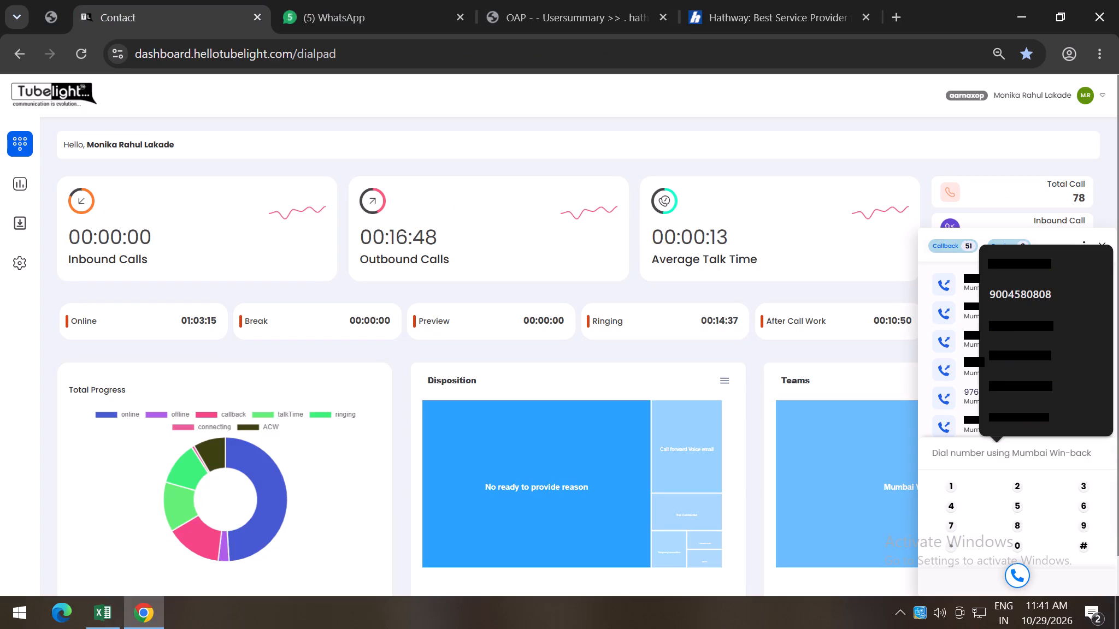
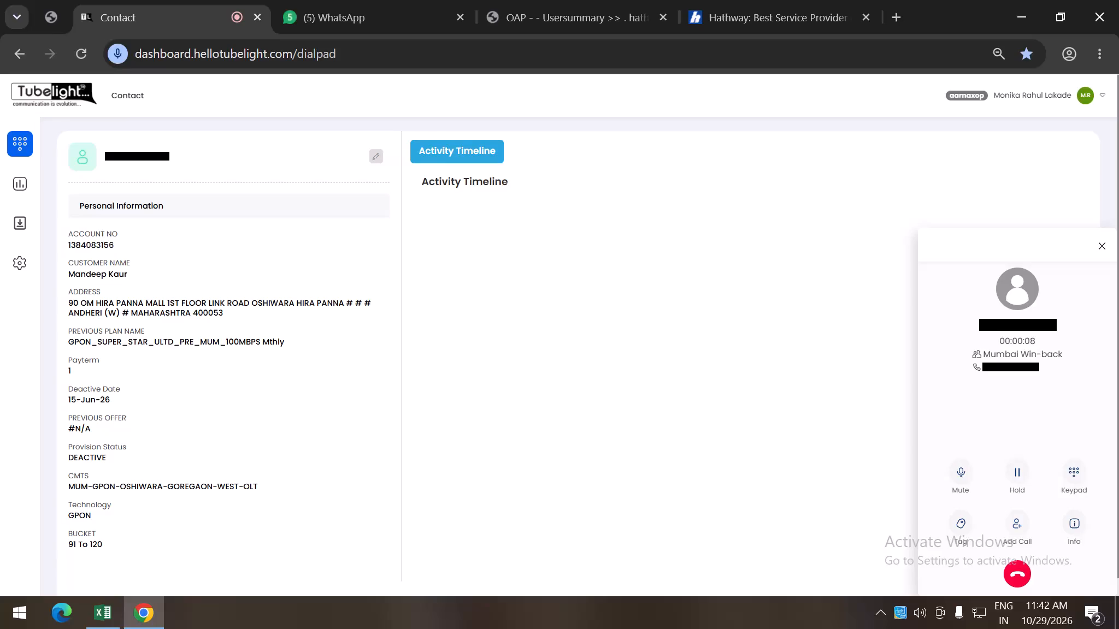
End the ongoing Mumbai Win-back call.
click(1010, 571)
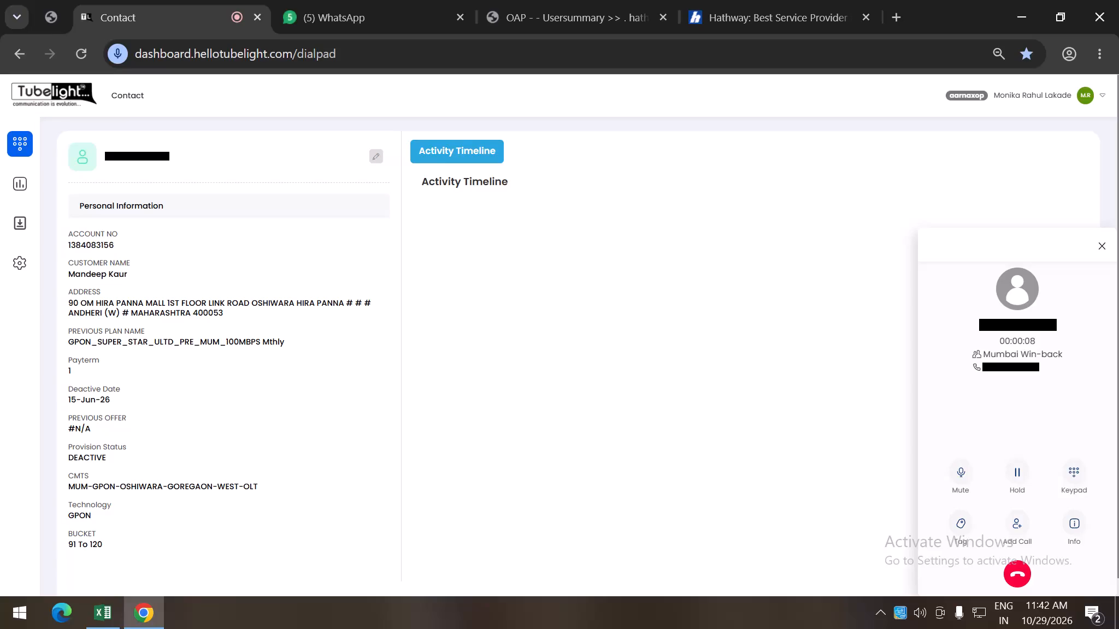
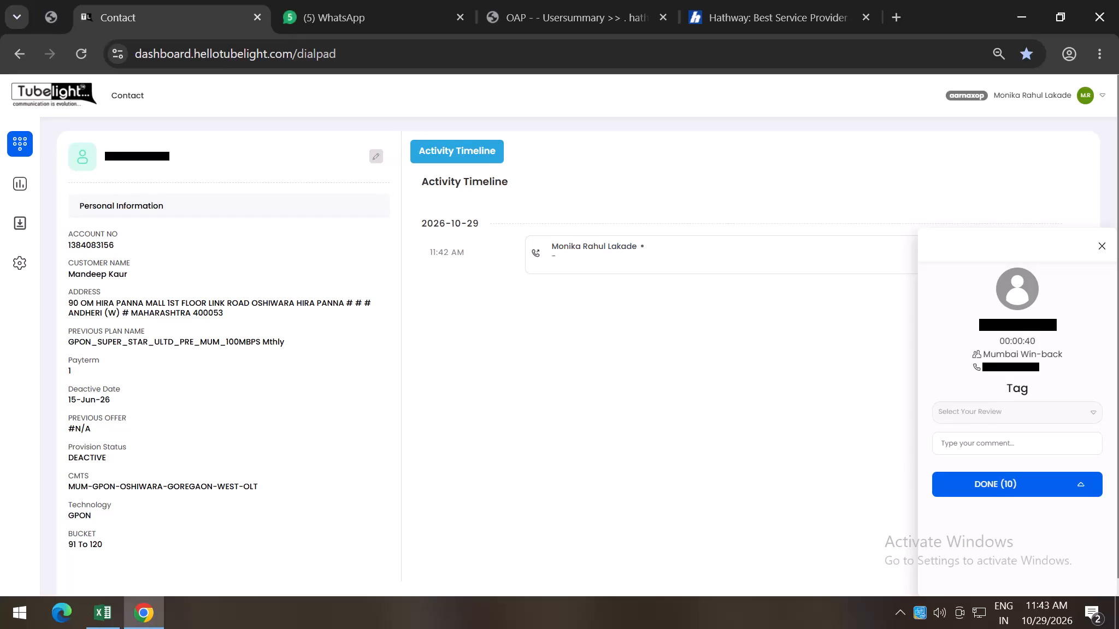
Tag the ended Mumbai Win-back call with Personal reasons and Not Required, and submit the call review.
click(993, 411)
scroll(999, 448, down, 1)
click(1003, 472)
click(1022, 413)
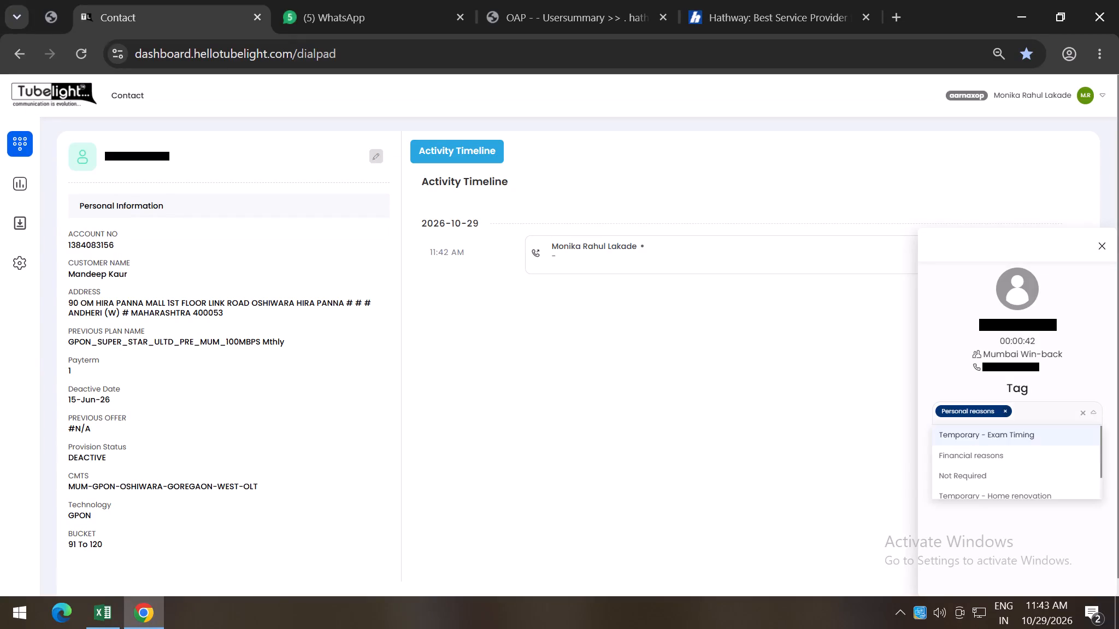
click(988, 475)
drag(1026, 426, 1024, 448)
drag(1019, 469, 1016, 474)
click(1007, 512)
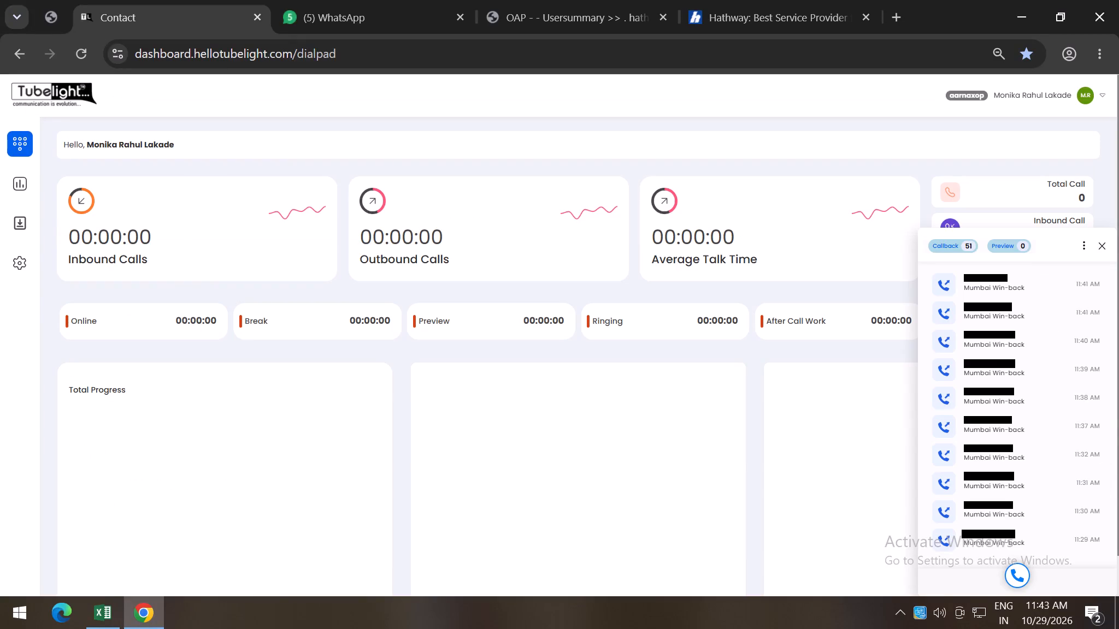
Open the Tubelight dial pad for dialling the next customer under Mumbai Win-back.
click(1022, 566)
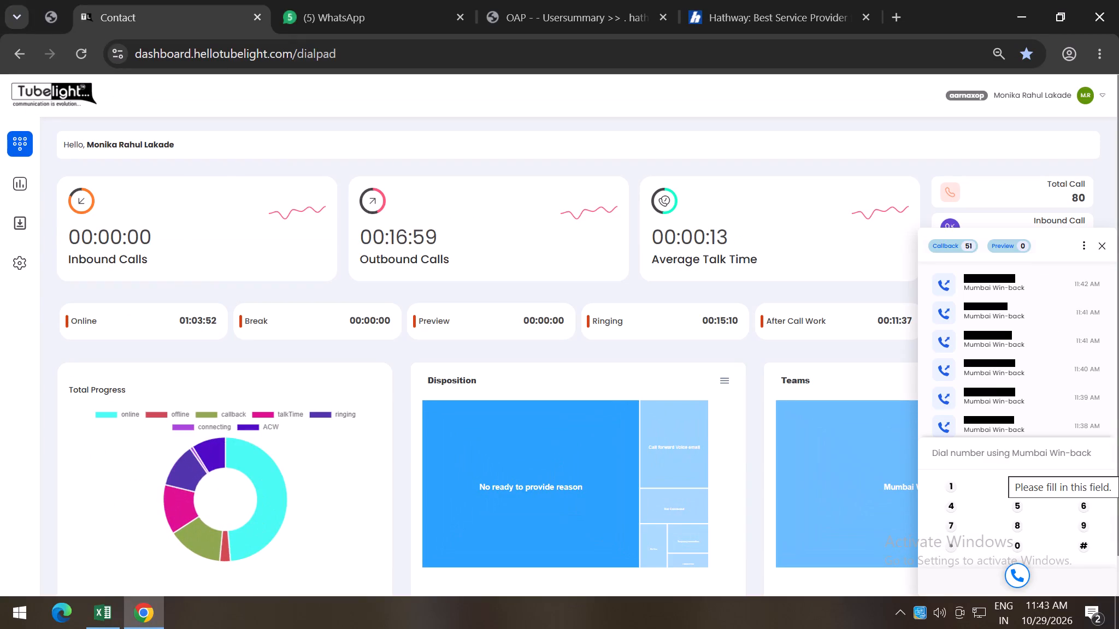
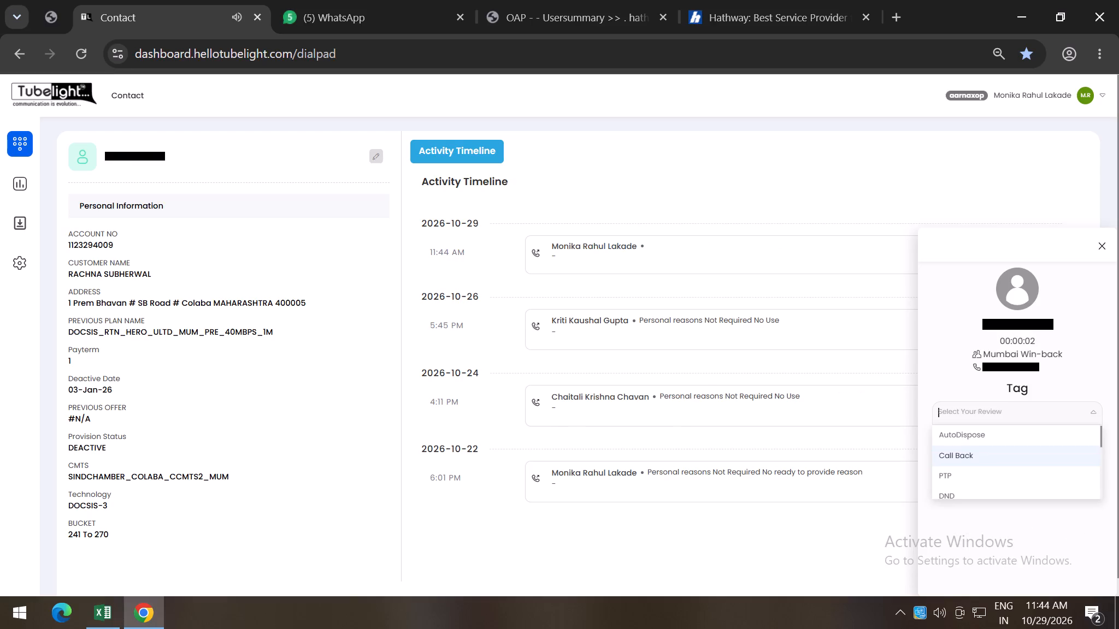
Tag the ended Mumbai Win-back call with Personal reasons, Not Required and No ready to provide reason.
scroll(980, 469, down, 1)
click(980, 470)
click(1034, 411)
click(981, 474)
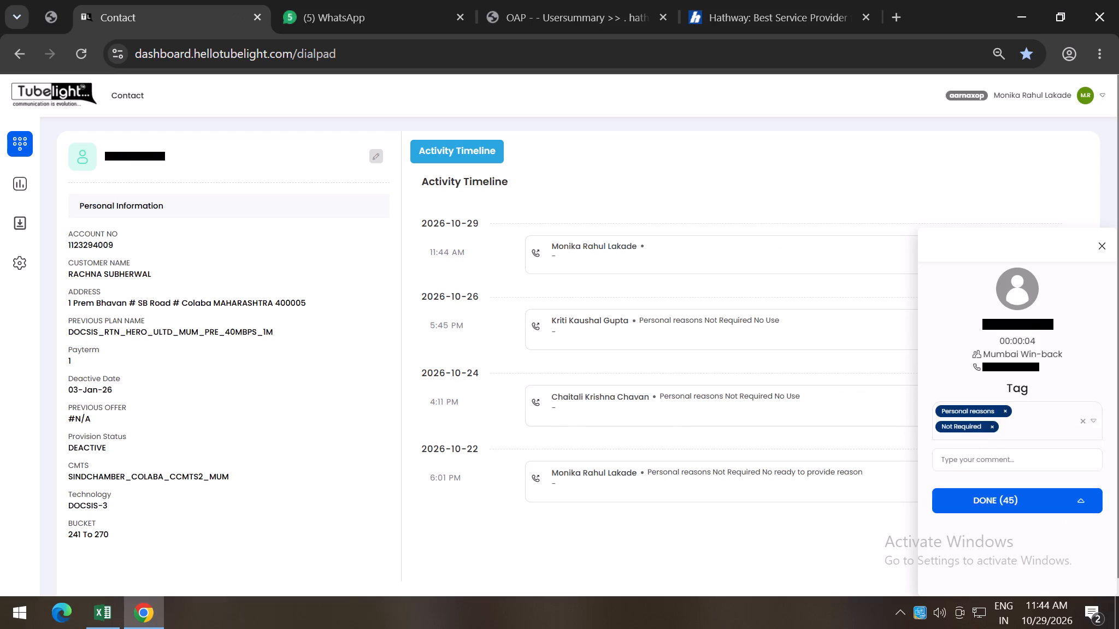
click(1017, 434)
click(1001, 475)
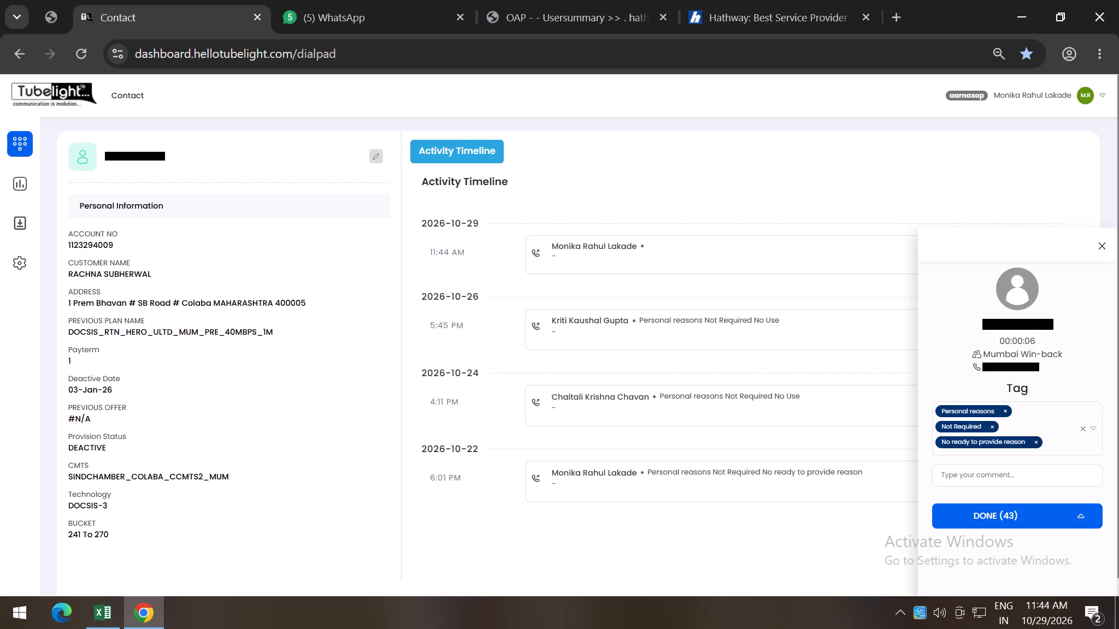
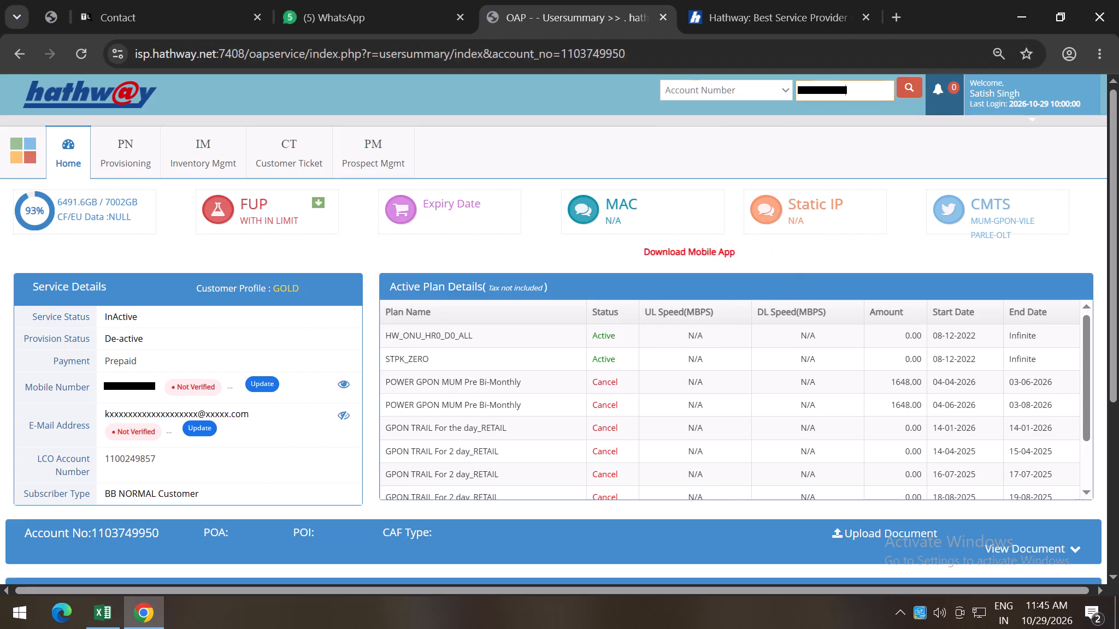
Set the search type to Registered Mobile Number and look up the customer by the mobile number already entered.
click(780, 205)
click(900, 94)
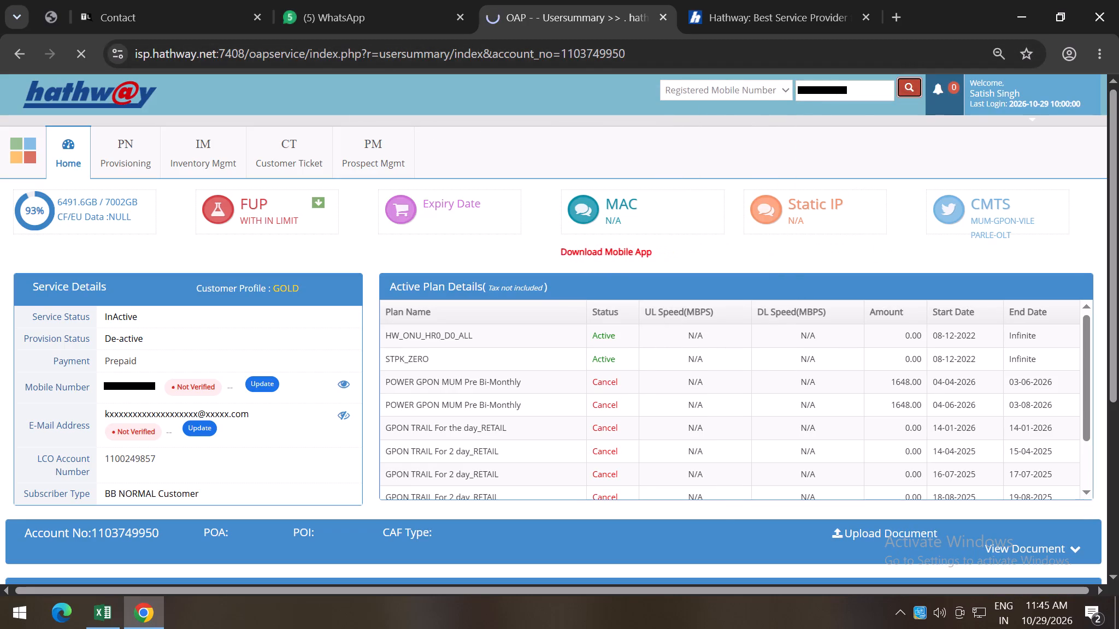
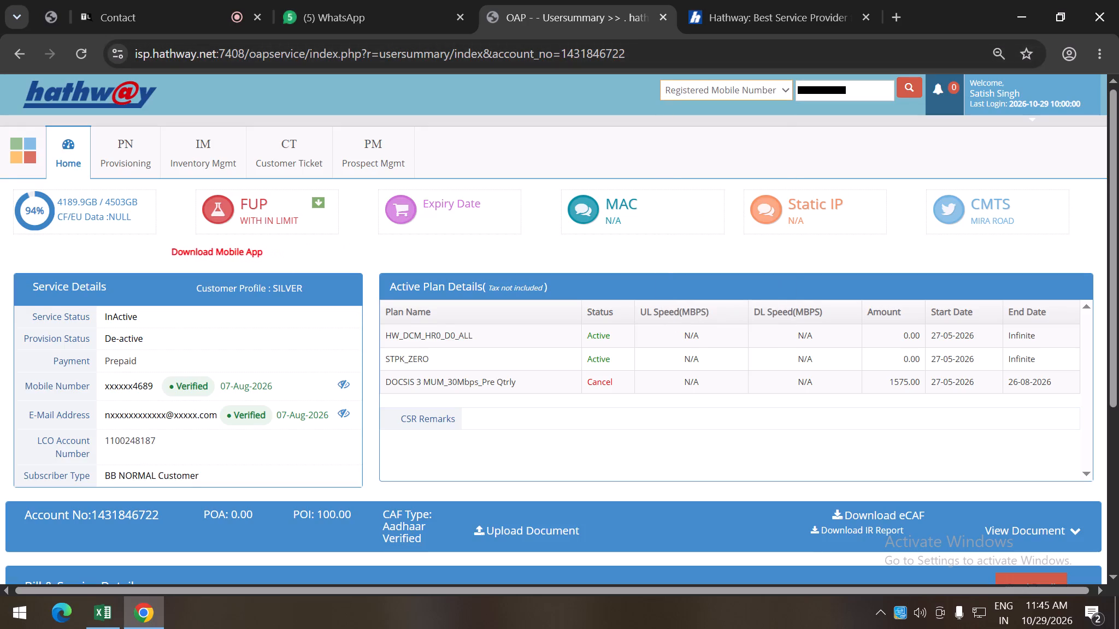
Search OAP for the customer's account using the entered registered mobile number.
click(912, 82)
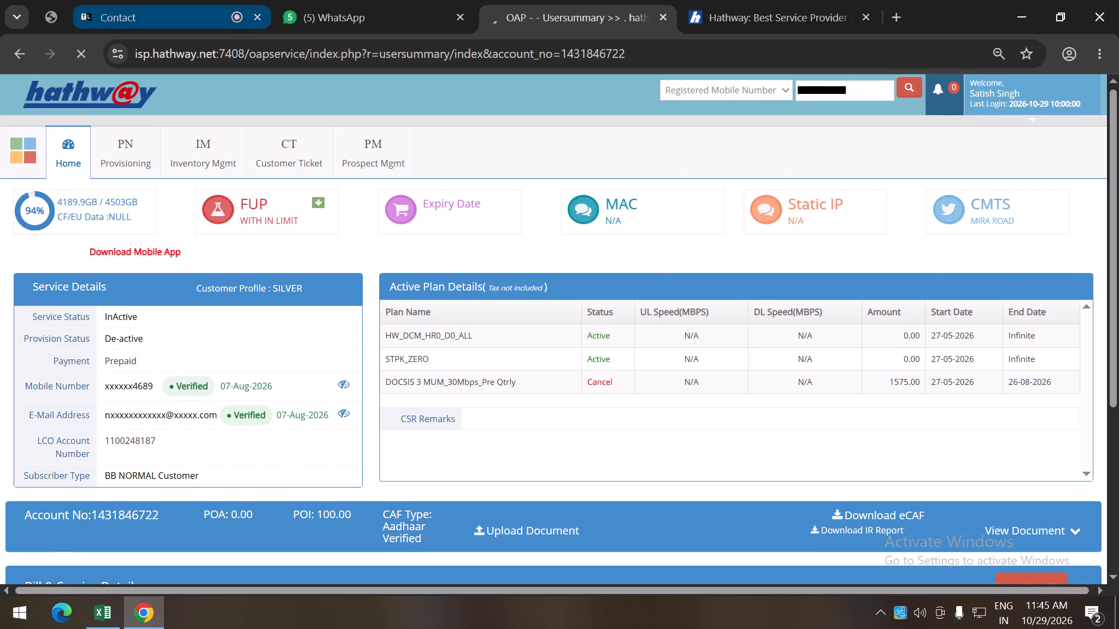
End the ongoing Mumbai Win-back call in the dialer and submit its tags, including Personal reasons and Not Required.
click(222, 2)
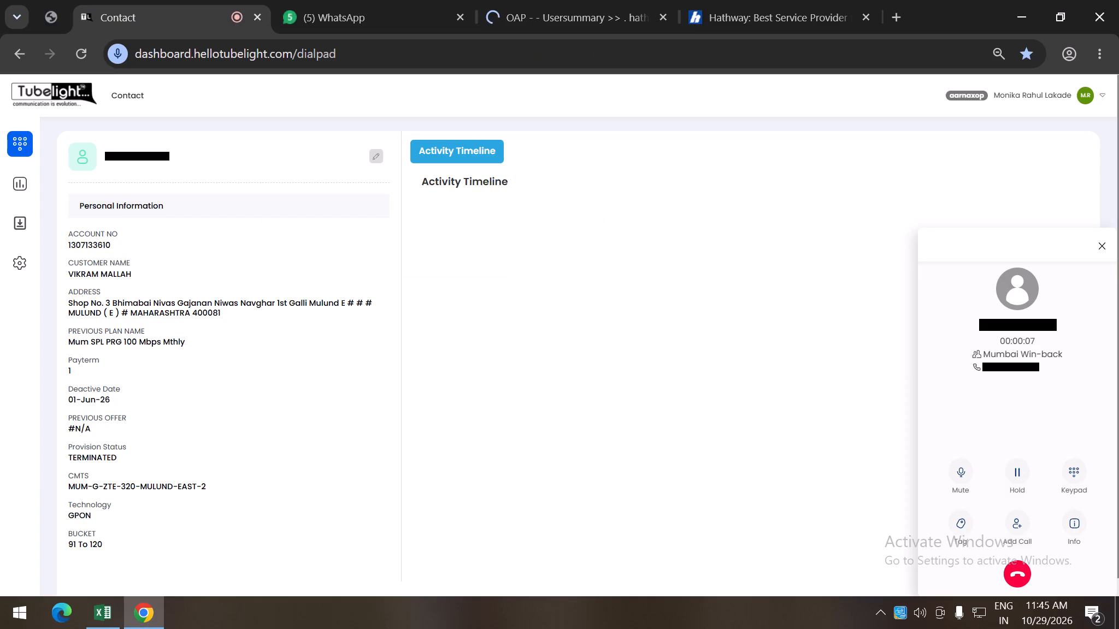
click(1009, 573)
click(997, 413)
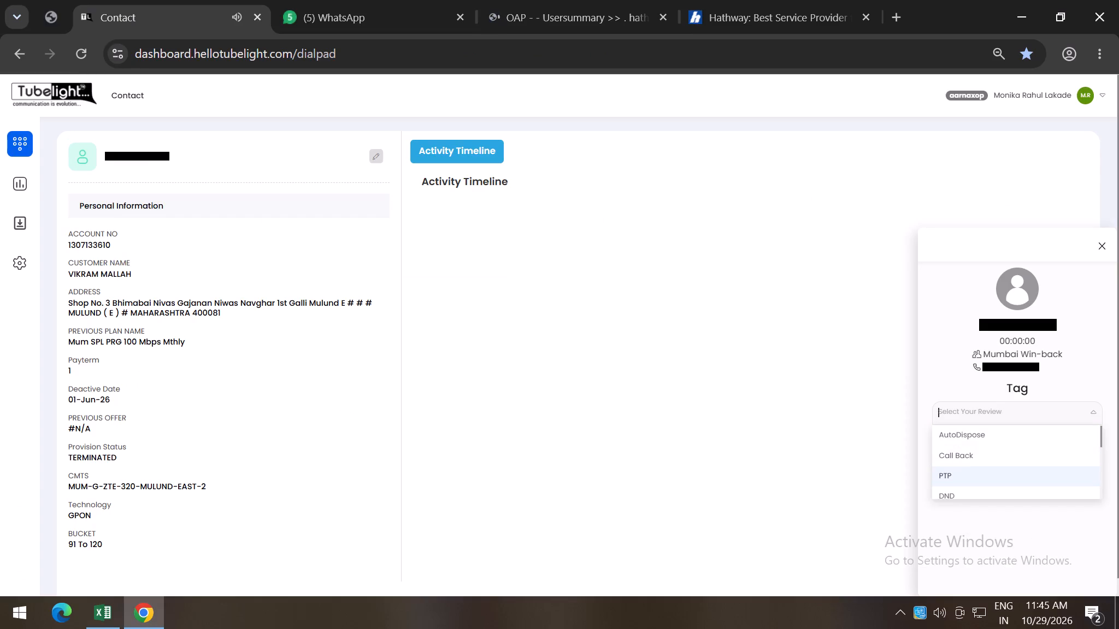
scroll(986, 470, down, 1)
click(985, 458)
drag(1021, 412, 1012, 430)
click(985, 466)
drag(1075, 391, 1067, 407)
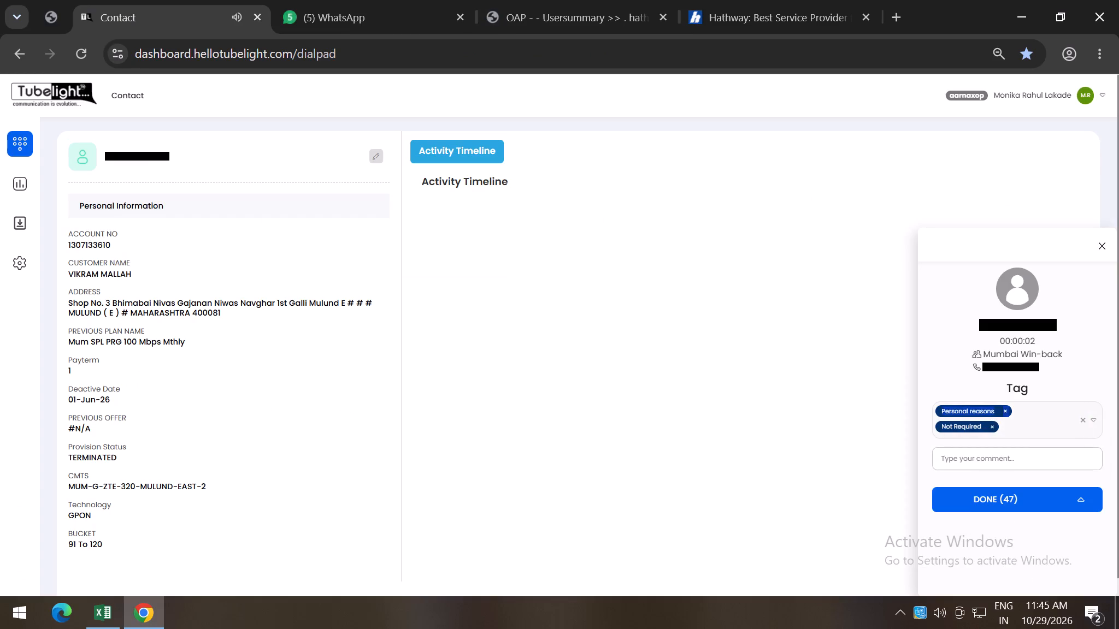
click(1018, 437)
click(1015, 469)
click(1015, 504)
Return to the OAP user summary to check the searched customer's account.
click(534, 0)
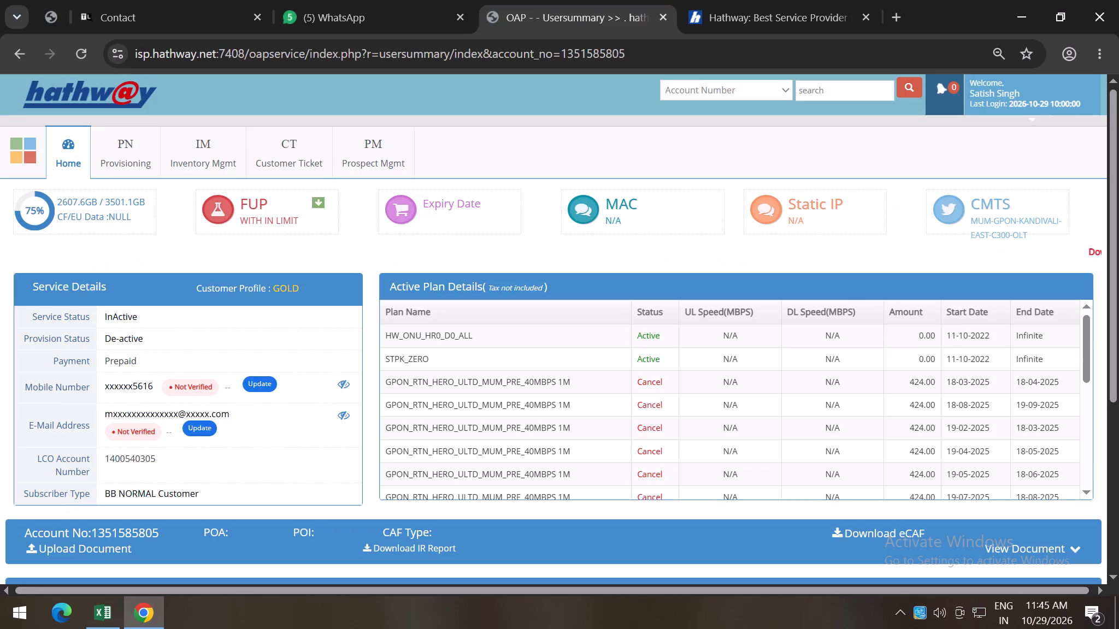
Reveal the masked mobile number and e-mail address in the customer's Service Details to check the contact information.
click(343, 375)
click(348, 387)
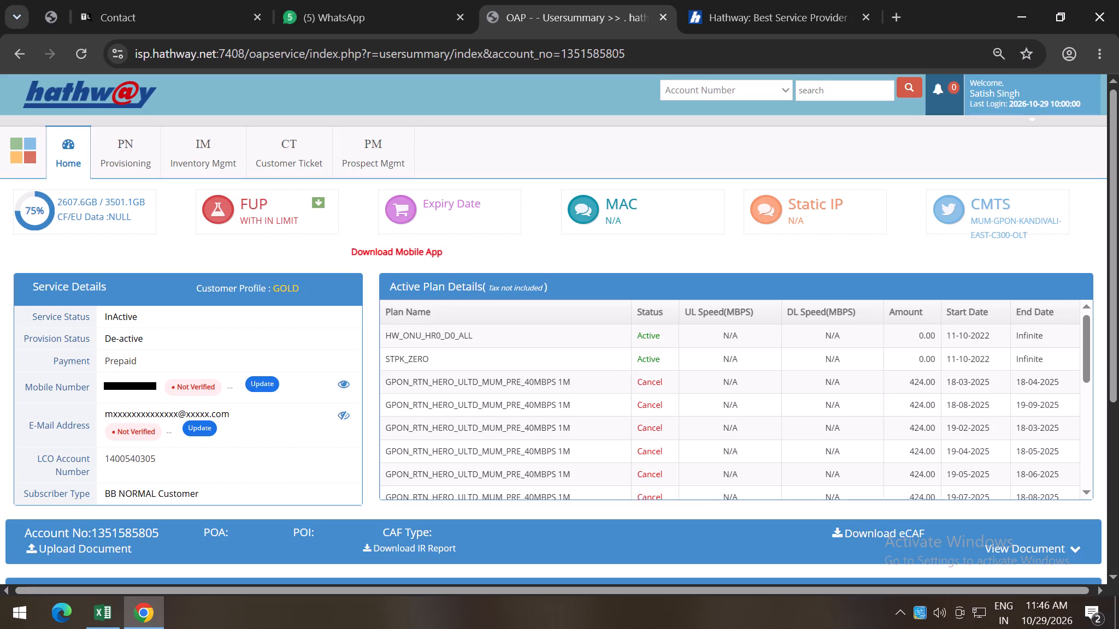
click(348, 387)
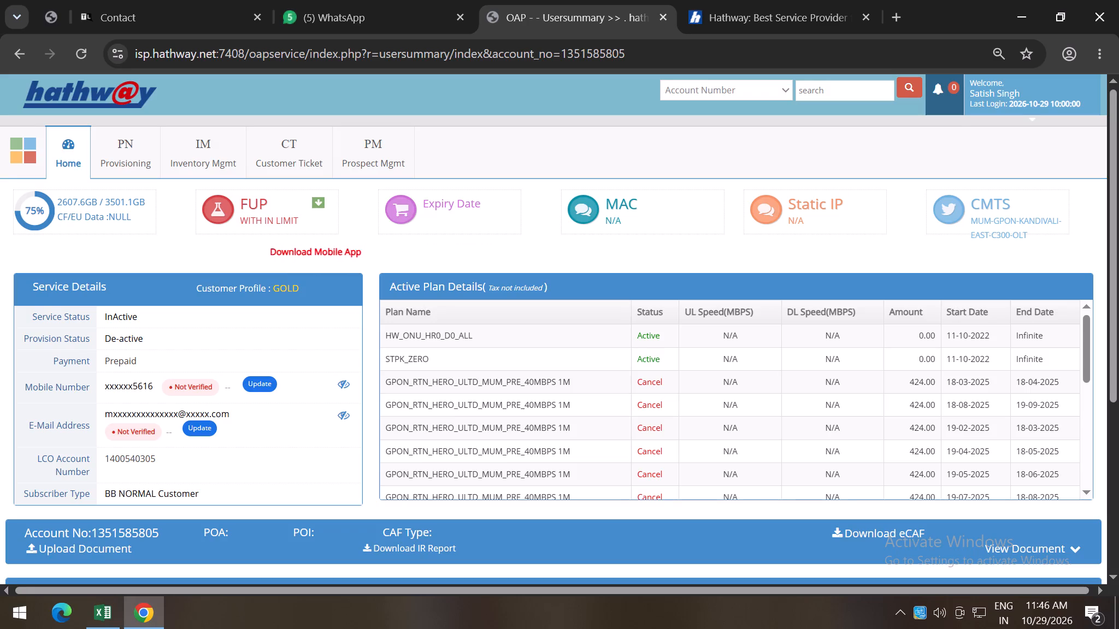
double_click(348, 408)
click(233, 12)
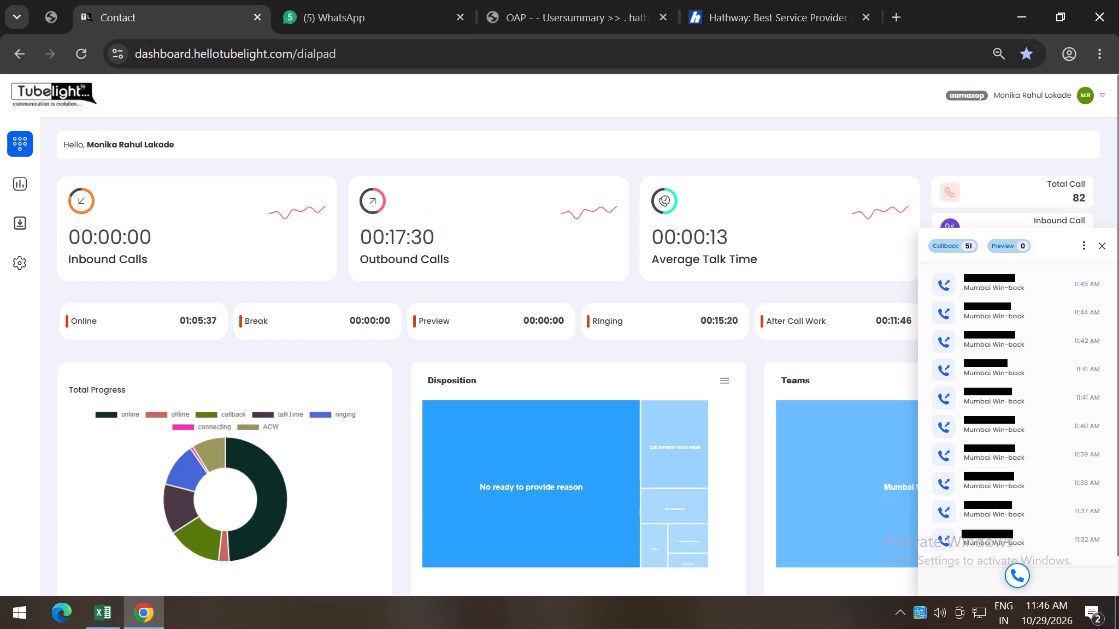
click(541, 14)
click(331, 387)
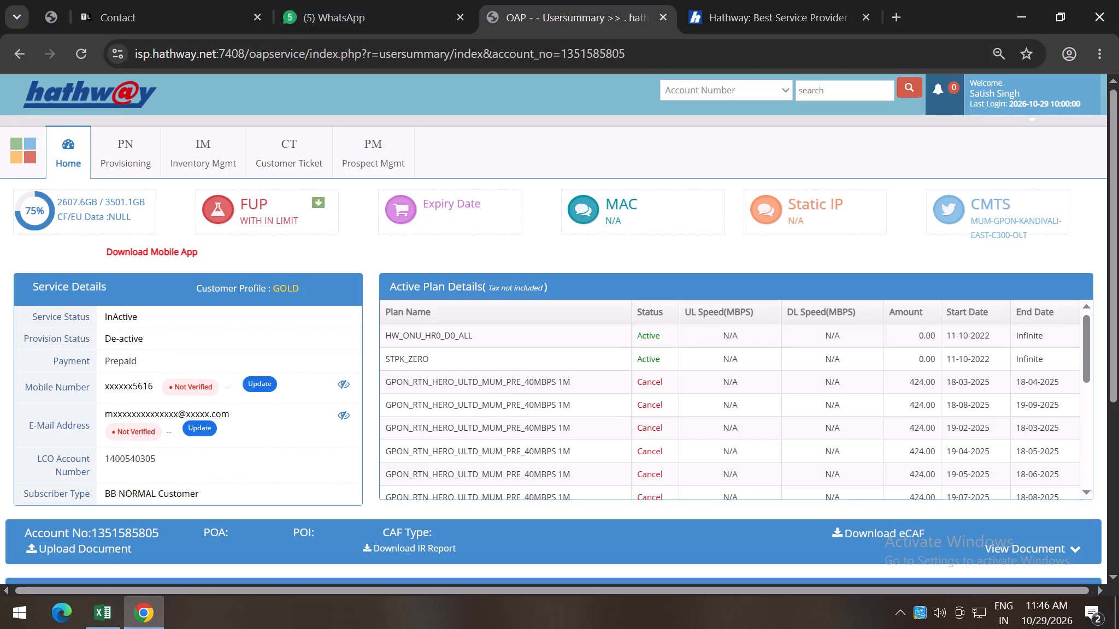
click(353, 420)
click(349, 419)
click(349, 386)
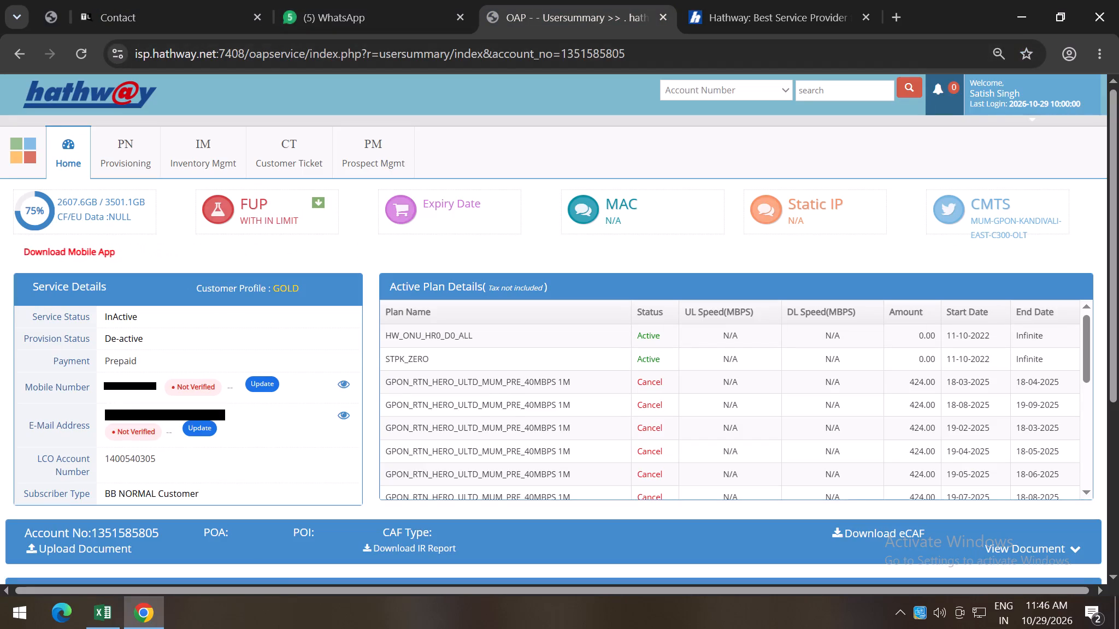
click(349, 383)
click(350, 415)
click(349, 414)
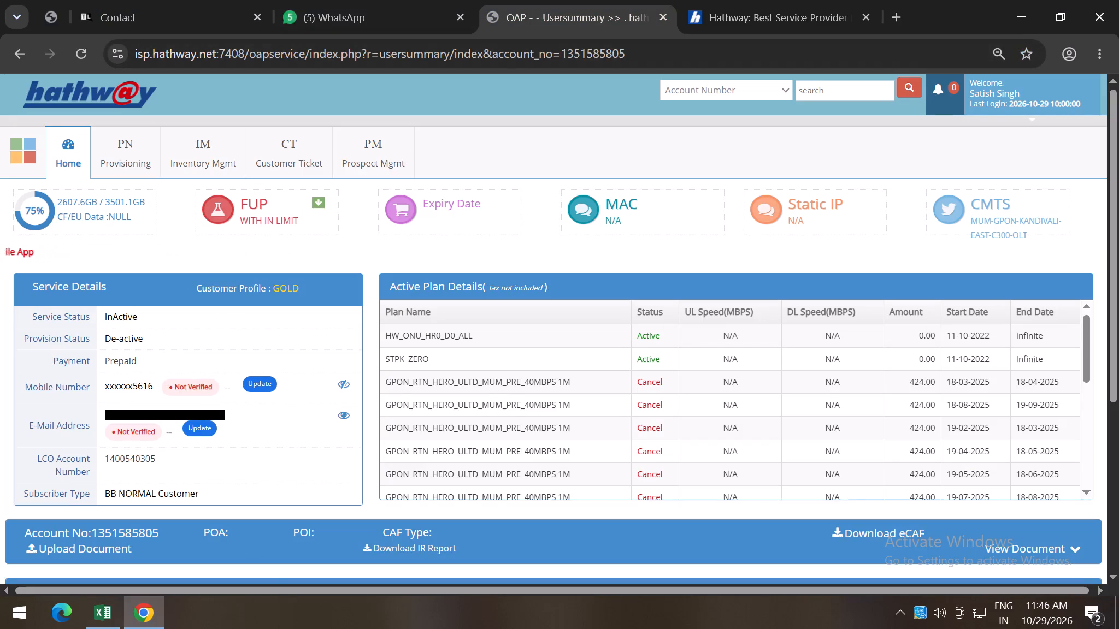
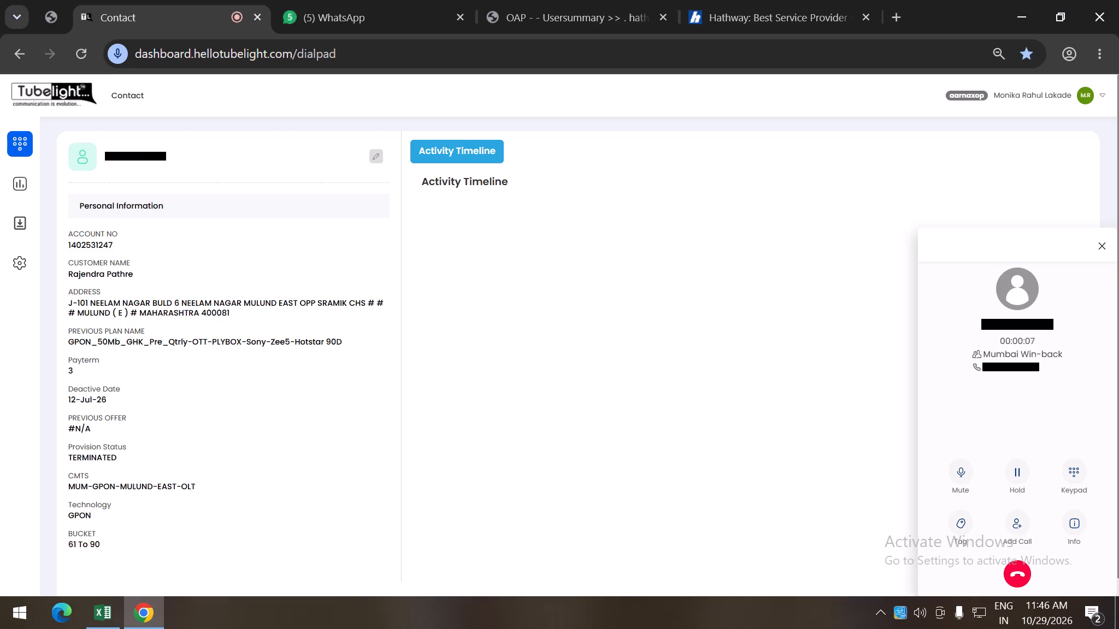
click(1024, 574)
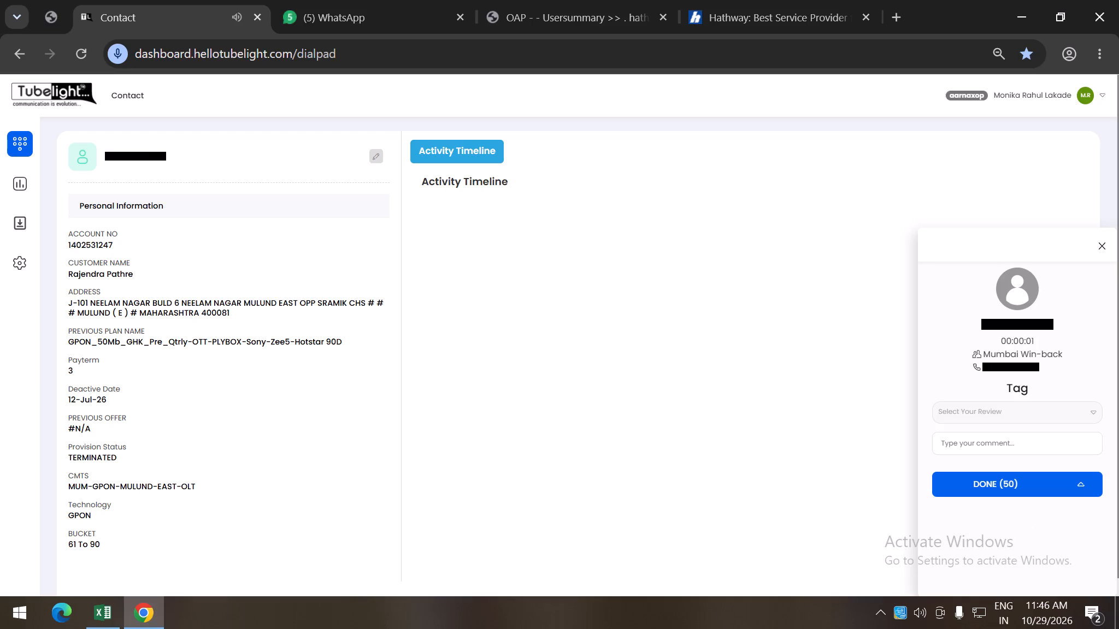
Tag the ended Mumbai Win-back call as Not Connect, Not Contactable and Call forward Voice email.
click(994, 410)
scroll(979, 473, down, 3)
click(980, 464)
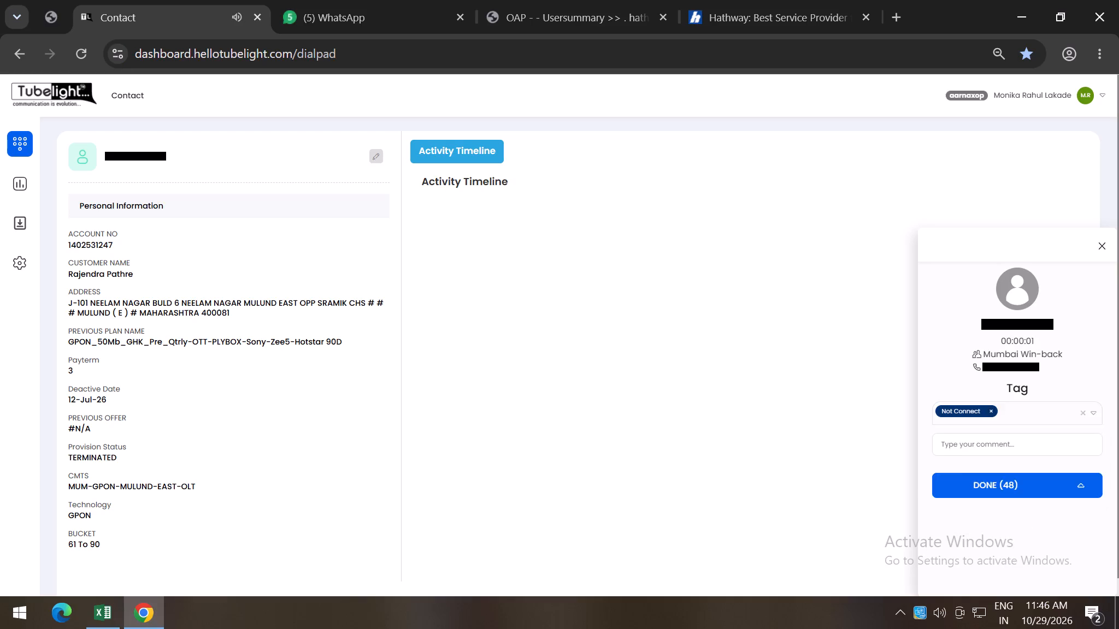
drag(1014, 409, 1013, 419)
click(990, 460)
drag(1019, 426, 1016, 433)
scroll(986, 490, down, 2)
click(999, 458)
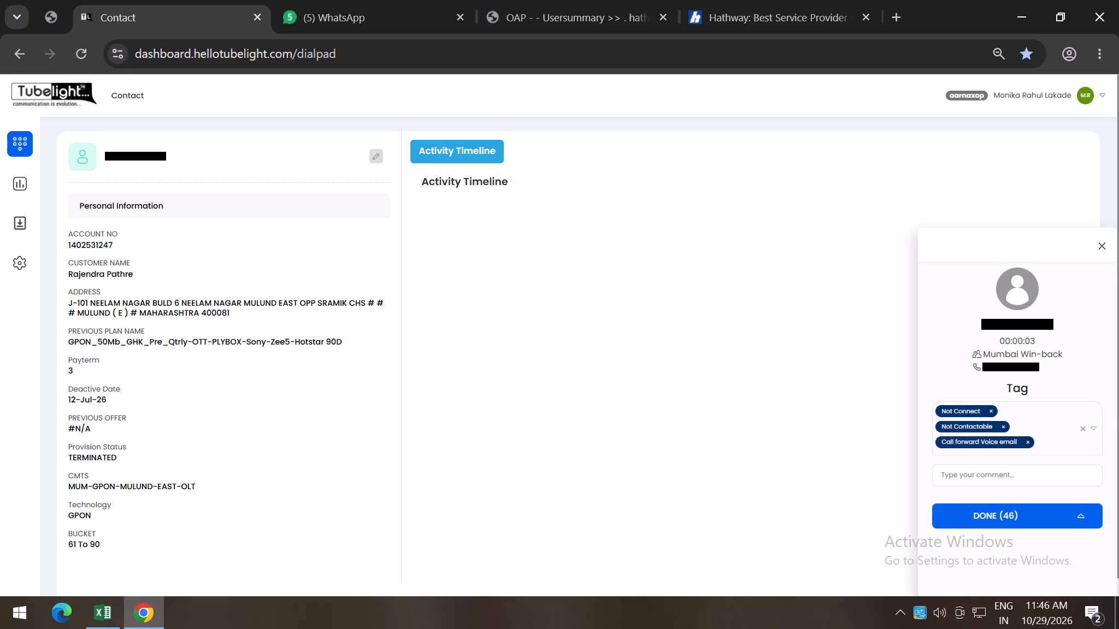
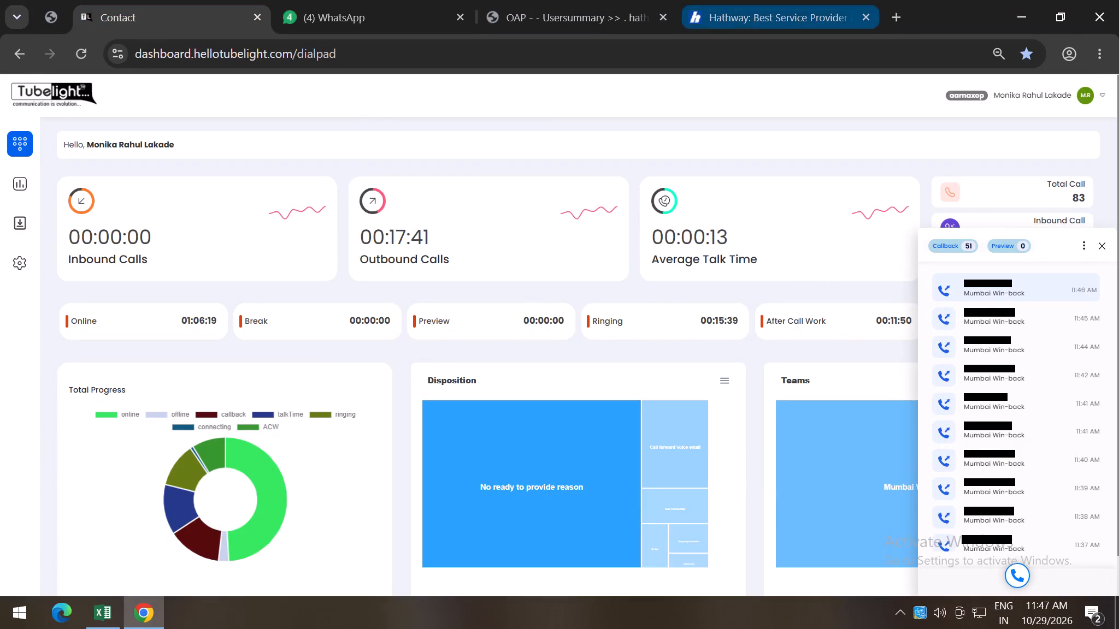
Look up the account number from row 15 of the October gross data workbook in OAP.
double_click(608, 0)
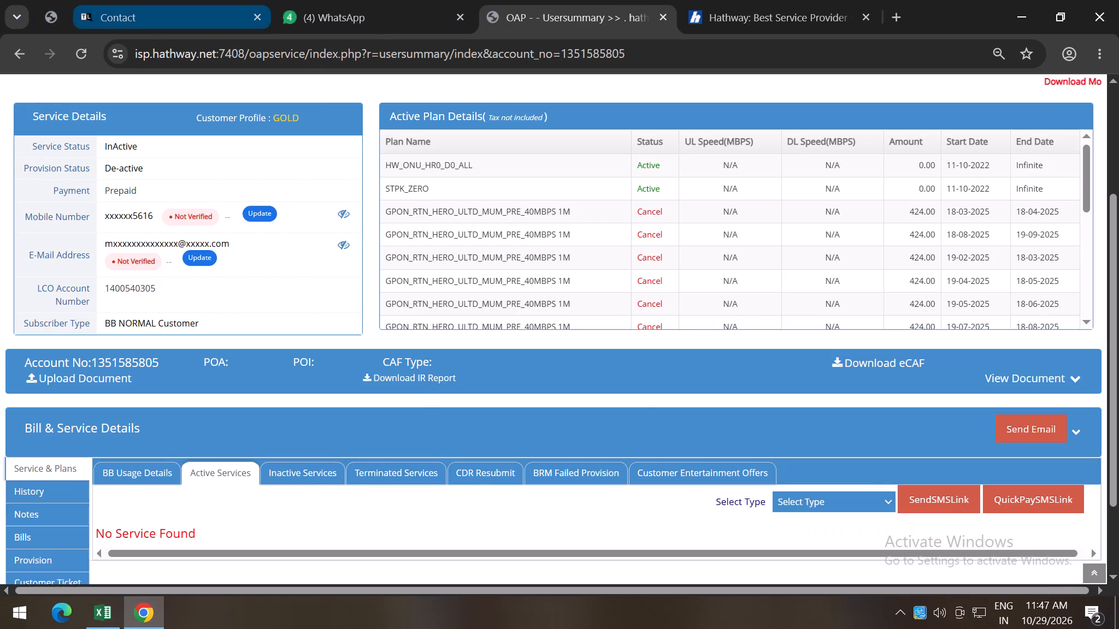
click(170, 3)
click(102, 622)
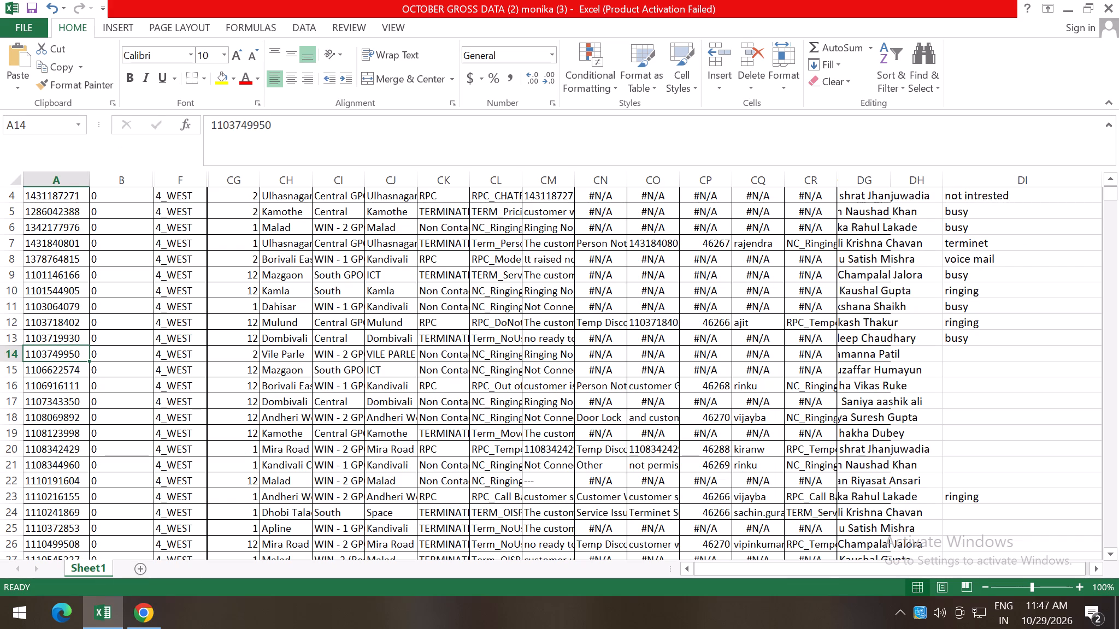
click(46, 376)
key(ctrl+c)
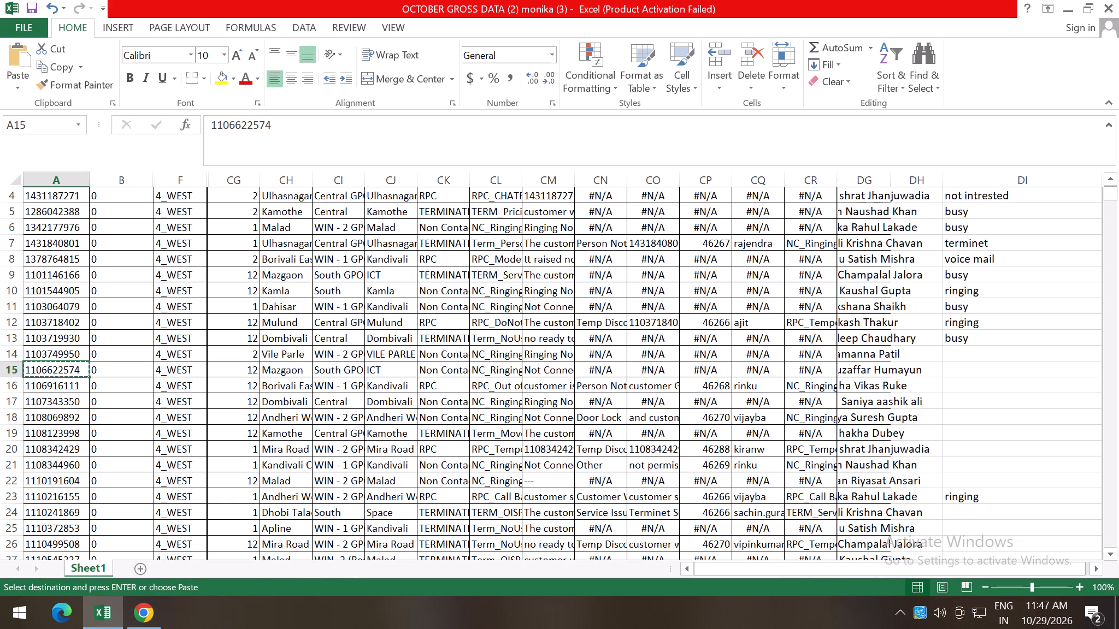
click(146, 618)
click(572, 27)
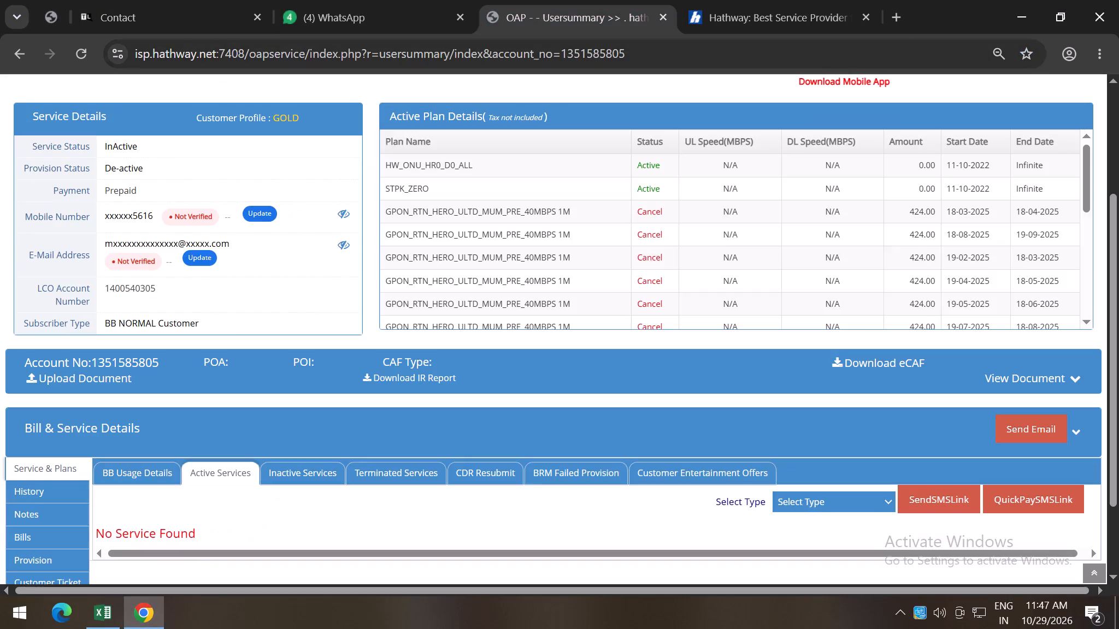
scroll(782, 216, up, 3)
click(821, 90)
key(ctrl+v)
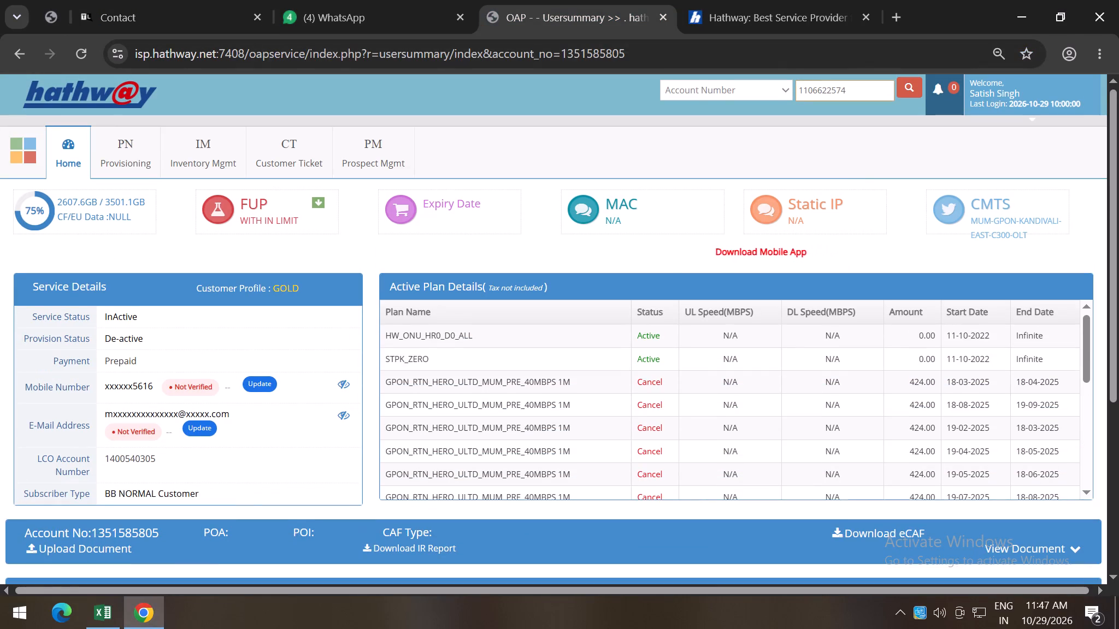
click(917, 88)
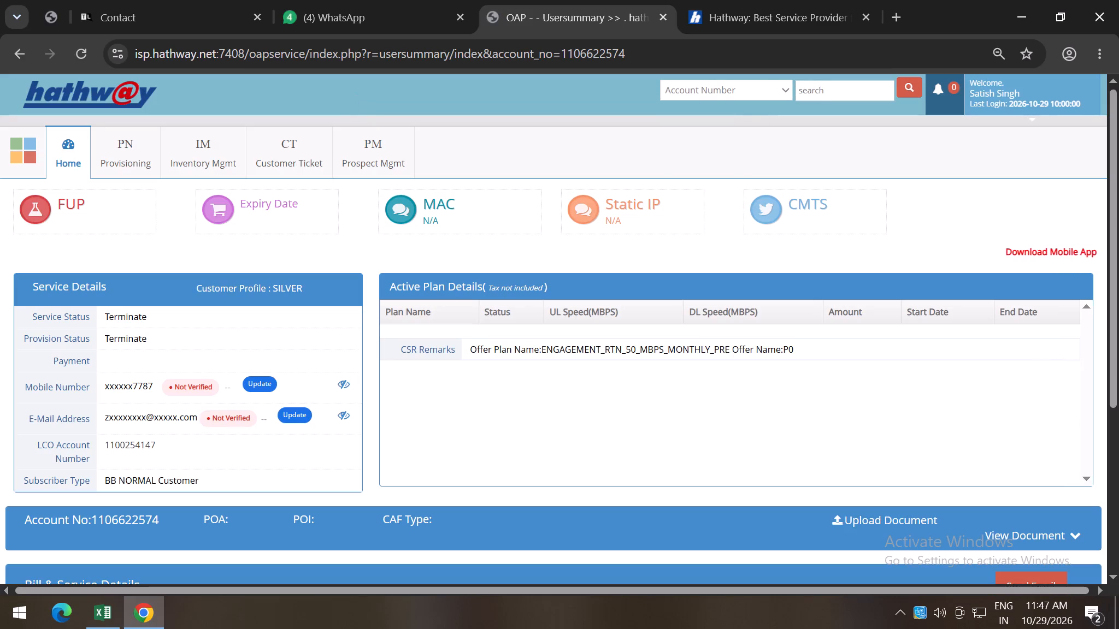
Enter the remark "ringing" in cell DI14 of the October gross data workbook and save the workbook.
click(201, 8)
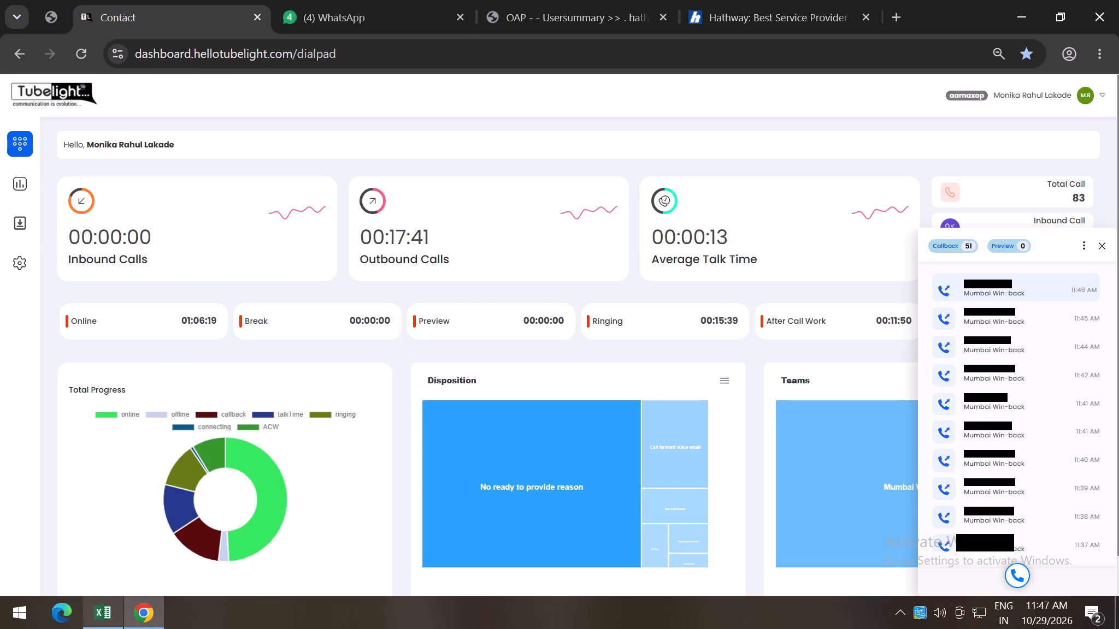
click(110, 610)
click(987, 351)
scroll(893, 384, down, 1)
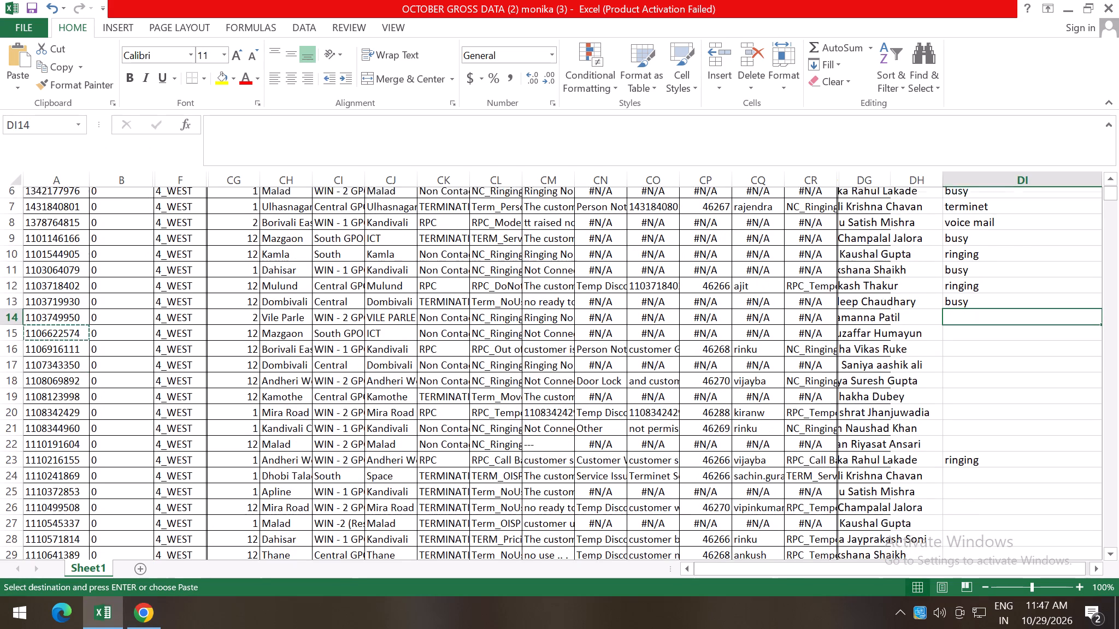
text(rin)
text(ging)
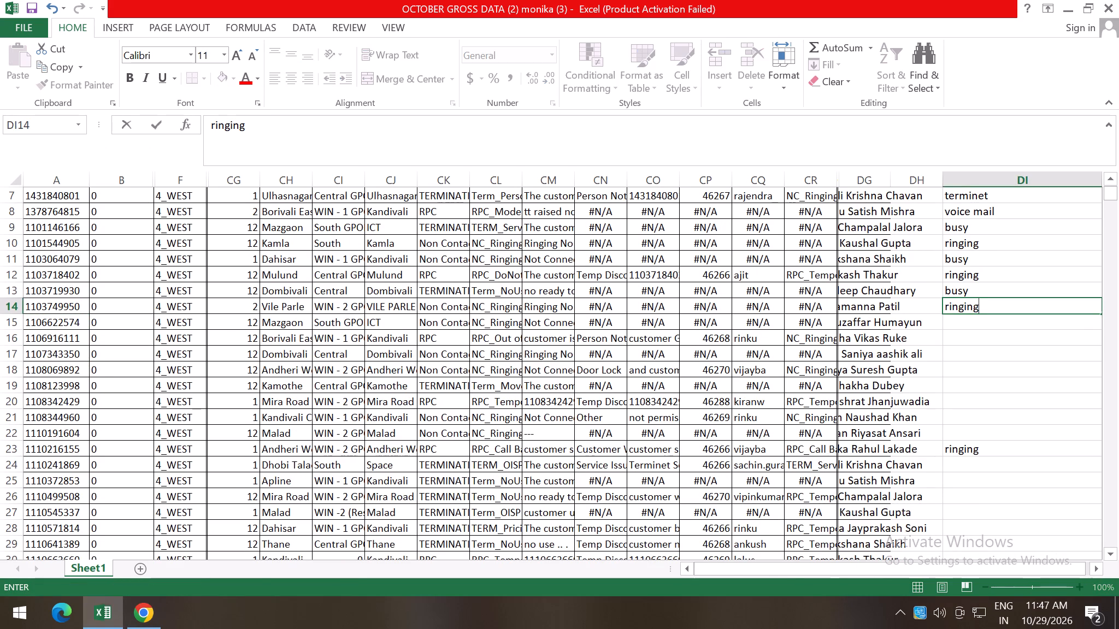
click(987, 327)
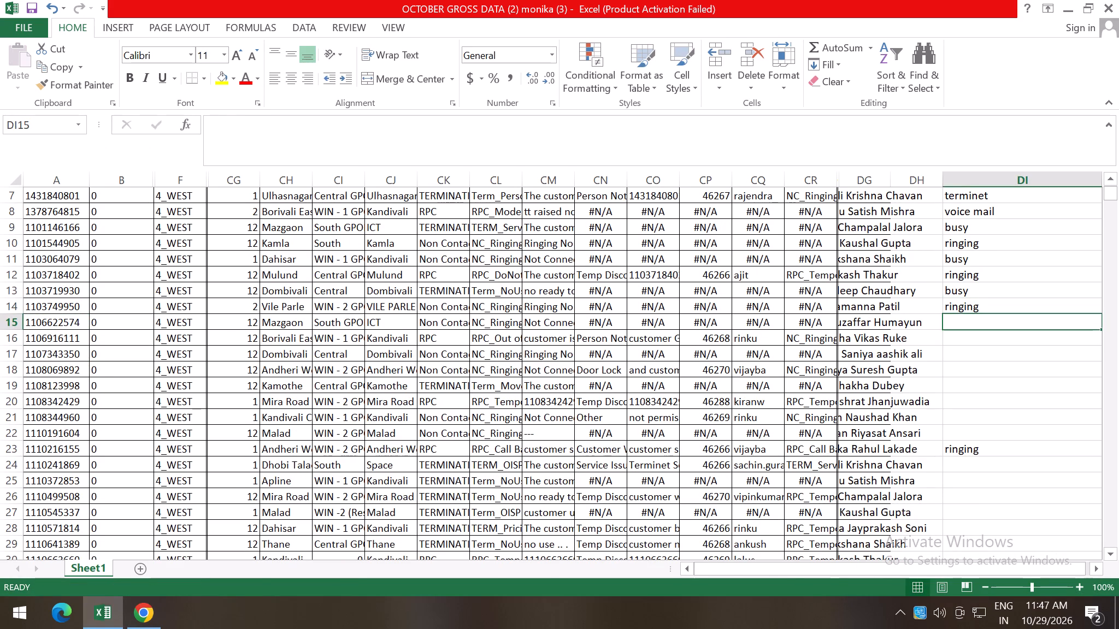
key(ctrl+s)
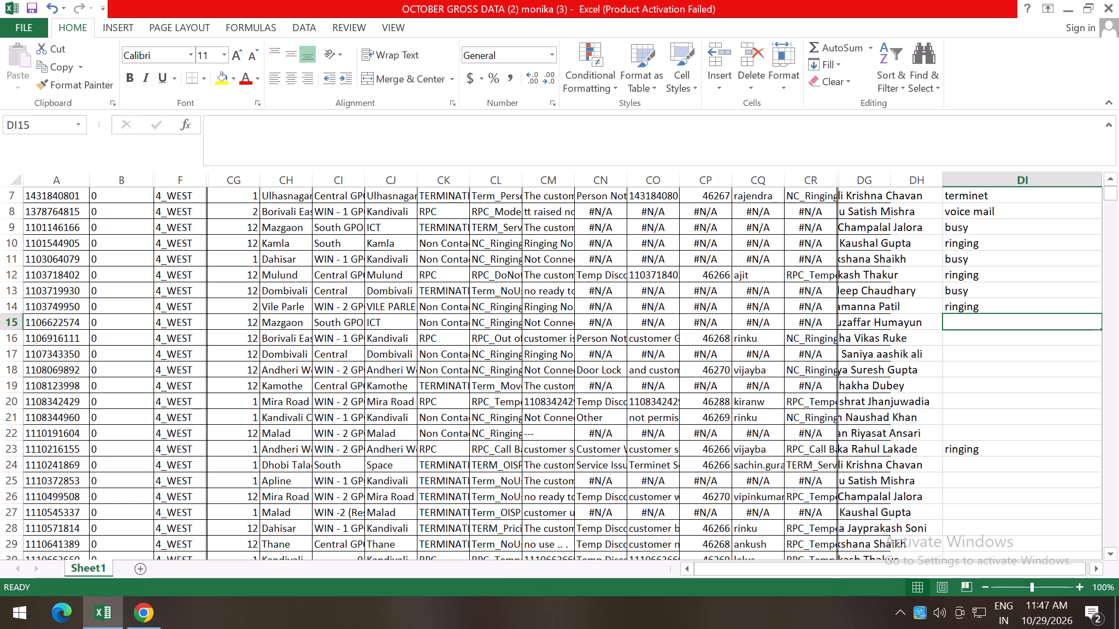
Search OAP again for the account number in cell A15 to check its service status.
click(70, 324)
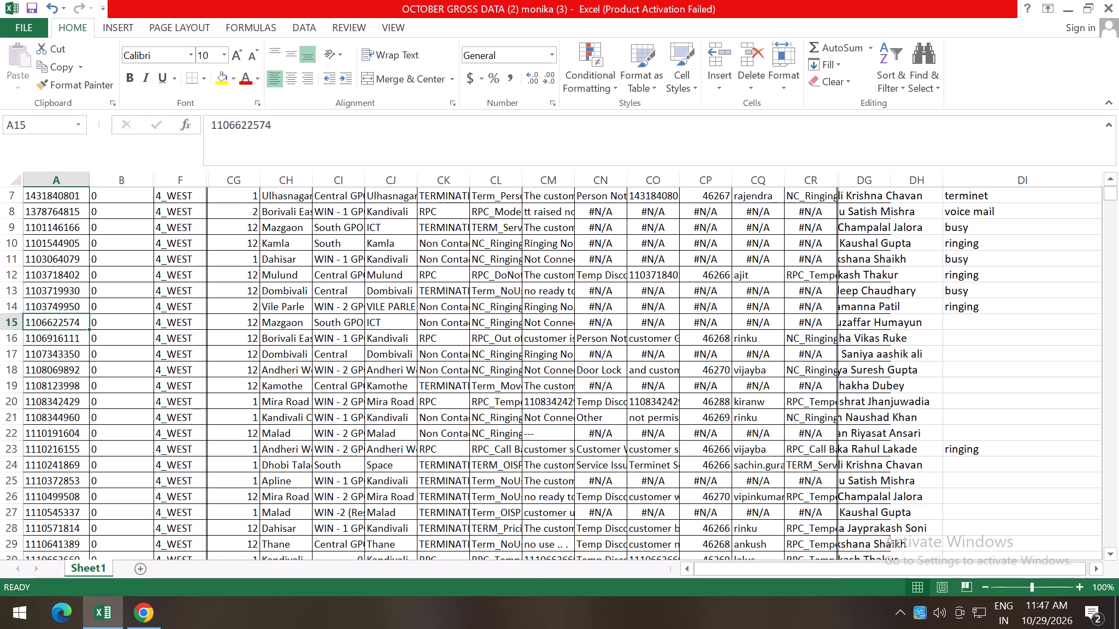
key(ctrl+c)
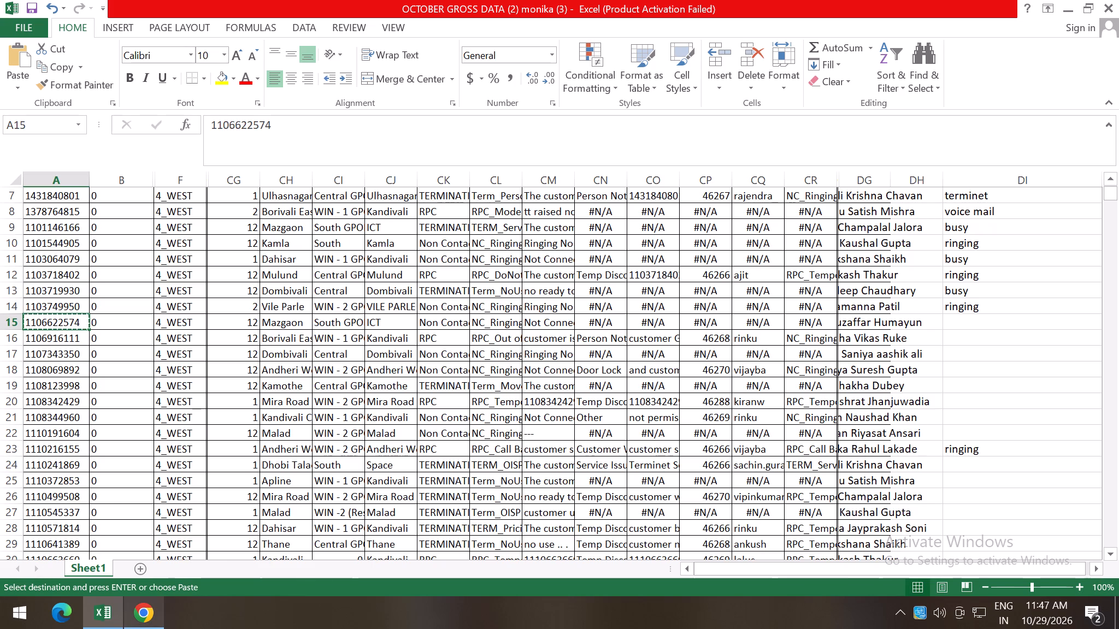
click(135, 618)
click(608, 0)
click(810, 96)
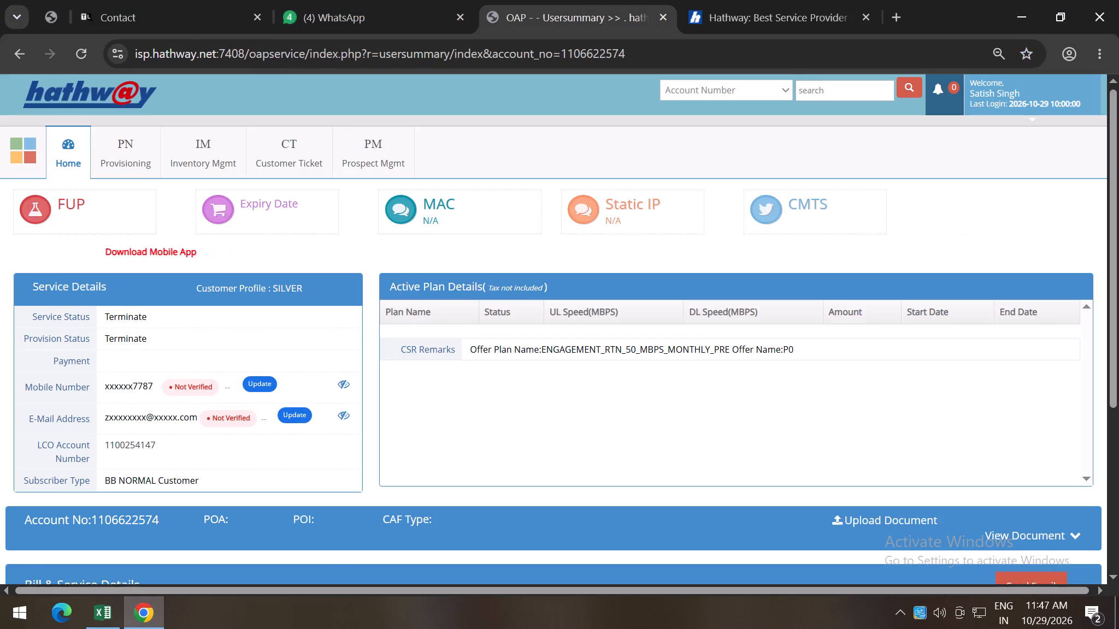
key(ctrl+v)
click(909, 82)
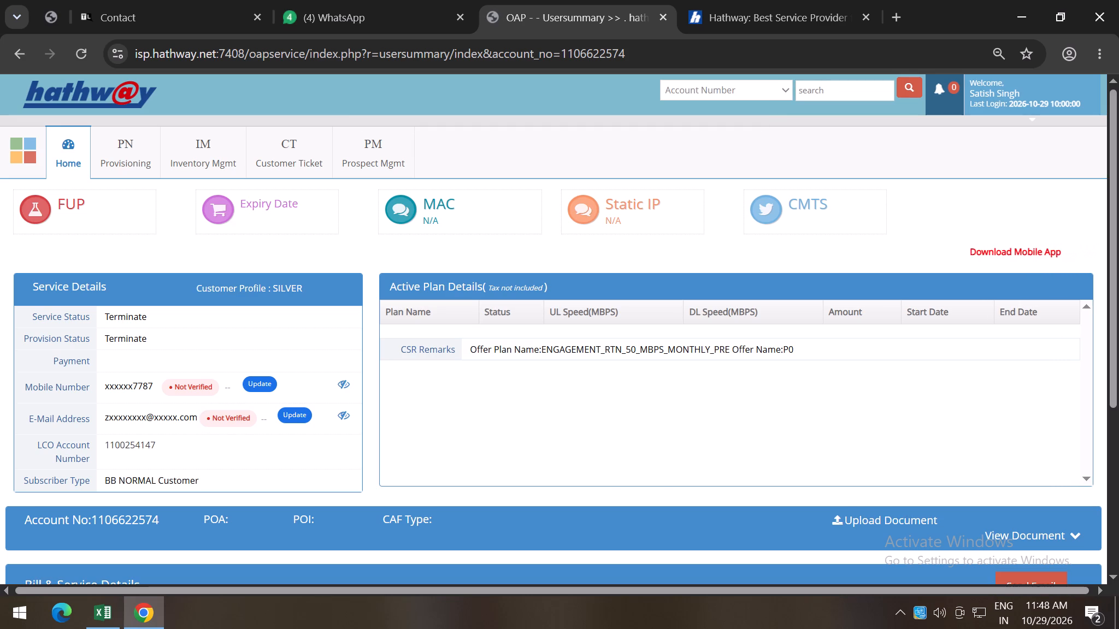
Begin the remark for the row 15 account in cell DI15 with "term".
click(102, 610)
click(961, 326)
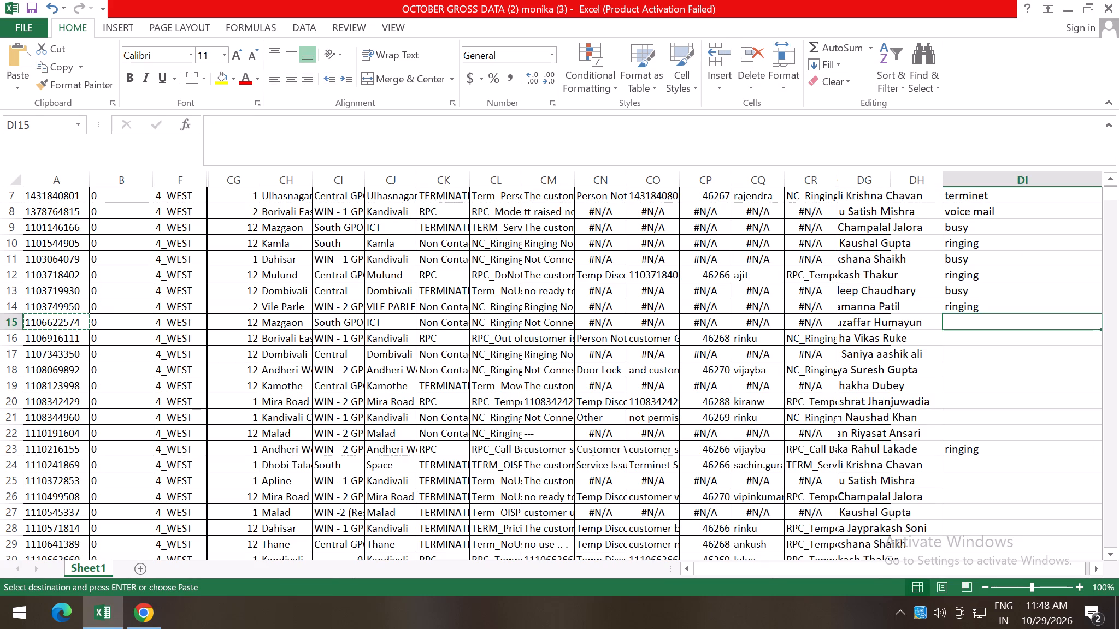
click(961, 327)
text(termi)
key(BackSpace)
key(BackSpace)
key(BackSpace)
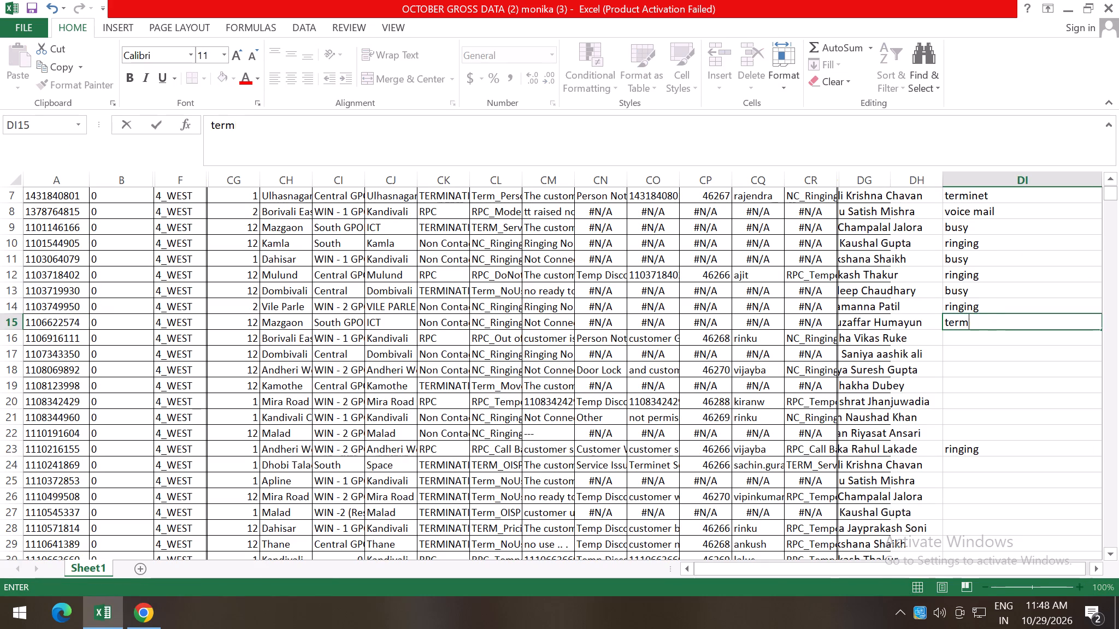
Change the remark for the row 15 account in cell DI15 to "not intrested" and save the workbook.
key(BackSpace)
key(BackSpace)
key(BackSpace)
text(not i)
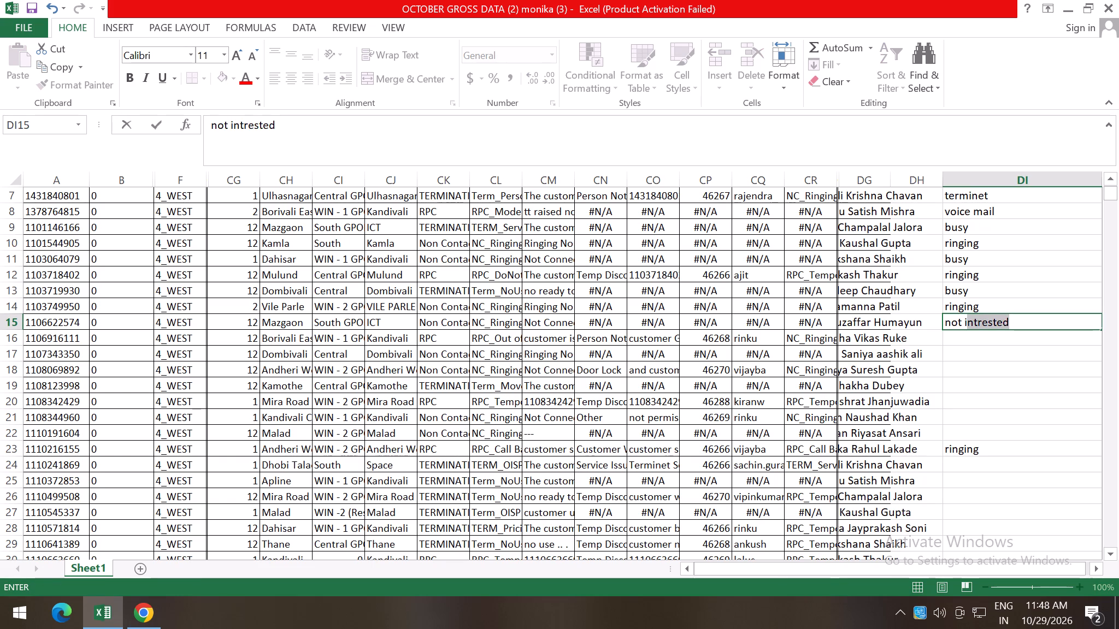
click(990, 327)
click(988, 335)
key(ctrl+s)
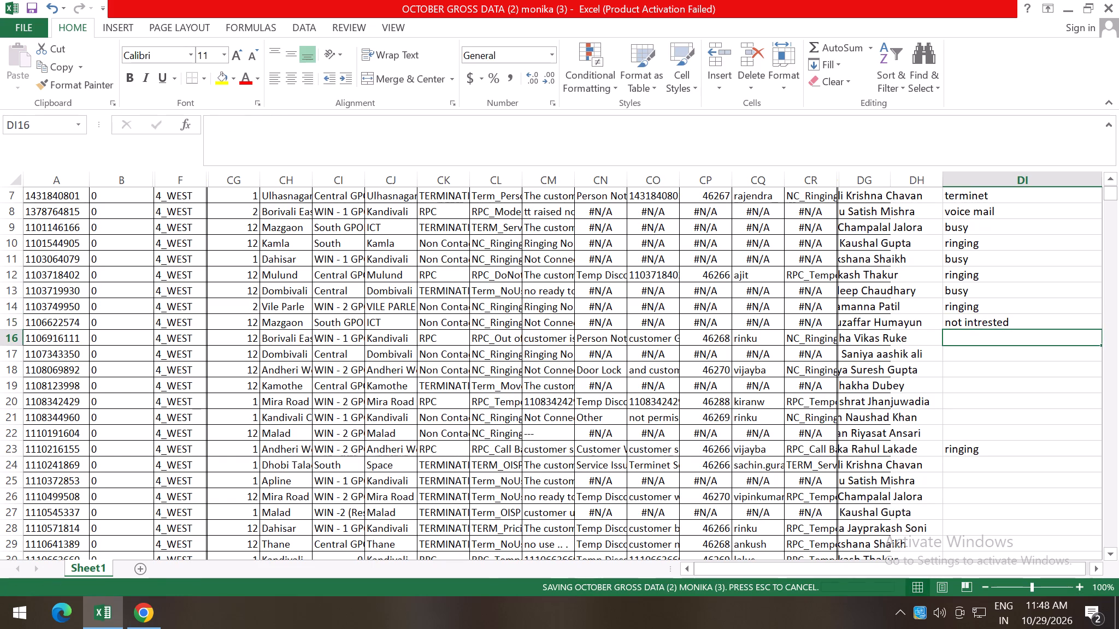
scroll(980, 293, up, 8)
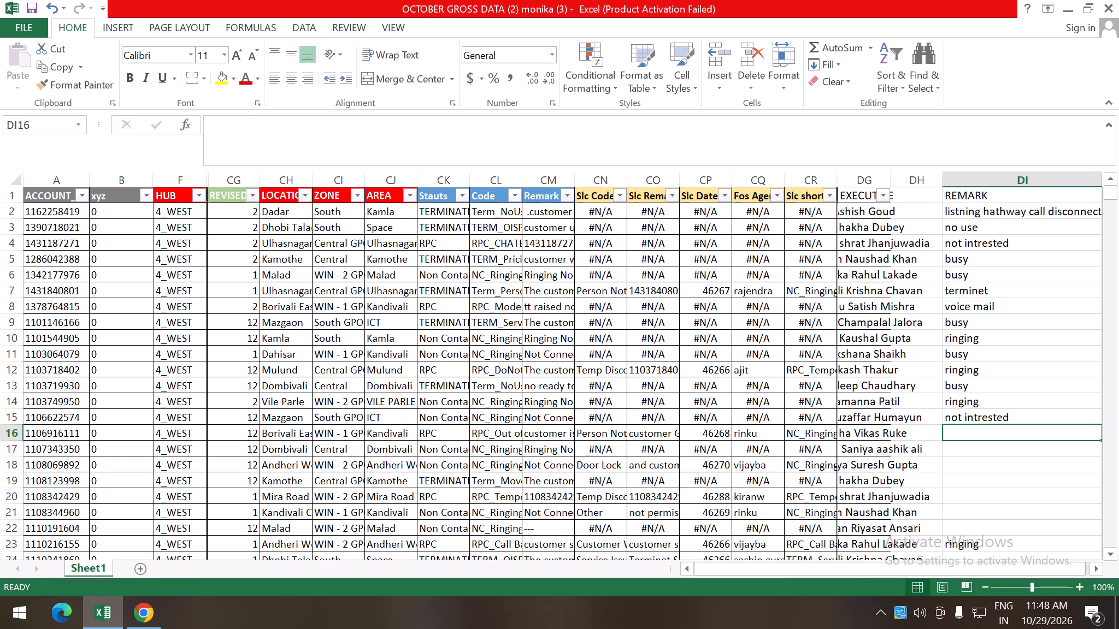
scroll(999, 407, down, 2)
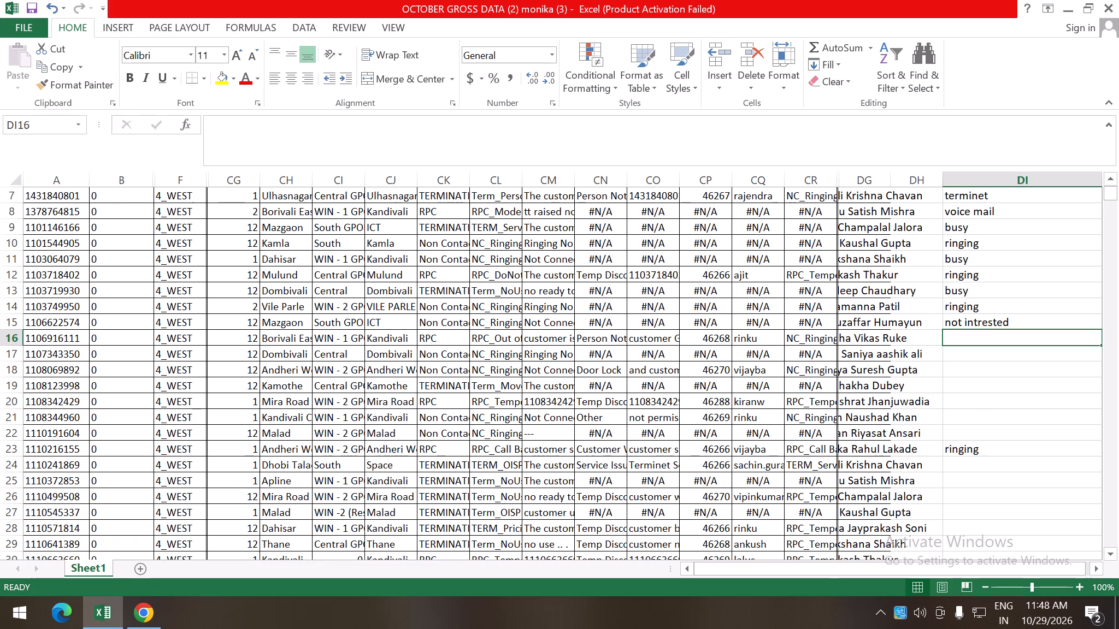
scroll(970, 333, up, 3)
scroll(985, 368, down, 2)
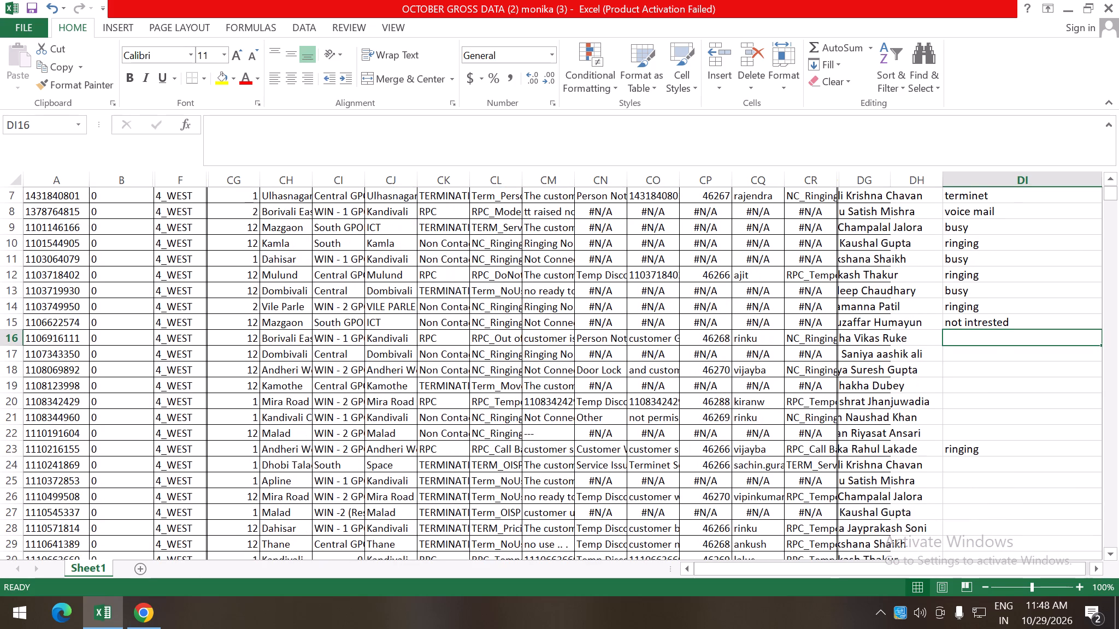
Switch to the Tubelight dialpad in Chrome and tag the current Mumbai Win-back call as Personal reasons, Not Required.
click(140, 613)
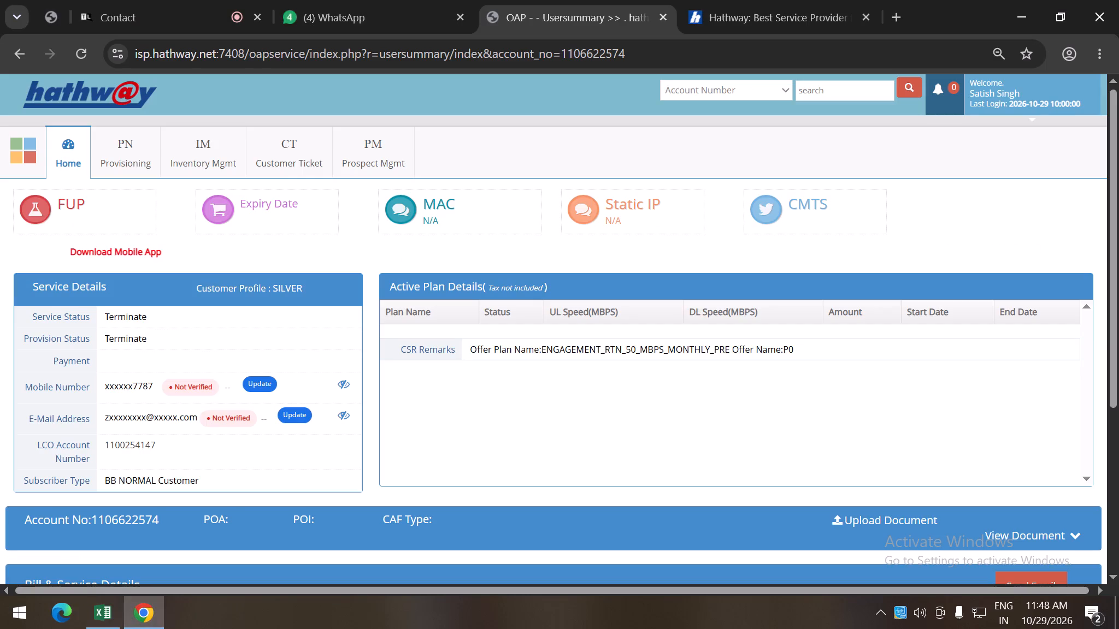
click(174, 15)
click(1024, 567)
click(991, 414)
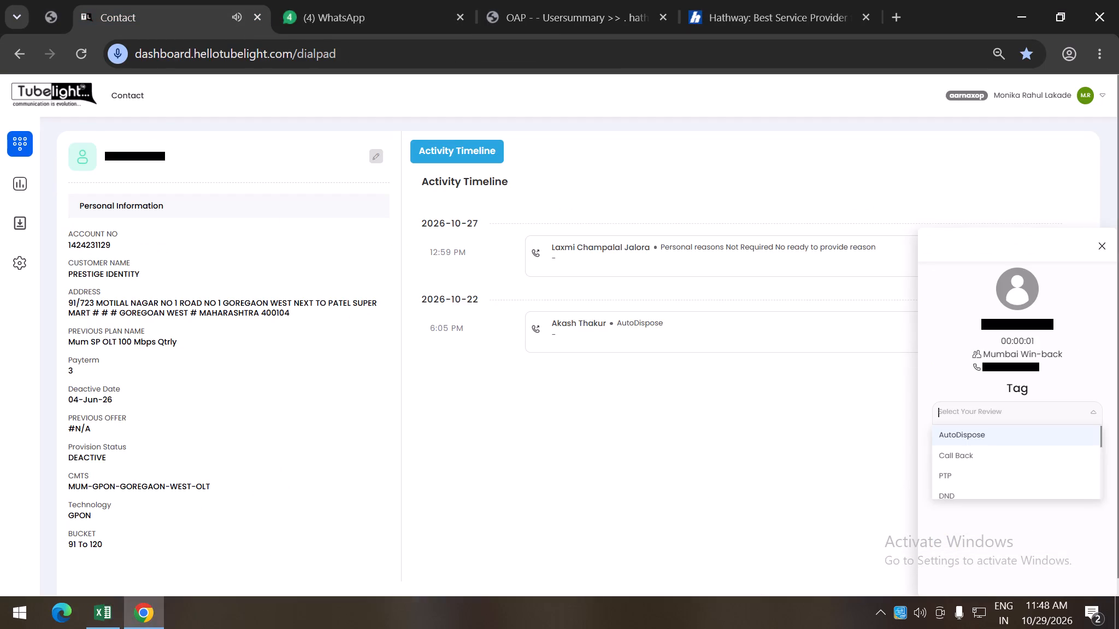
scroll(983, 459, down, 1)
click(983, 459)
click(1023, 417)
click(999, 476)
drag(1021, 420, 1019, 431)
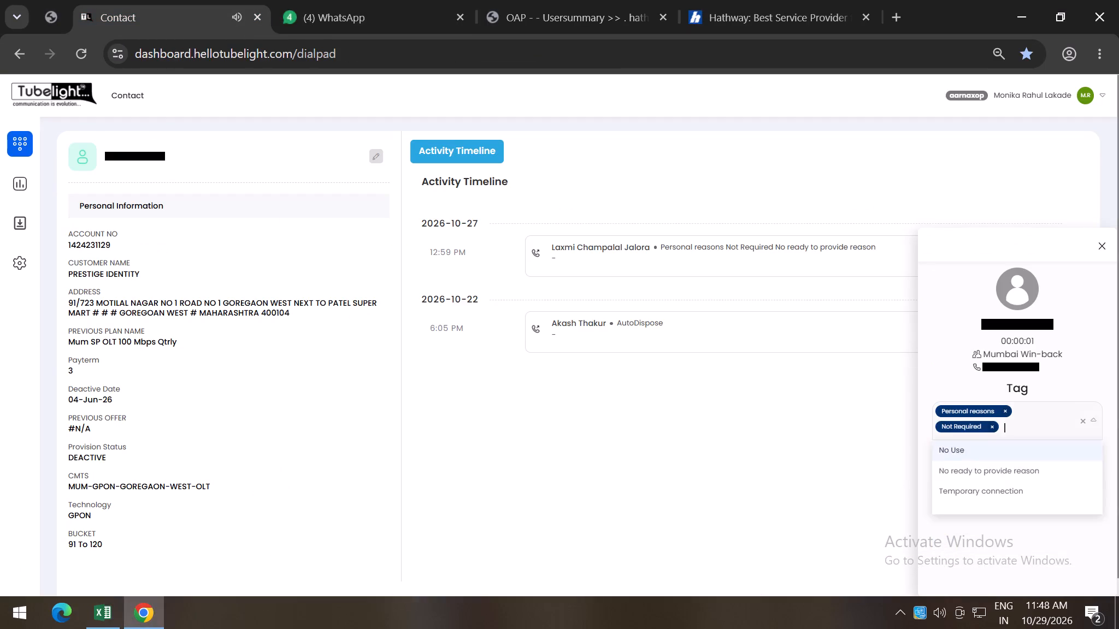
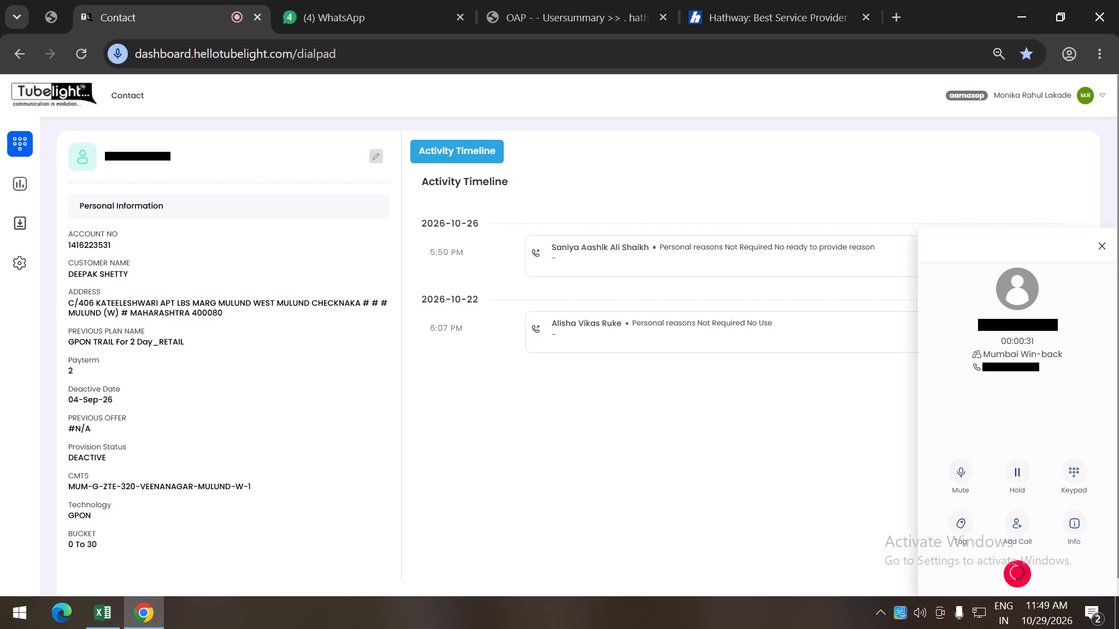
Tag the Mumbai Win-back call with the review "Personal reasons" and bring up its sub-reason choices.
click(965, 410)
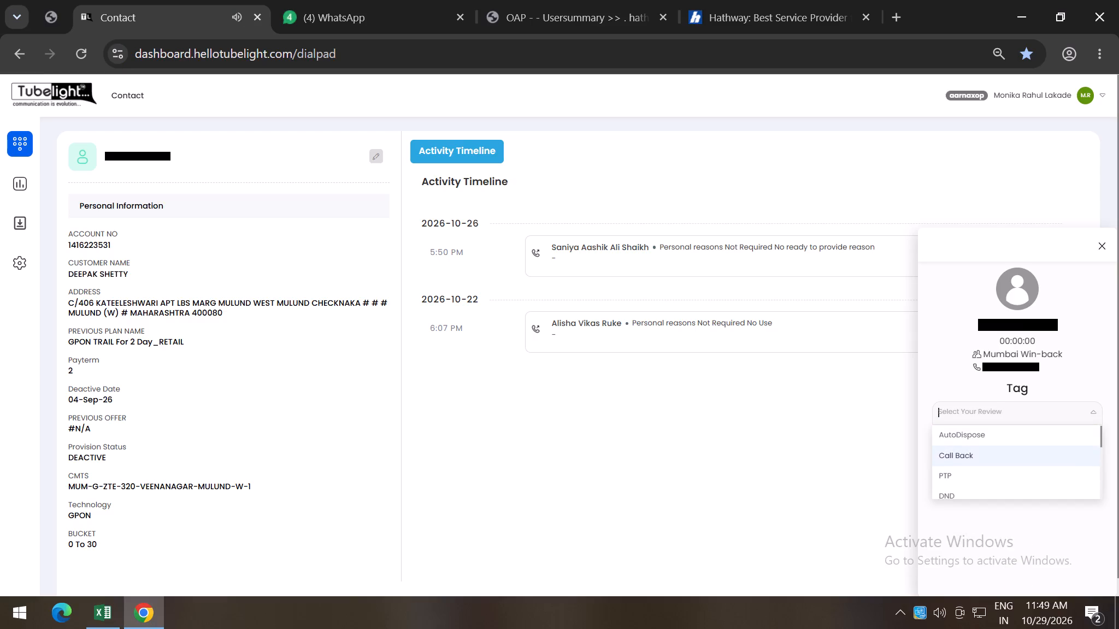
scroll(978, 464, down, 1)
click(978, 464)
click(1028, 418)
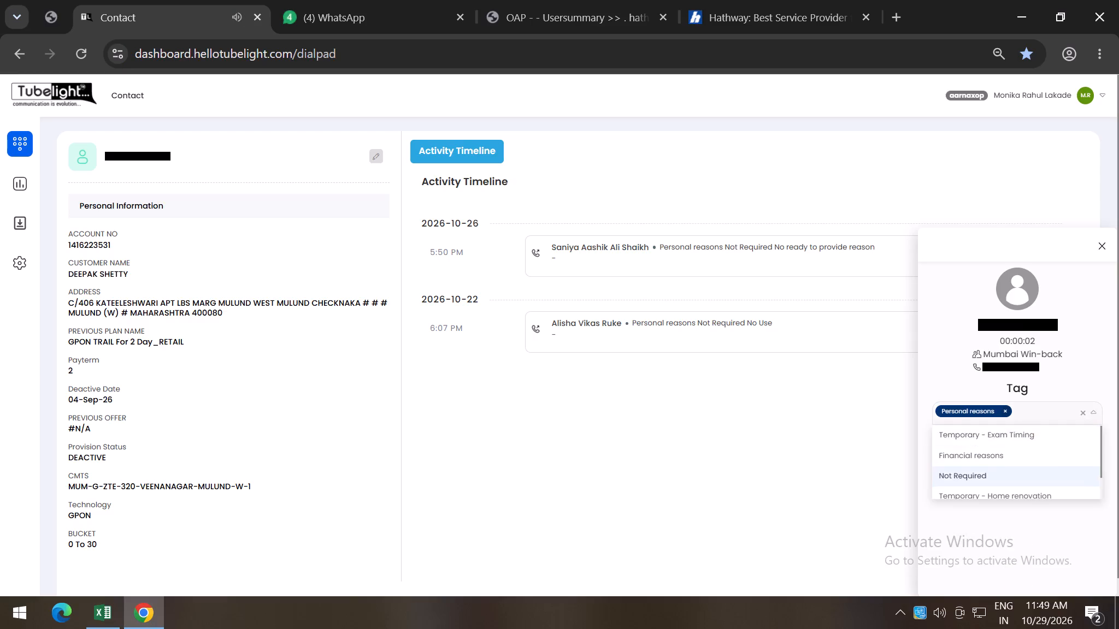
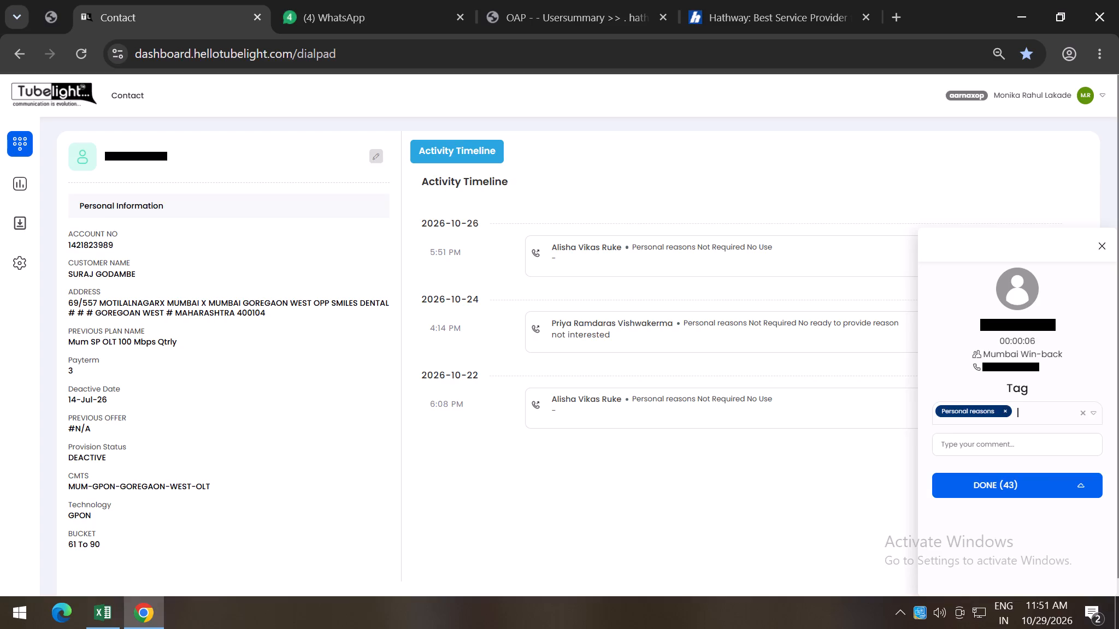
Add the tag Not Required after Personal reasons for the current Mumbai Win-back call and open the next tag level's options.
click(1043, 422)
click(1010, 473)
click(1023, 412)
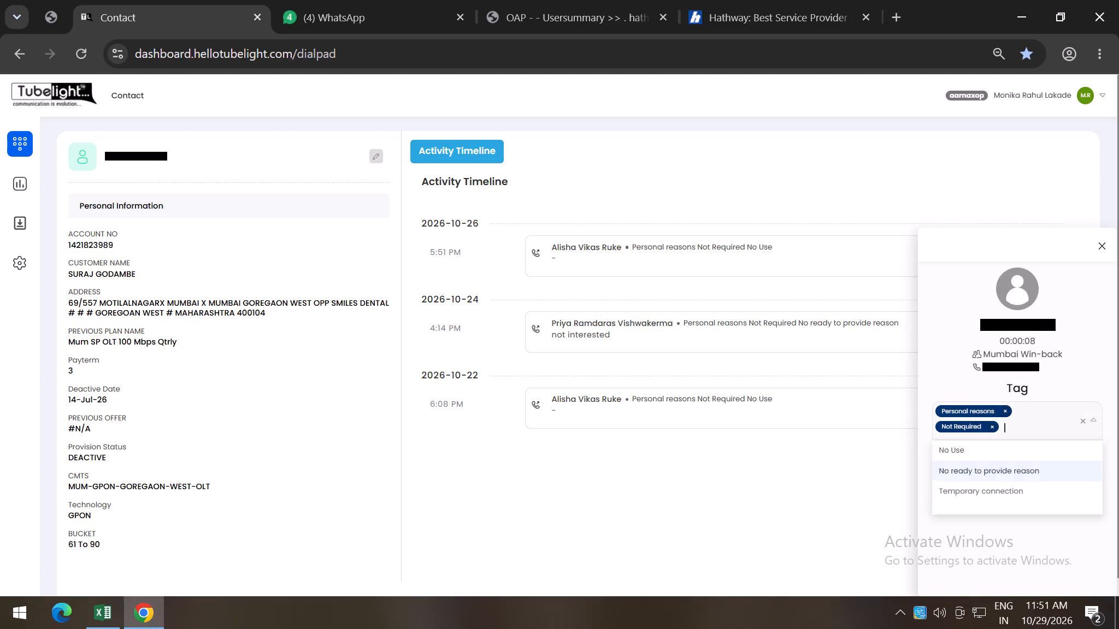
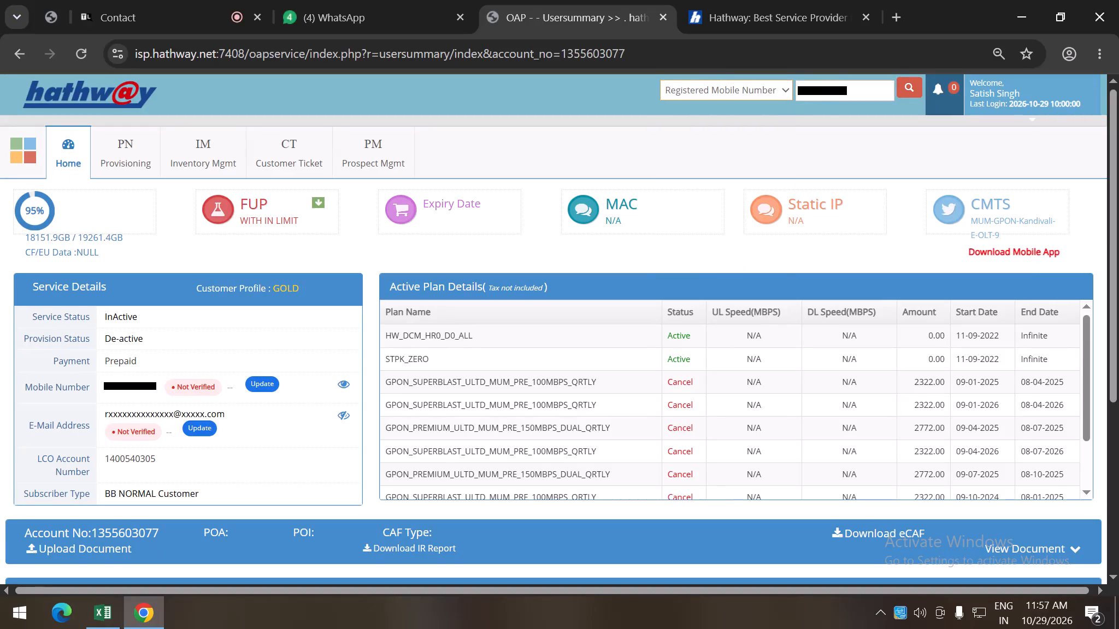
Run the OAP customer search using the registered mobile number already entered.
click(909, 89)
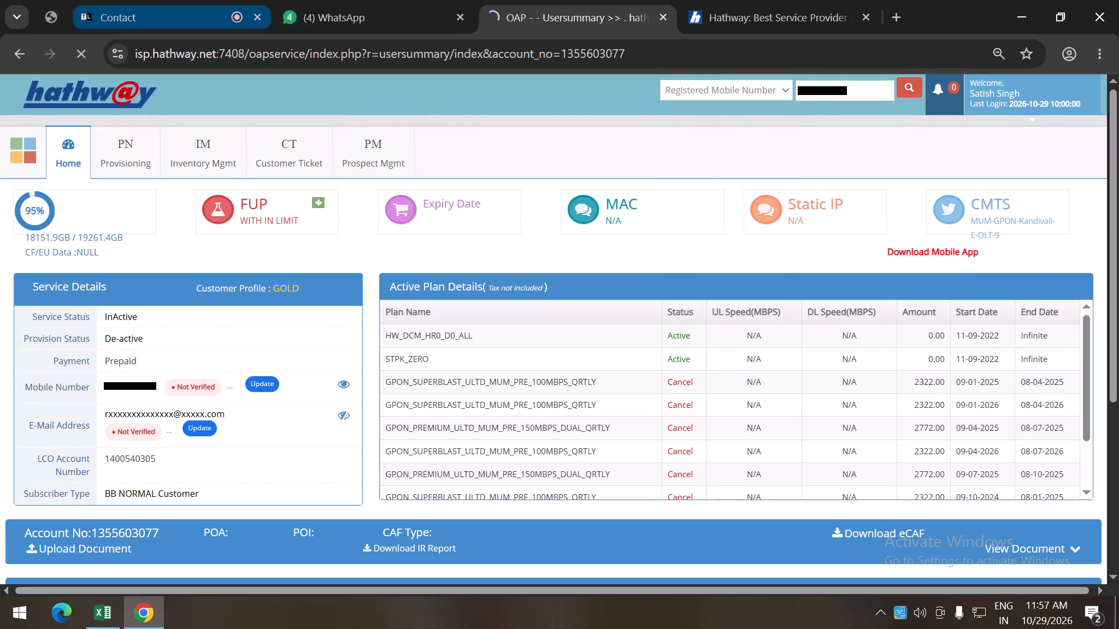
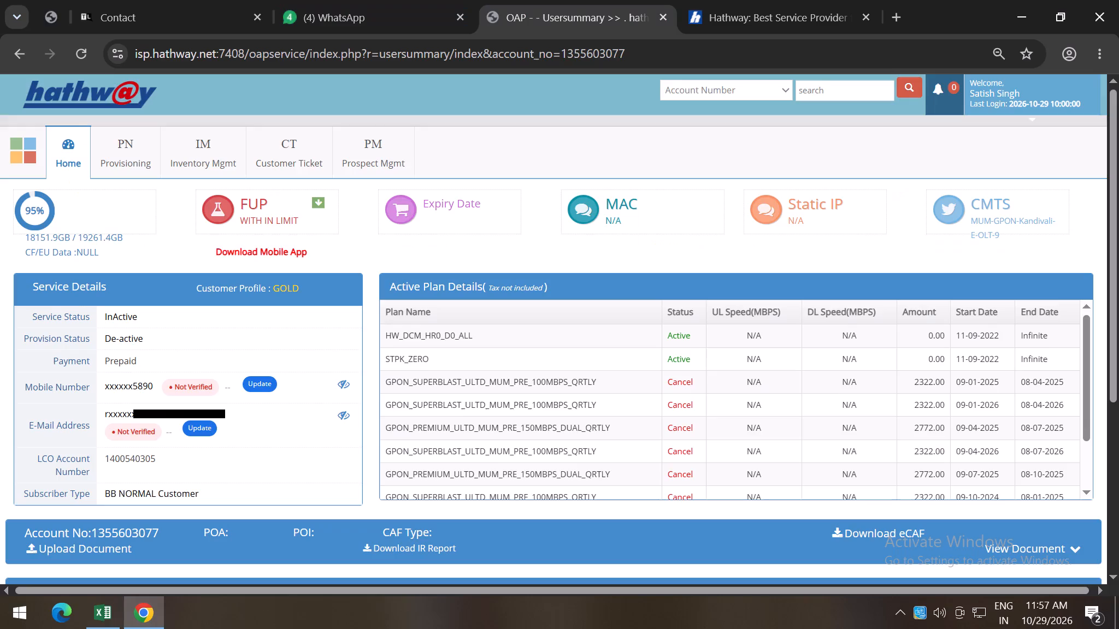
Select the account number in the account bar of the customer's OAP user summary.
scroll(132, 495, down, 2)
double_click(138, 365)
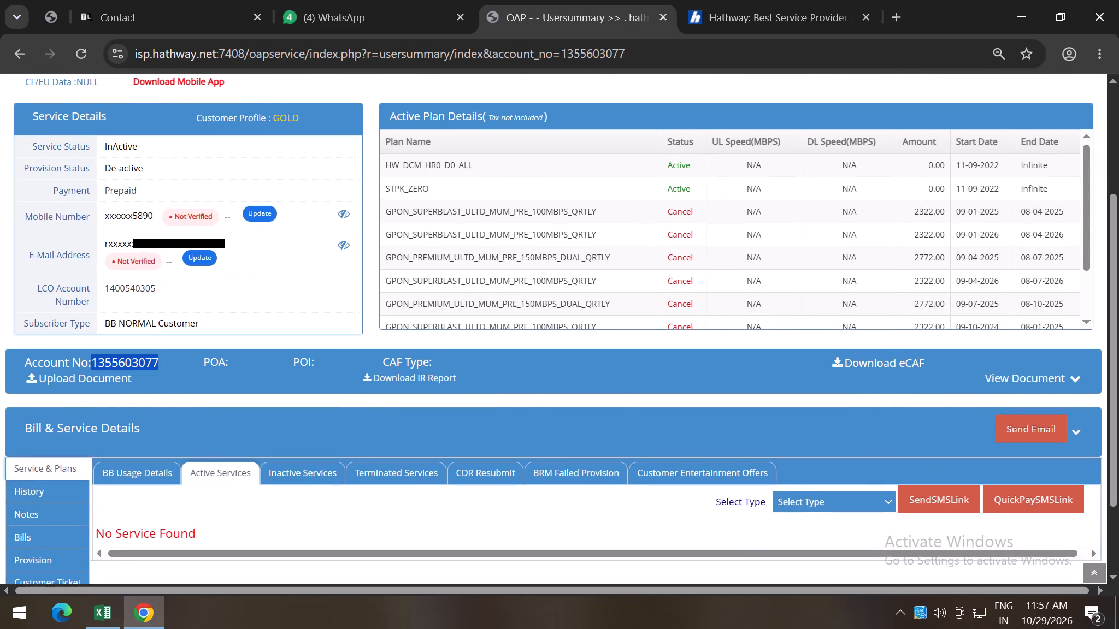
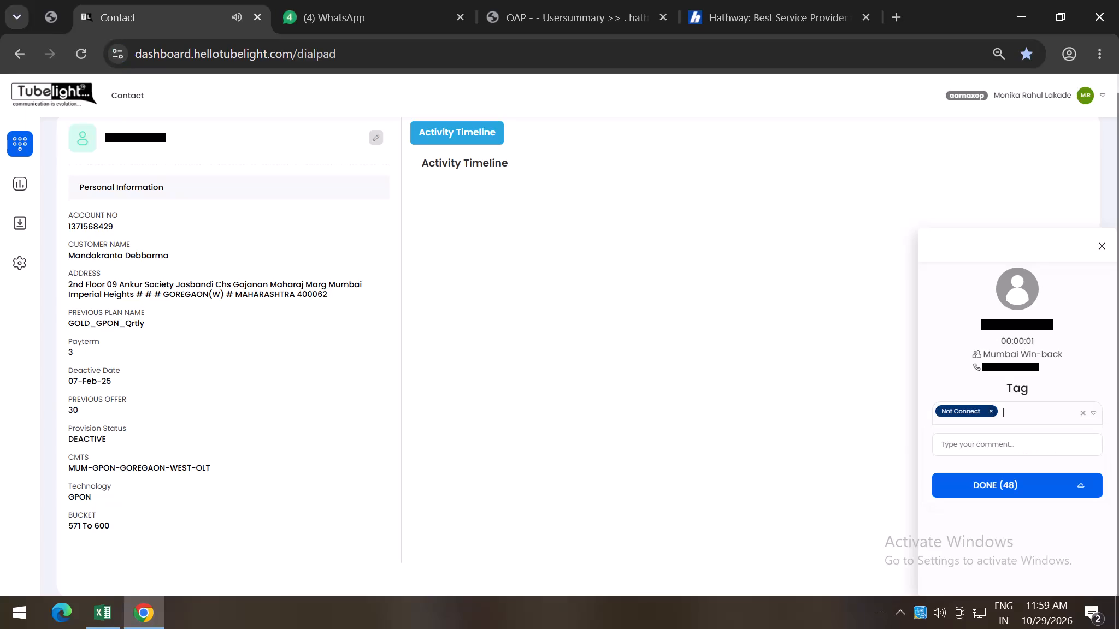
Add the tag Not Contactable after Not Connect for the current Mumbai Win-back call.
click(1008, 412)
click(973, 465)
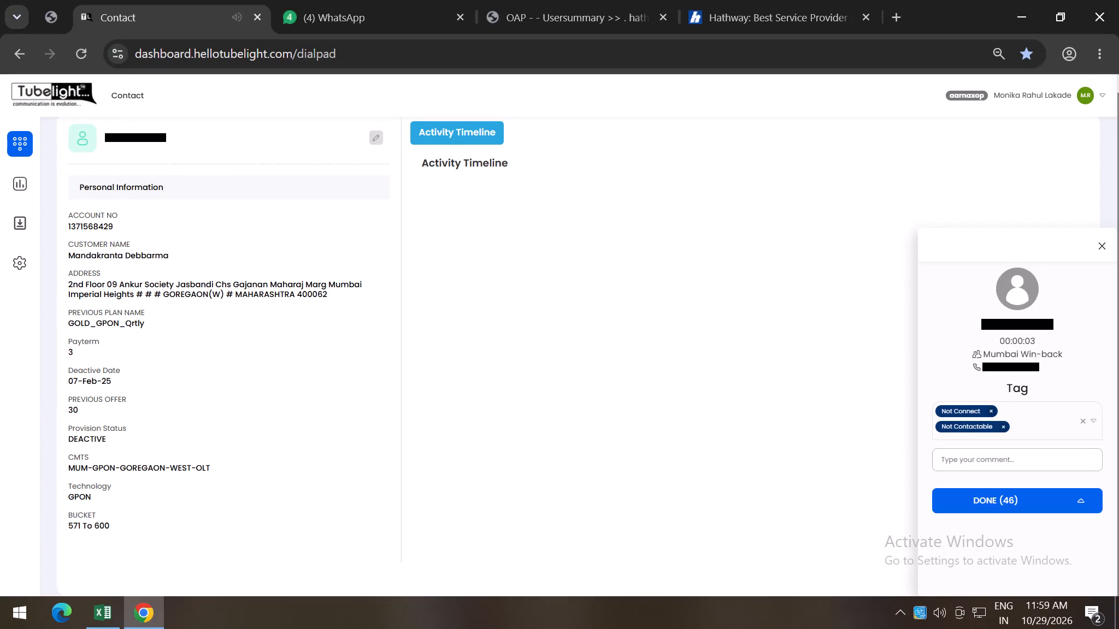
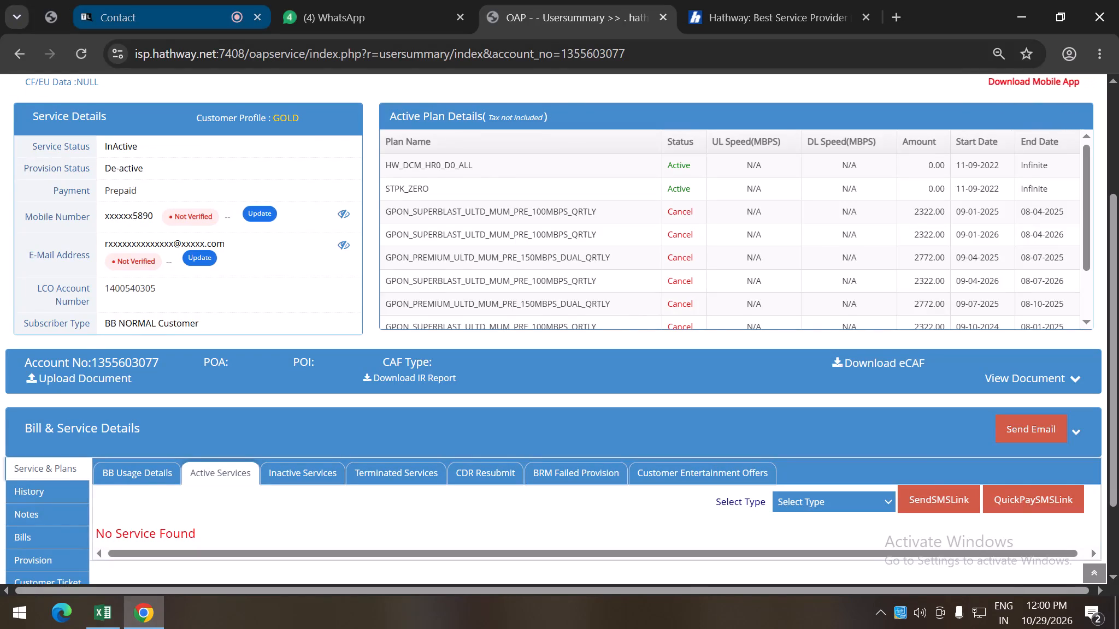
Switch to the Tubelight contact page and end the current Mumbai Win-back call.
click(138, 0)
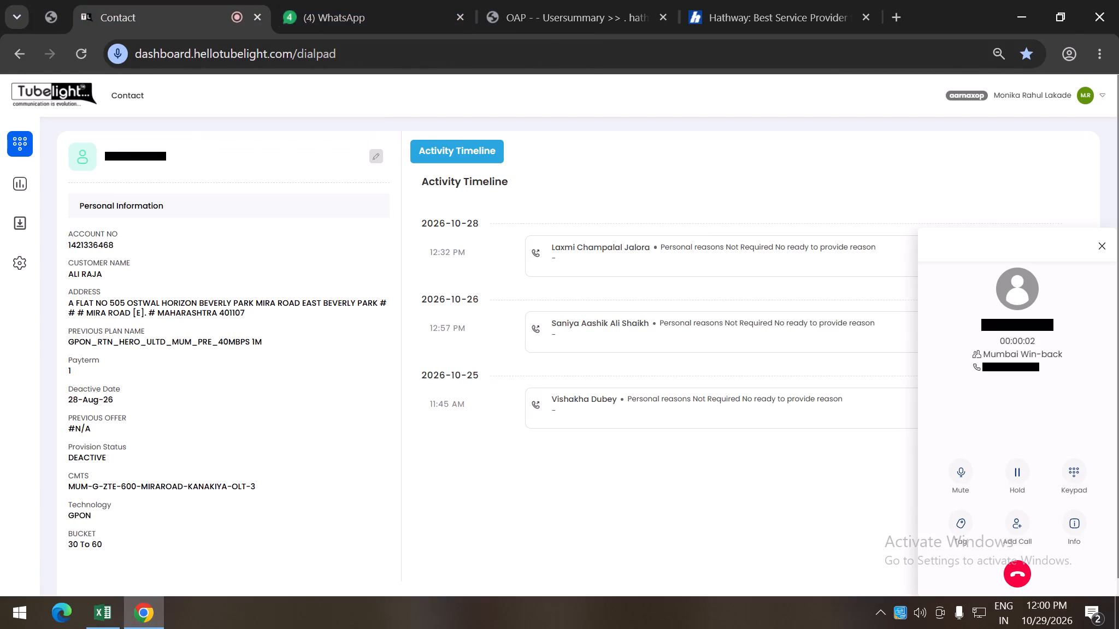
click(1012, 573)
Tag the ended Mumbai Win-back call with Personal reasons, followed by Not Required.
click(1006, 422)
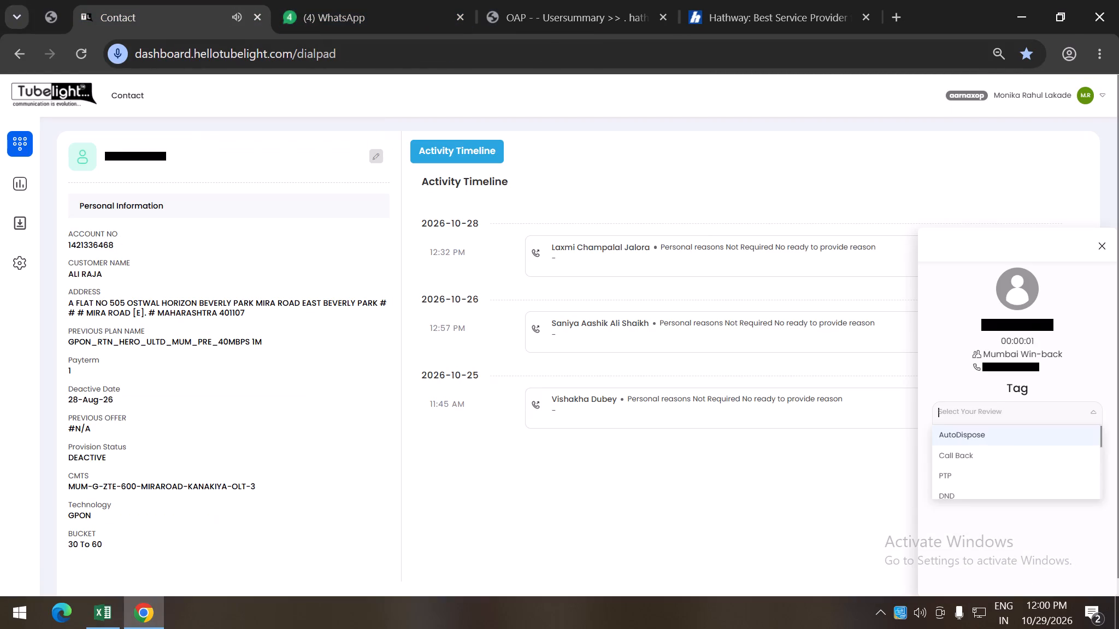
scroll(998, 465, down, 1)
click(998, 466)
drag(1035, 398, 1027, 417)
click(1024, 416)
click(972, 485)
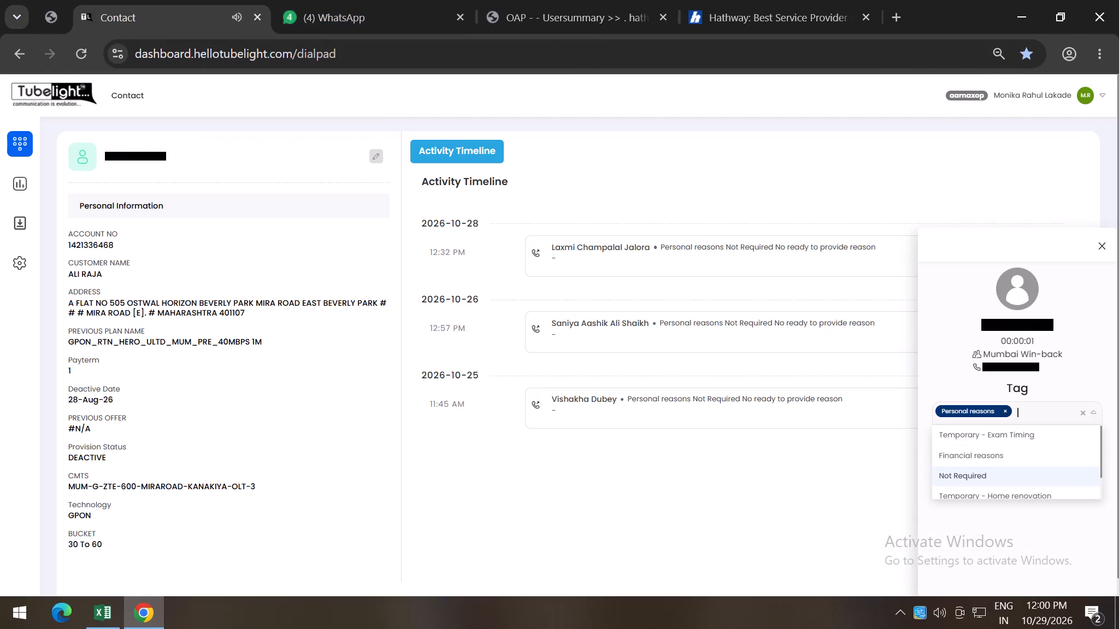
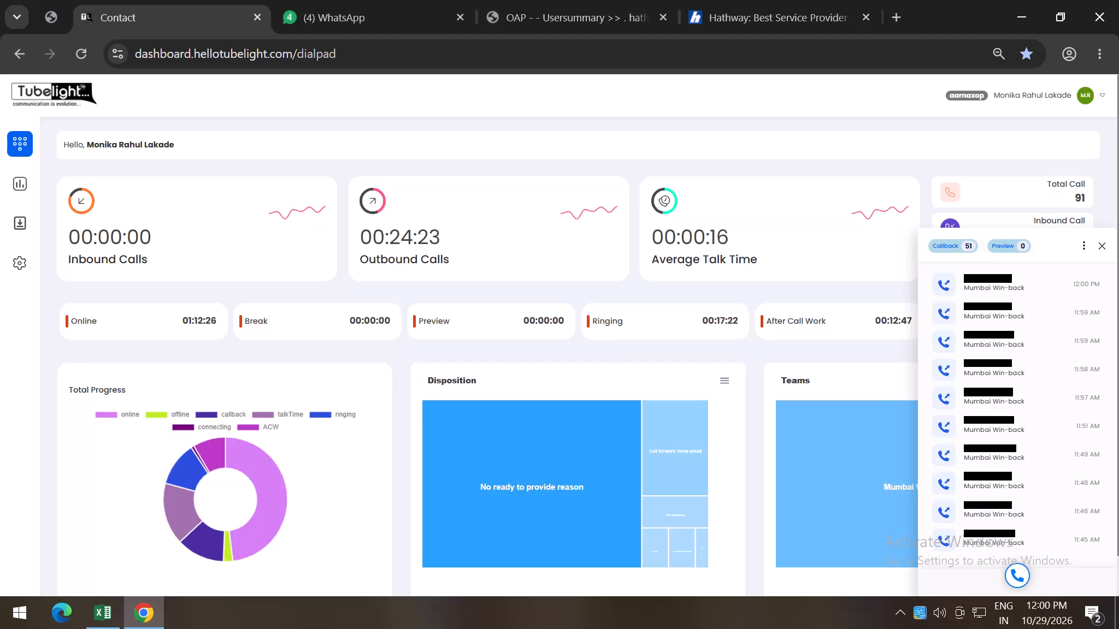
Reload the Tubelight dialpad page to refresh the calling panel.
key(F5)
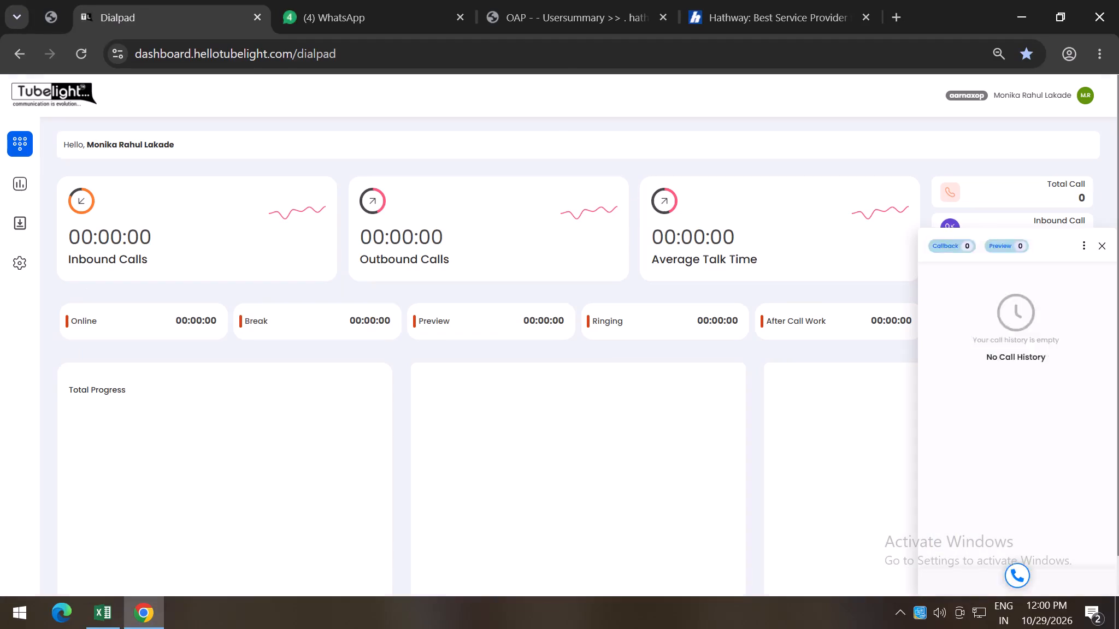
click(1037, 394)
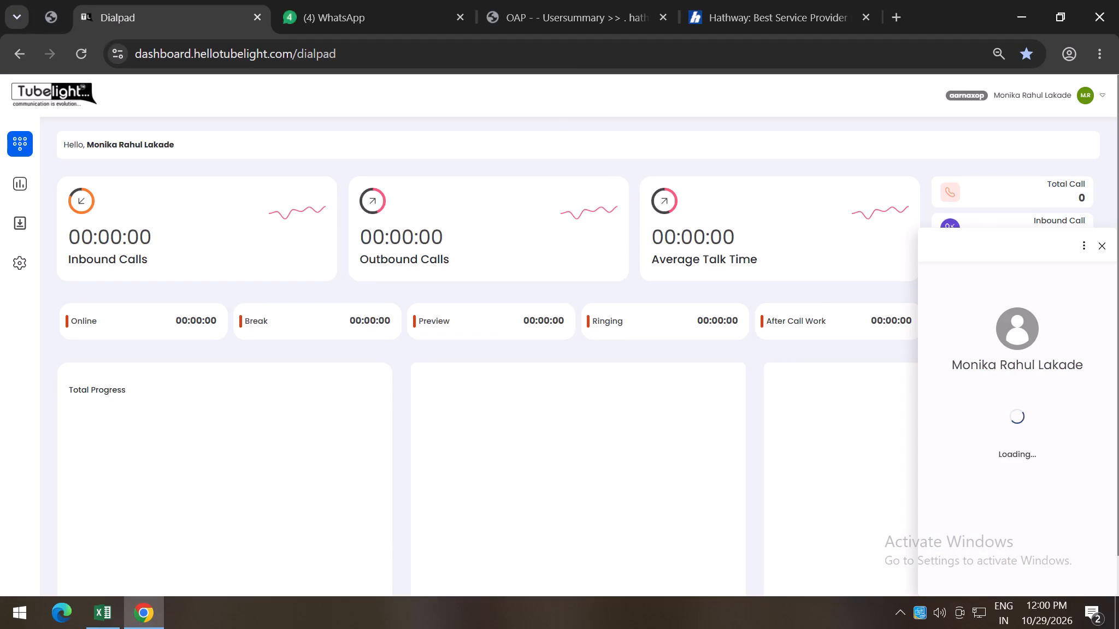
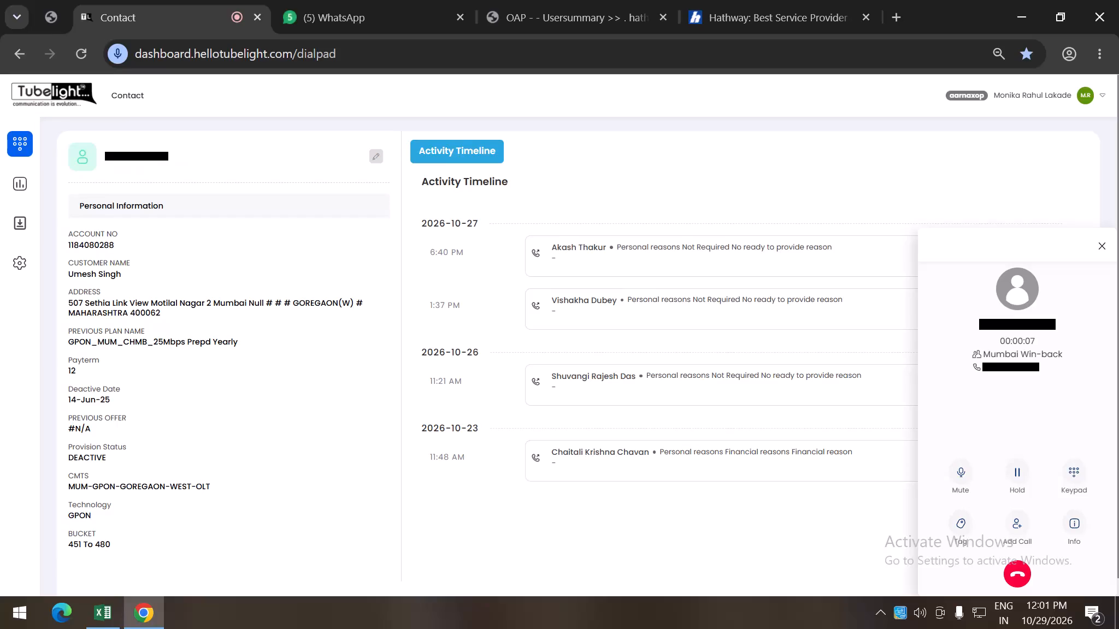
End the Goregaon customer's Mumbai Win-back call and submit it tagged Personal reasons, Not Required, No ready to provide reason.
click(1023, 578)
click(1005, 415)
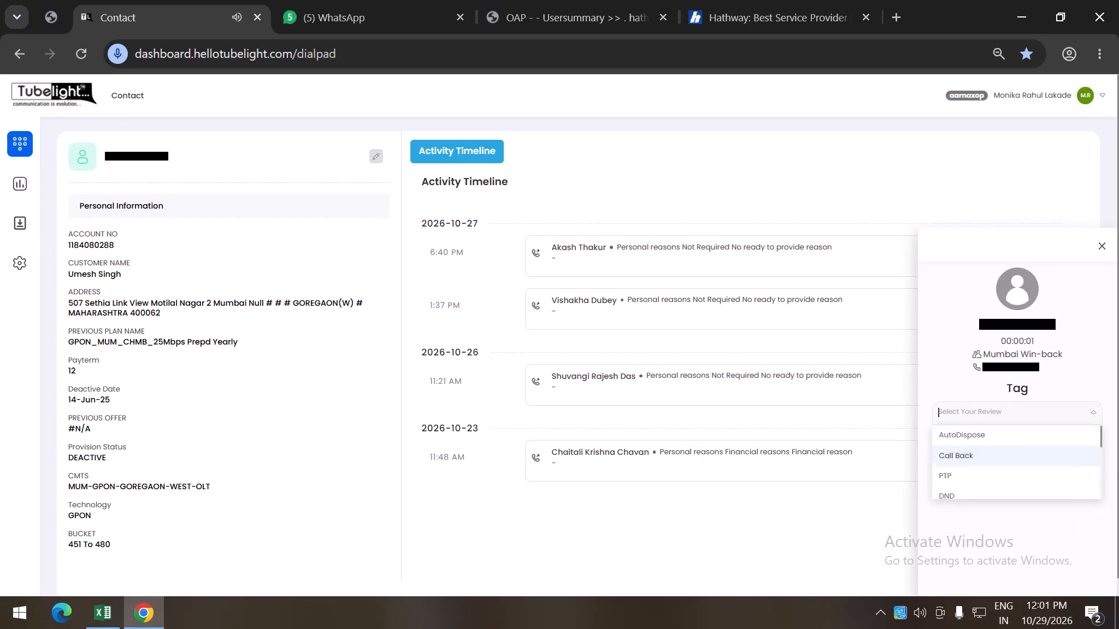
scroll(986, 473, down, 1)
drag(988, 461, 1010, 431)
drag(1035, 407, 1023, 422)
click(982, 470)
drag(1024, 422, 1020, 435)
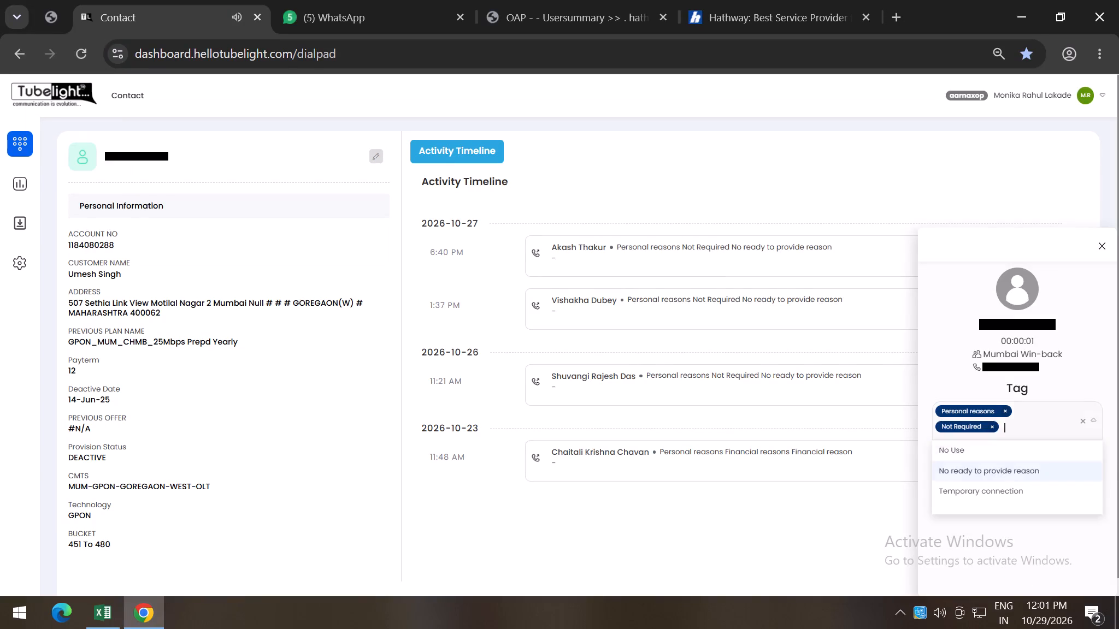
click(1009, 473)
click(1009, 520)
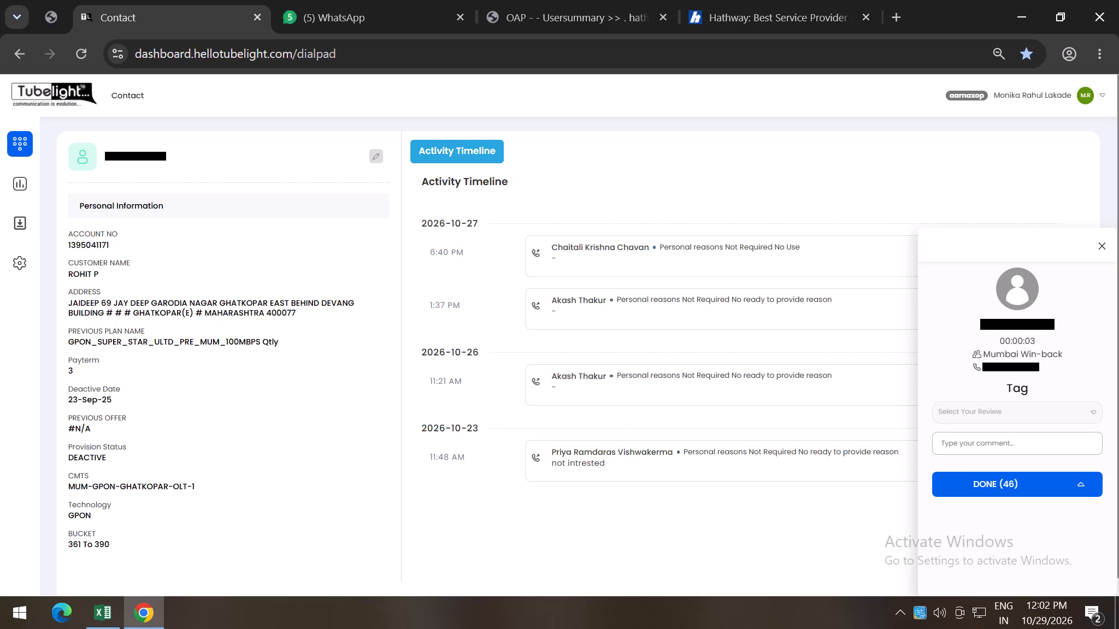
Tag the Ghatkopar customer's call as Personal reasons, Not Required, No ready to provide reason and submit the disposition.
click(1020, 416)
scroll(998, 461, down, 1)
click(998, 466)
click(1017, 423)
click(998, 483)
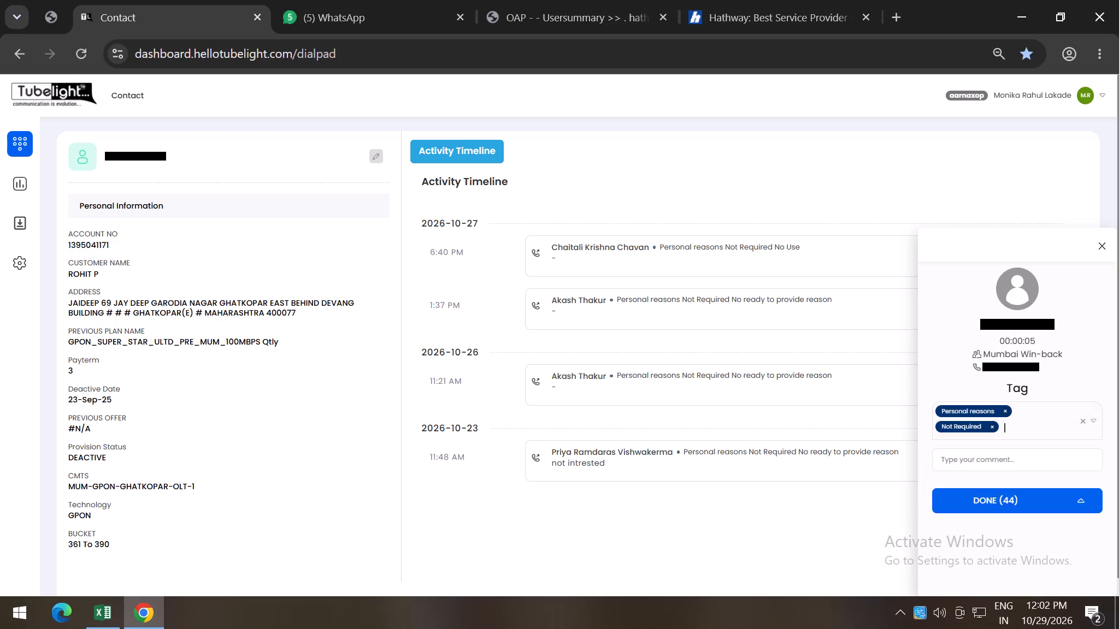
click(1020, 438)
click(1008, 474)
click(996, 514)
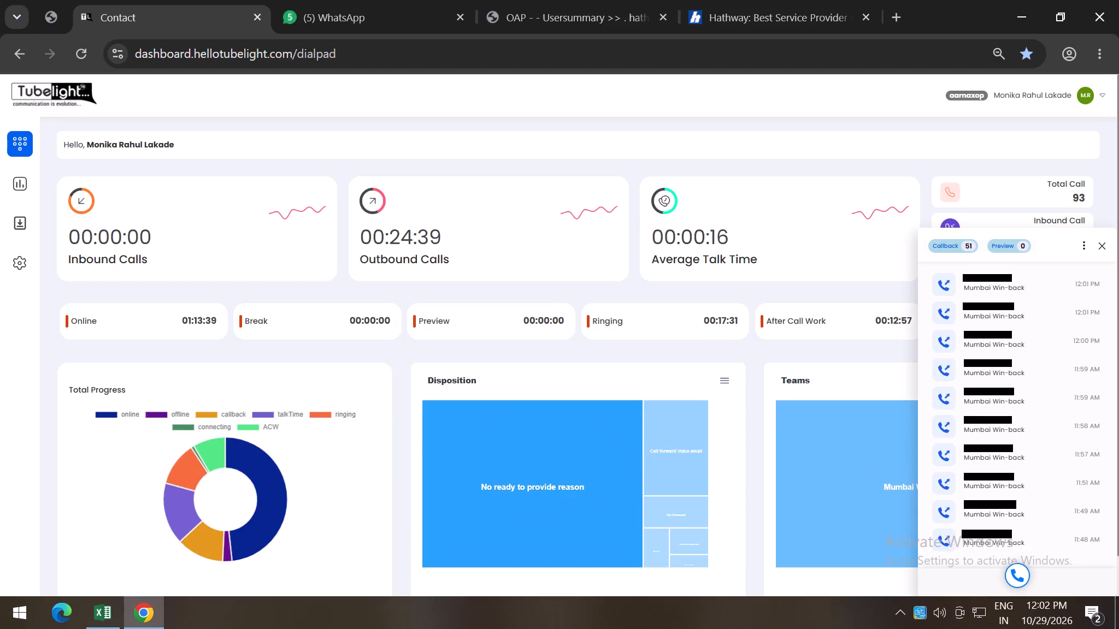
Switch to the OAP user summary and search for the next customer by account number.
click(590, 14)
scroll(820, 119, up, 2)
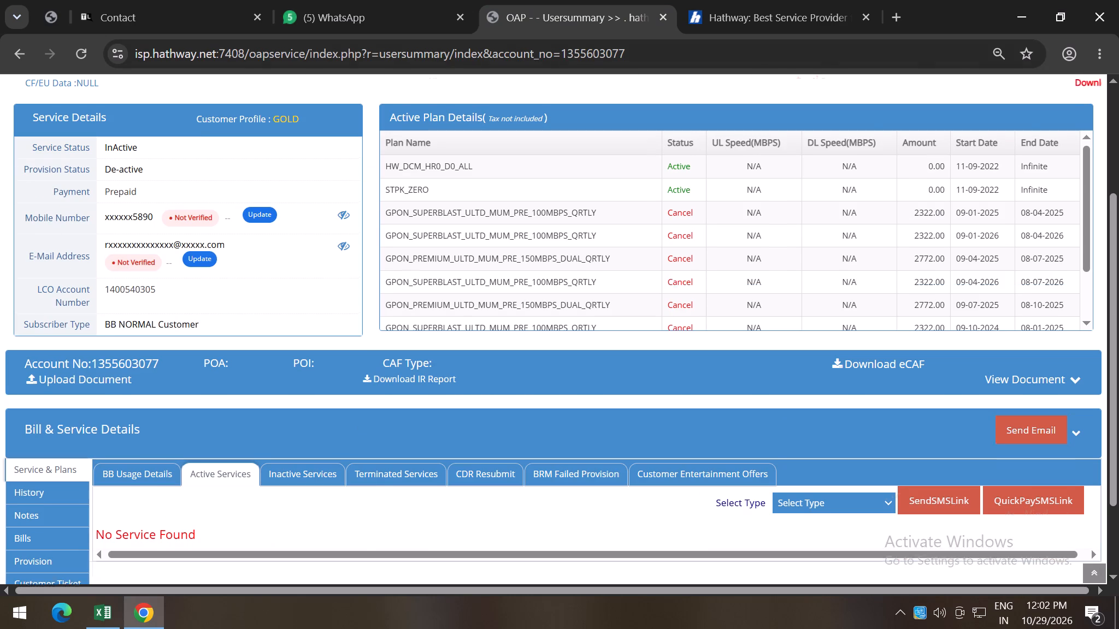
scroll(820, 120, up, 5)
click(810, 76)
click(808, 85)
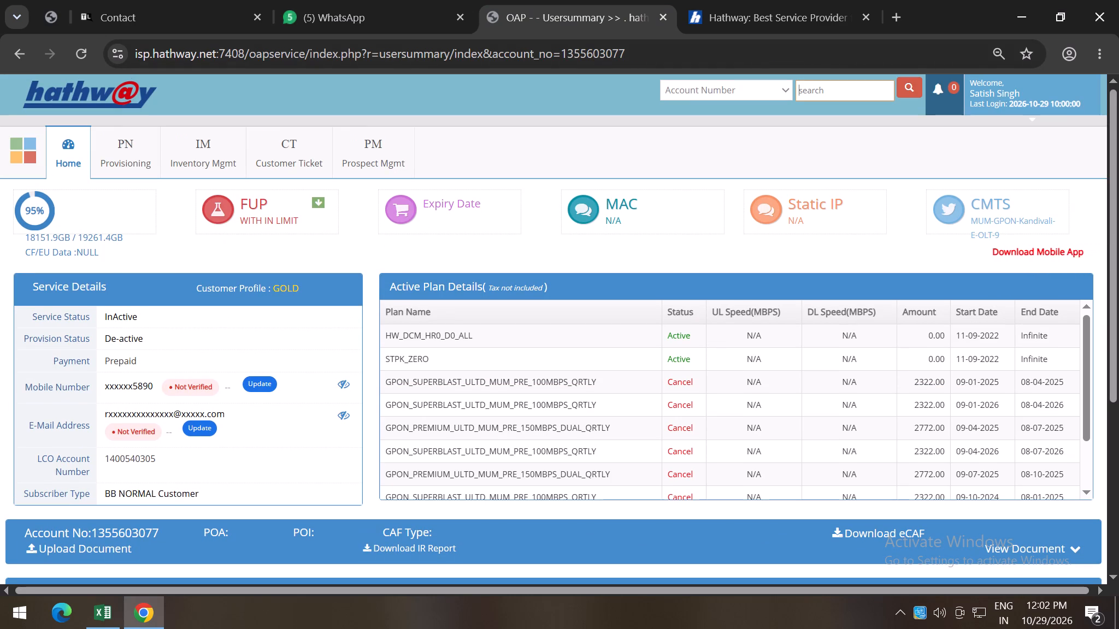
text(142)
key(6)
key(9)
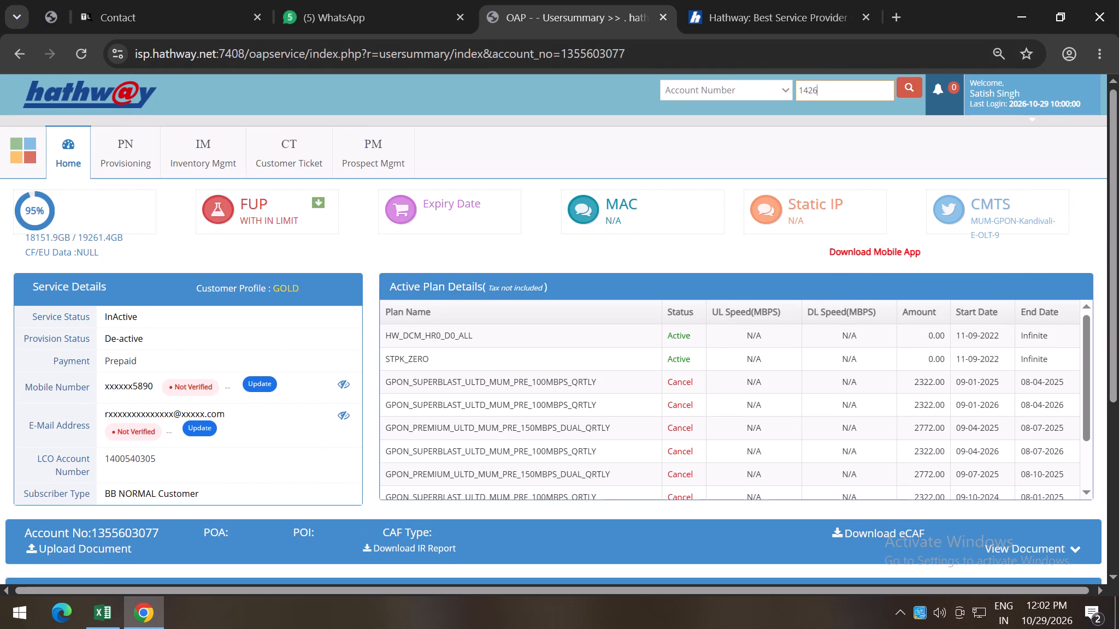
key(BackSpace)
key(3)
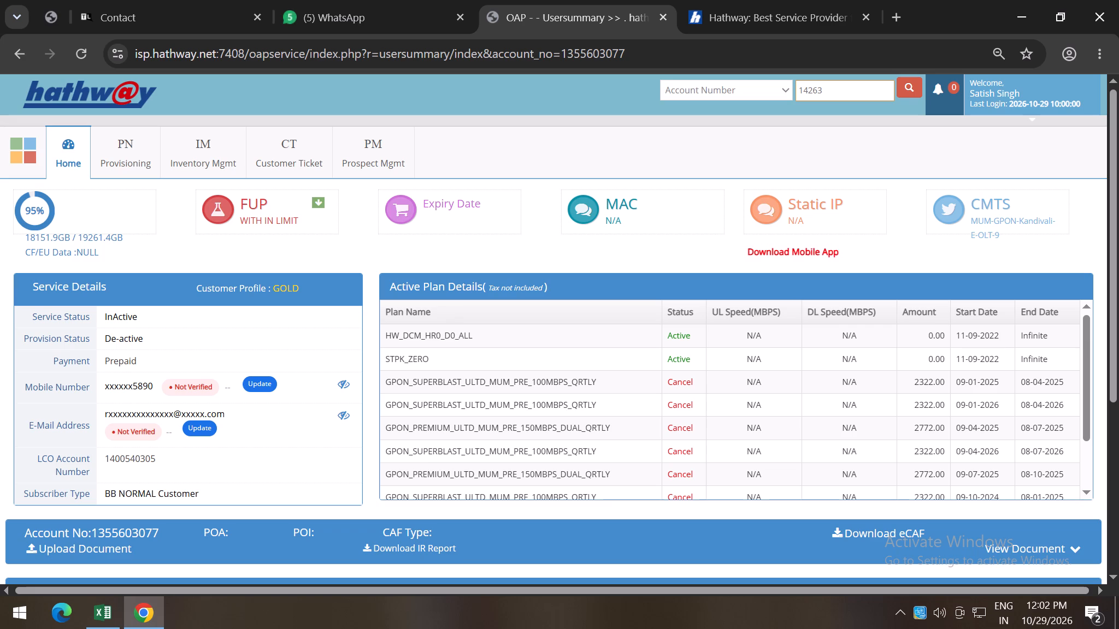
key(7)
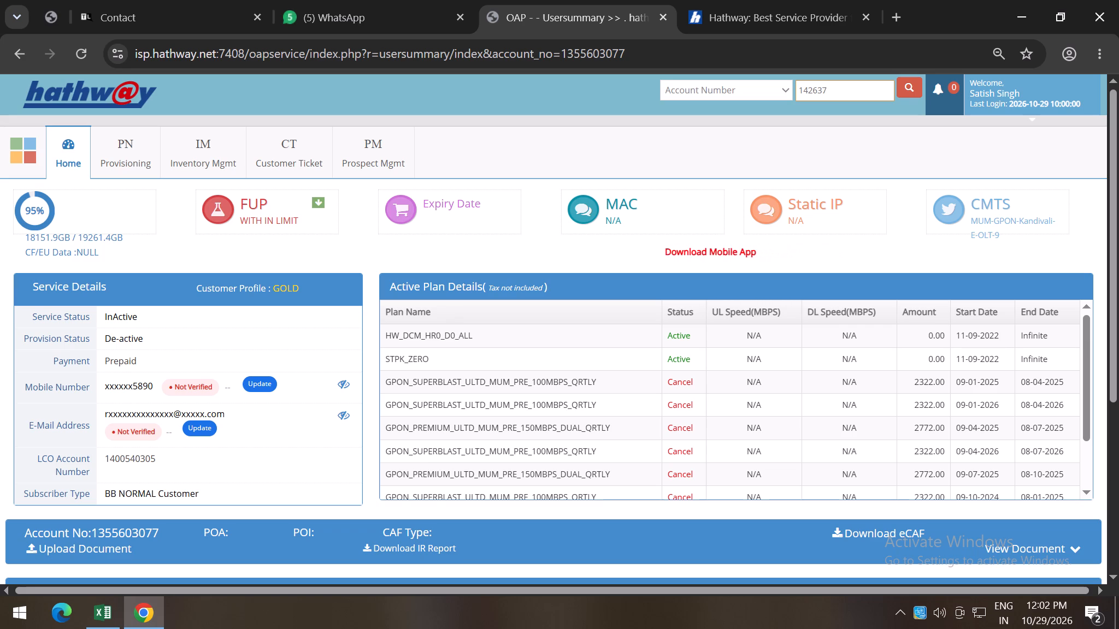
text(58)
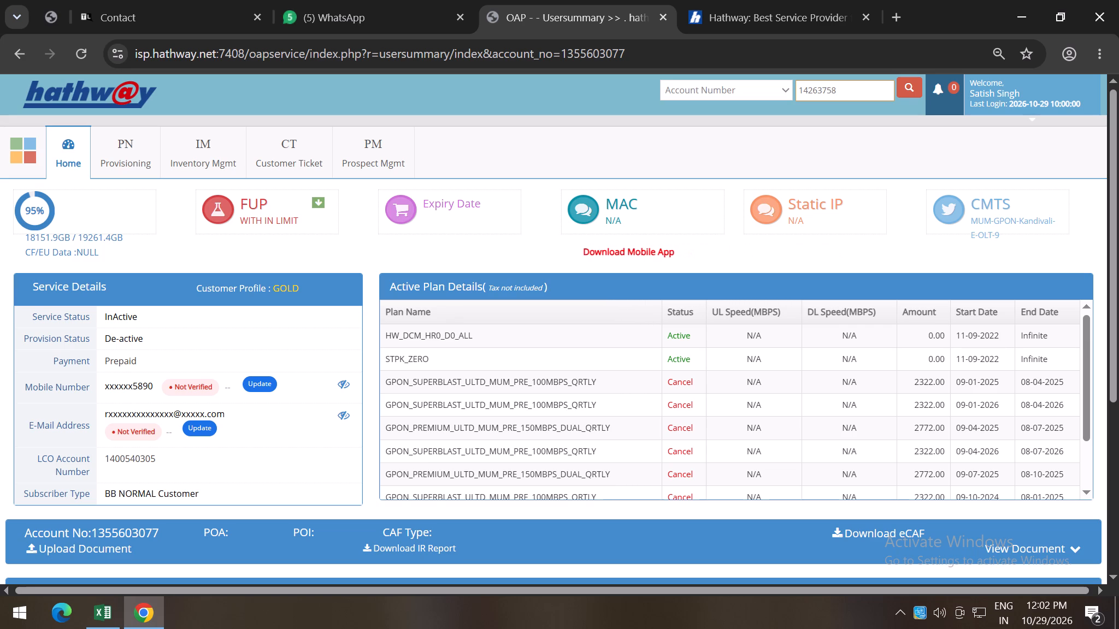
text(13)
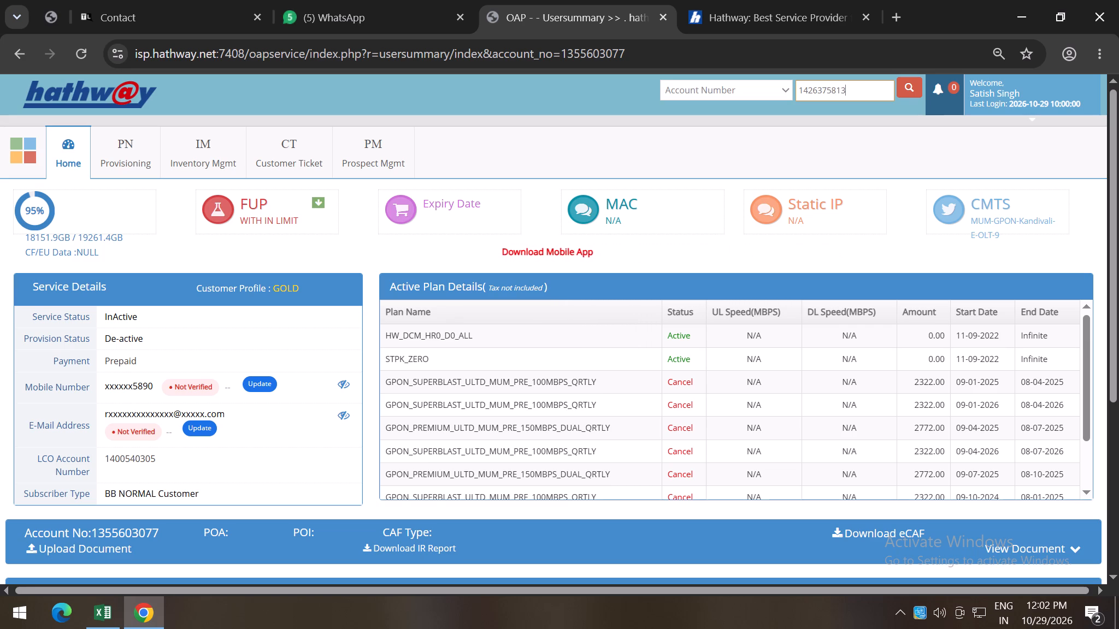
click(921, 89)
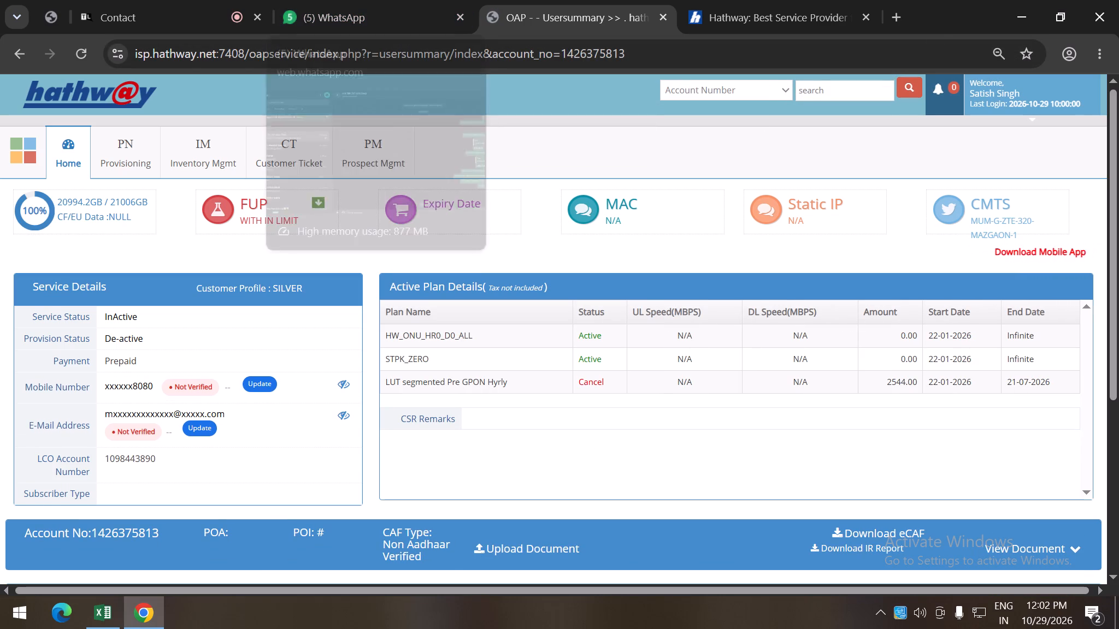
Return to the Tubelight dialer and end the current Mumbai Win-back call to the Goregaon customer.
click(173, 0)
click(1008, 578)
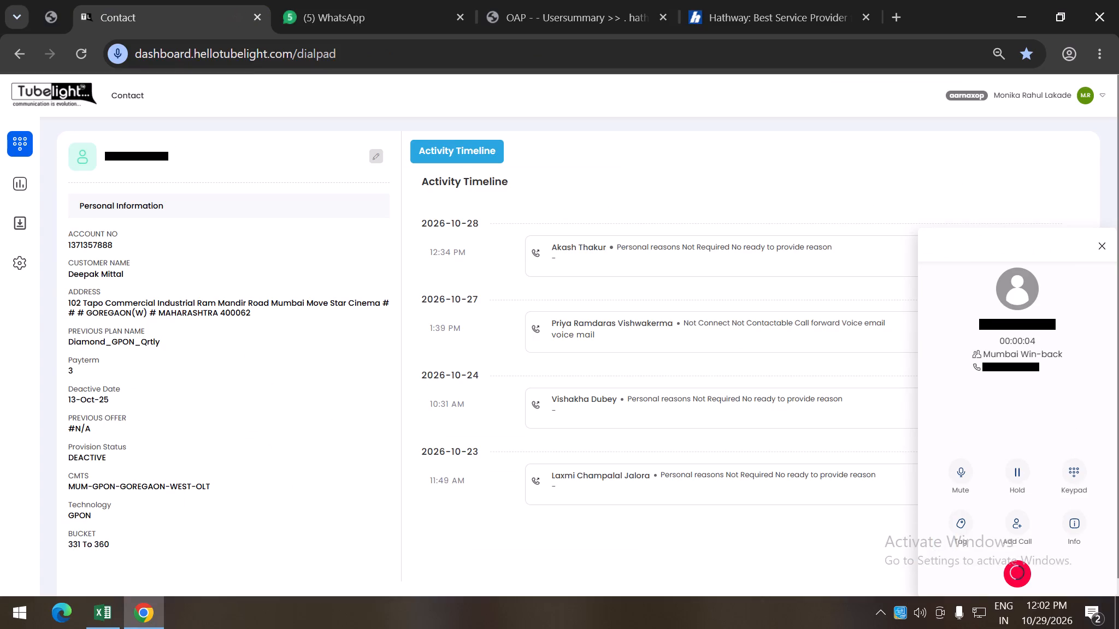
Tag the Goregaon customer's call as Personal reasons, Not Required, No ready to provide reason and submit the disposition.
click(1016, 413)
scroll(991, 459, down, 1)
click(991, 460)
drag(1038, 413, 1033, 420)
click(983, 467)
drag(1017, 431, 1017, 436)
click(1007, 474)
click(1004, 509)
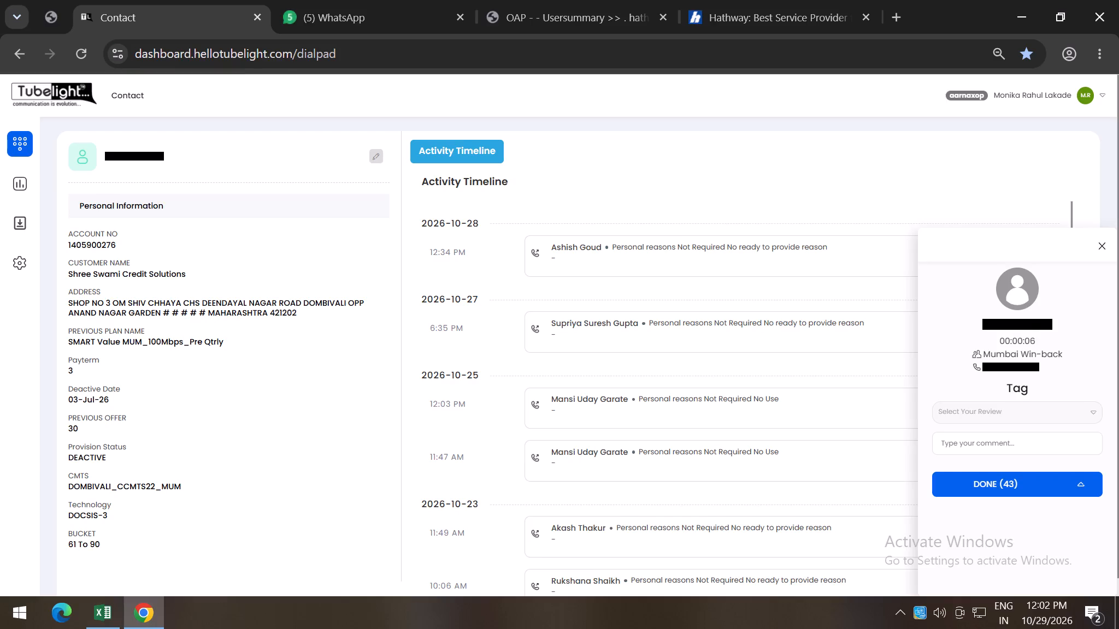
Tag the Dombivali customer's call as Personal reasons, Not Required, No ready to provide reason and submit the disposition.
click(988, 403)
scroll(991, 465, down, 1)
click(991, 465)
click(1018, 425)
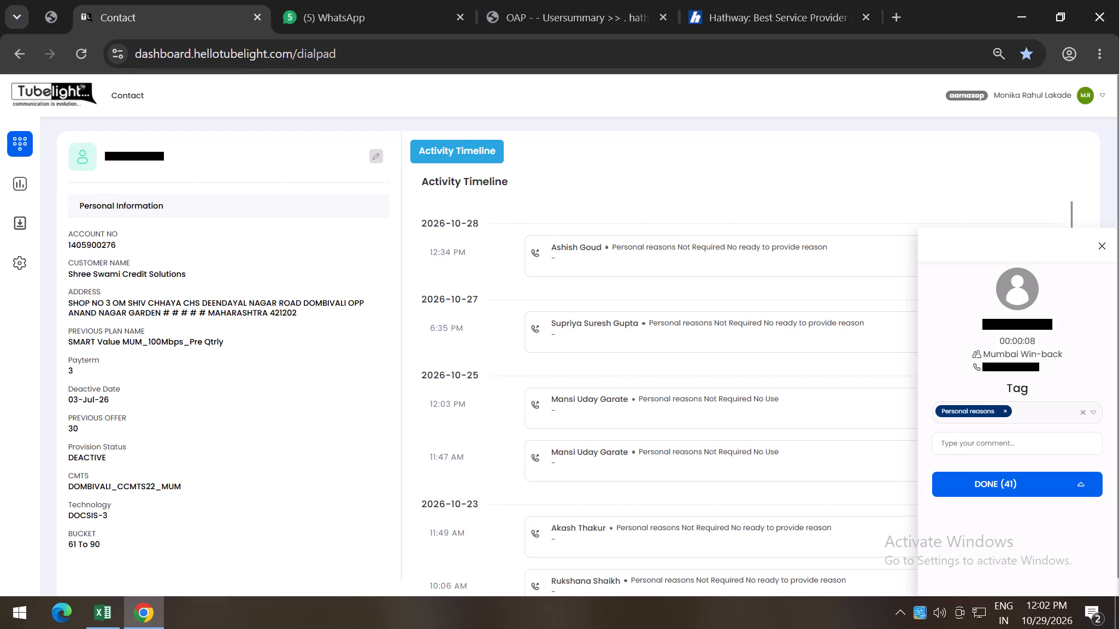
click(1015, 426)
click(1016, 415)
click(990, 466)
drag(1033, 427, 1032, 432)
click(1020, 474)
click(1020, 518)
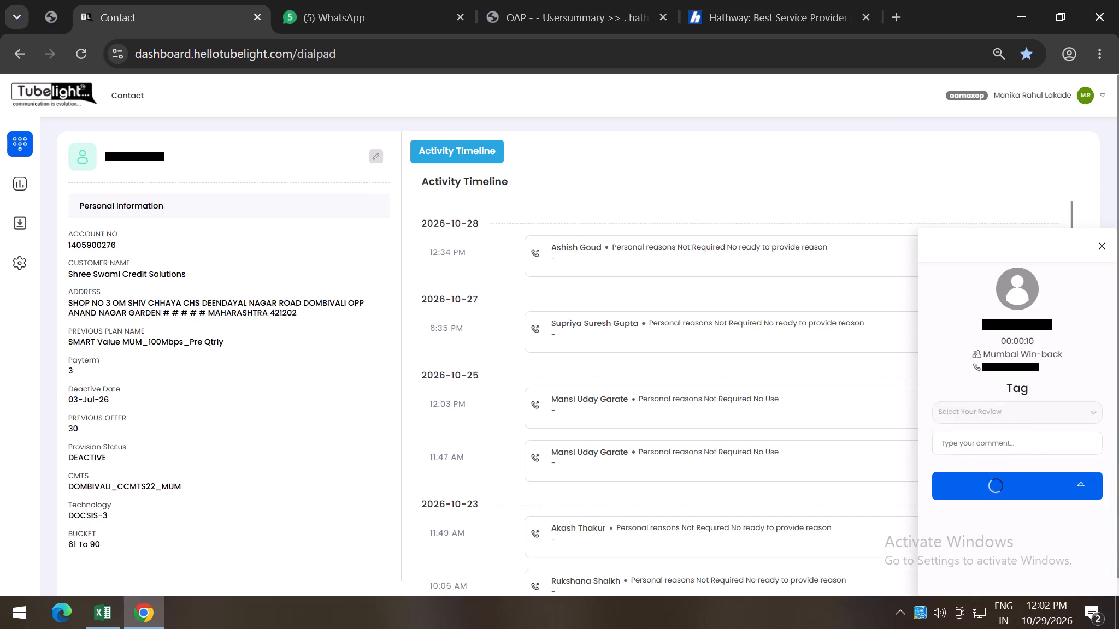
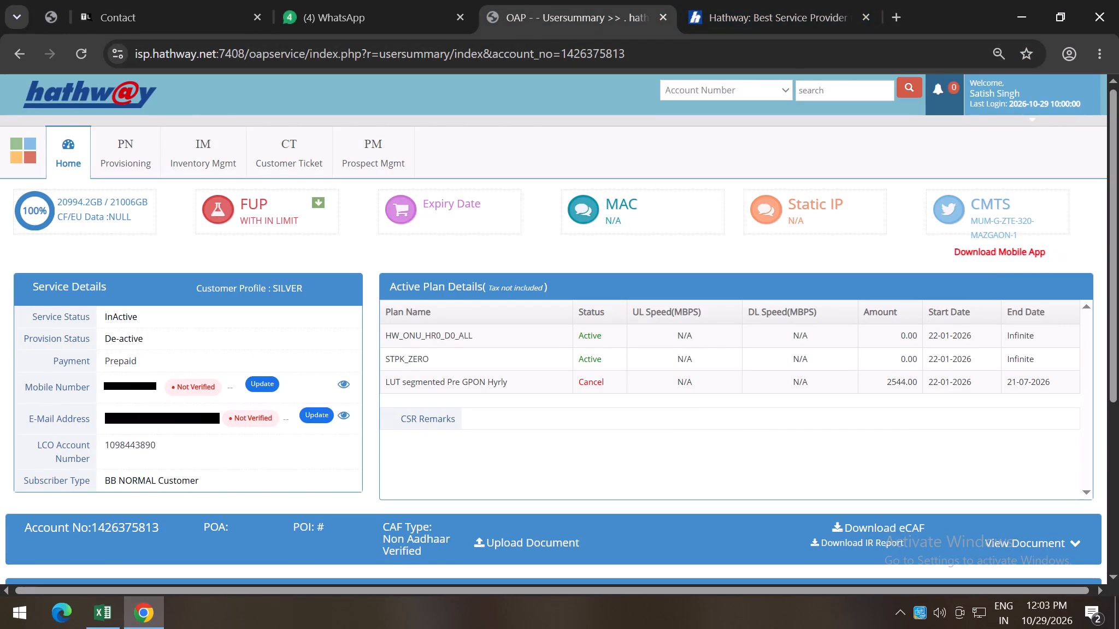
Copy the customer's mobile number from the Service Details in the OAP user summary.
scroll(129, 437, down, 5)
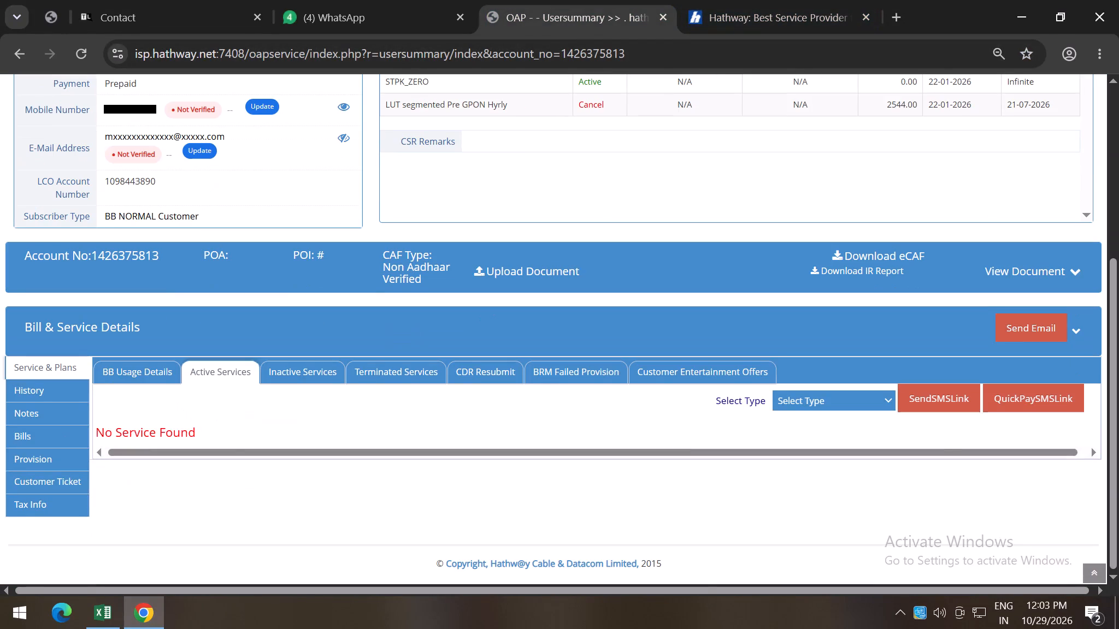
double_click(138, 112)
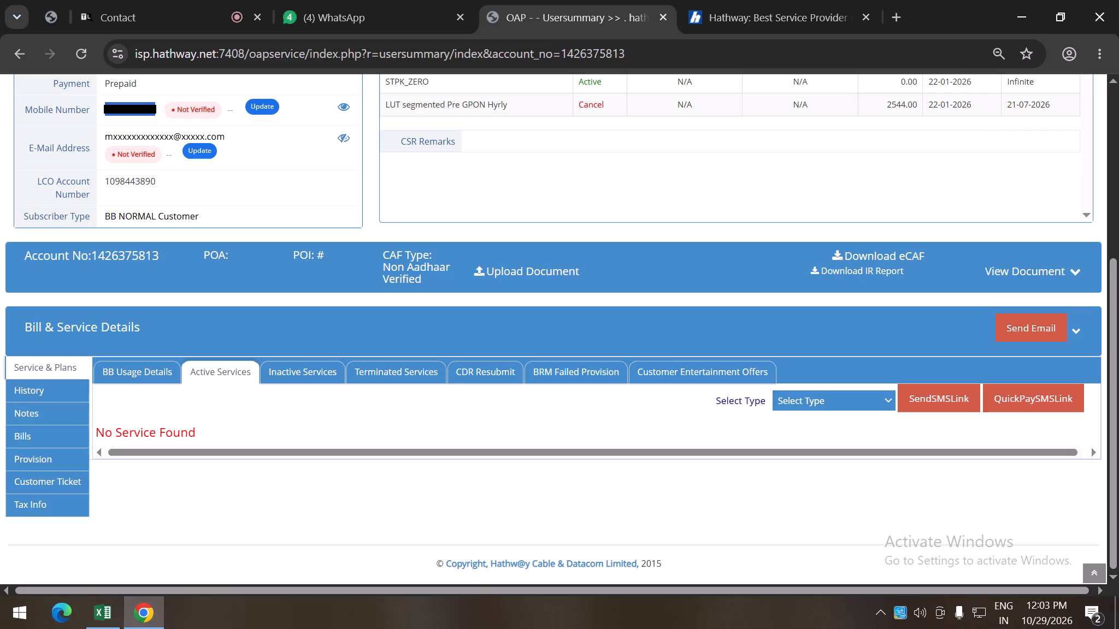
key(ctrl+c)
Switch to the Tubelight dialer, end the Andheri East customer's Mumbai Win-back call, tag its review reason and submit the disposition.
click(130, 0)
click(1020, 581)
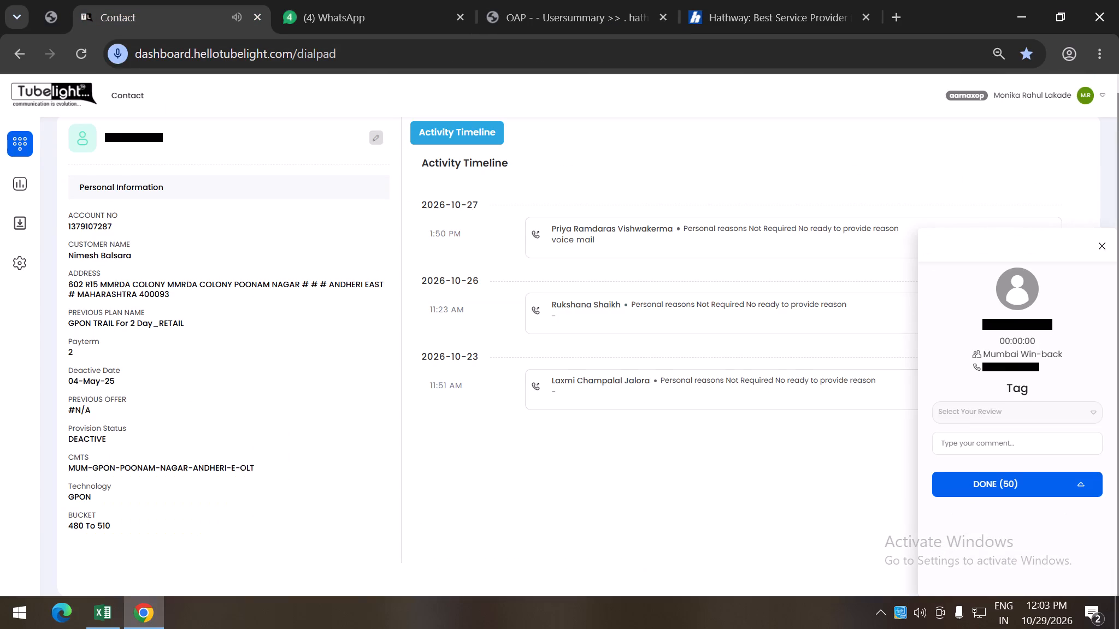
click(1009, 401)
scroll(994, 447, down, 1)
click(997, 456)
drag(1040, 408, 1039, 414)
drag(996, 474, 1008, 452)
drag(1029, 418, 1025, 439)
click(1013, 476)
click(1017, 513)
click(1013, 571)
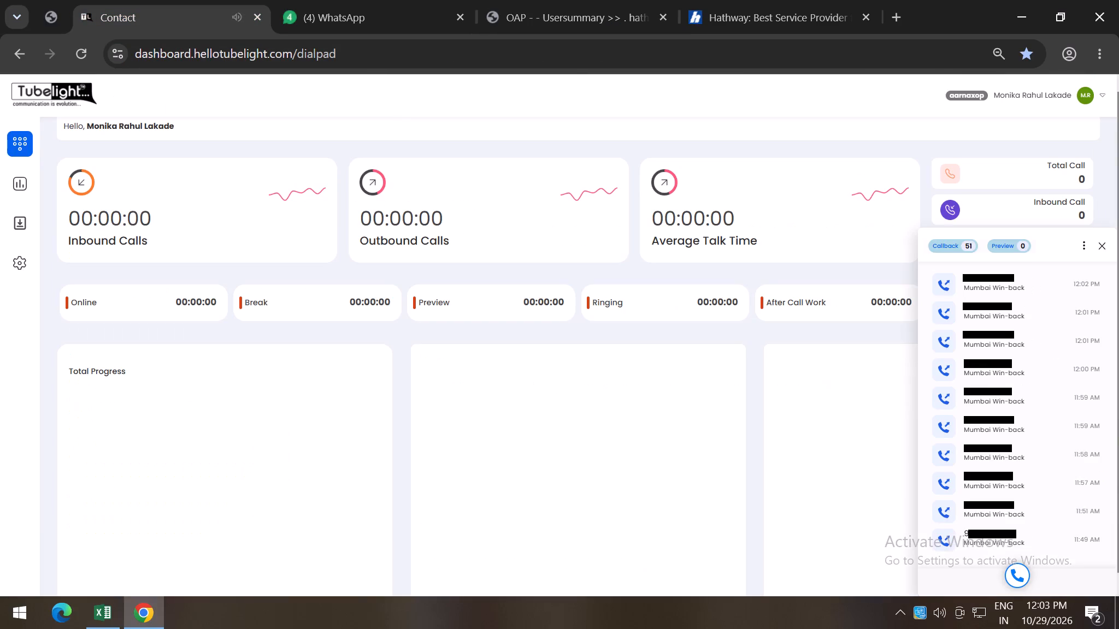
Enter the copied customer mobile number in the Tubelight dialer and place the call.
click(1014, 462)
key(ctrl+v)
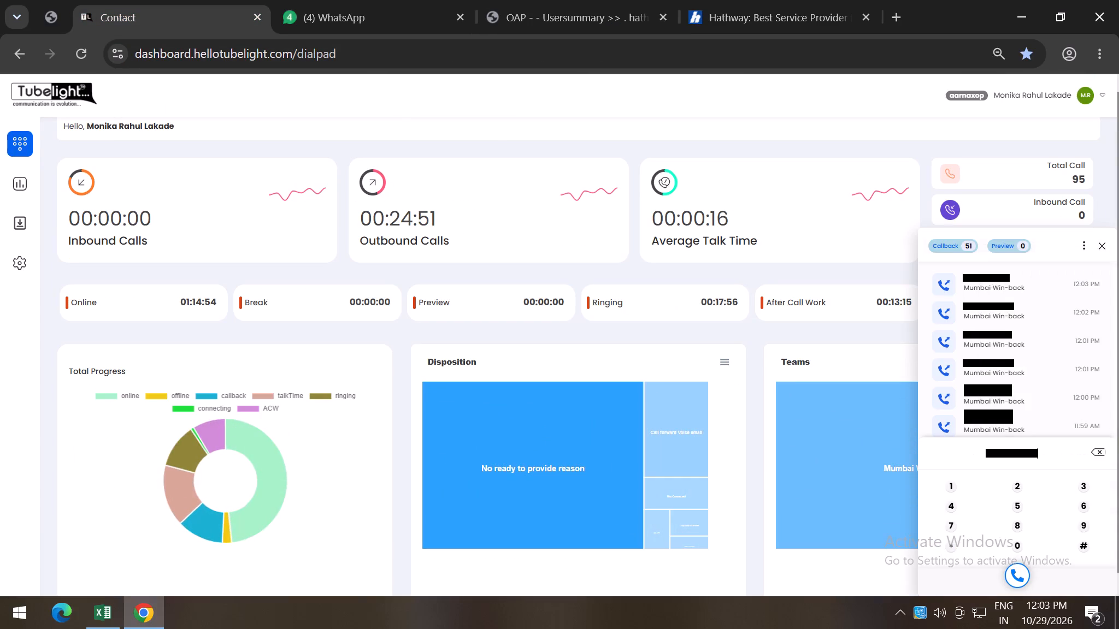
click(1020, 575)
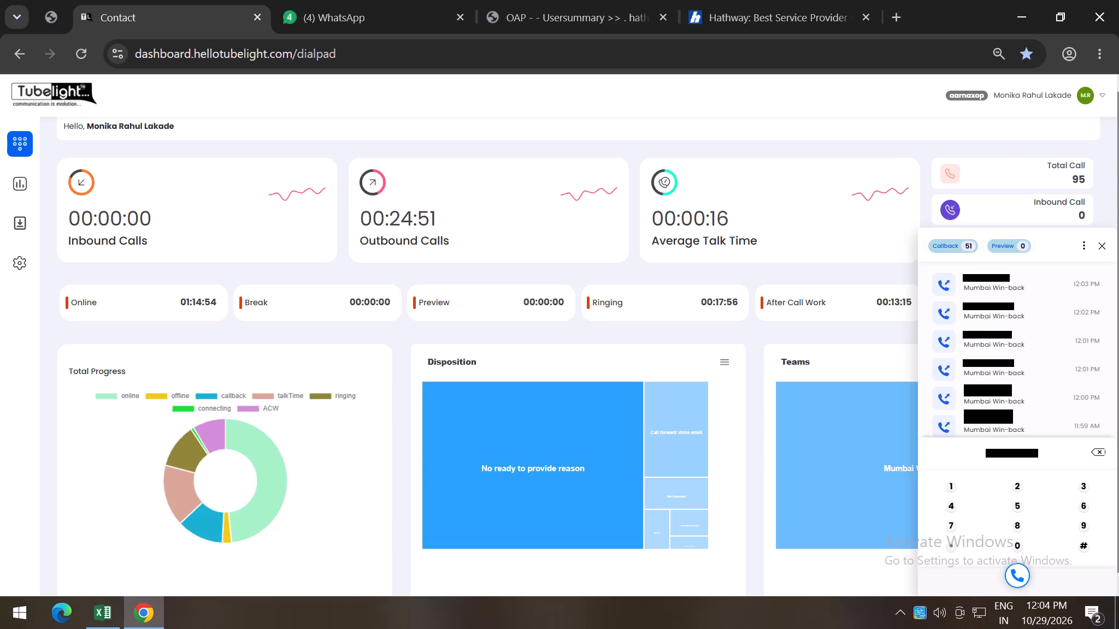
Activate the phone number entry in the Tubelight dialpad for the next customer call.
click(1043, 459)
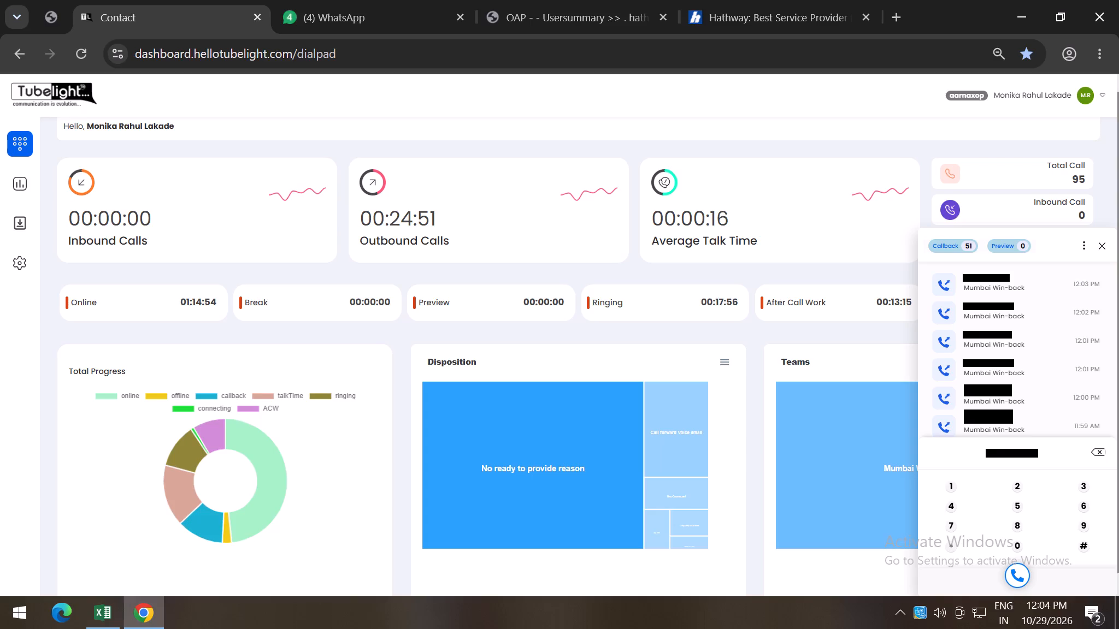
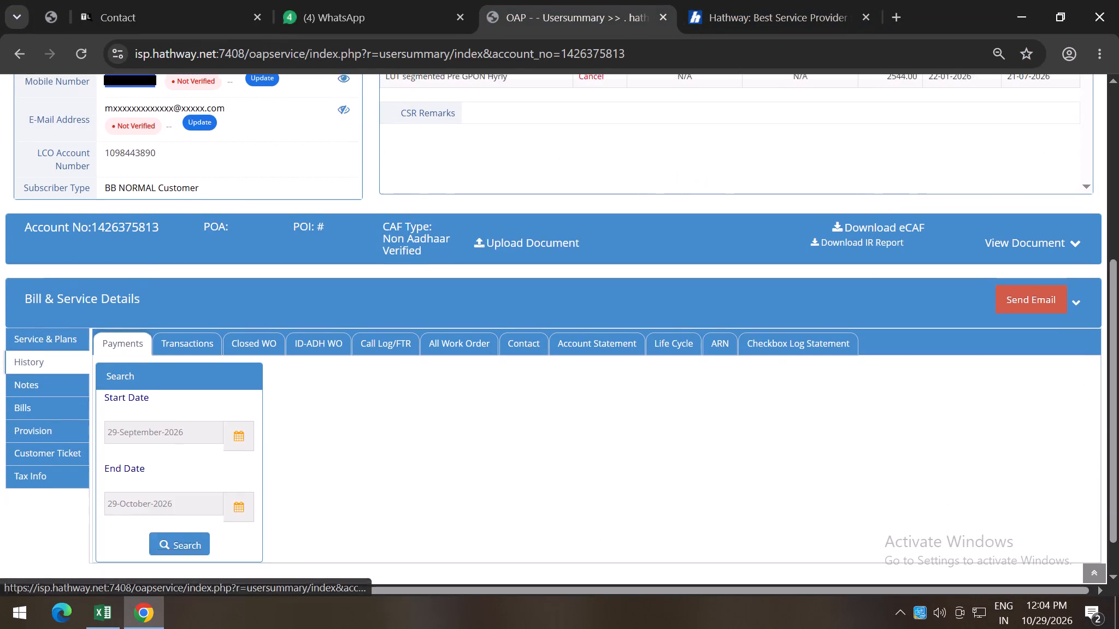
Search the open OAP account's payment history from 3 February 2026 to 29 October 2026.
click(241, 396)
click(156, 389)
click(159, 425)
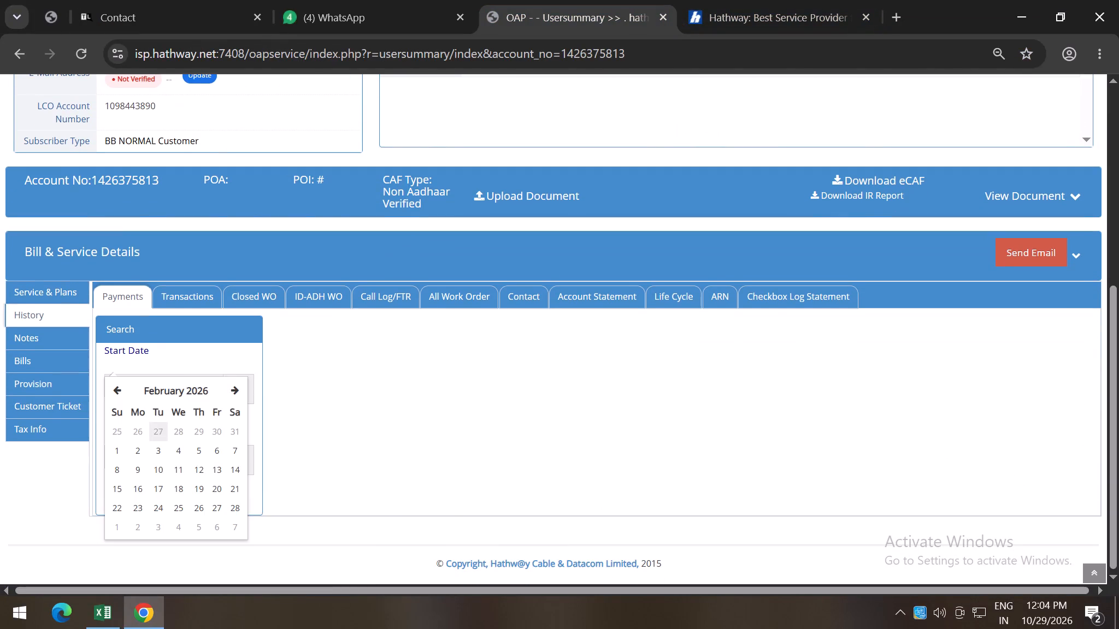
click(158, 455)
click(163, 476)
click(172, 496)
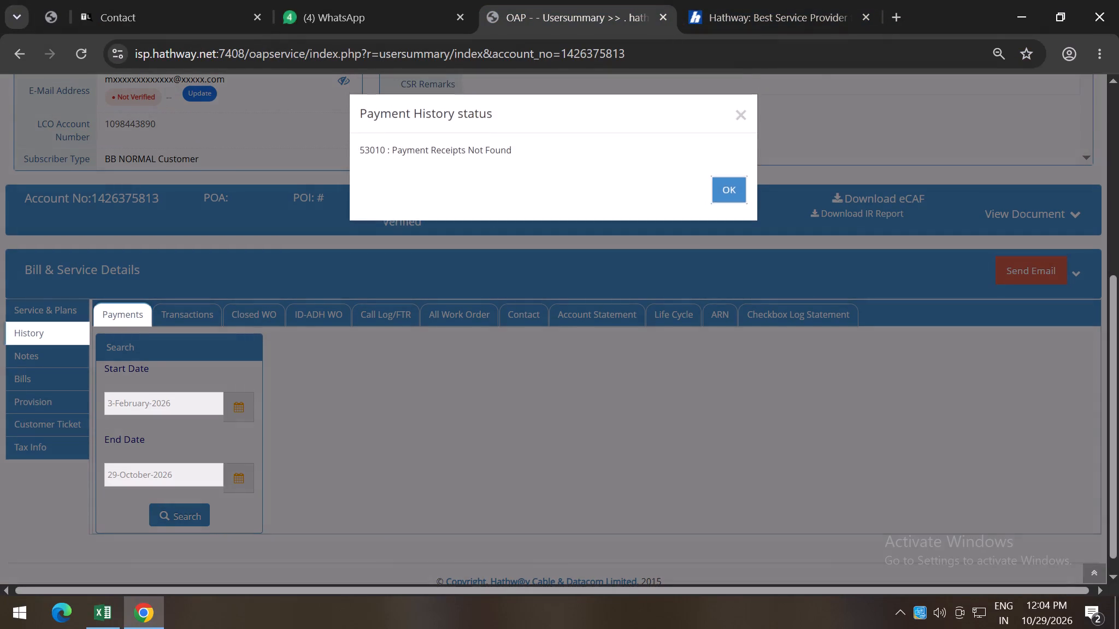
Search the account's payment history again with the start date set to 17 June 2020, and review the payment list.
click(730, 195)
click(240, 406)
double_click(176, 410)
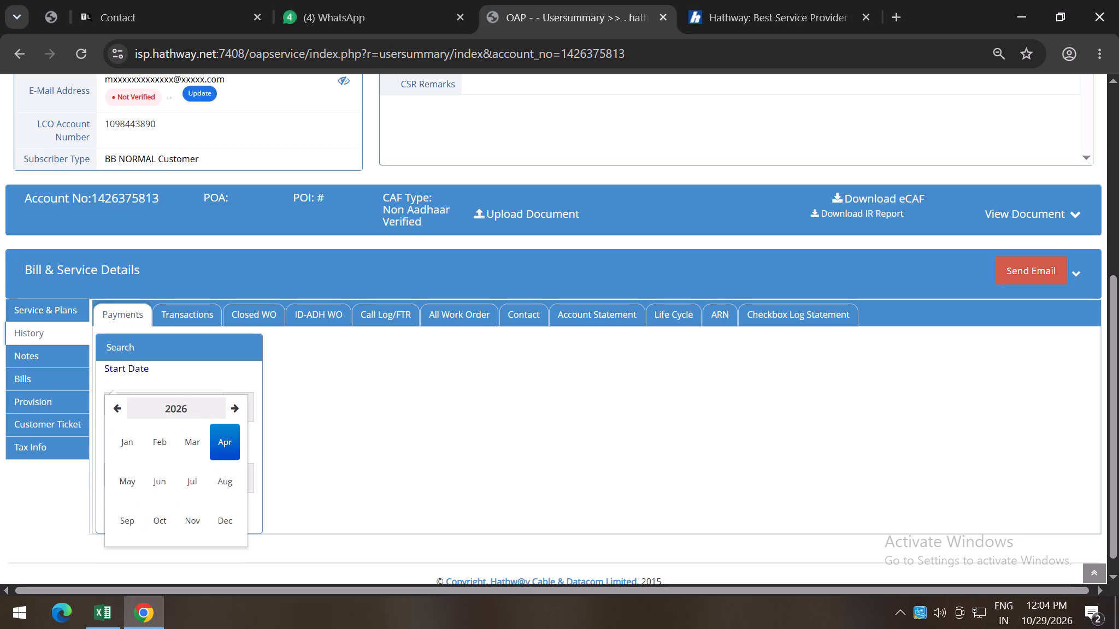
click(158, 436)
double_click(168, 492)
click(170, 503)
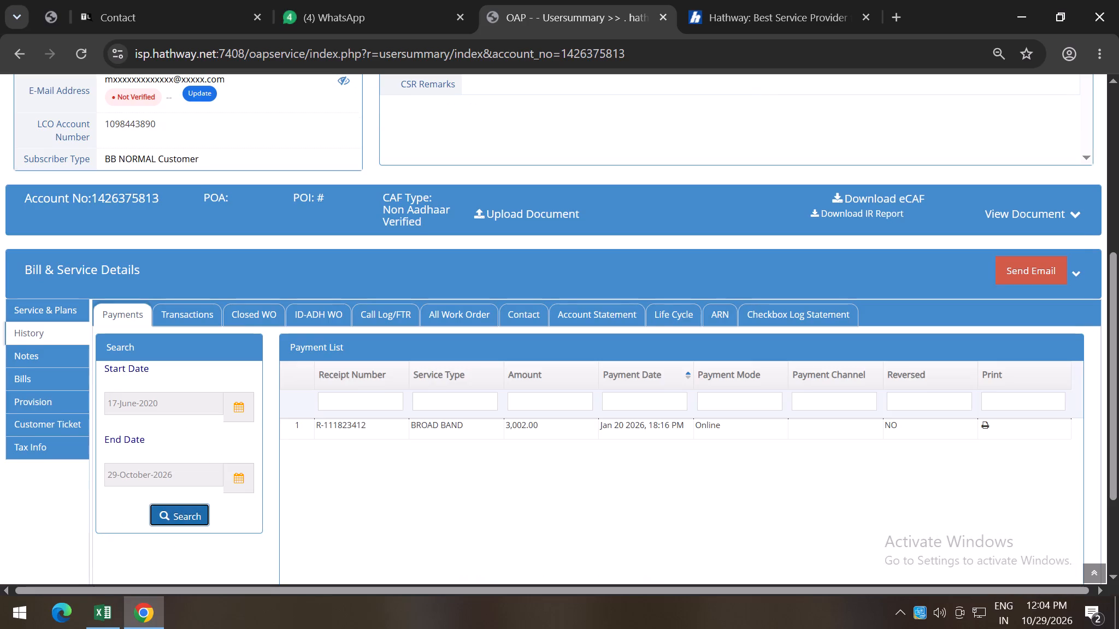
scroll(381, 476, down, 1)
scroll(576, 367, down, 1)
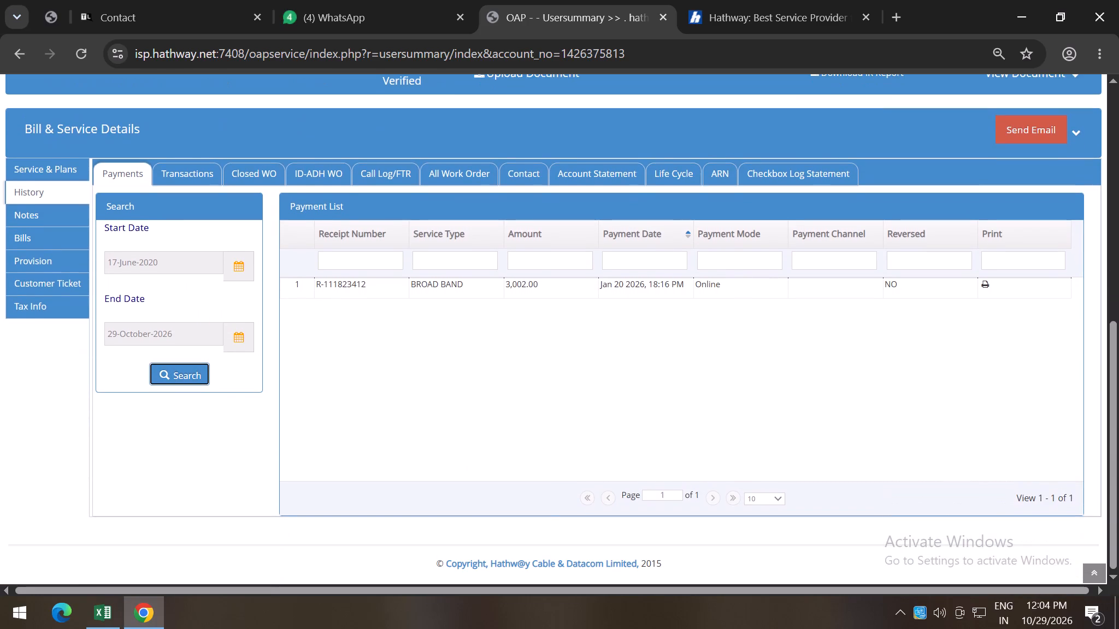
scroll(431, 385, down, 1)
scroll(621, 360, up, 1)
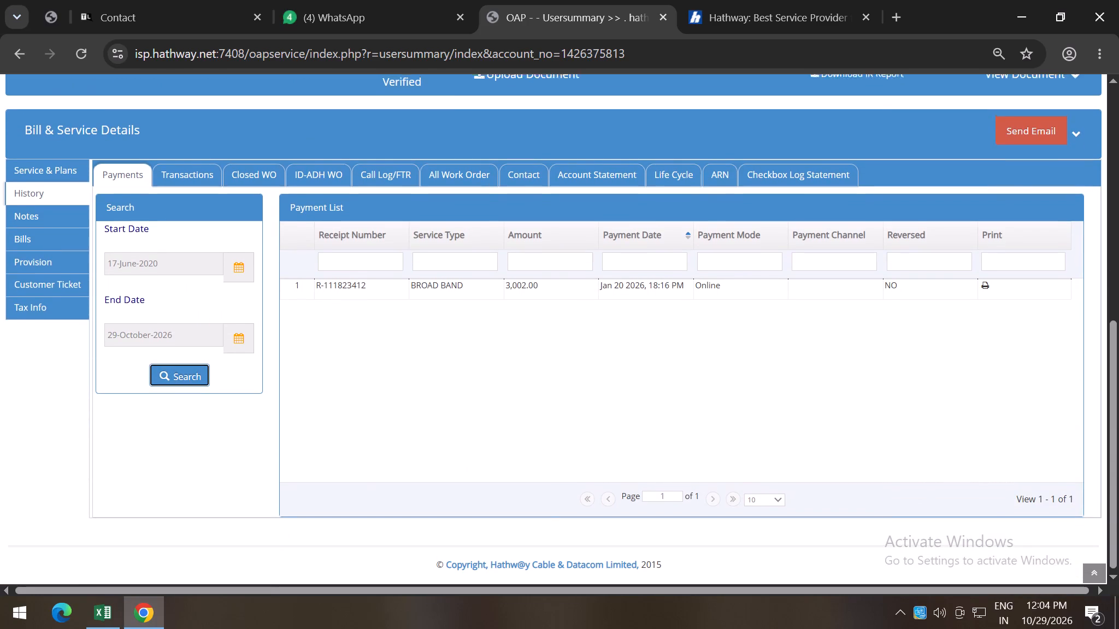
scroll(628, 380, up, 2)
In Tubelight, end the current Mumbai Win-back call and submit it with the tags Personal reasons, Not Required and No Use.
click(207, 7)
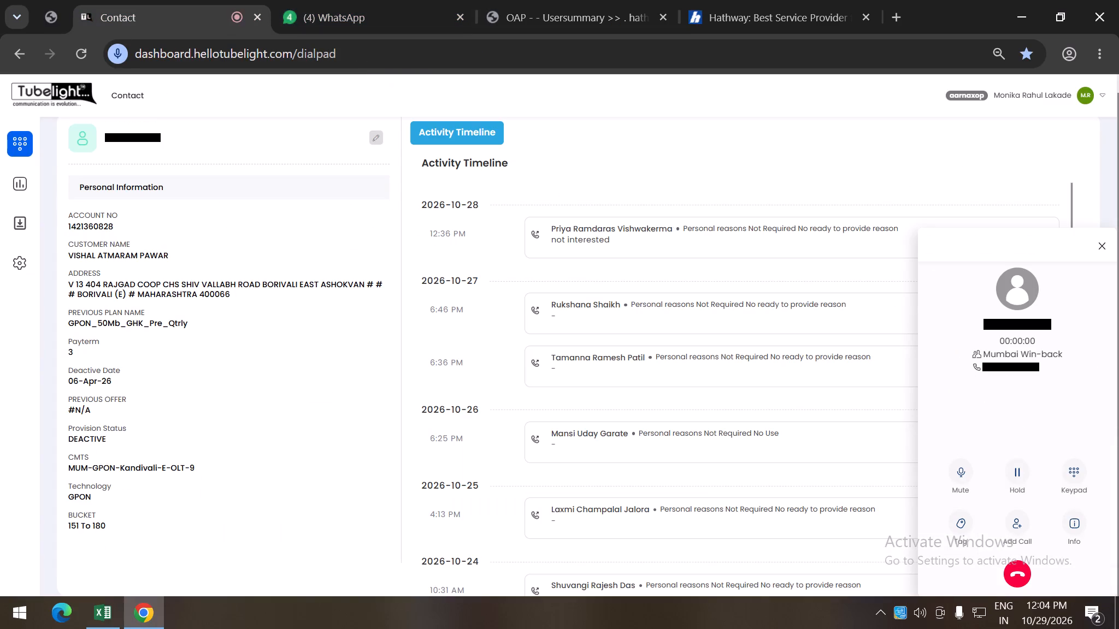
click(1016, 569)
click(987, 411)
scroll(975, 467, down, 1)
click(975, 469)
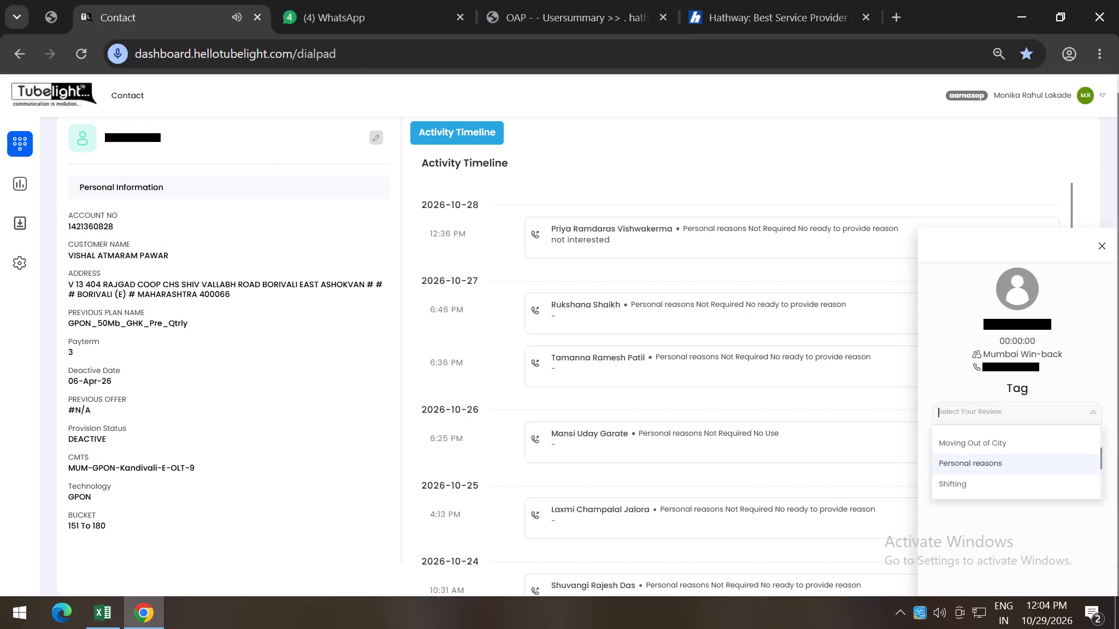
click(1037, 416)
click(985, 473)
drag(1044, 401, 1036, 419)
click(1017, 440)
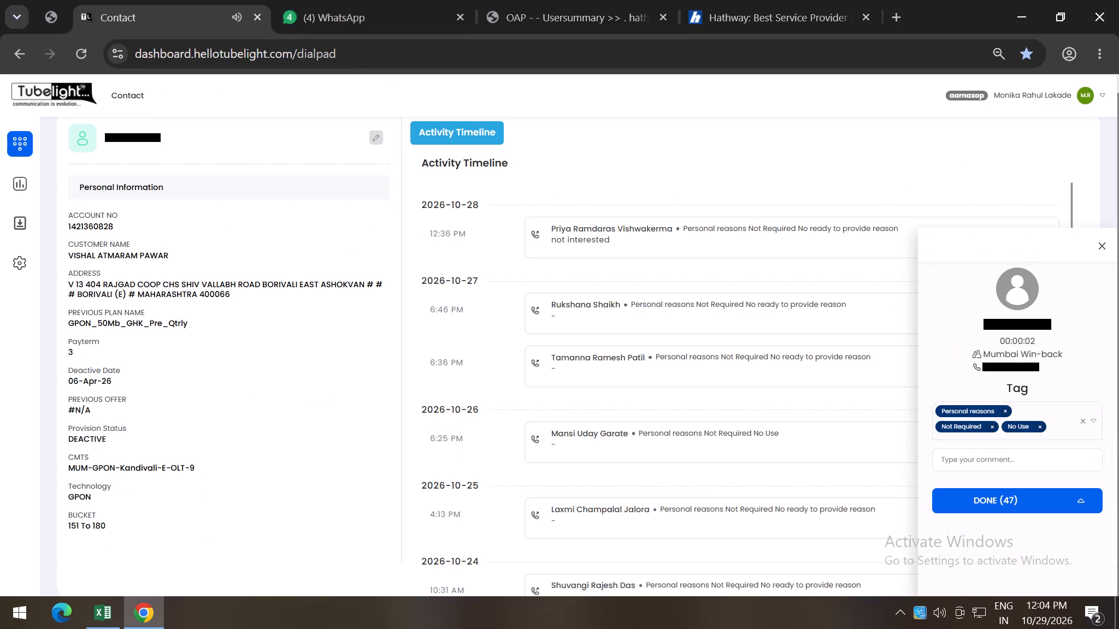
click(1026, 495)
click(948, 246)
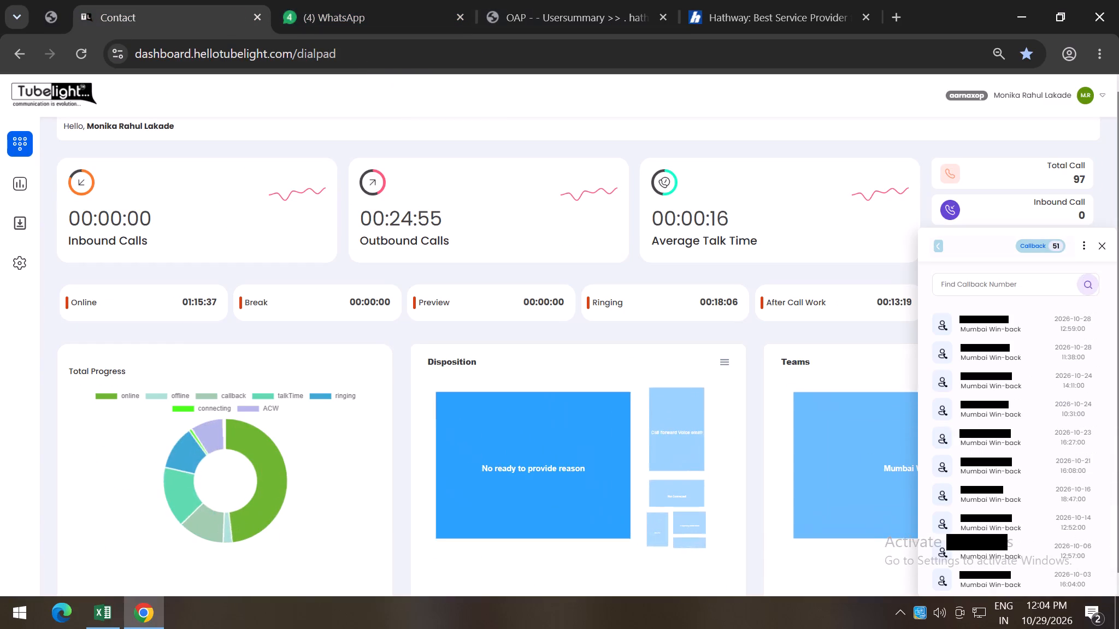
Back in the OAP account, mask the customer's mobile number and try to reveal the e-mail address.
click(585, 1)
scroll(305, 284, down, 1)
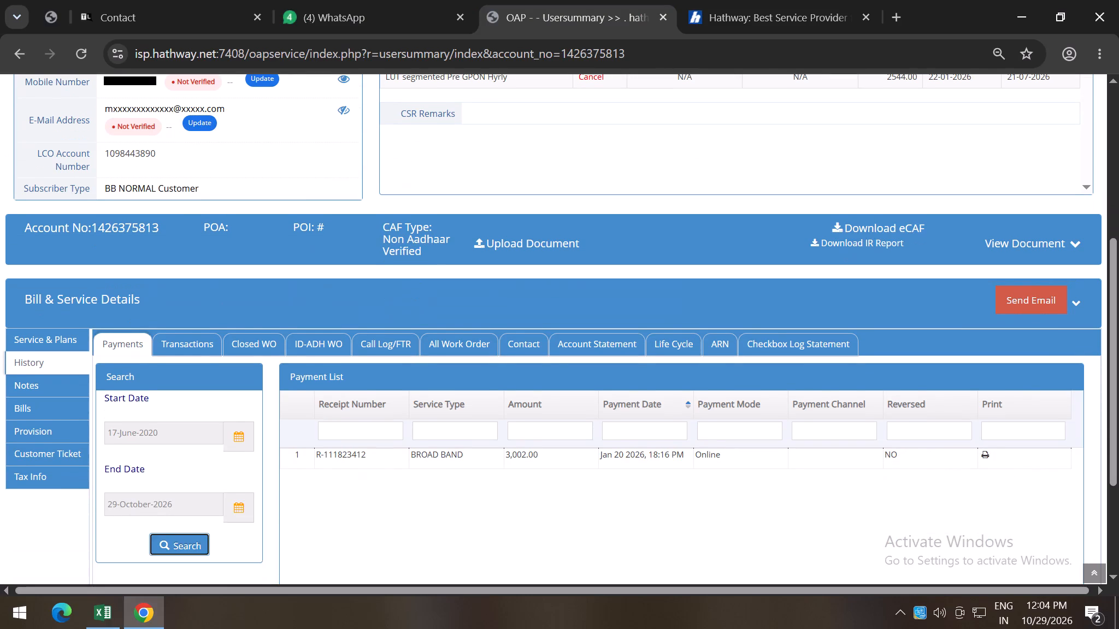
click(345, 81)
double_click(344, 106)
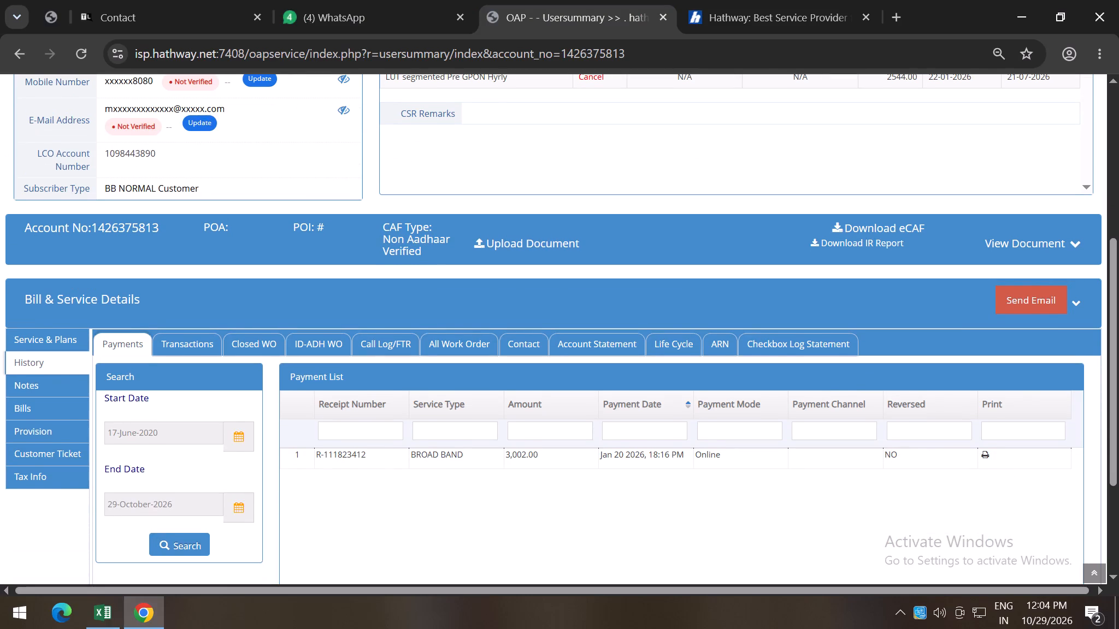
click(344, 110)
click(344, 110)
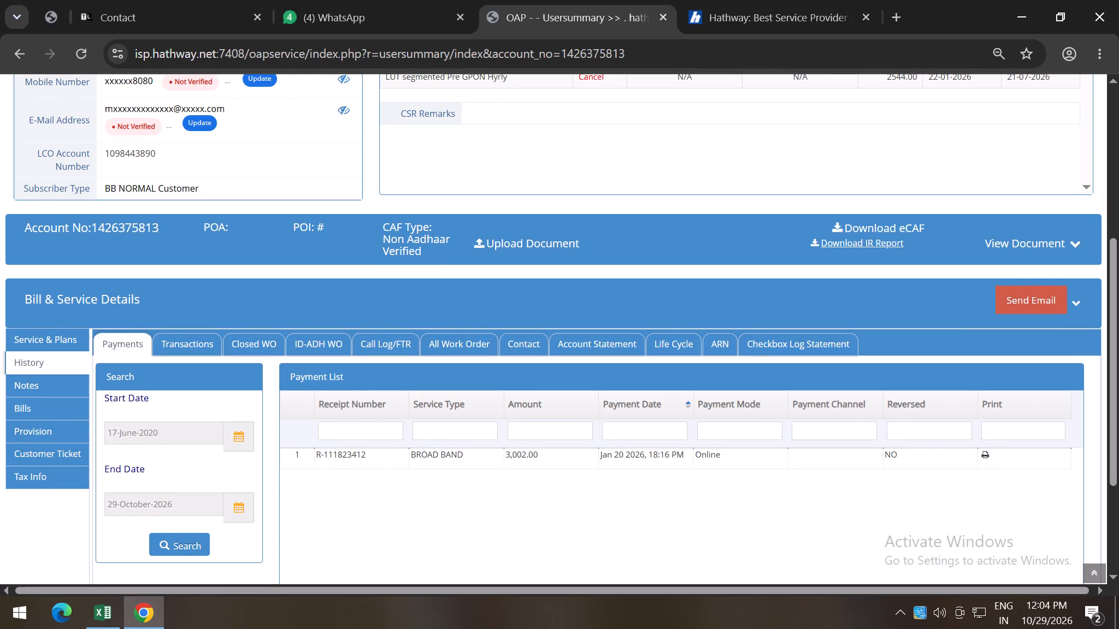
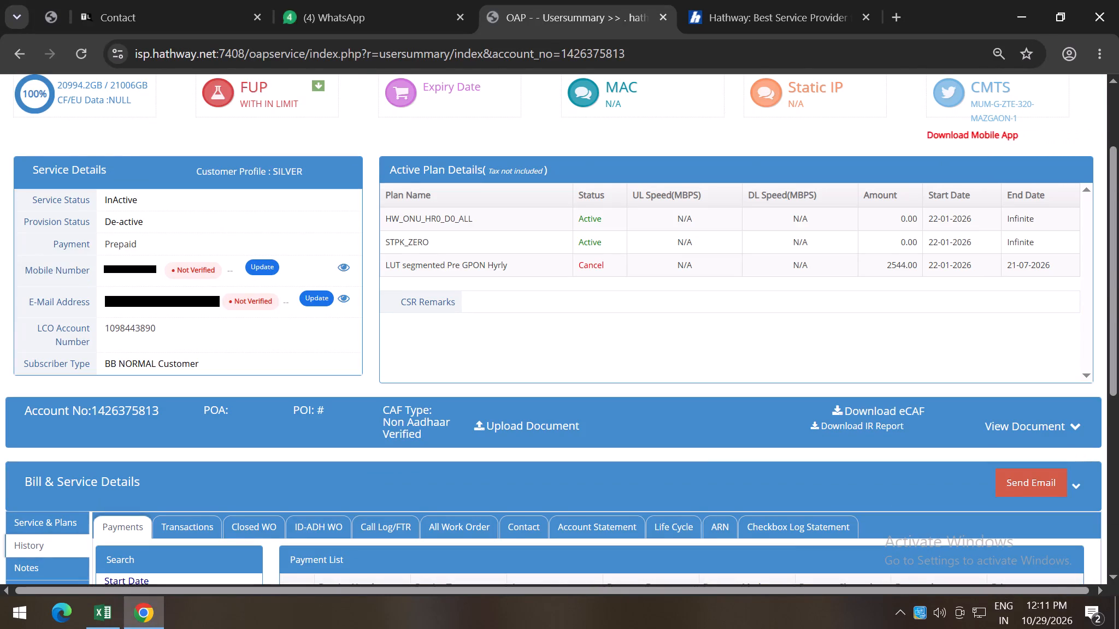
Try again to reveal the customer's e-mail address in the service details, and check the account's payment list.
double_click(349, 298)
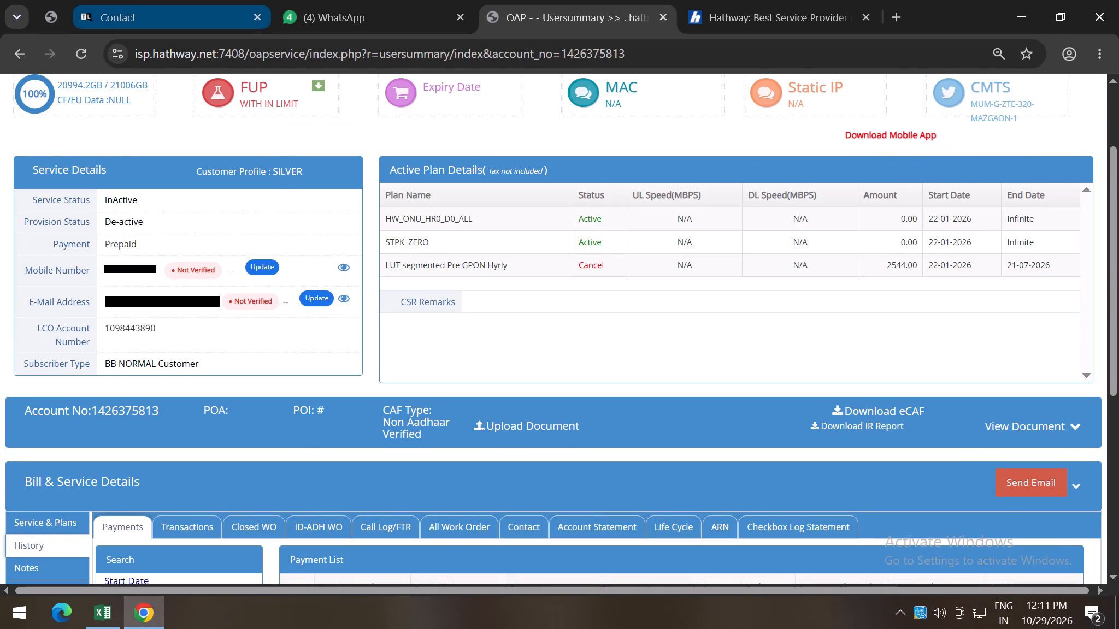
double_click(156, 0)
click(562, 0)
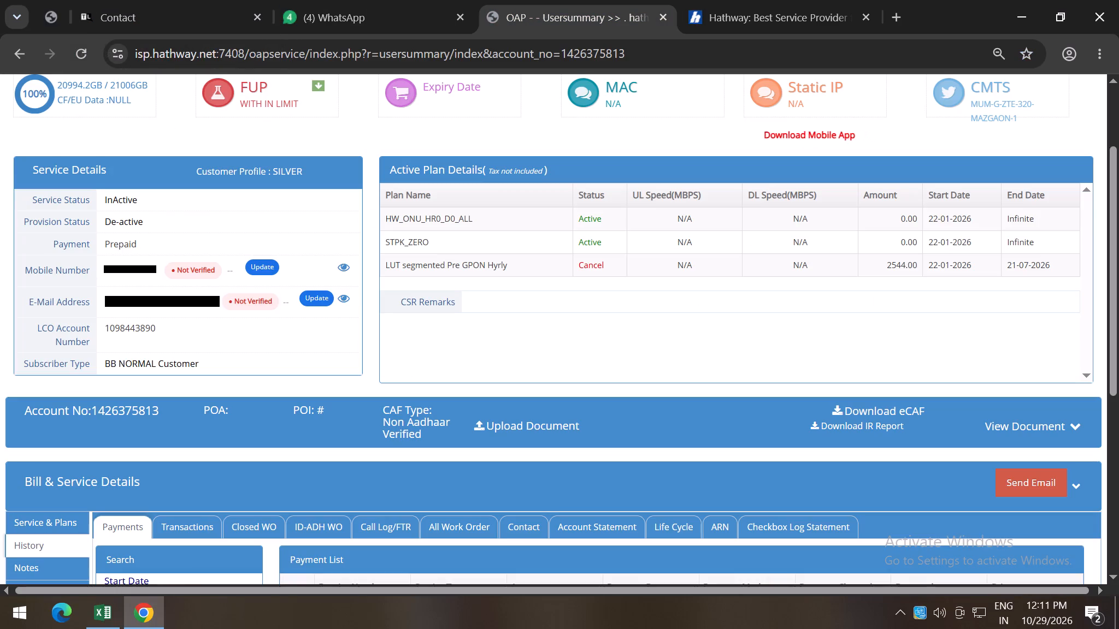
click(339, 302)
click(339, 302)
scroll(209, 451, down, 7)
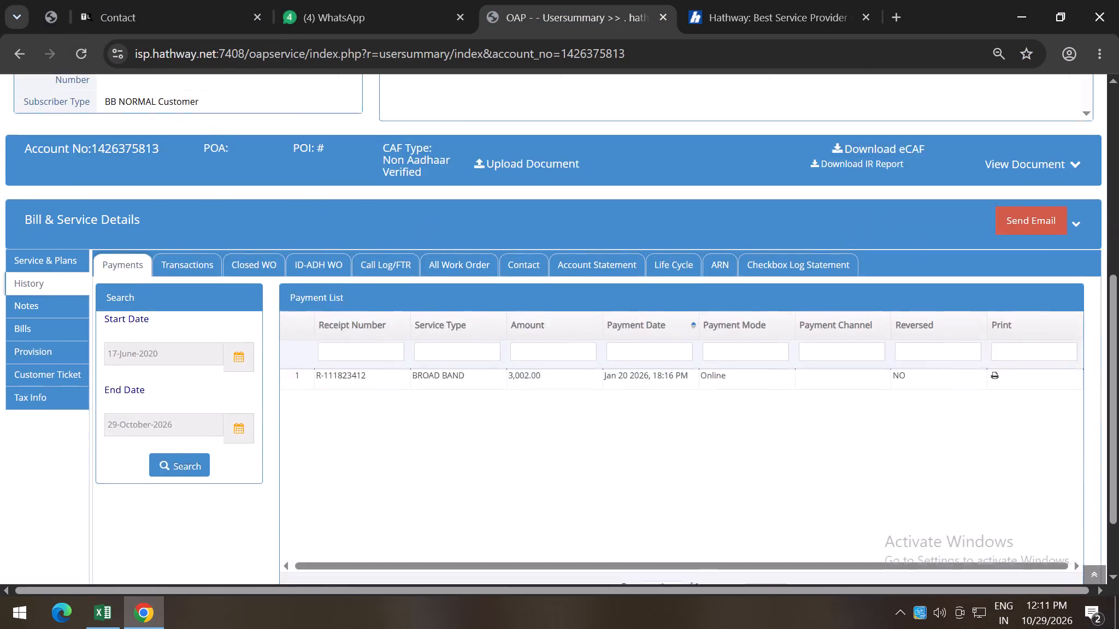
Rerun the account's payment history search for 17 June 2020 to 29 October 2026.
click(179, 366)
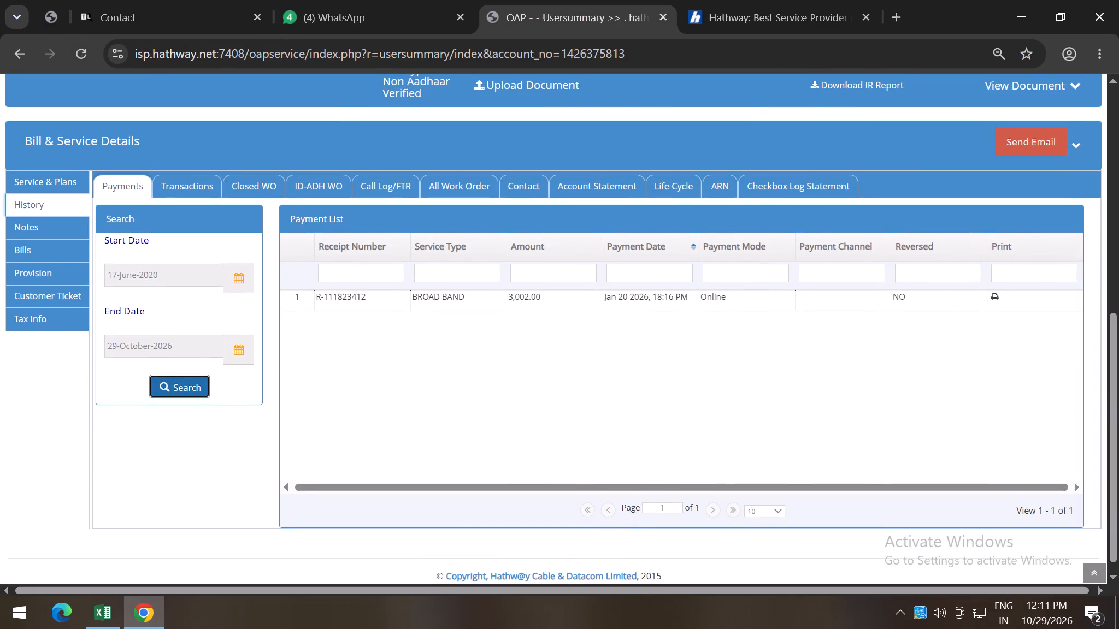
click(182, 381)
Toggle the visibility of the customer's e-mail address in the account's service details.
scroll(368, 325, up, 4)
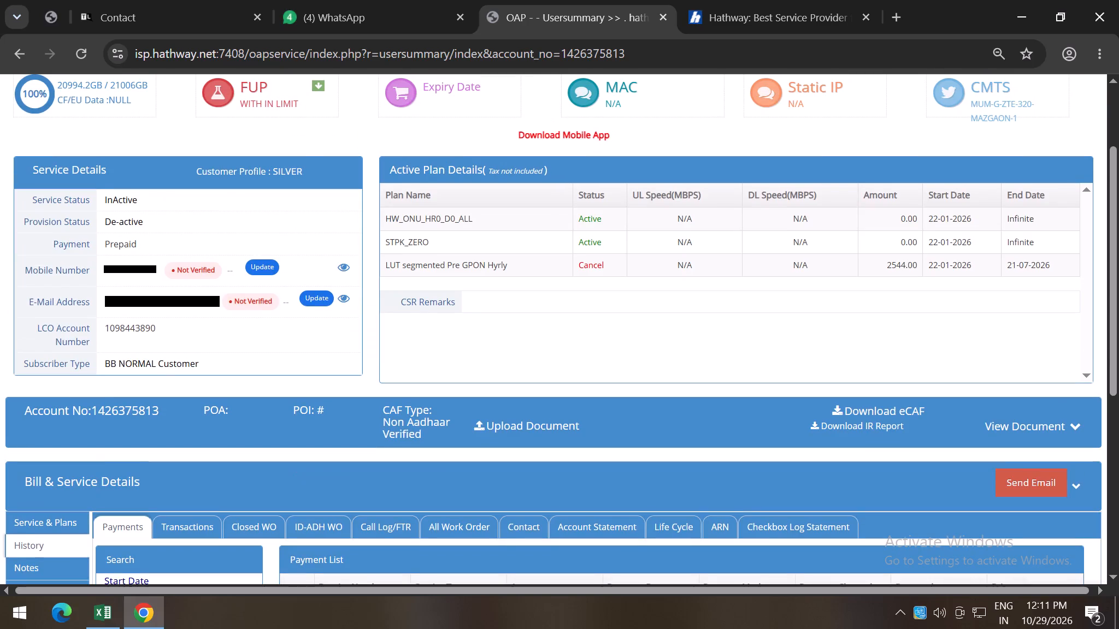
double_click(345, 304)
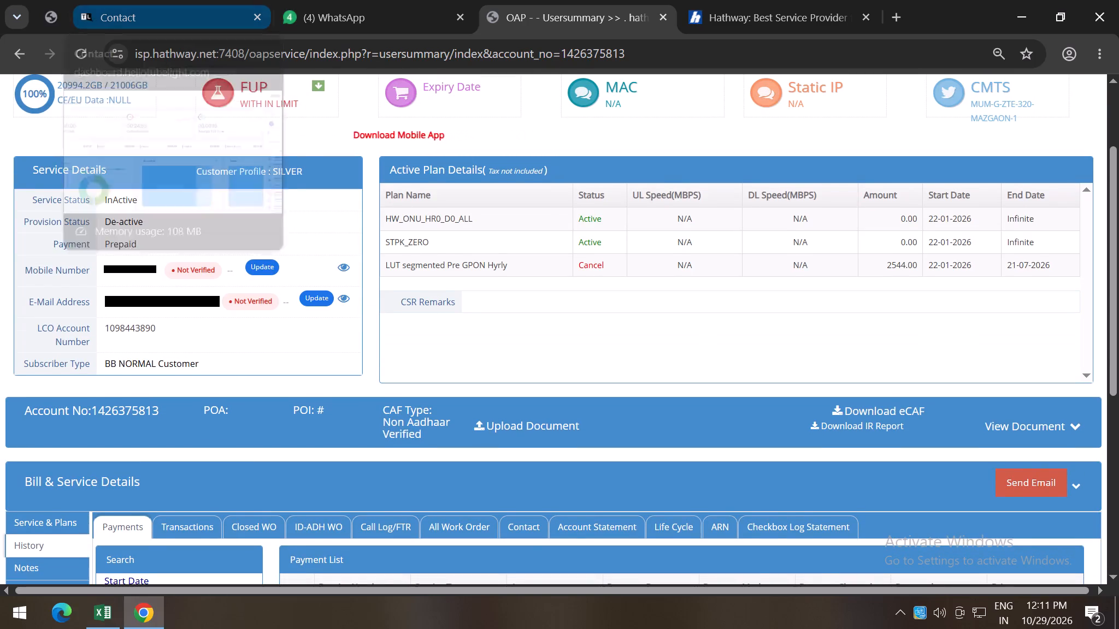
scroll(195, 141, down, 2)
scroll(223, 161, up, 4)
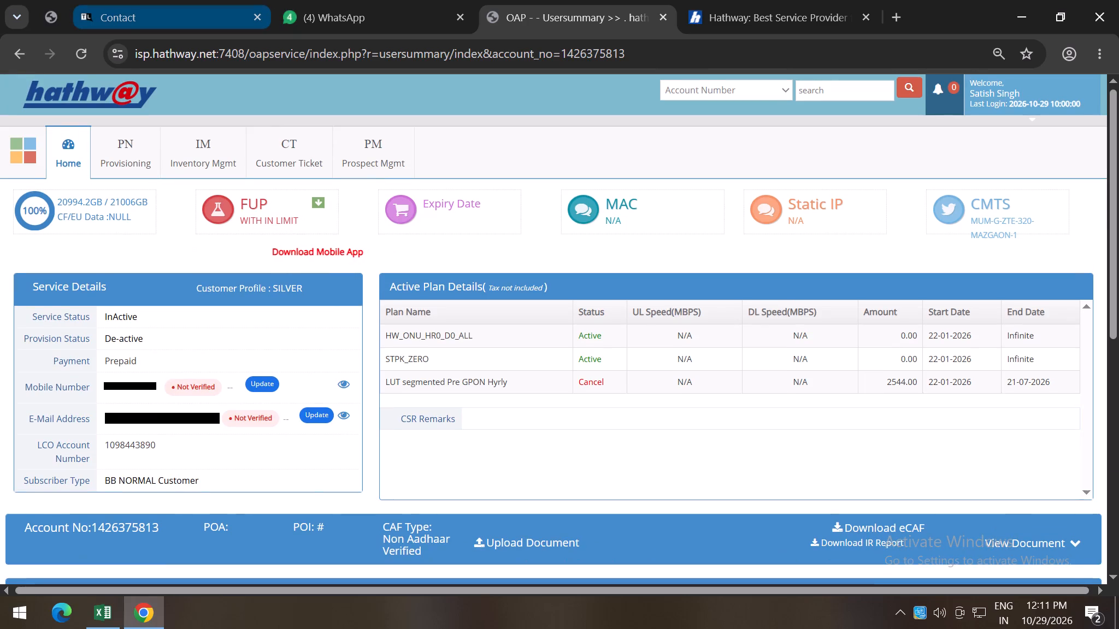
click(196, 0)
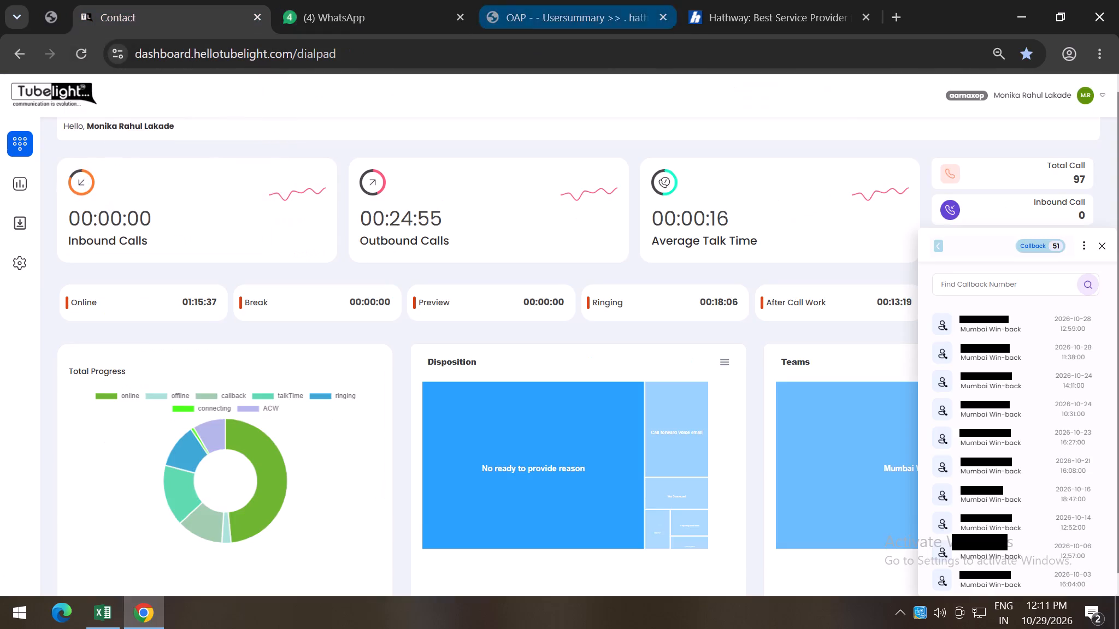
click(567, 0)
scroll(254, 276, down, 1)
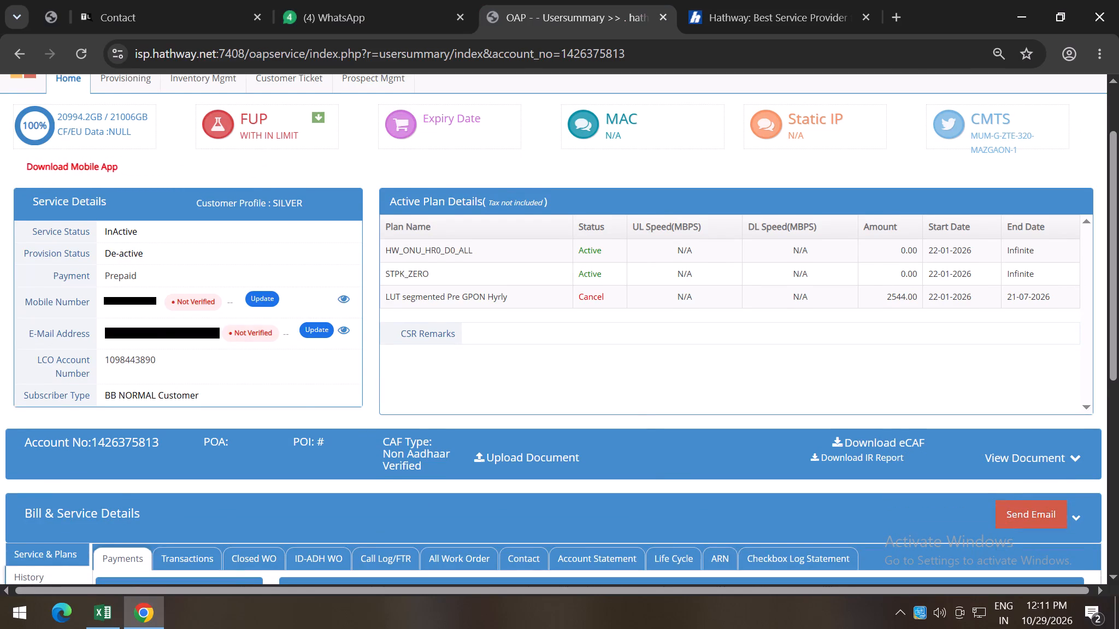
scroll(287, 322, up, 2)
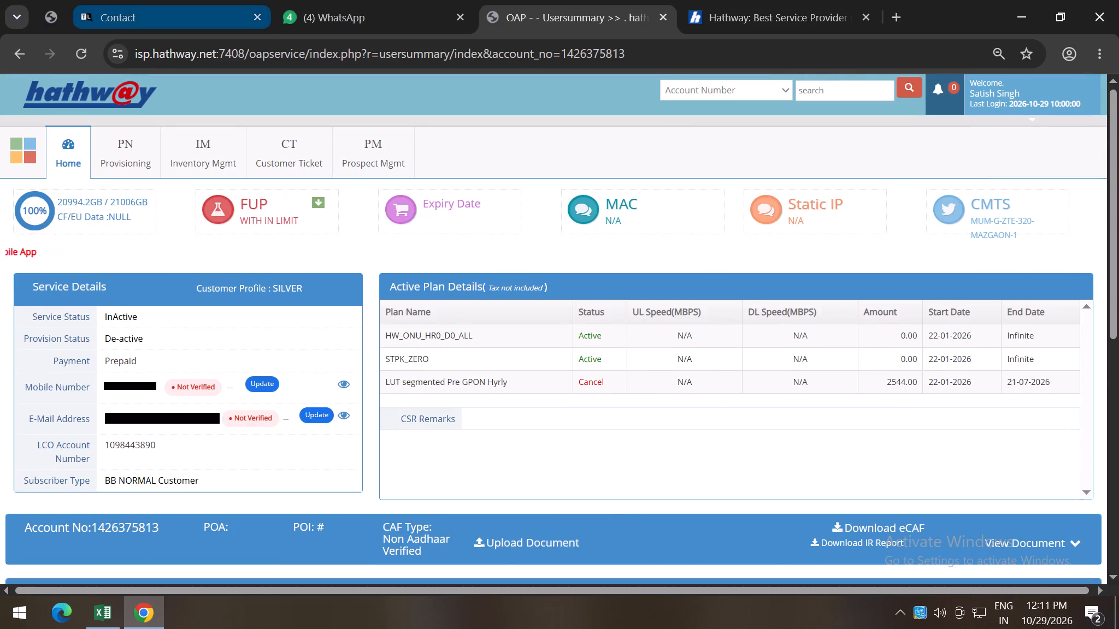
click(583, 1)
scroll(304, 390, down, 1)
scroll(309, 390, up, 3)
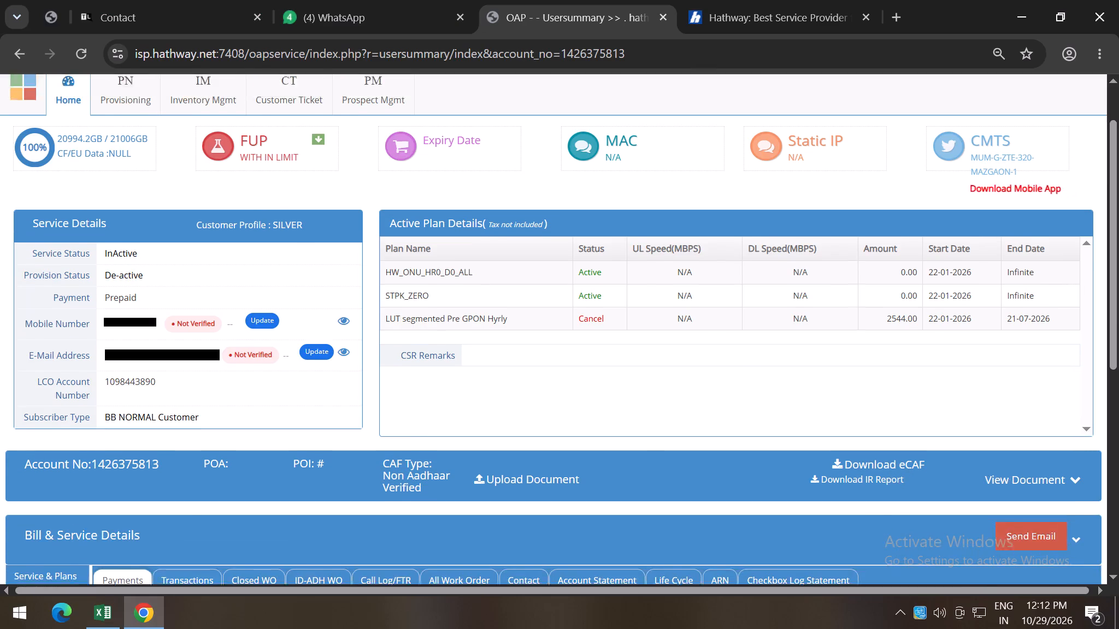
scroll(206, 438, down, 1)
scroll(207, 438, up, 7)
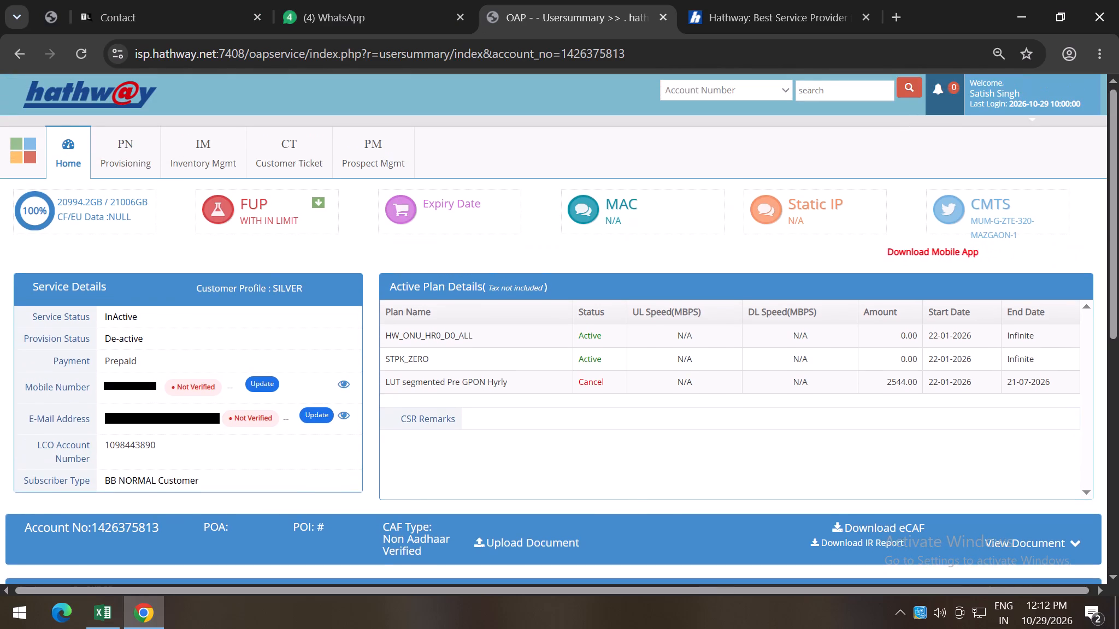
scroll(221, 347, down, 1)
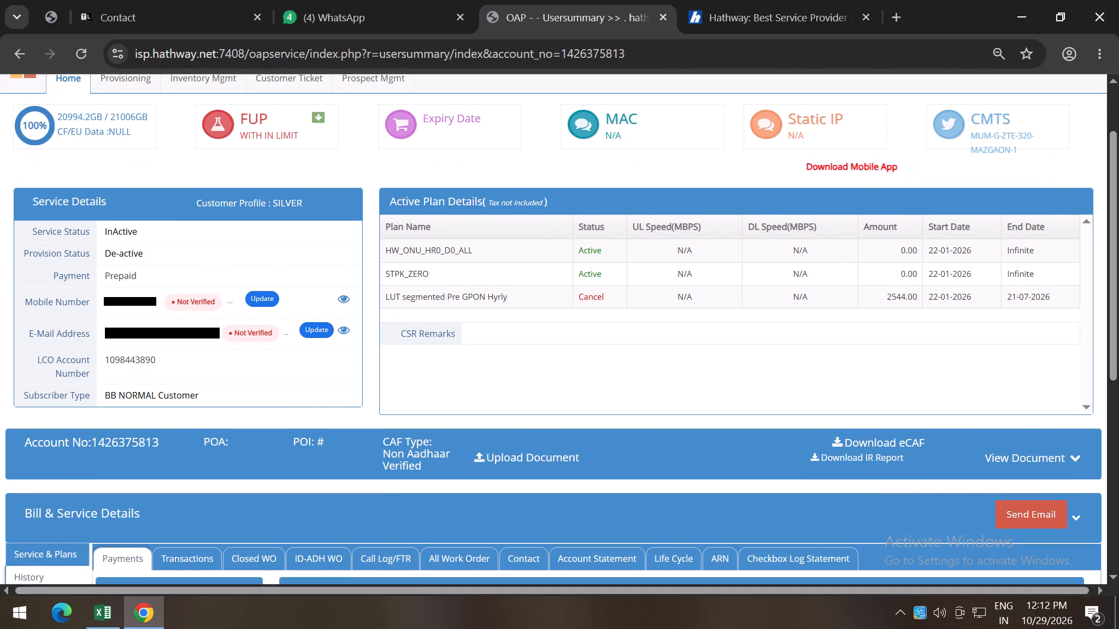
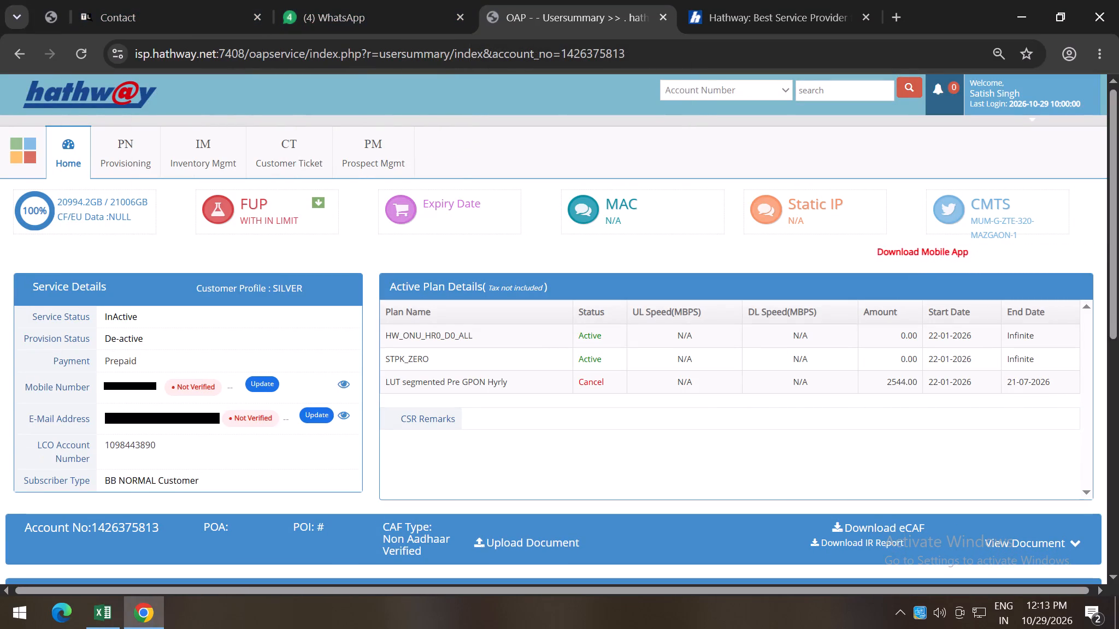
Toggle the visibility of the customer's mobile number and e-mail address in the account's service details, and select the mobile number.
click(341, 411)
double_click(343, 379)
triple_click(345, 393)
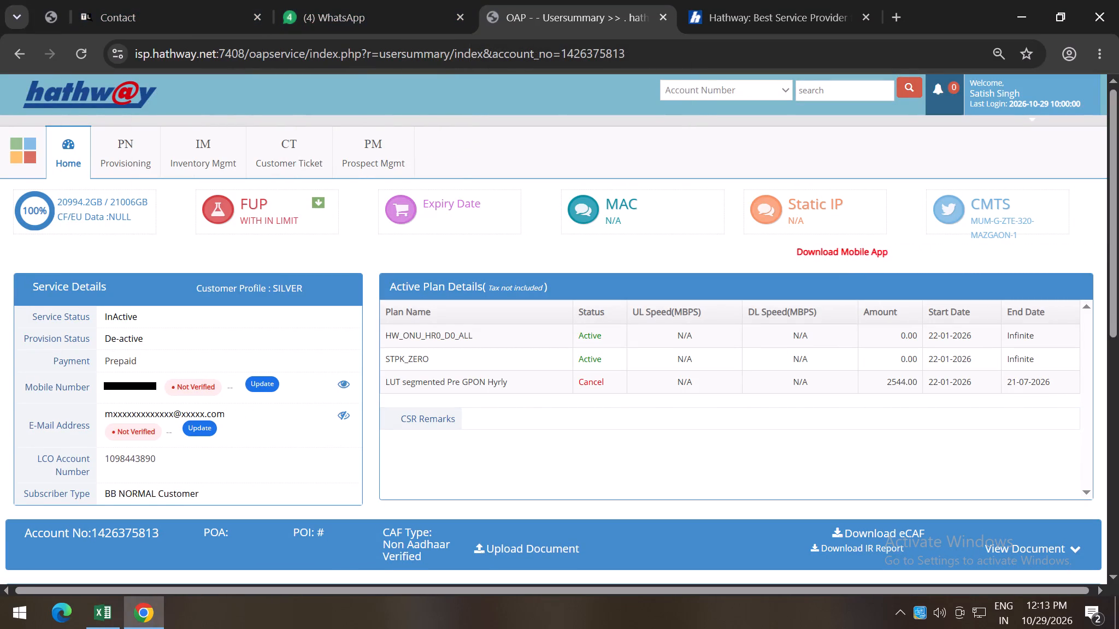
double_click(345, 390)
double_click(349, 416)
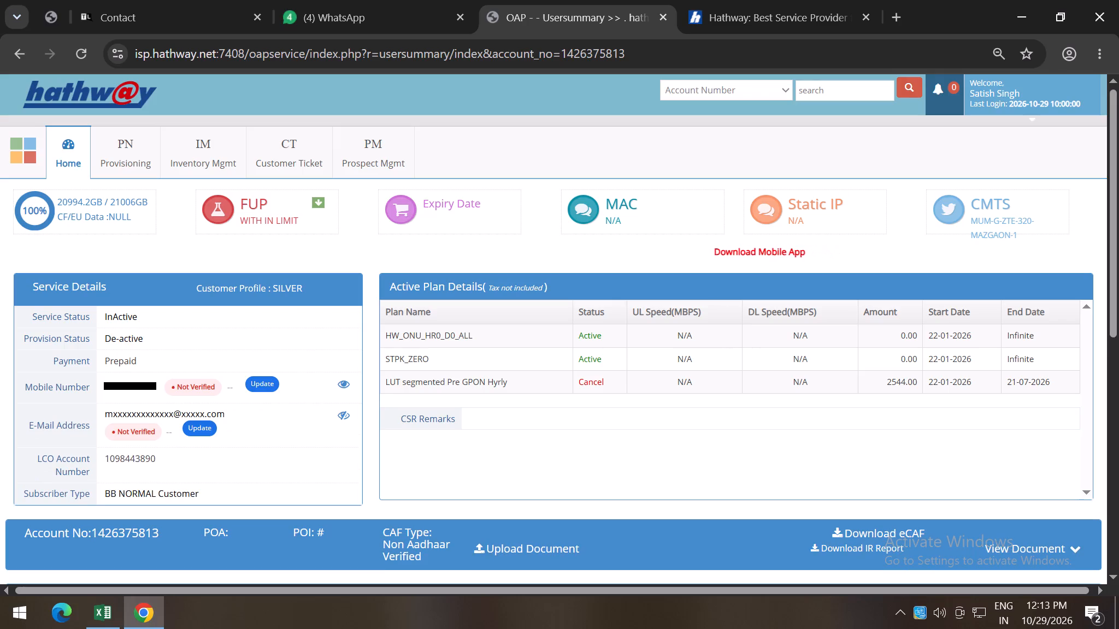
click(340, 399)
click(346, 377)
double_click(345, 384)
double_click(345, 384)
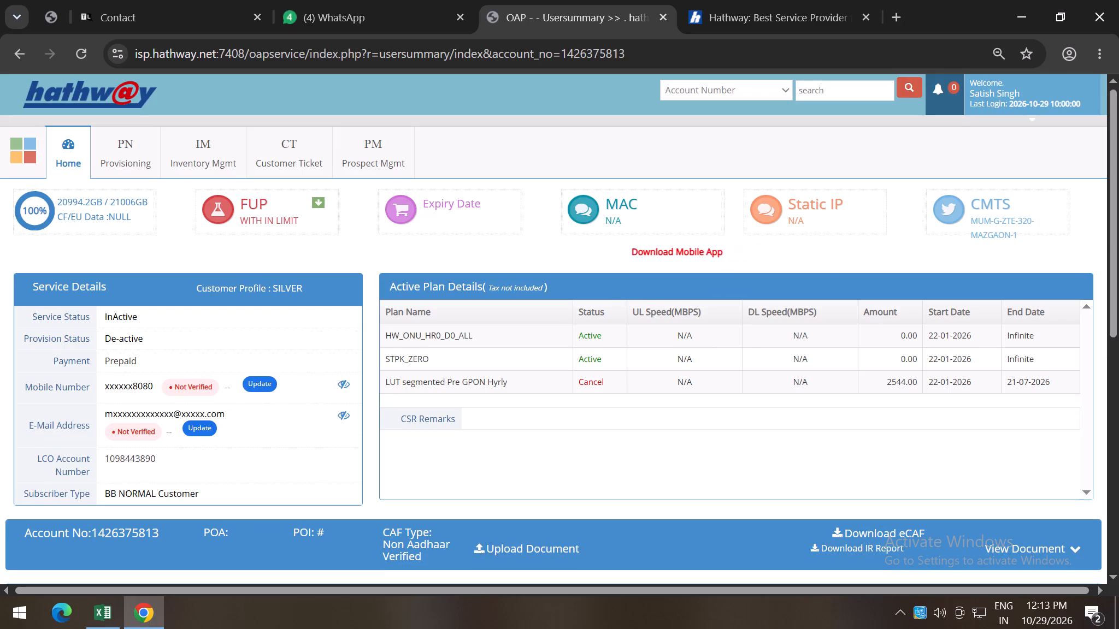
click(339, 386)
double_click(134, 389)
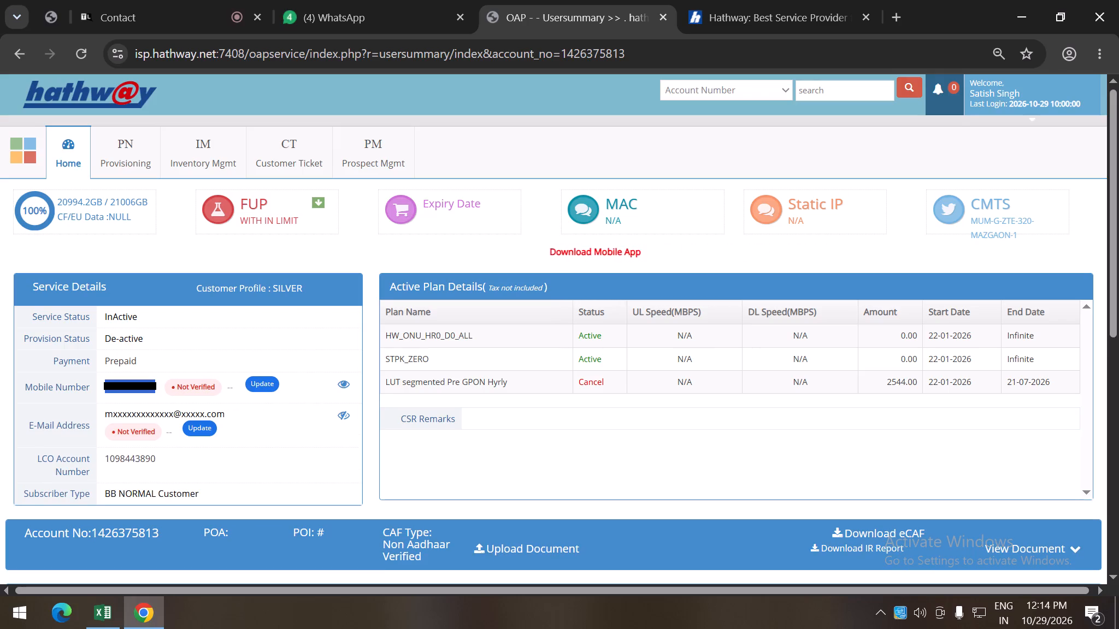
click(134, 389)
scroll(332, 385, down, 1)
click(335, 384)
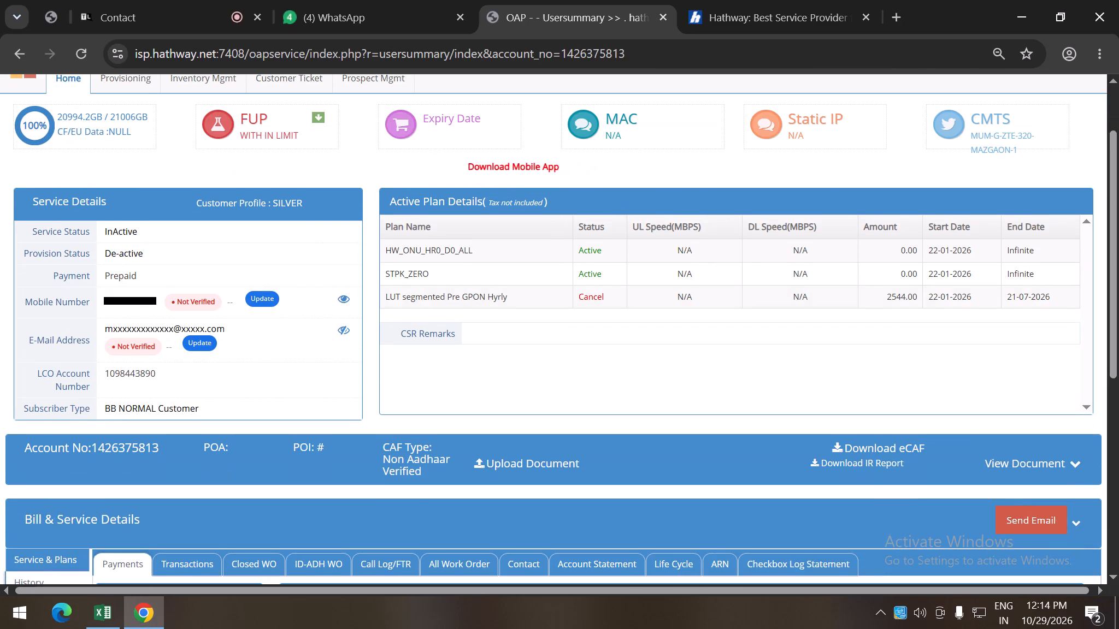
Switch to the Tubelight dialpad and tag the current Mumbai Win-back call with Personal reasons and Not Required.
click(148, 8)
click(955, 424)
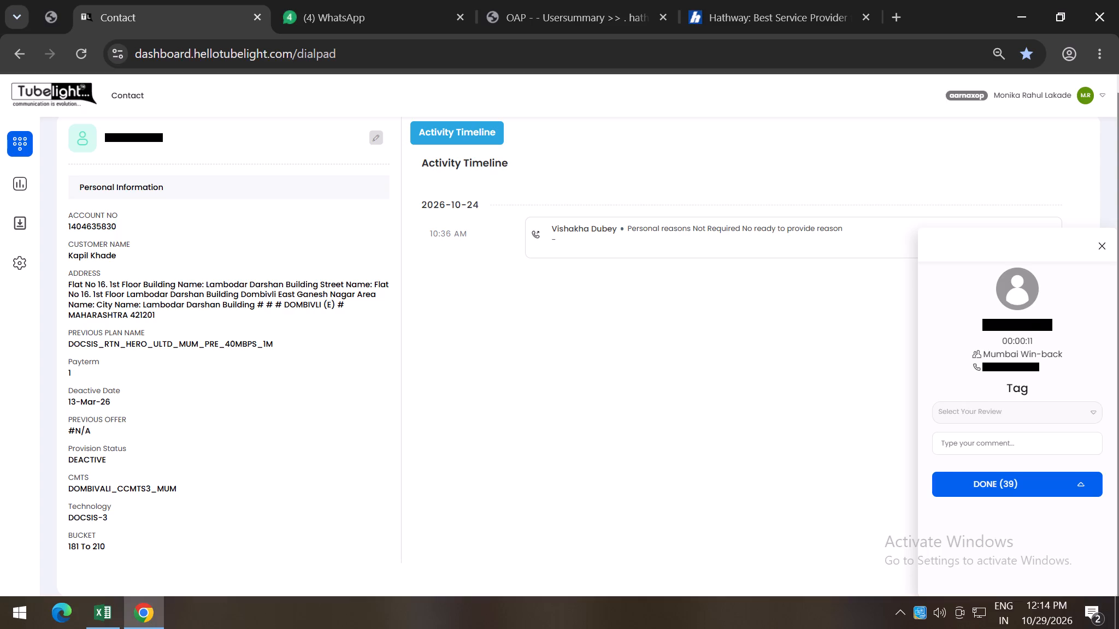
click(1016, 413)
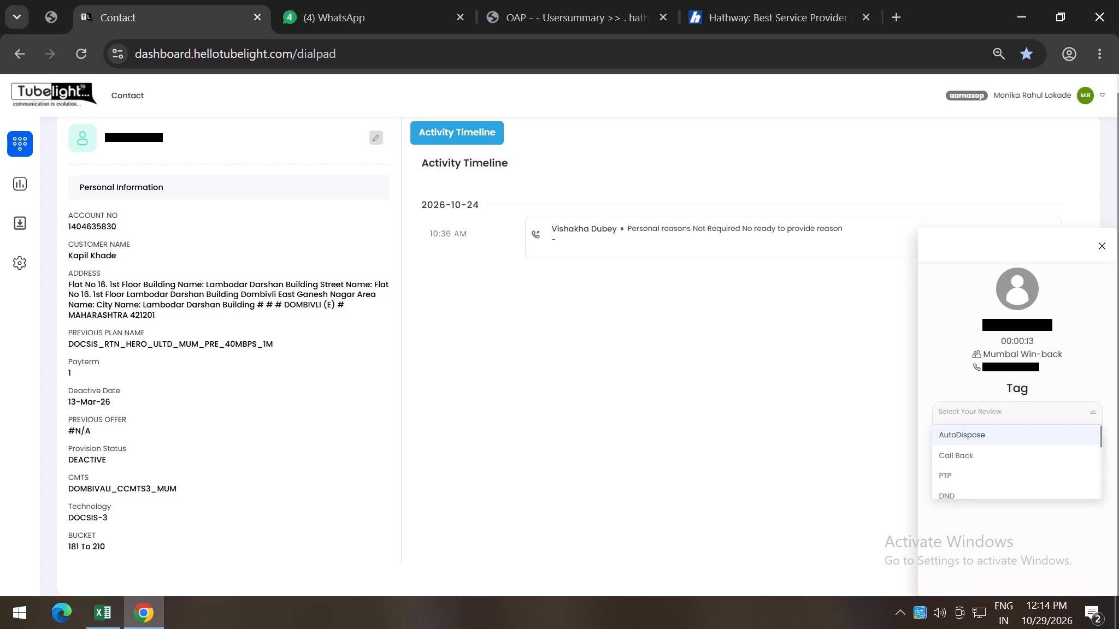
scroll(986, 484, down, 1)
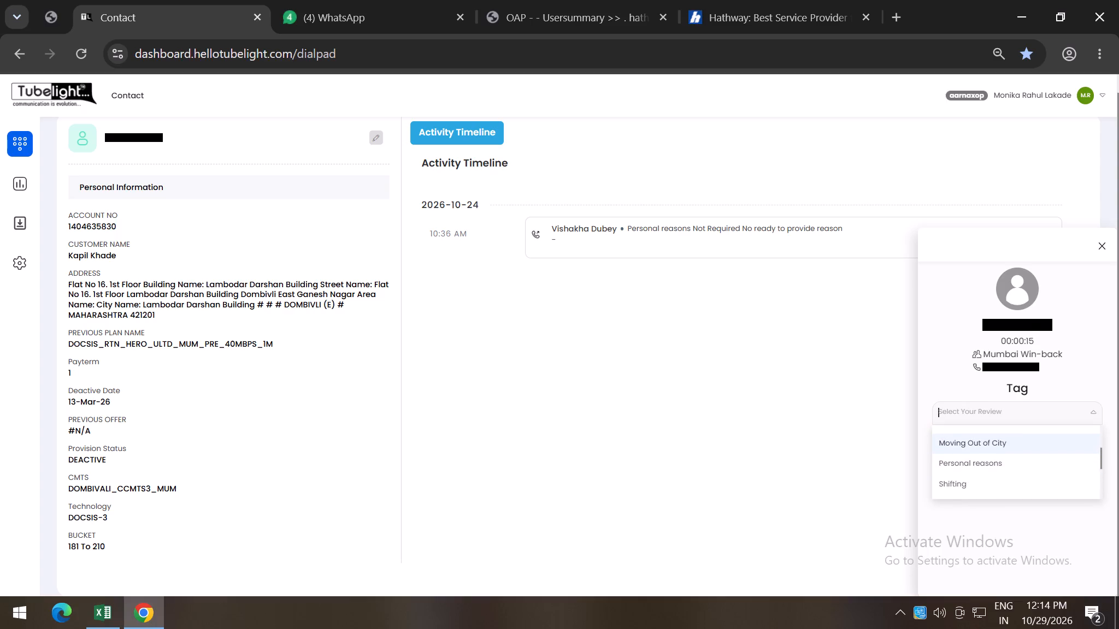
click(969, 454)
click(1033, 411)
click(970, 479)
click(1017, 428)
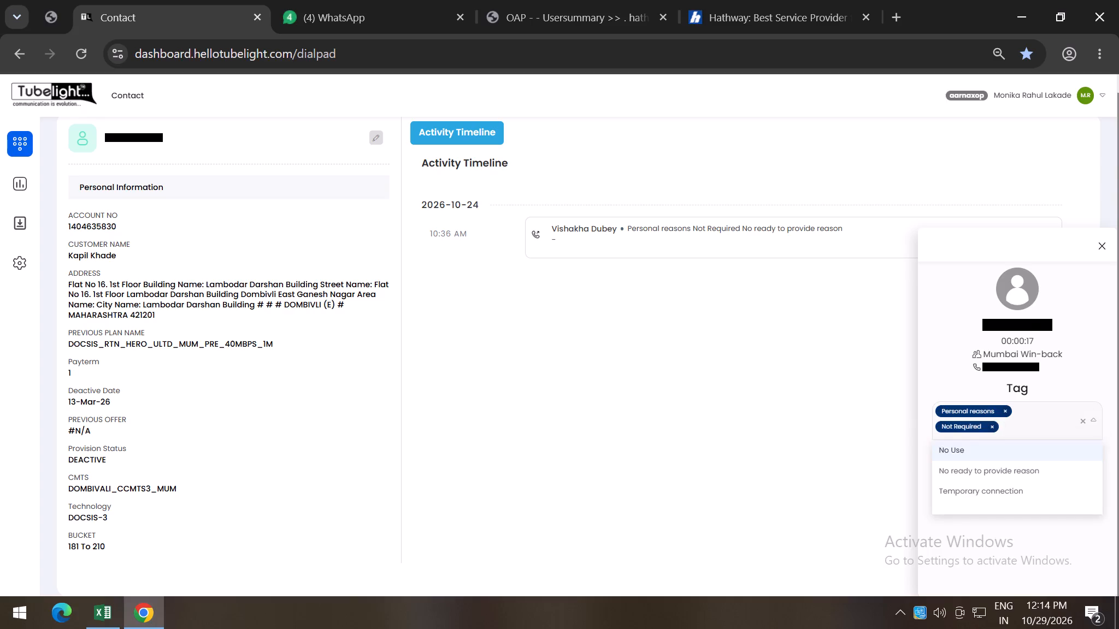
Complete the Mumbai Win-back call's tagging with No ready to provide reason and submit the disposition.
click(1008, 476)
click(1023, 524)
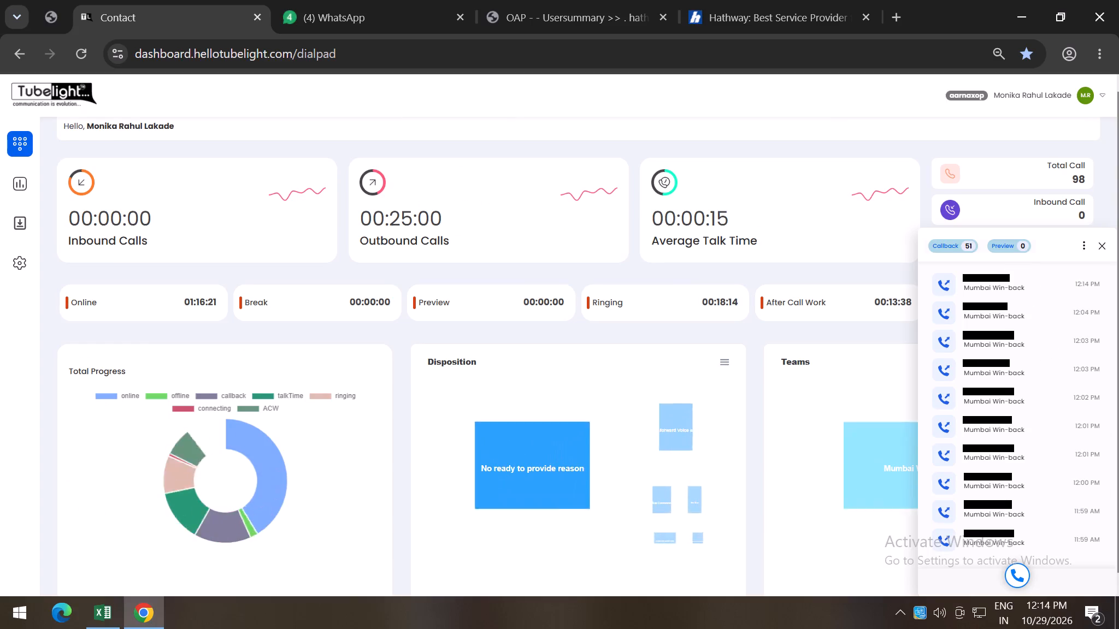
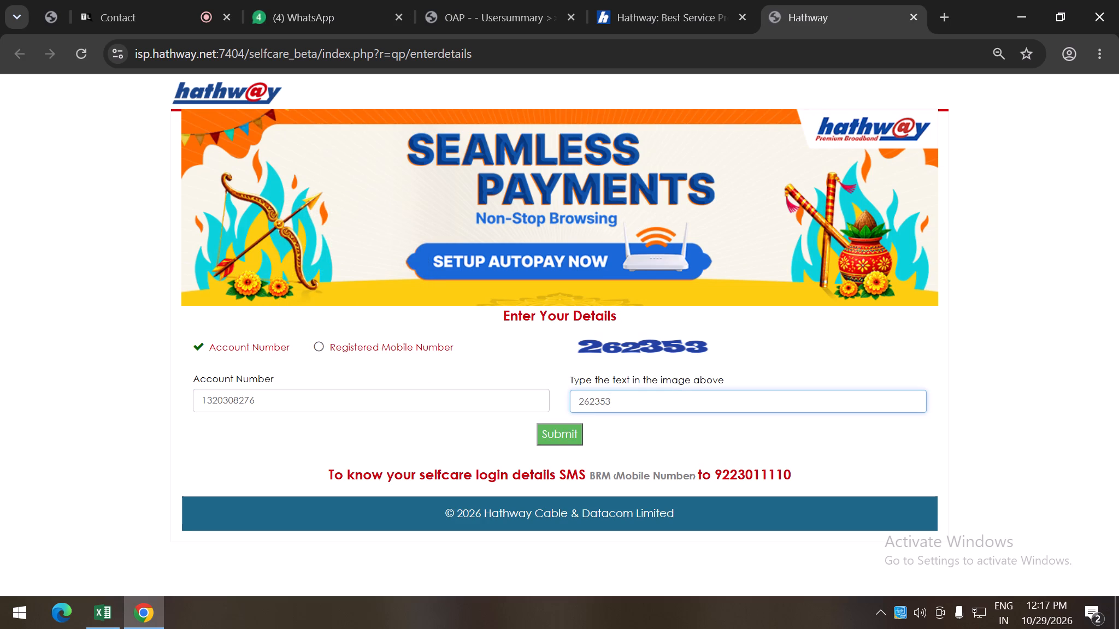
Submit the selfcare account details and start an outstanding payment using the Pay Other Amount option.
click(579, 432)
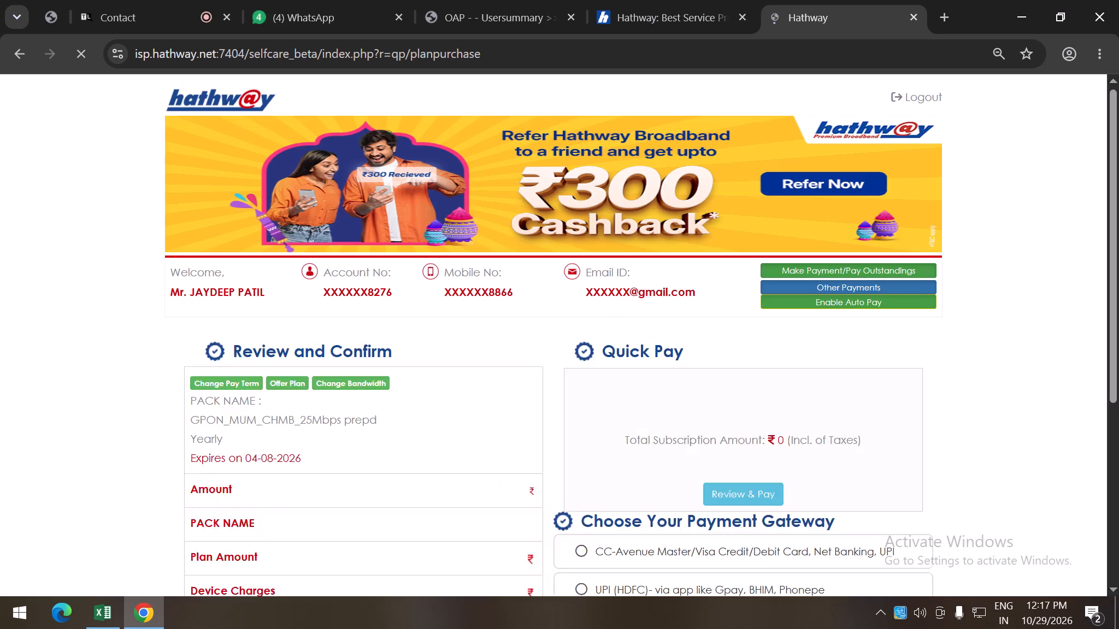
click(787, 273)
scroll(629, 364, down, 4)
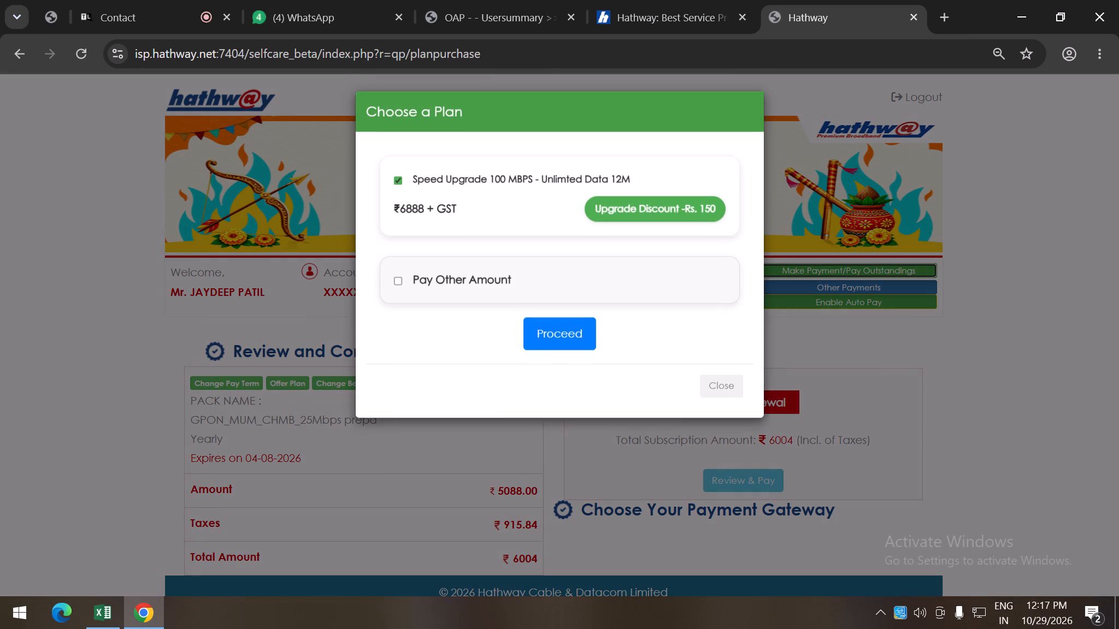
click(394, 285)
click(579, 350)
scroll(585, 401, down, 4)
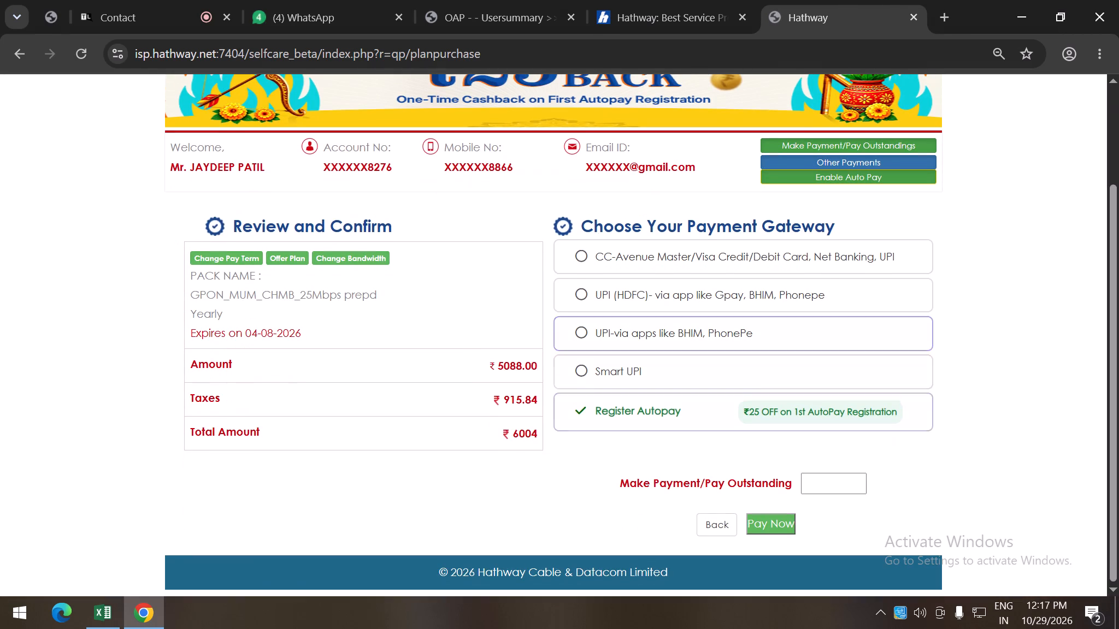
Submit a payment of 470 through the gateway UPI-via apps like BHIM, PhonePe.
click(583, 333)
click(723, 150)
click(840, 485)
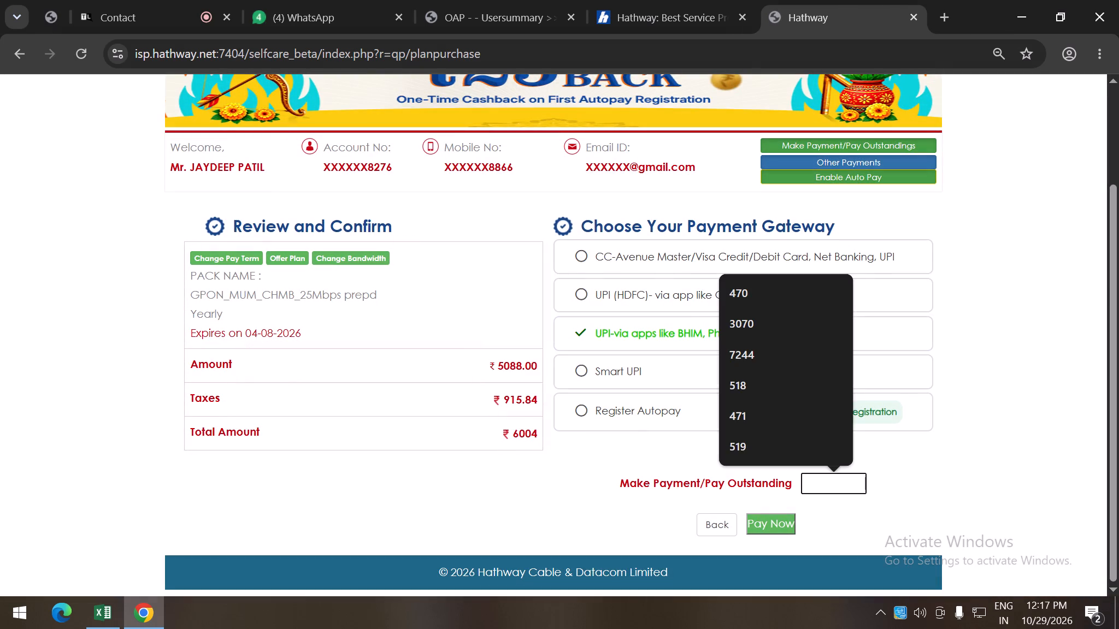
click(758, 299)
click(775, 522)
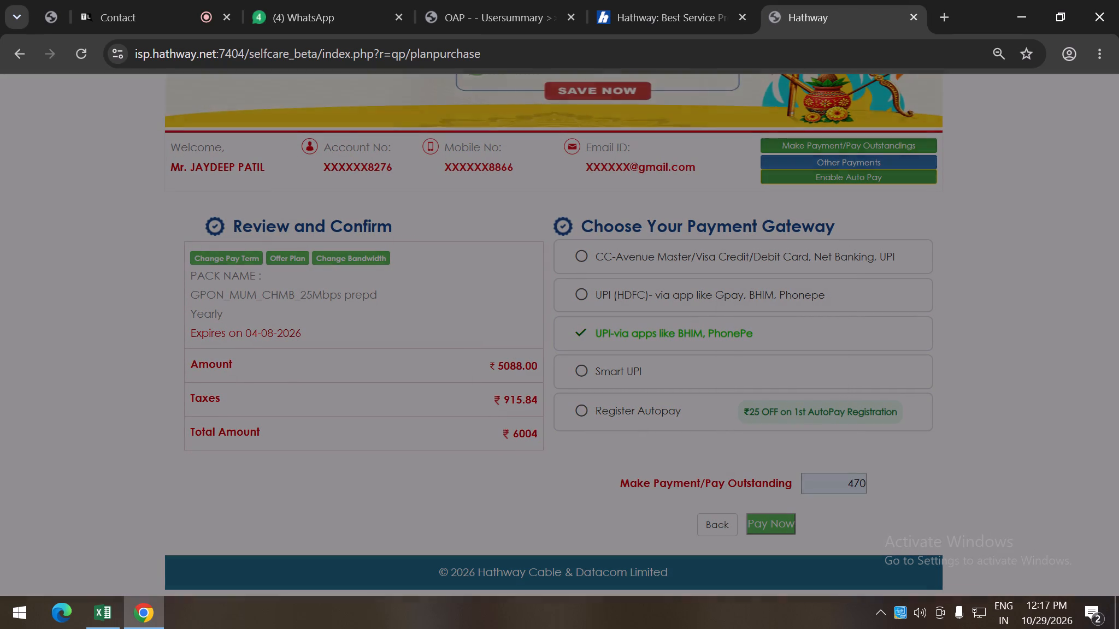
click(663, 182)
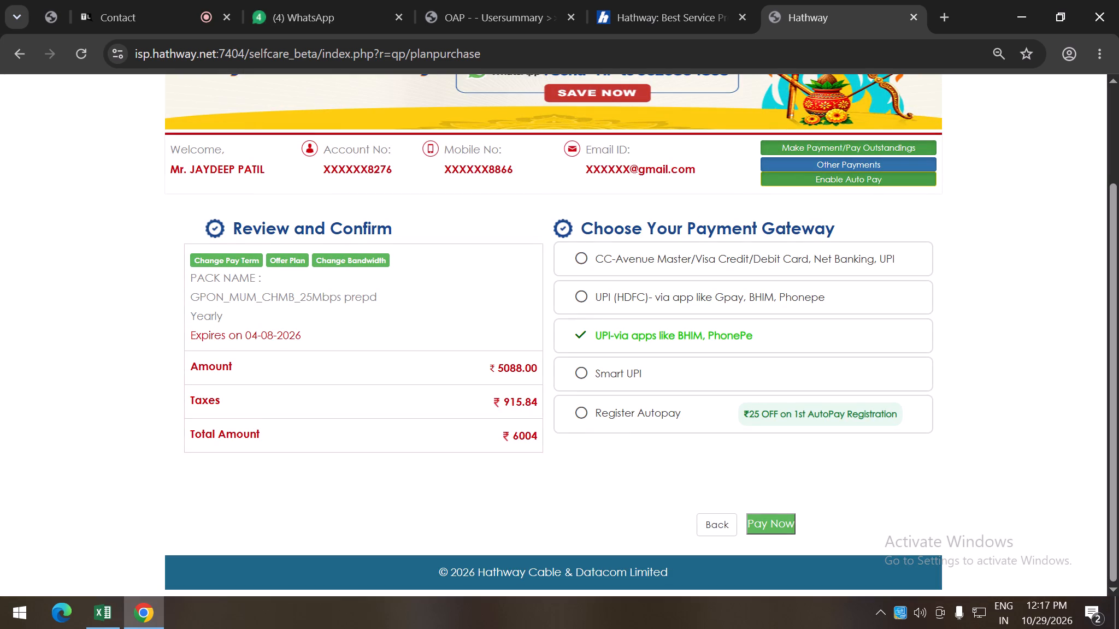
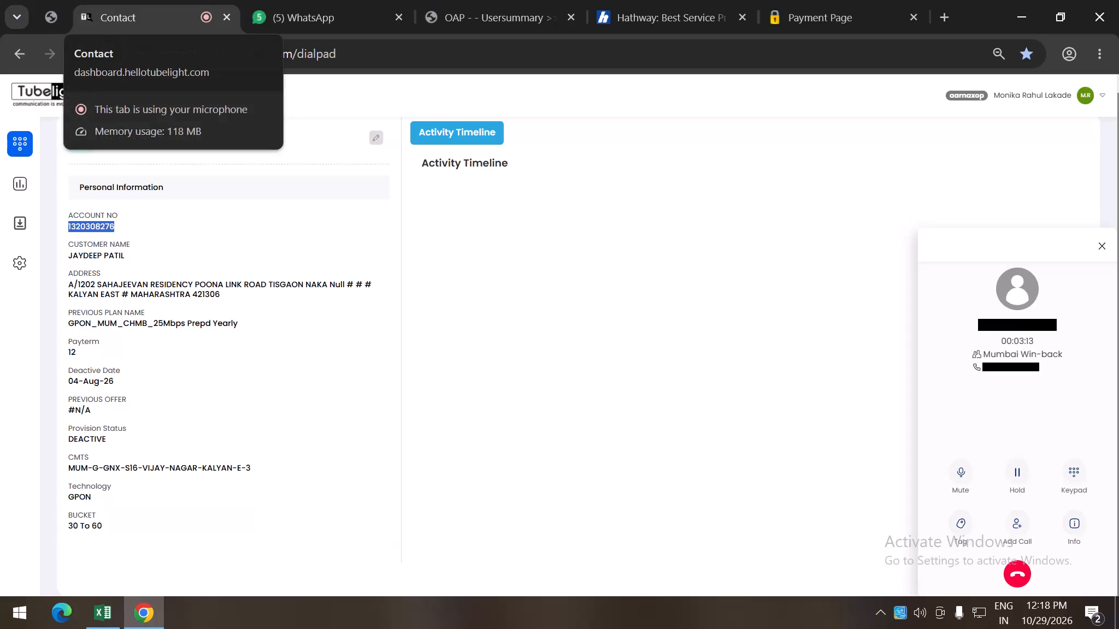
End the Mumbai Win-back call and tag it Personal reasons, Not Required, No ready to provide reason.
click(190, 13)
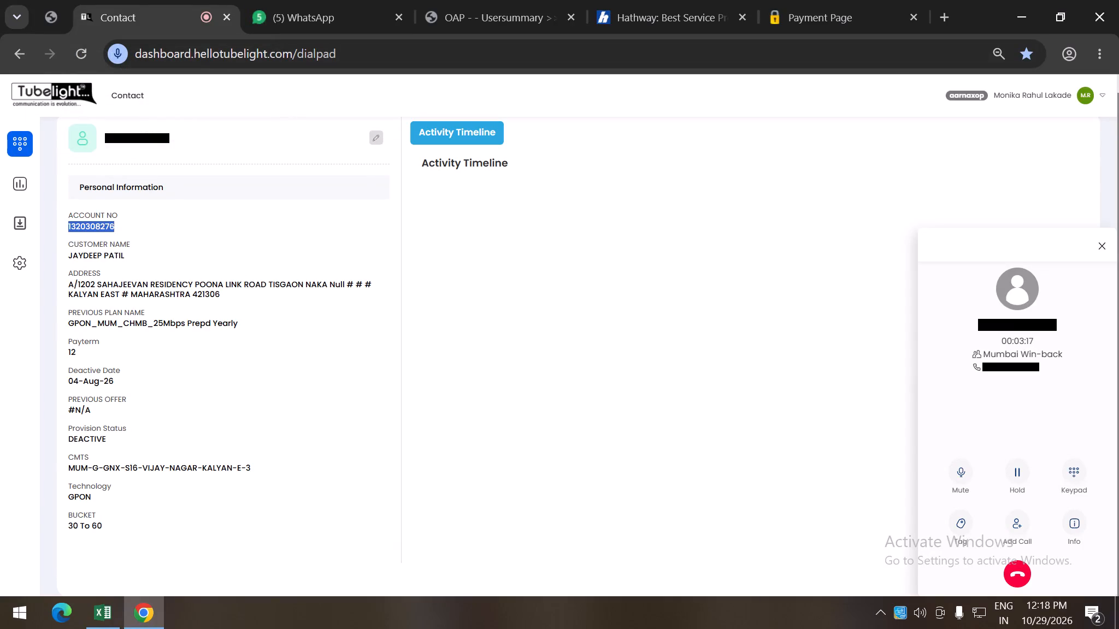
click(1020, 565)
click(983, 417)
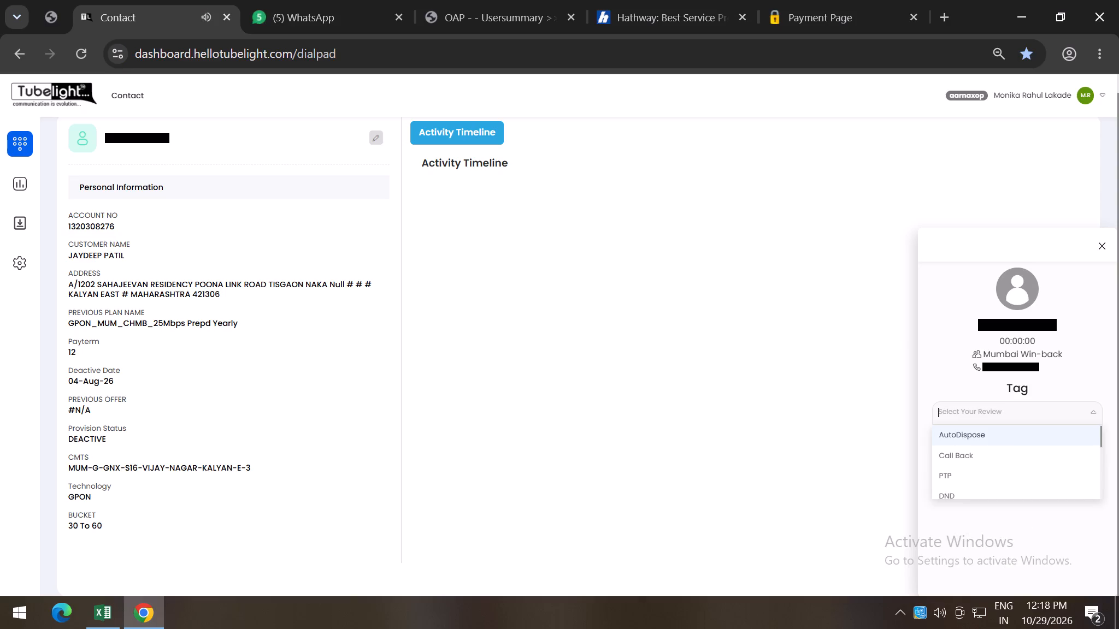
scroll(981, 459, down, 1)
click(979, 462)
drag(1034, 406, 1033, 411)
click(999, 474)
drag(1021, 422, 1019, 438)
click(1016, 467)
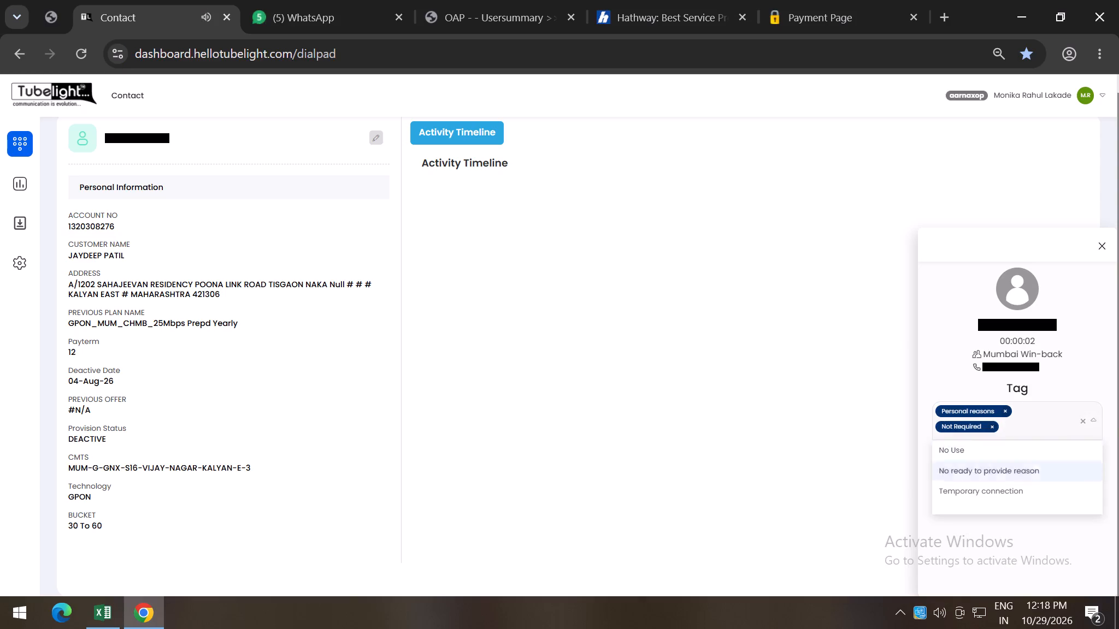
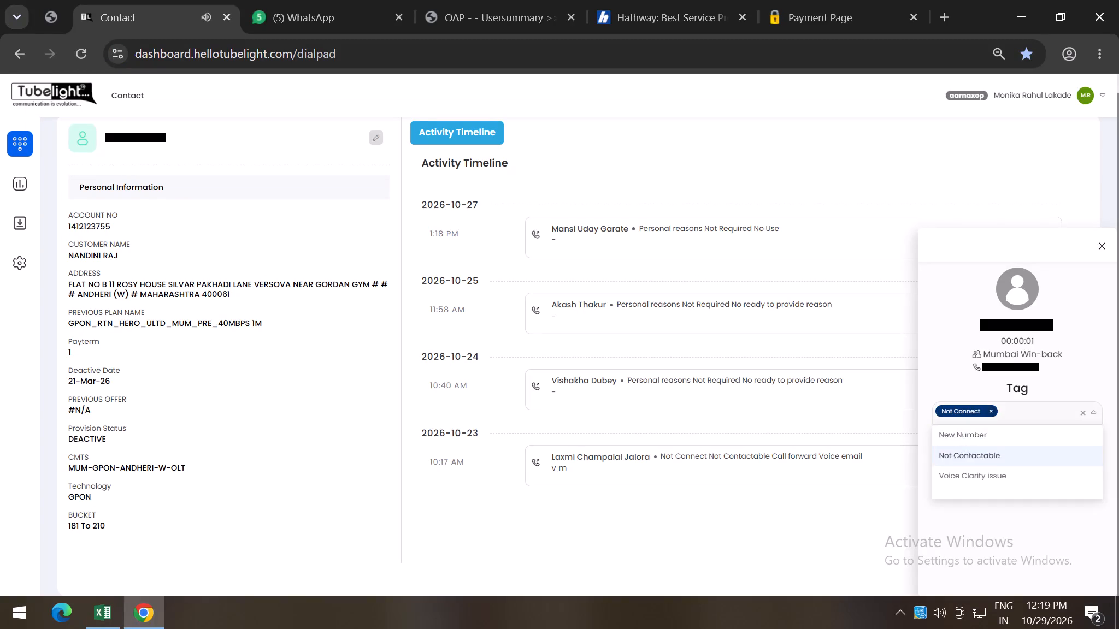
Complete the current Mumbai Win-back call's Not Connect tag with Not Contactable and Not Connected.
click(998, 455)
drag(1024, 421, 1024, 428)
scroll(993, 475, down, 1)
click(993, 475)
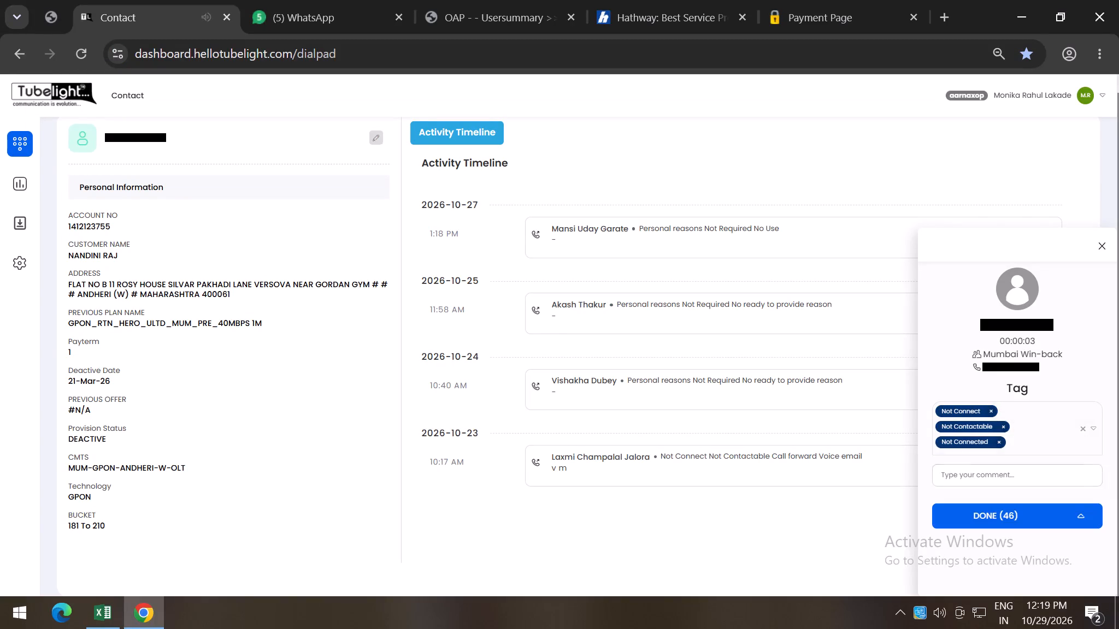
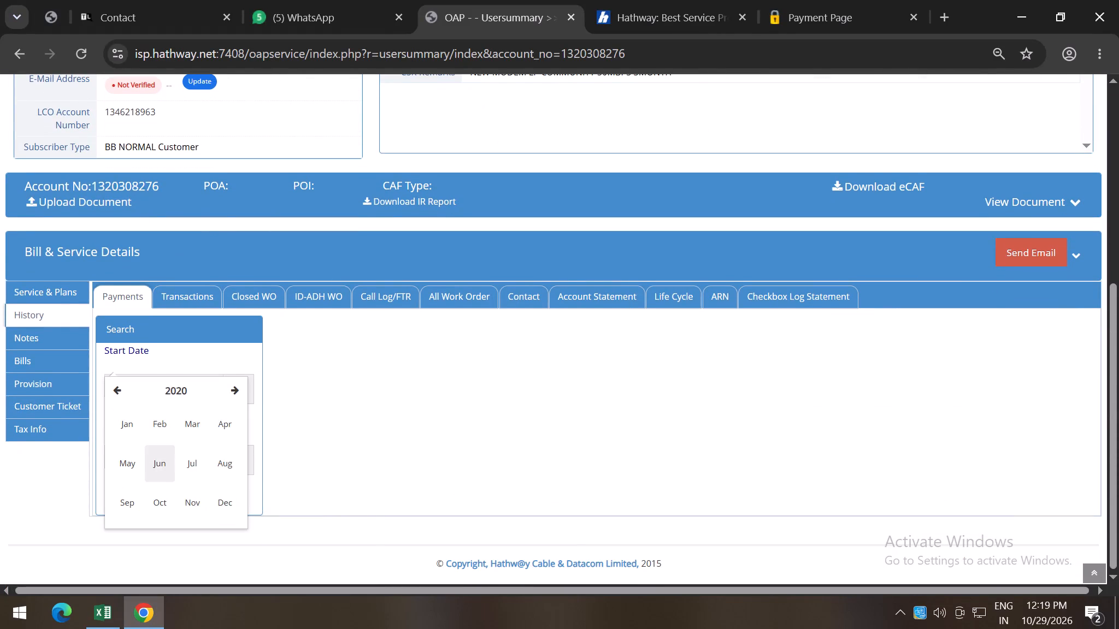
Search the account's payment history with a June 2020 start date, and review the payment records and active plan details.
click(163, 468)
drag(166, 471, 167, 479)
double_click(168, 483)
click(179, 494)
scroll(185, 494, down, 4)
scroll(686, 426, down, 5)
scroll(600, 366, up, 6)
scroll(502, 466, down, 2)
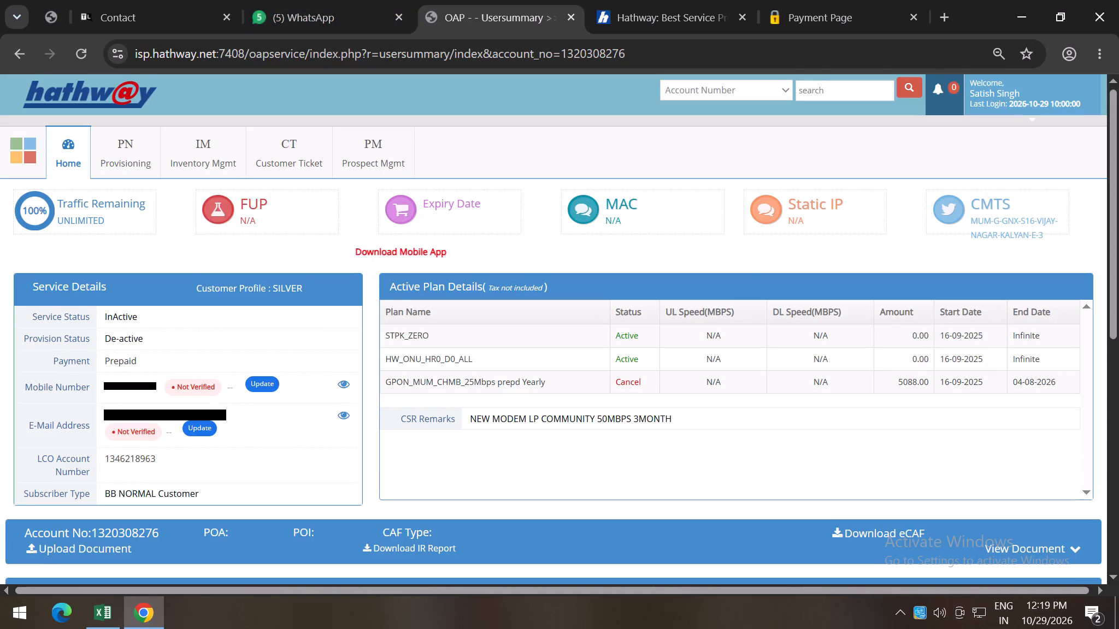
scroll(503, 475, down, 8)
scroll(511, 476, up, 6)
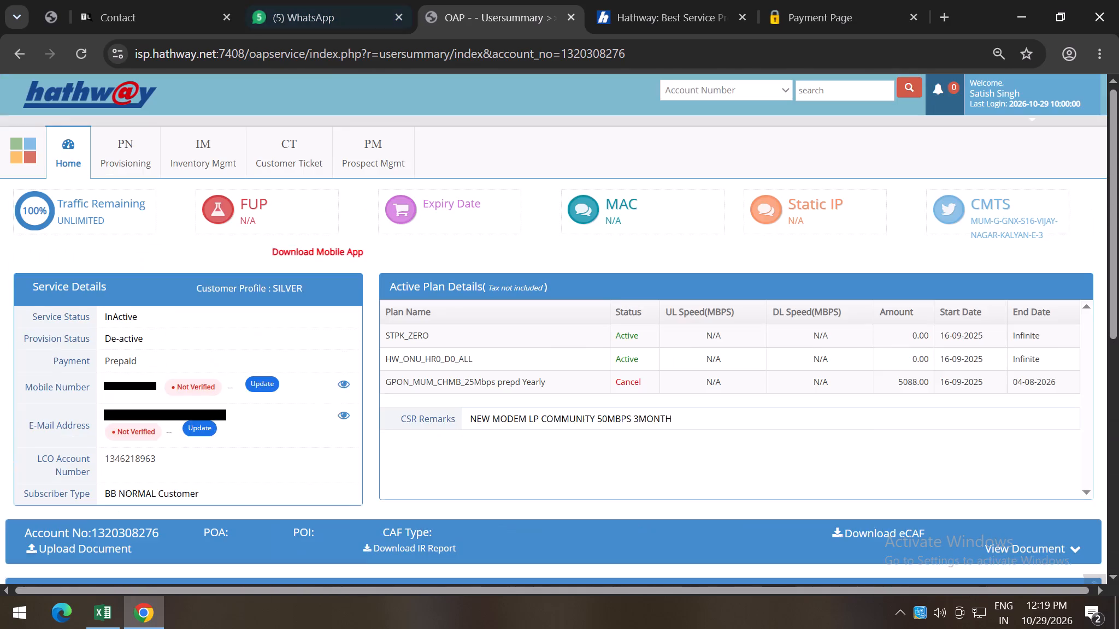
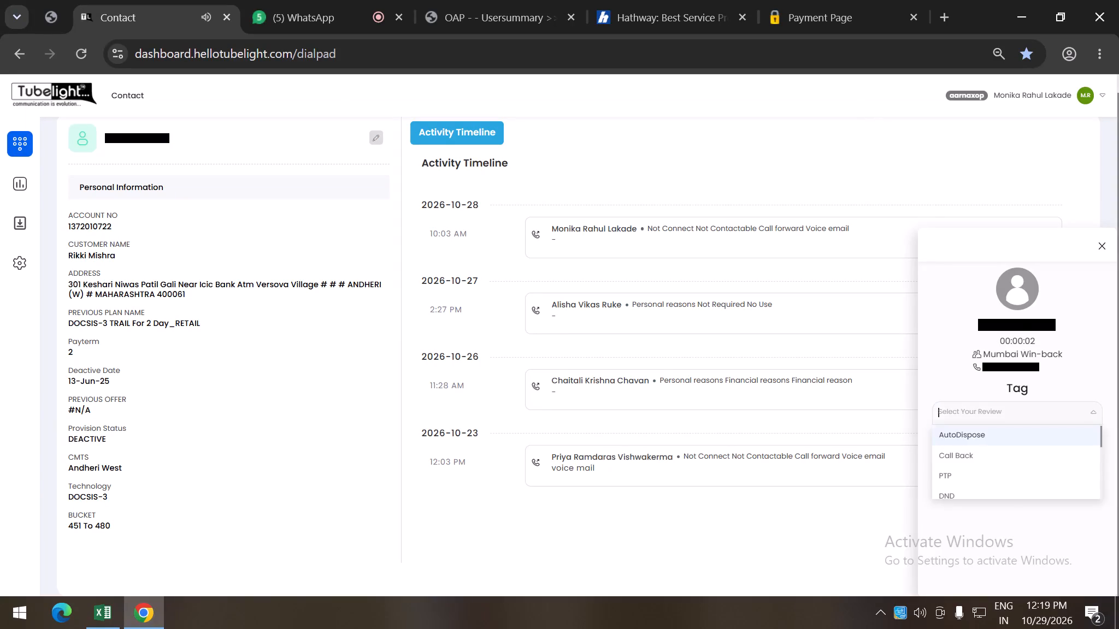
Tag the Mumbai Win-back call with Personal reasons and Not Required, and bring up the choices for the remaining reason.
scroll(975, 454, down, 1)
click(975, 462)
drag(1034, 413, 1033, 418)
click(993, 468)
drag(1039, 419, 1038, 431)
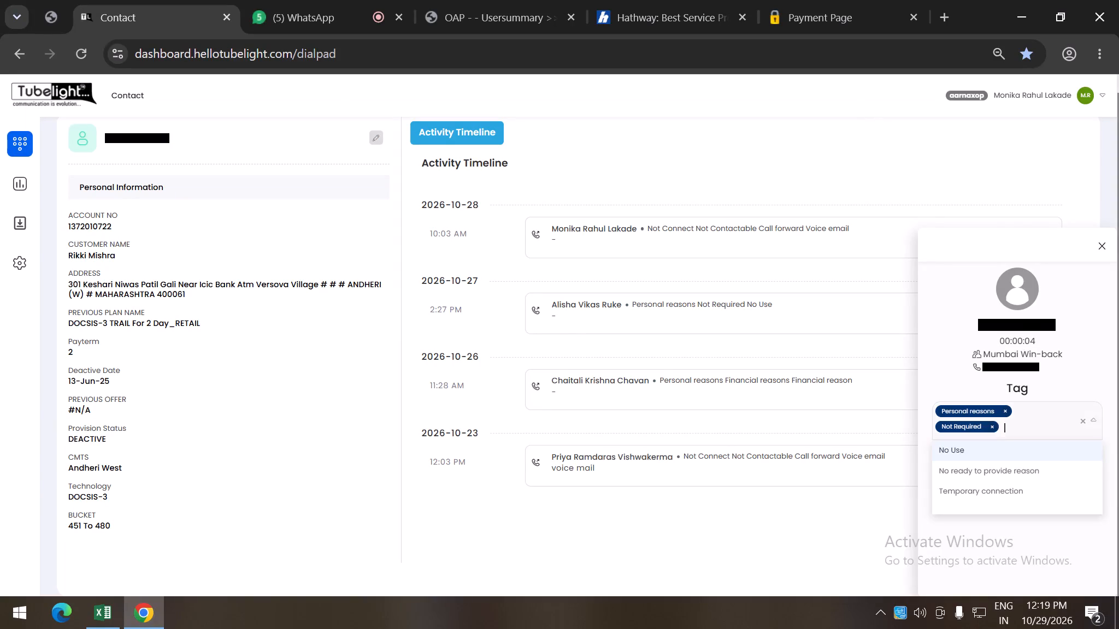
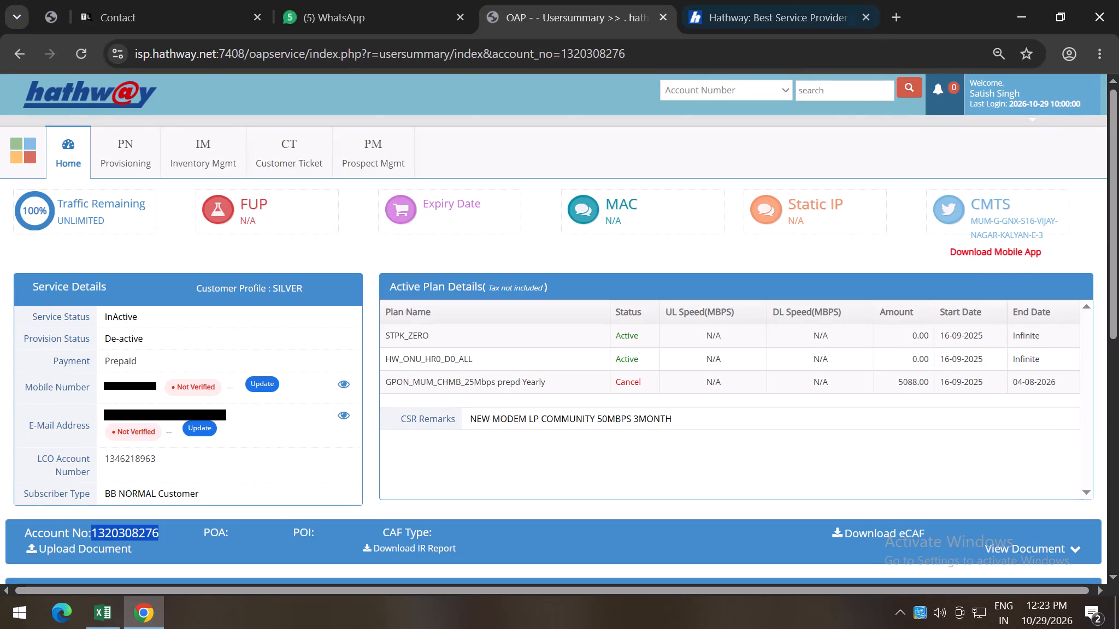
Open the selfcare quick-payment form and submit the inactive Mumbai customer's account number with the image verification text.
click(708, 16)
click(378, 239)
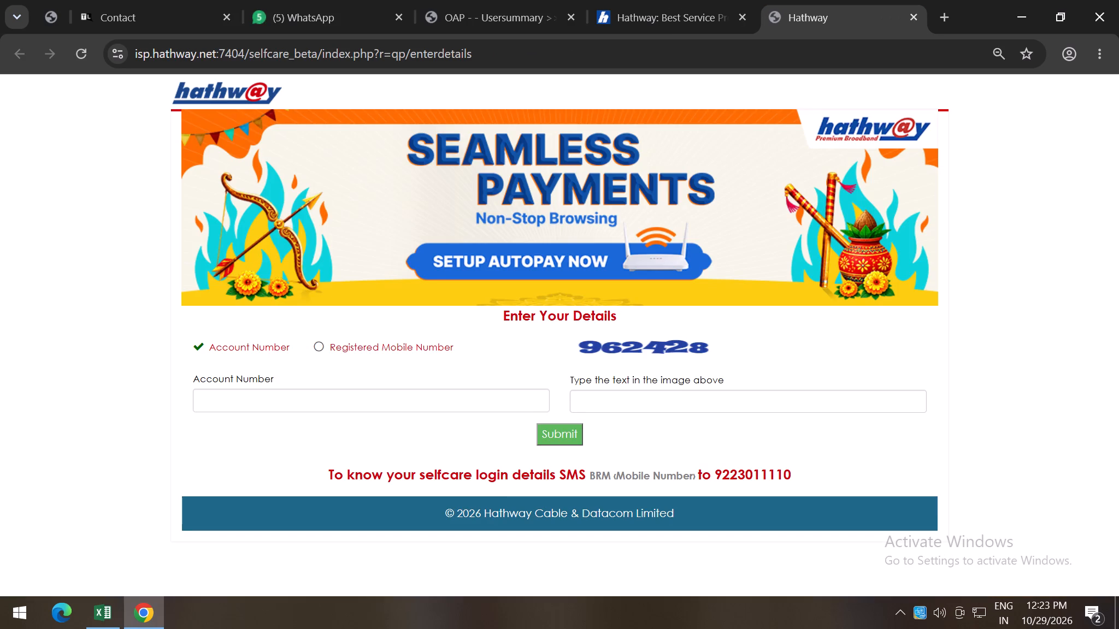
click(302, 393)
key(ctrl+v)
click(623, 395)
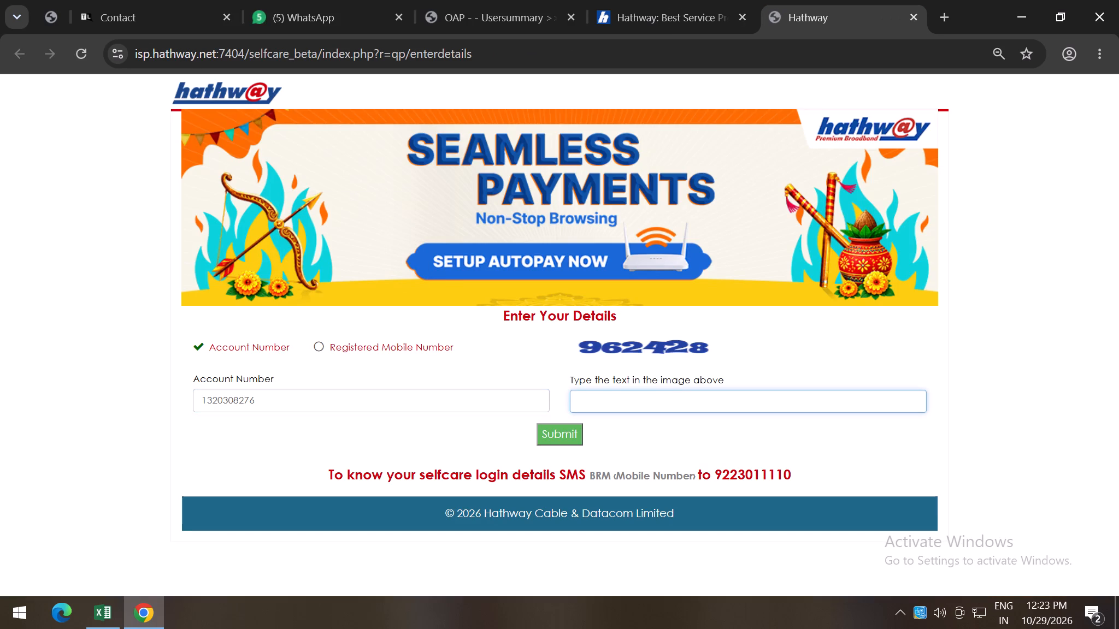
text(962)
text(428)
click(574, 438)
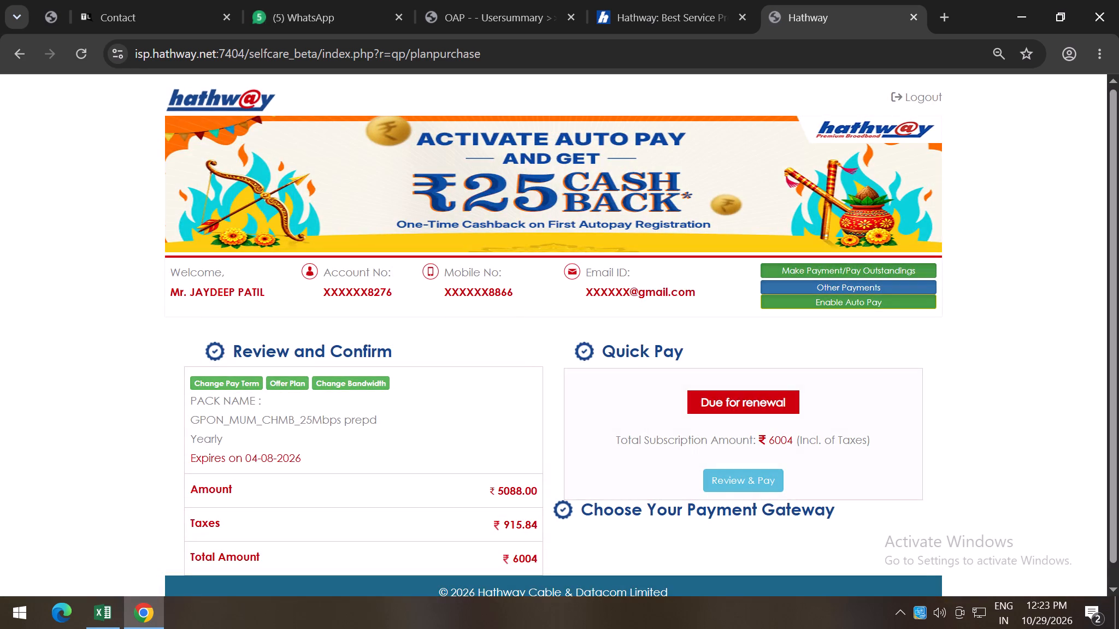
Start a Pay Other Amount payment of Rs. 470 through the Smart UPI gateway and confirm it.
click(873, 274)
scroll(398, 439, down, 3)
click(399, 286)
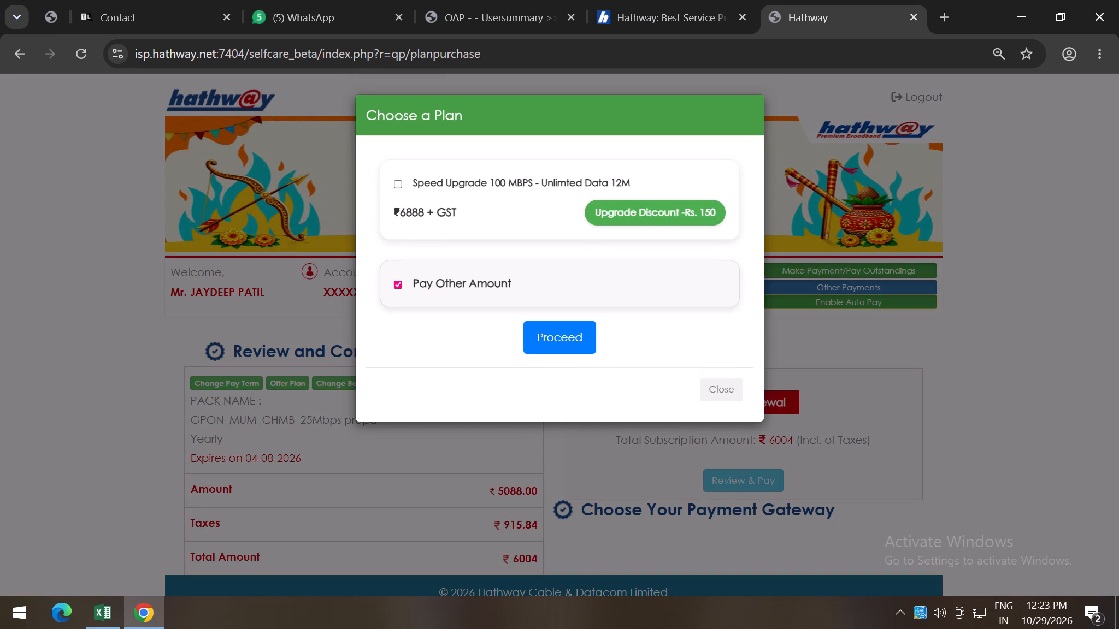
click(575, 340)
scroll(577, 432, down, 5)
click(587, 369)
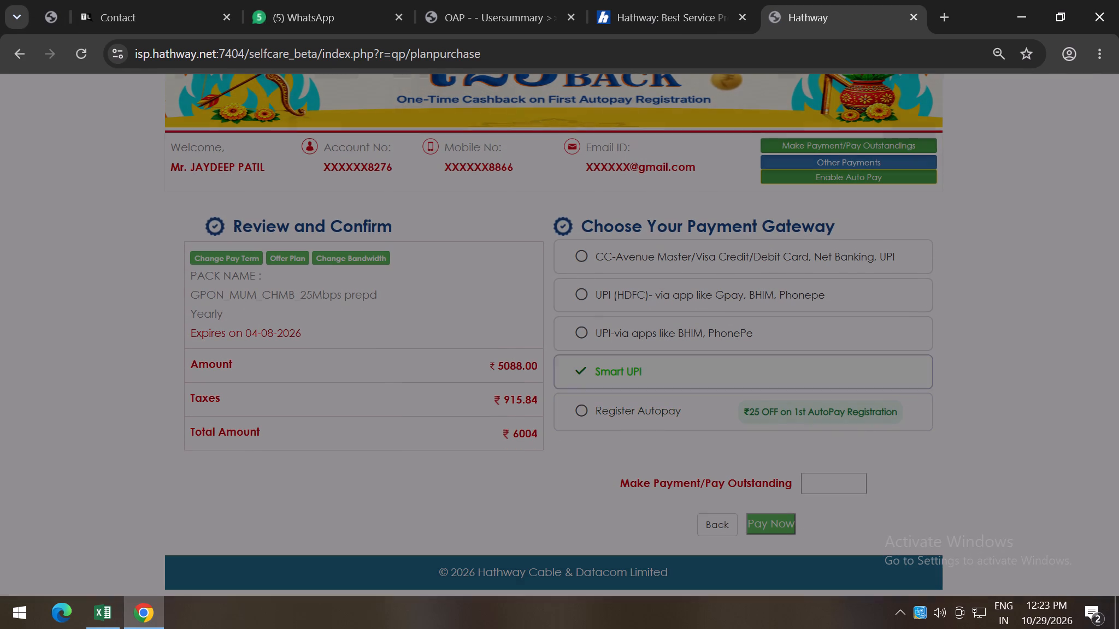
click(734, 151)
click(823, 481)
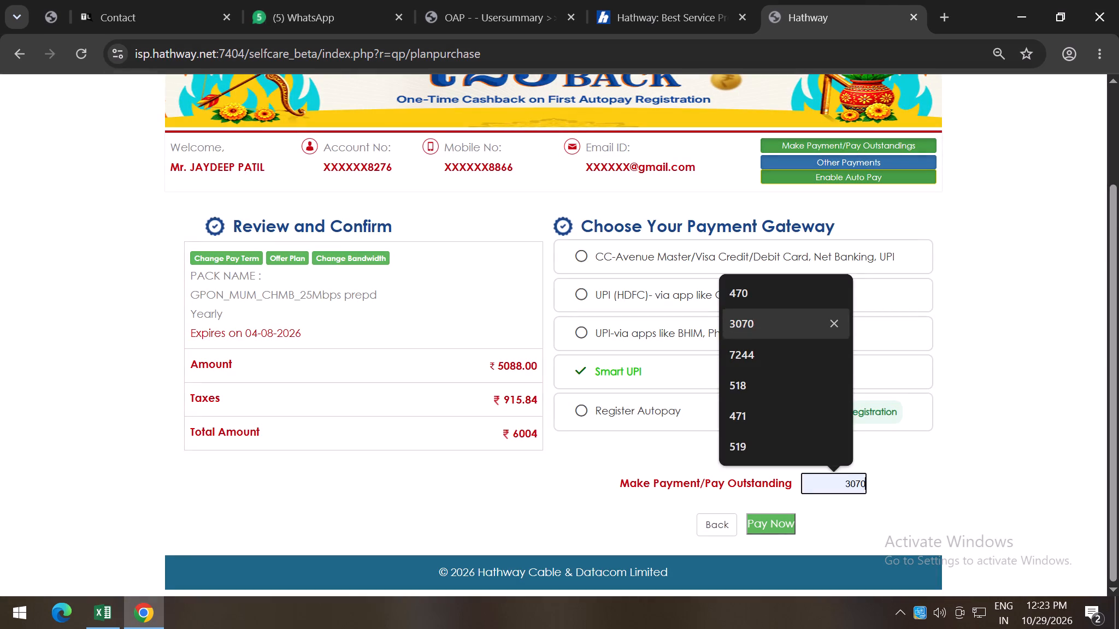
click(727, 296)
click(776, 521)
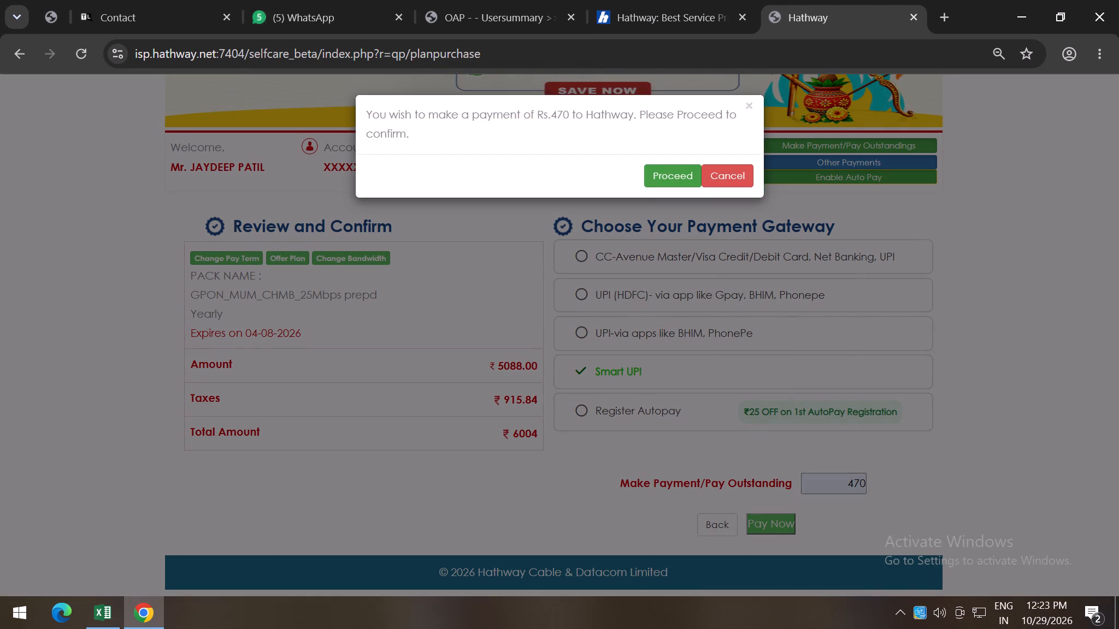
click(664, 172)
Copy the customer's mobile number from the account summary into the HDFC SmartGateway UPI field and verify it.
click(521, 0)
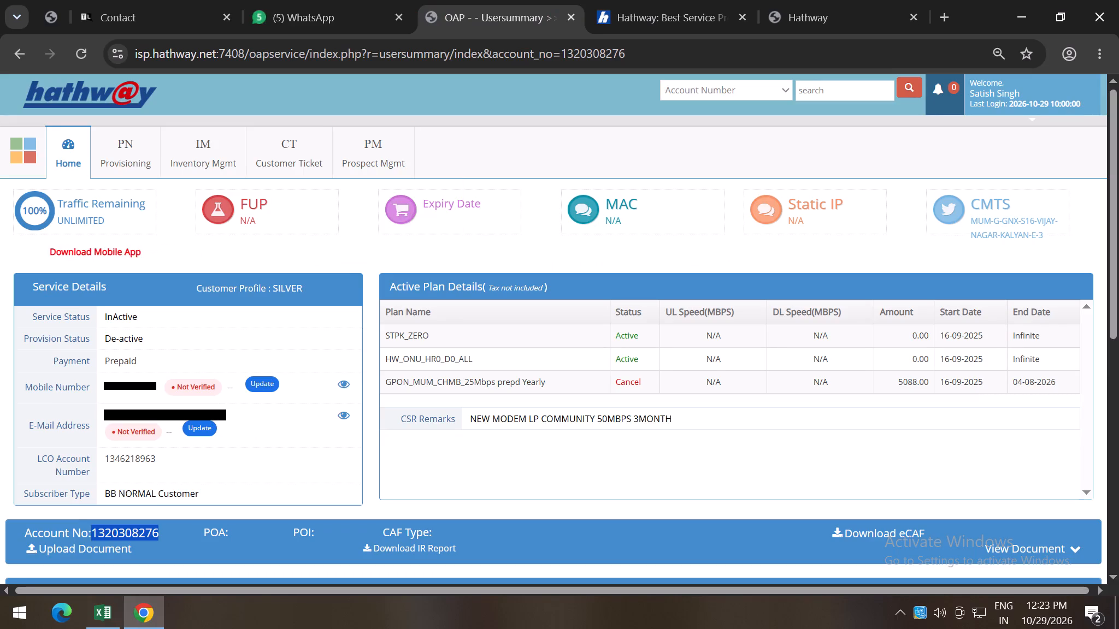
drag(103, 389, 156, 395)
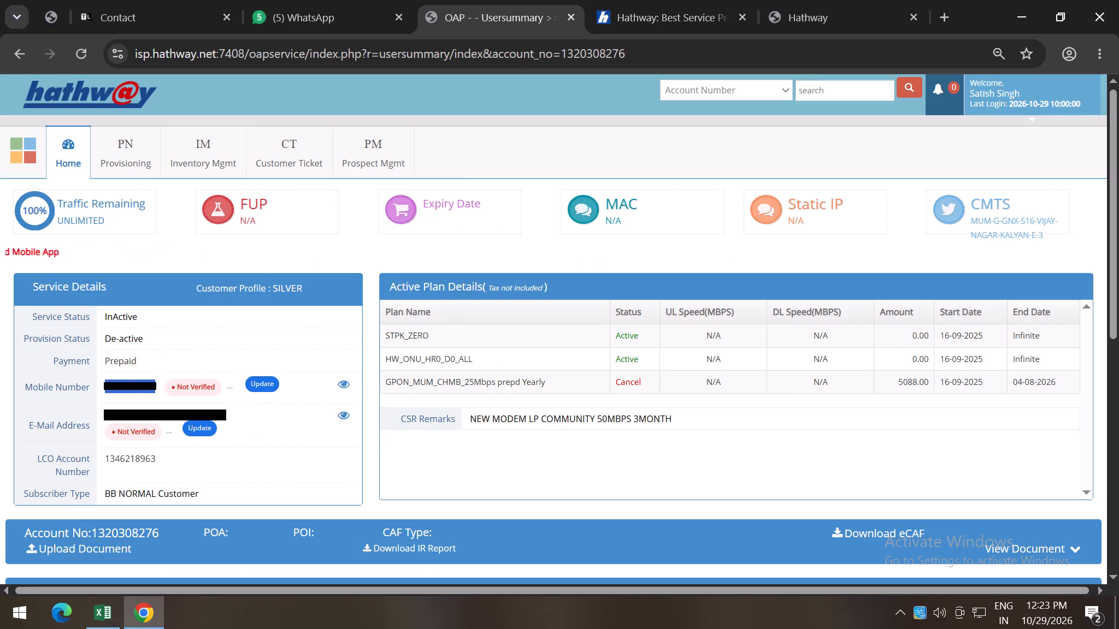
key(ctrl+c)
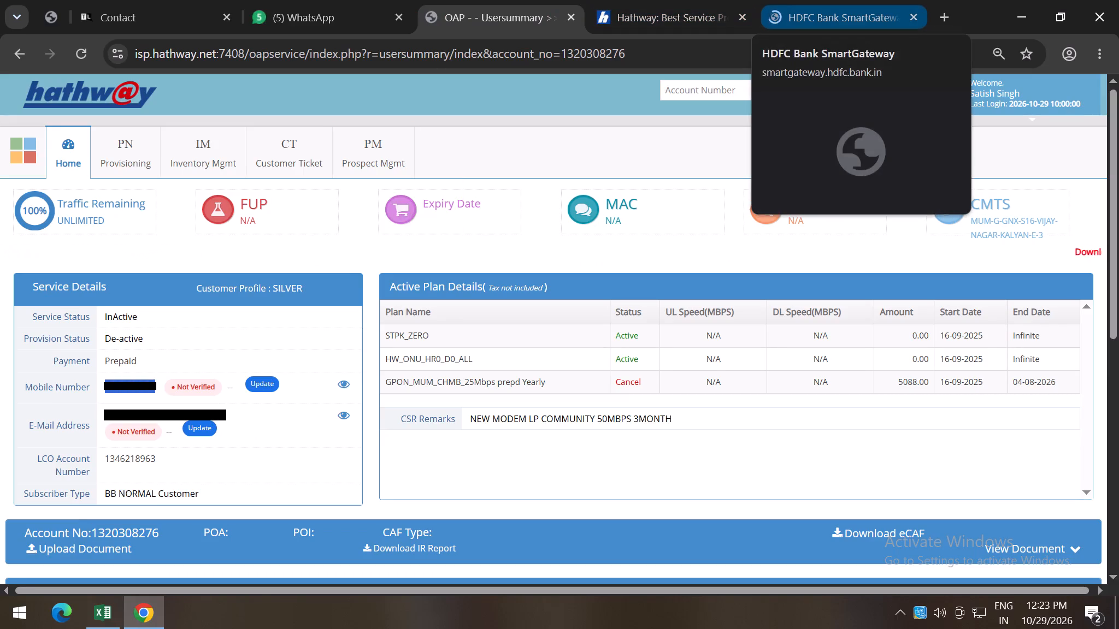
click(810, 22)
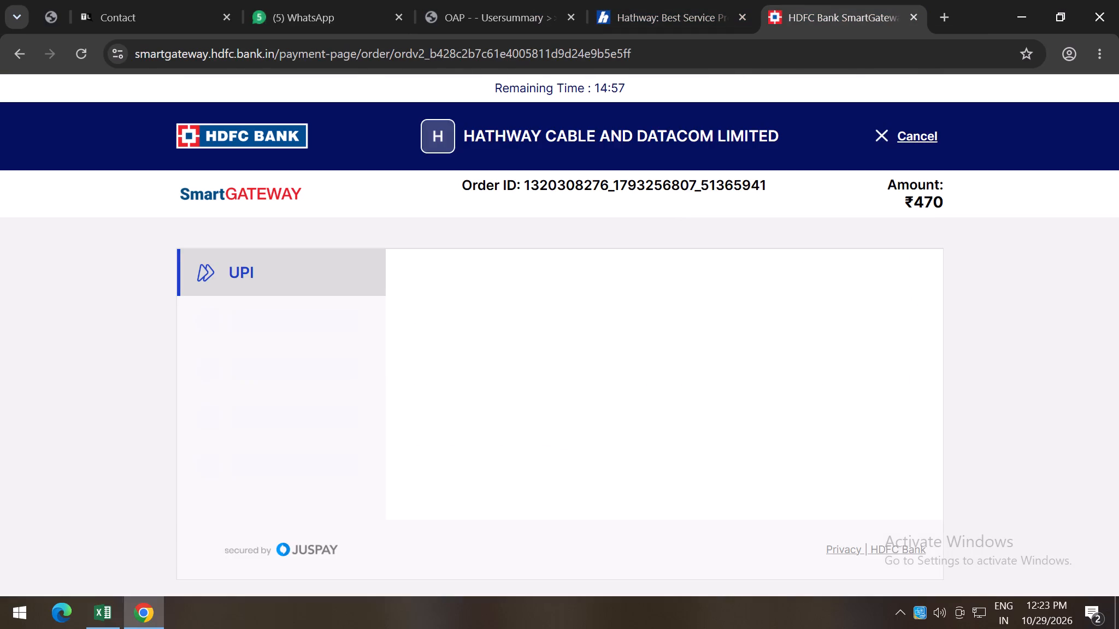
scroll(527, 370, down, 3)
scroll(444, 411, down, 1)
click(480, 371)
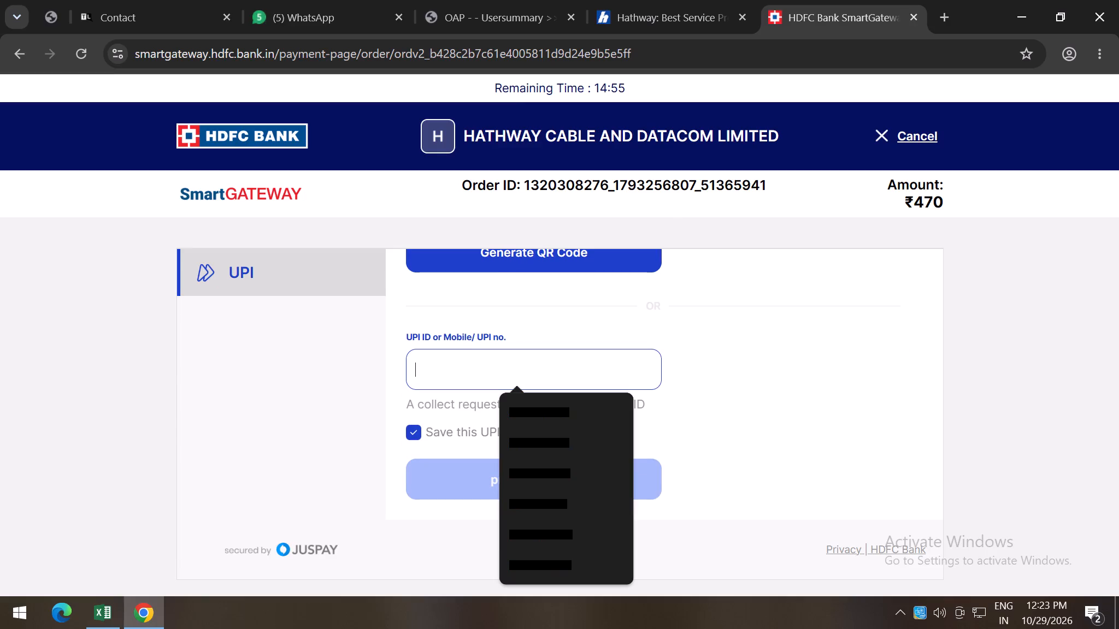
key(ctrl+v)
click(634, 368)
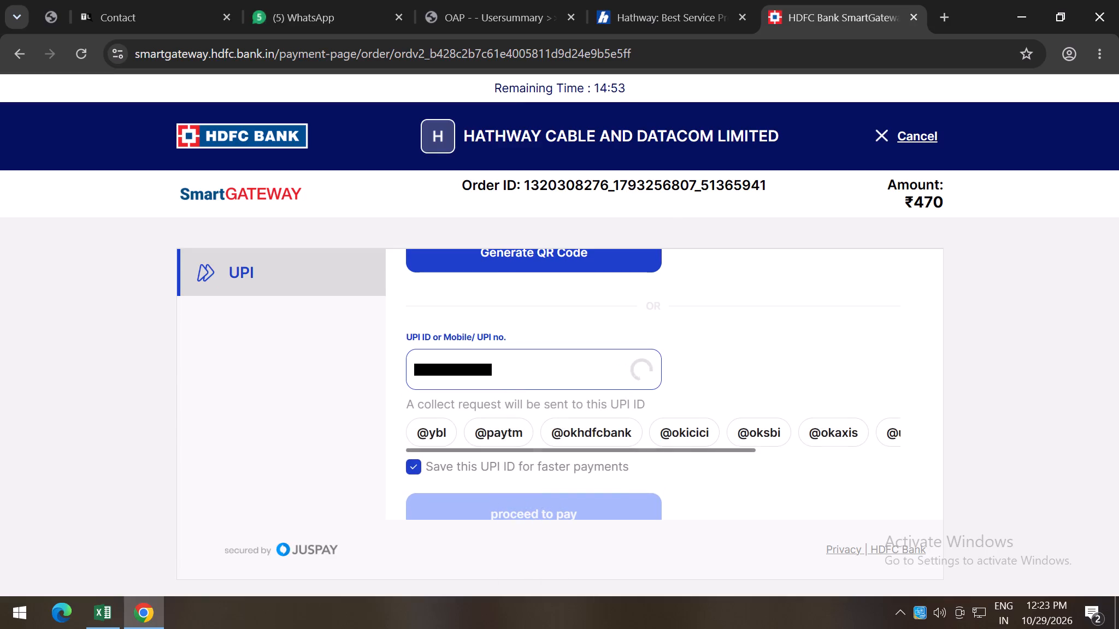
scroll(496, 502, down, 4)
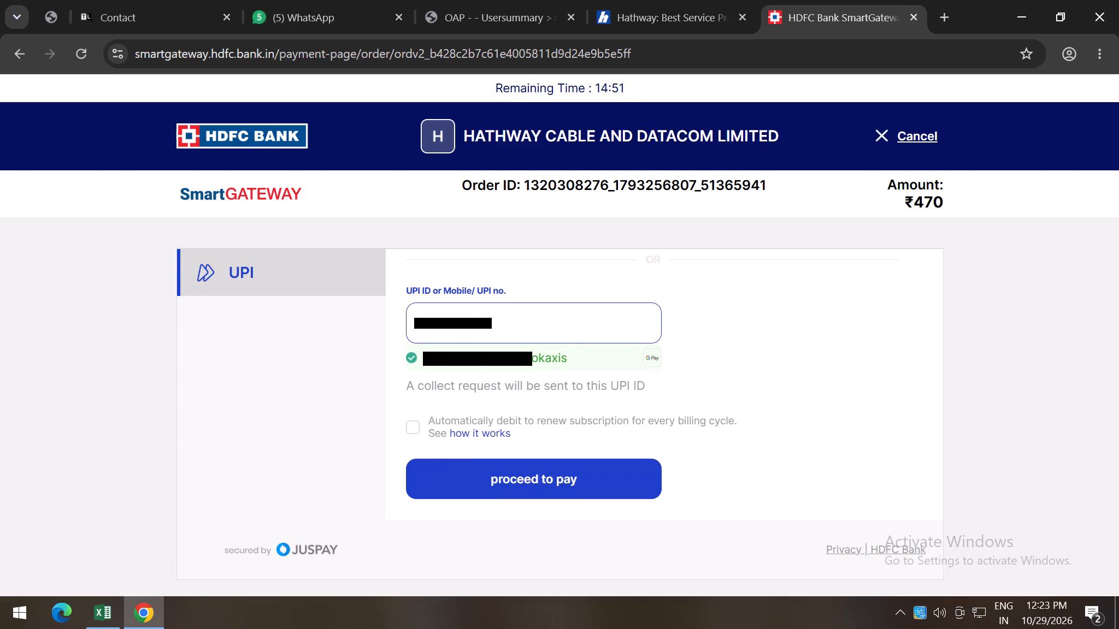
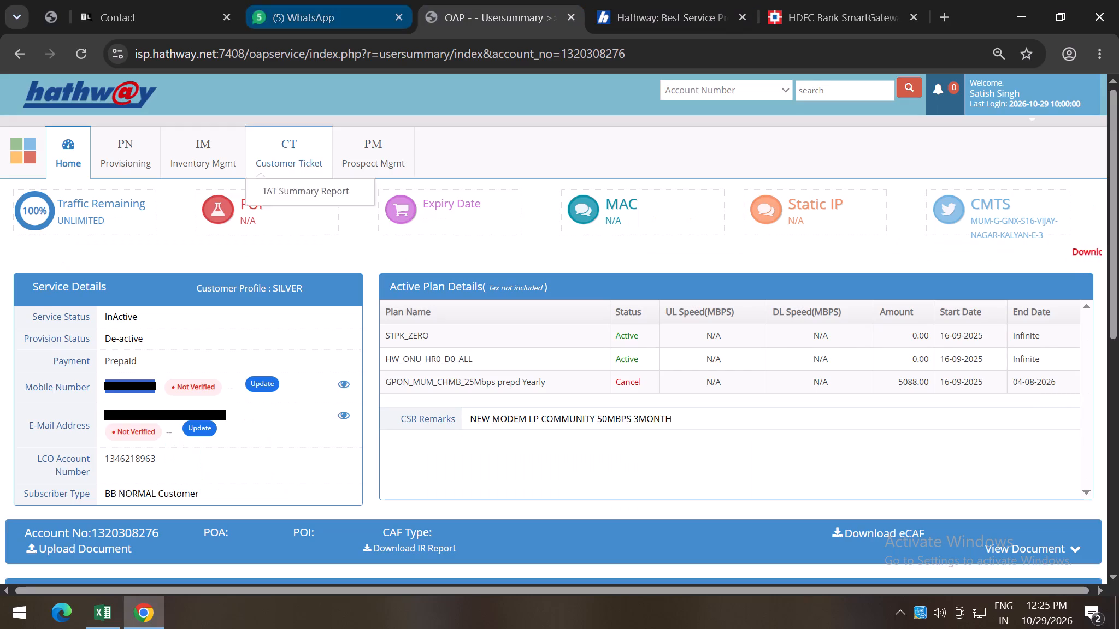
Mask the customer's mobile number and e-mail address again in the Service Details of the account summary.
click(137, 382)
click(338, 385)
click(350, 419)
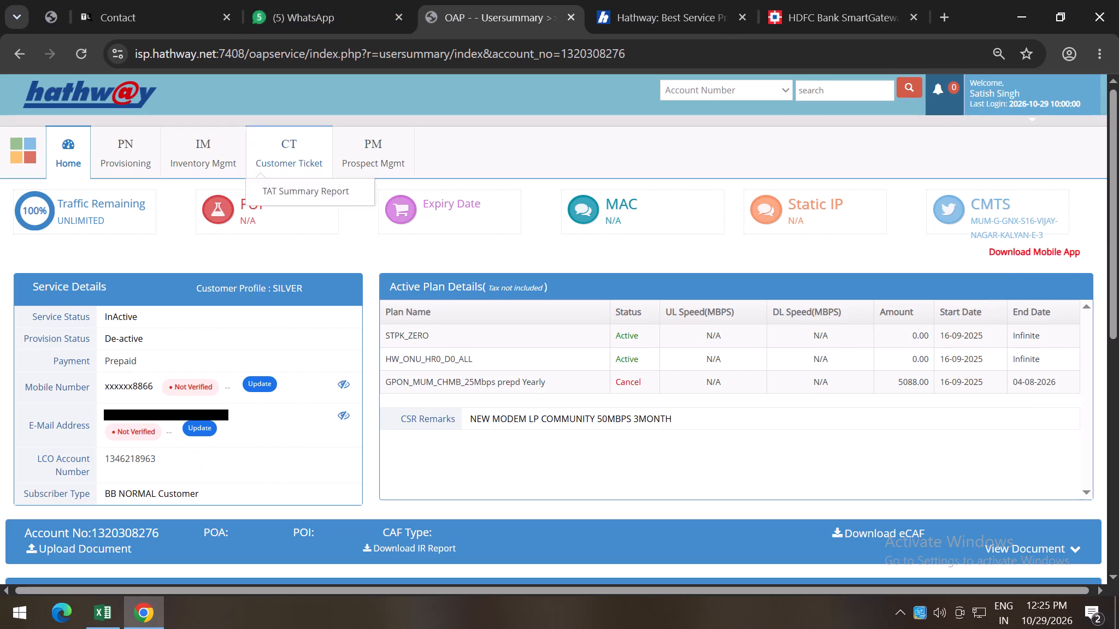
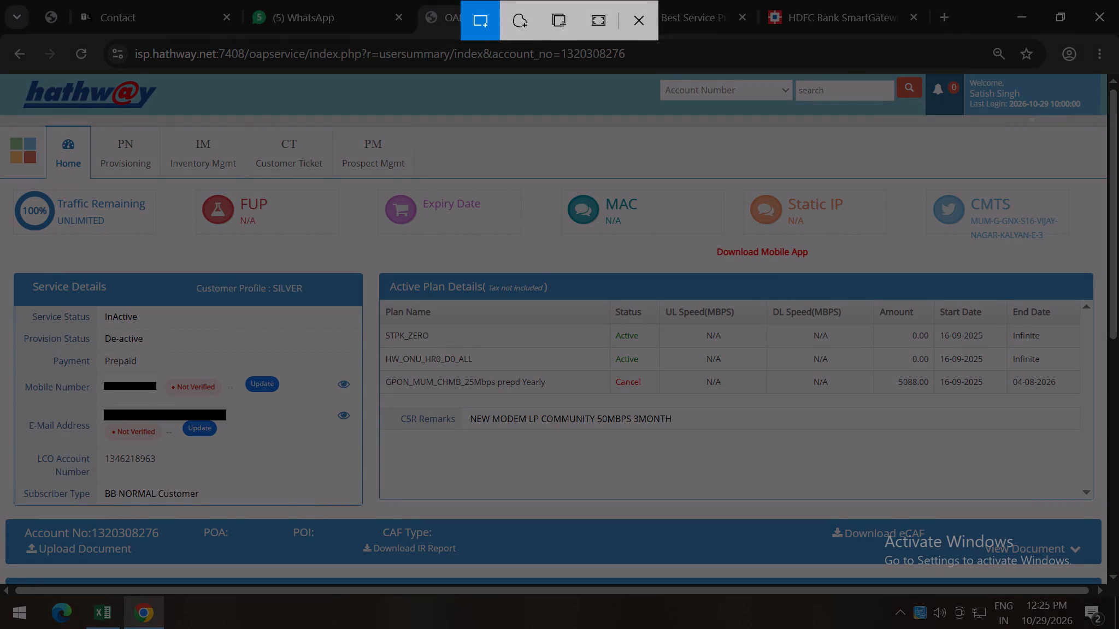
Capture a rectangular screen snip of the account summary's header and Service Details section.
drag(6, 71, 384, 499)
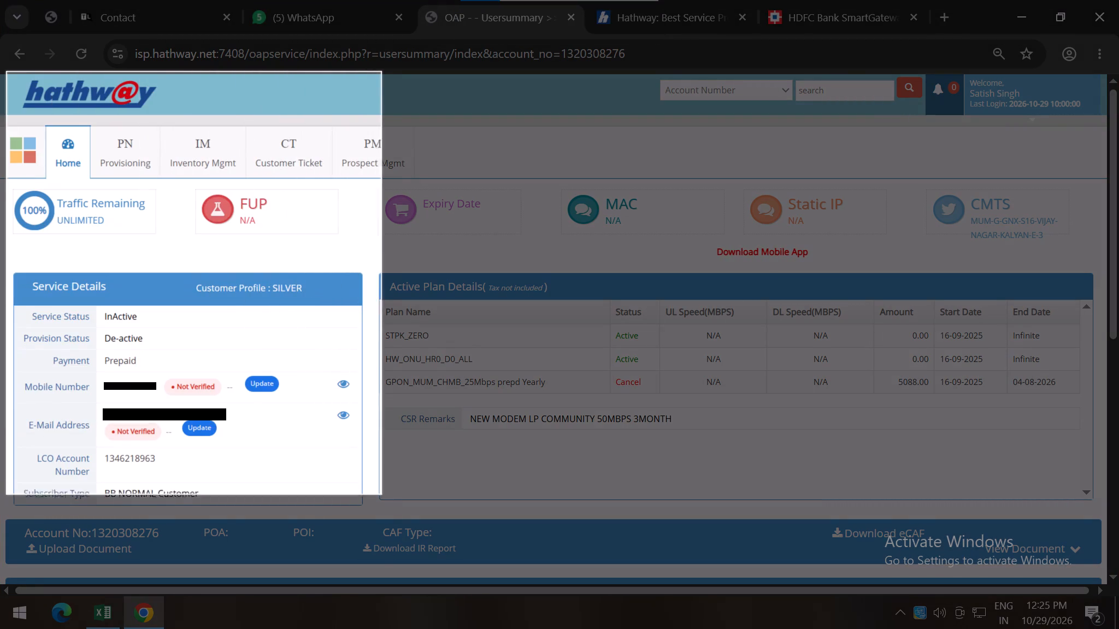
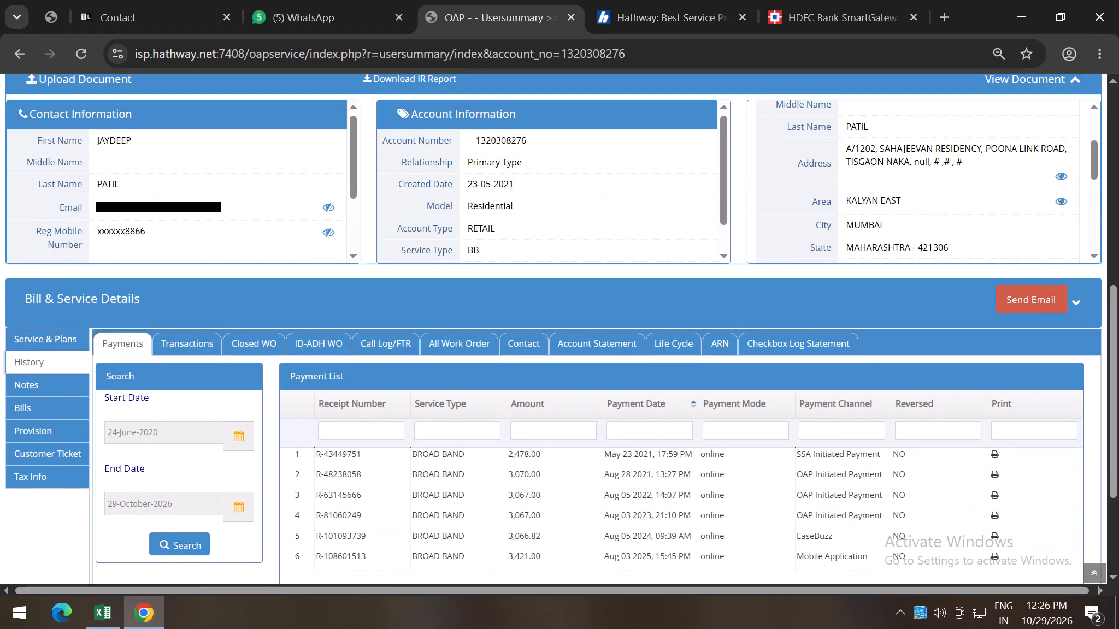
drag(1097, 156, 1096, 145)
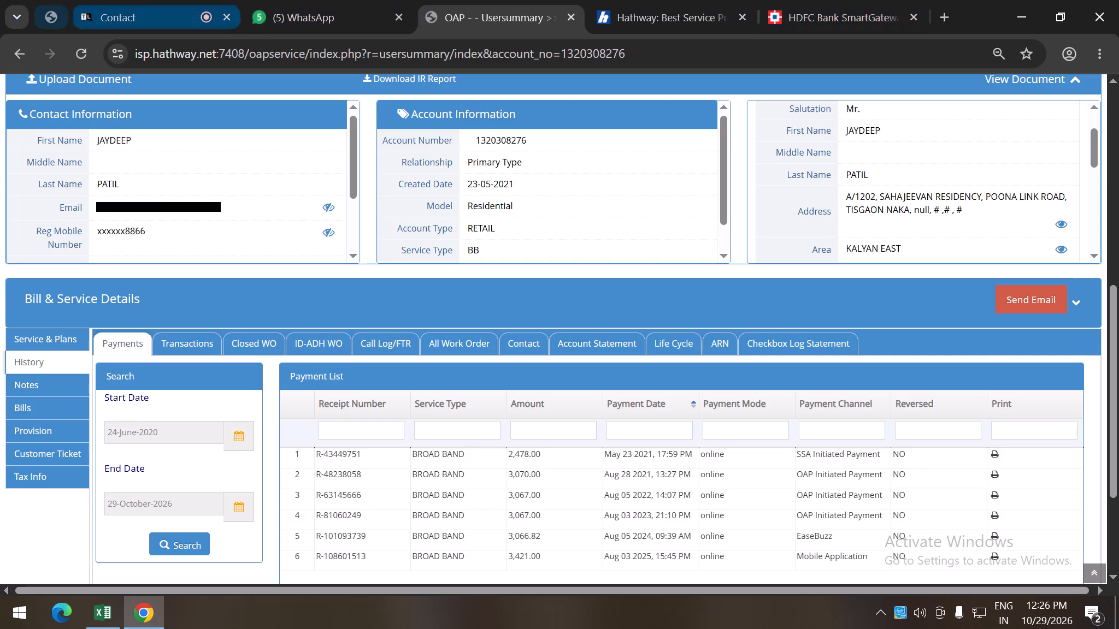
End the Mumbai Win-back call to Sagar Speciality Chemicals Pvt Ltd in the dialer and tag it Not Connect and Not Contactable.
click(128, 0)
click(1023, 571)
click(1040, 423)
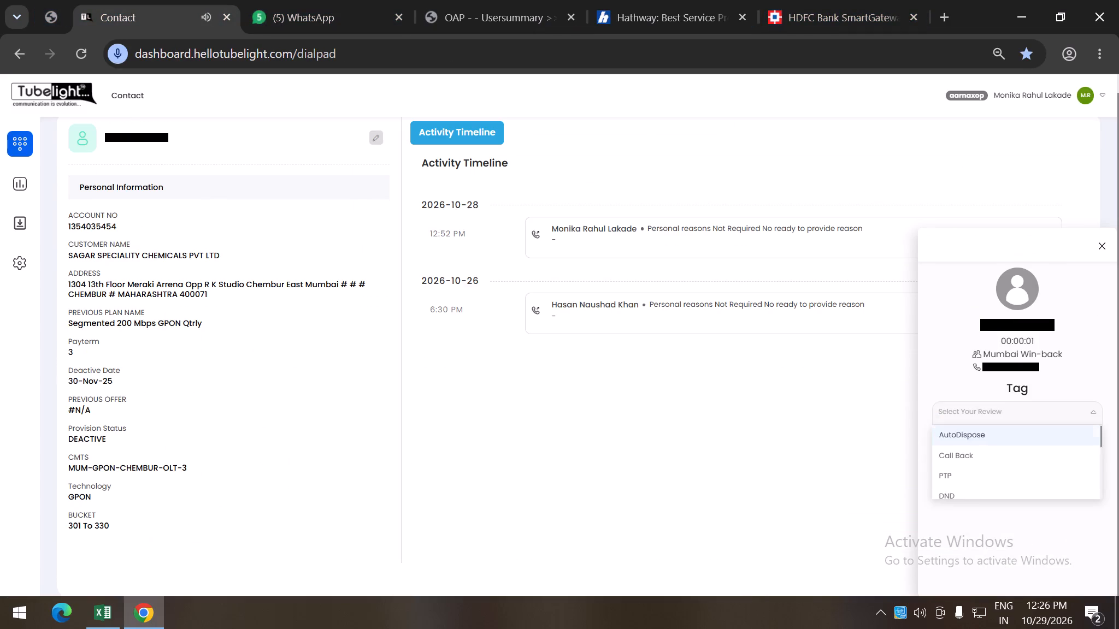
scroll(997, 470, down, 3)
click(997, 470)
drag(1016, 402, 1011, 422)
click(996, 464)
drag(1033, 424, 1027, 437)
scroll(999, 478, down, 2)
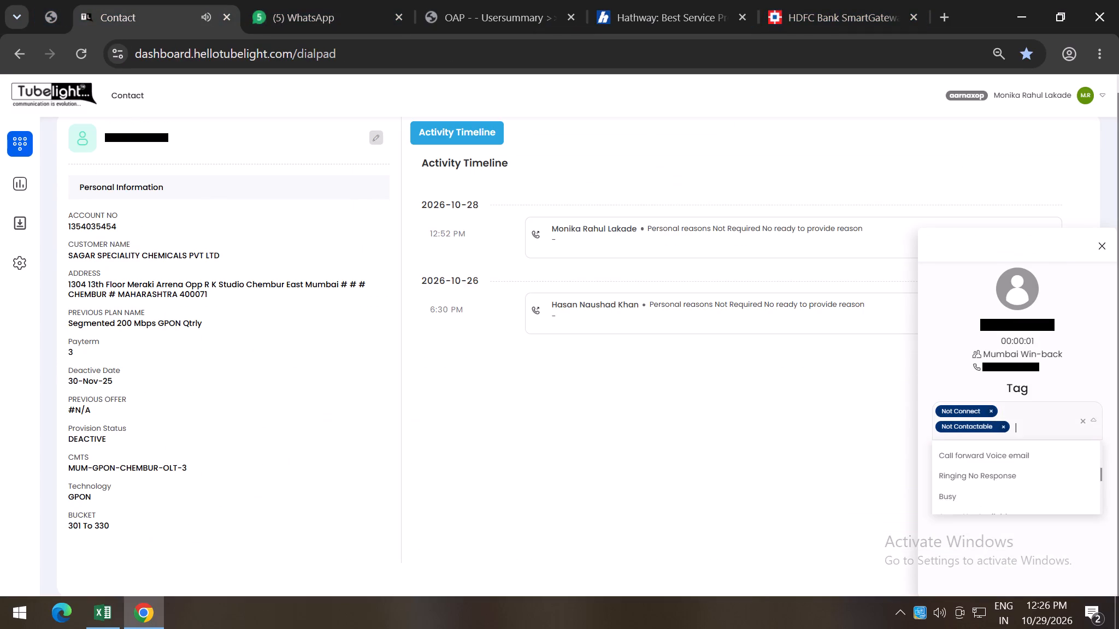
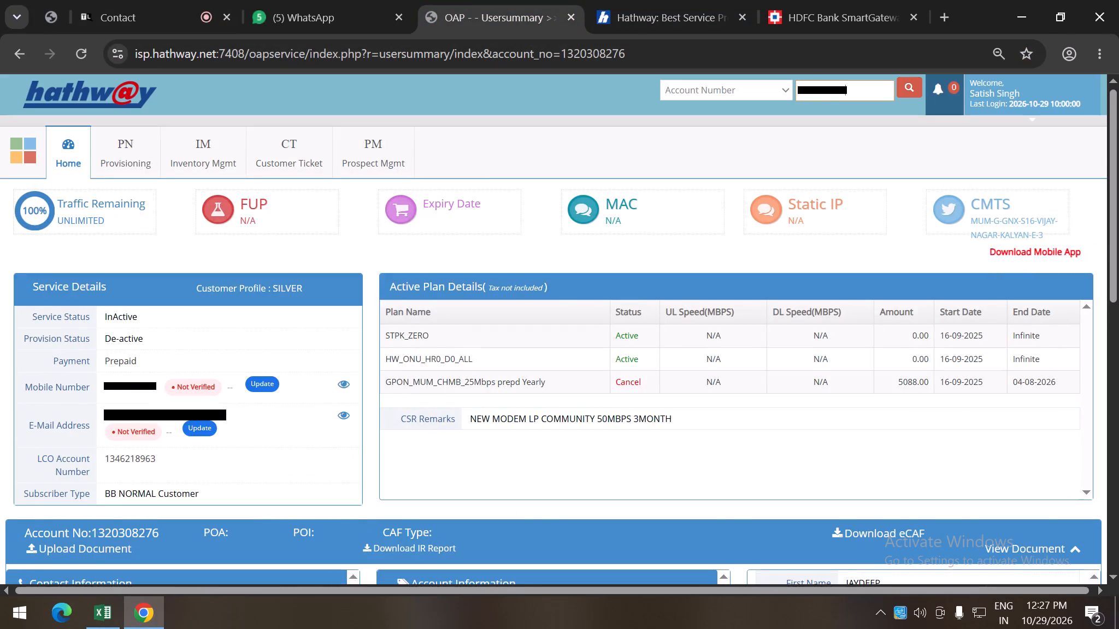
Look up the next customer's account summary by Registered Mobile Number, using the number already entered.
click(774, 90)
click(737, 214)
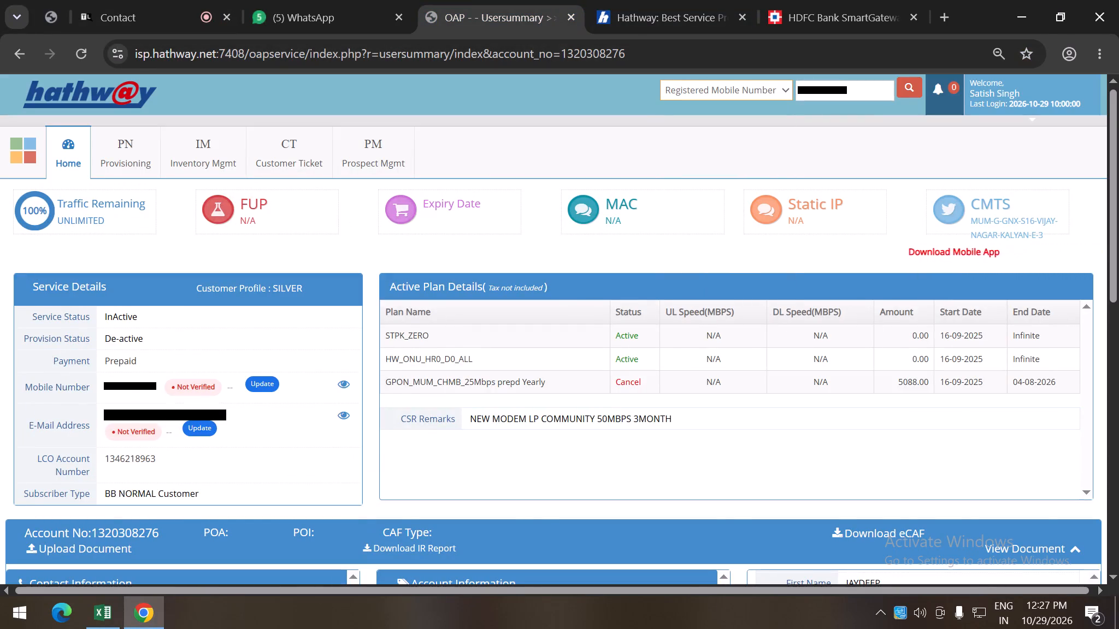
click(910, 93)
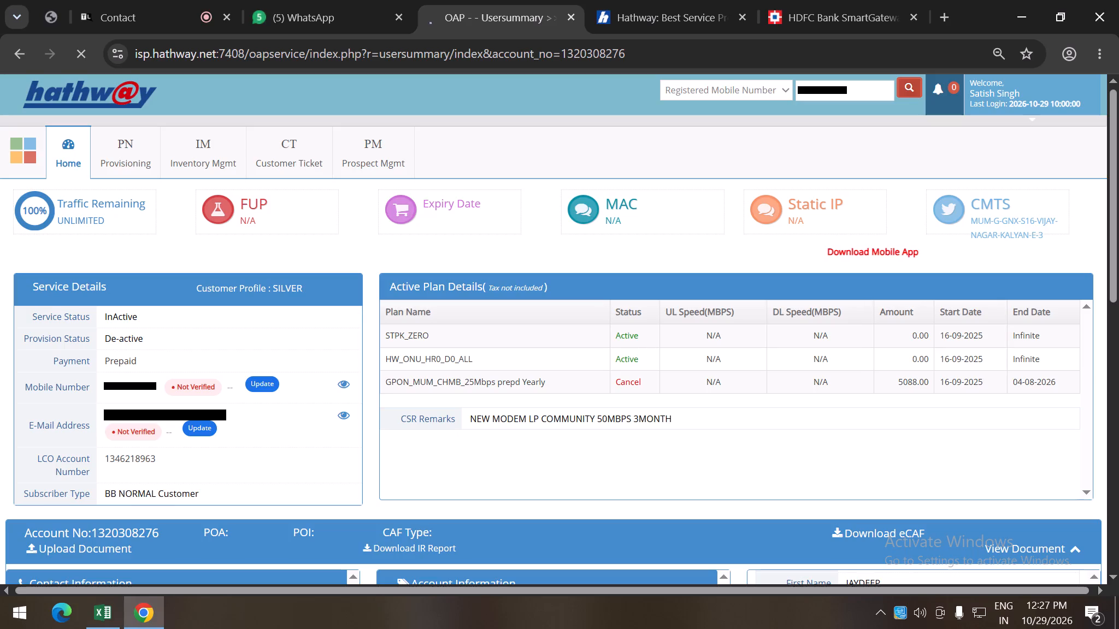
Reveal the customer's masked mobile number and e-mail address in Service Details and examine the account's plan history and active services.
scroll(146, 333, down, 3)
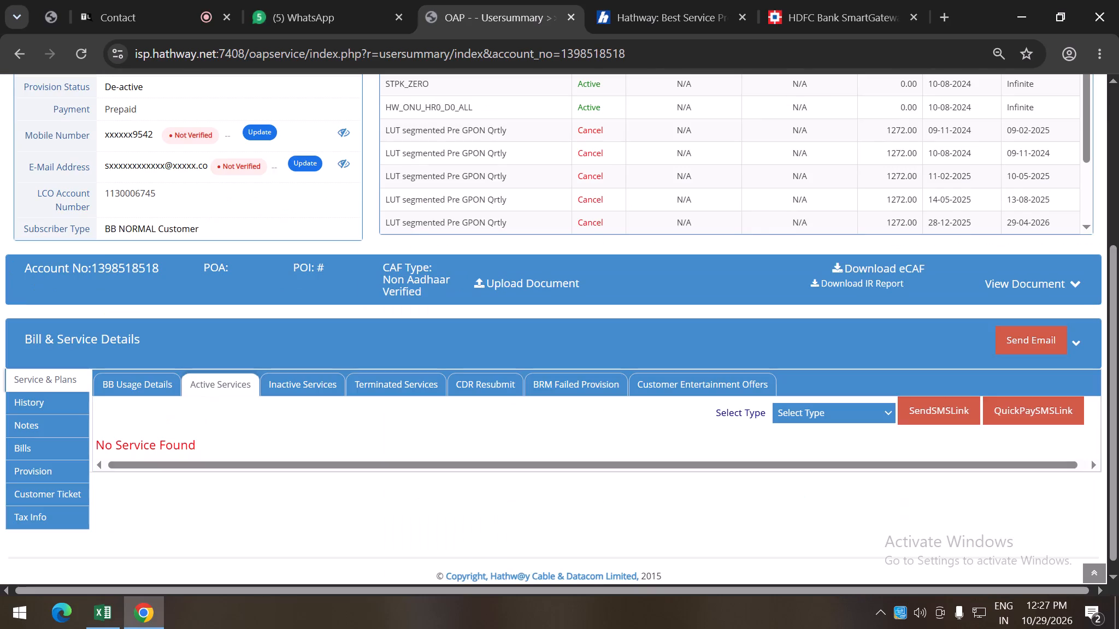
click(335, 135)
click(349, 138)
click(337, 162)
scroll(197, 245, down, 1)
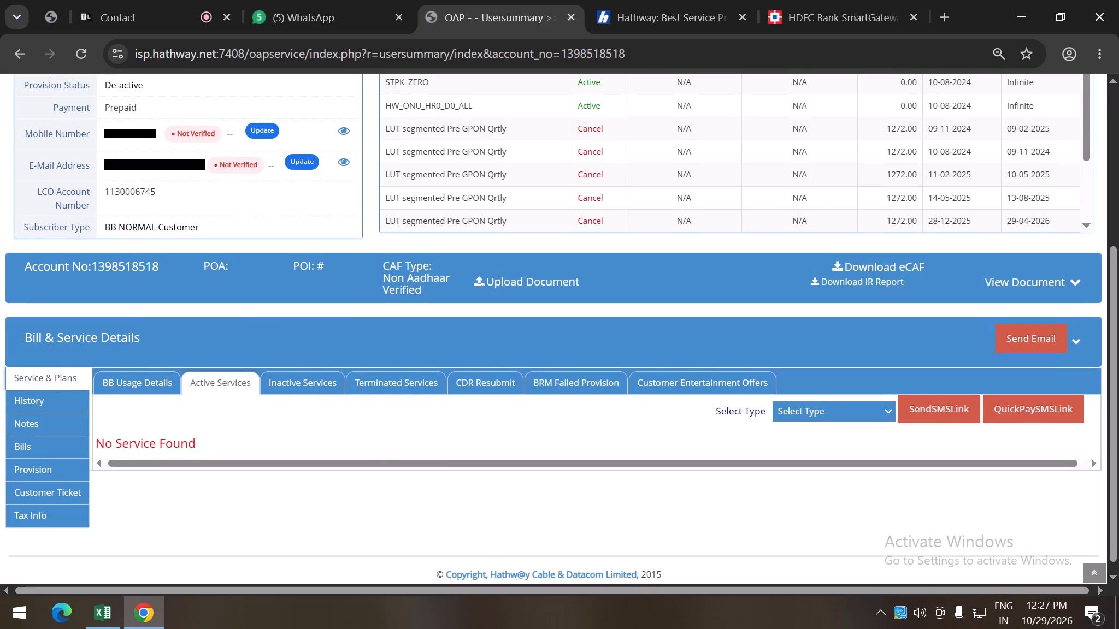
scroll(490, 221, down, 1)
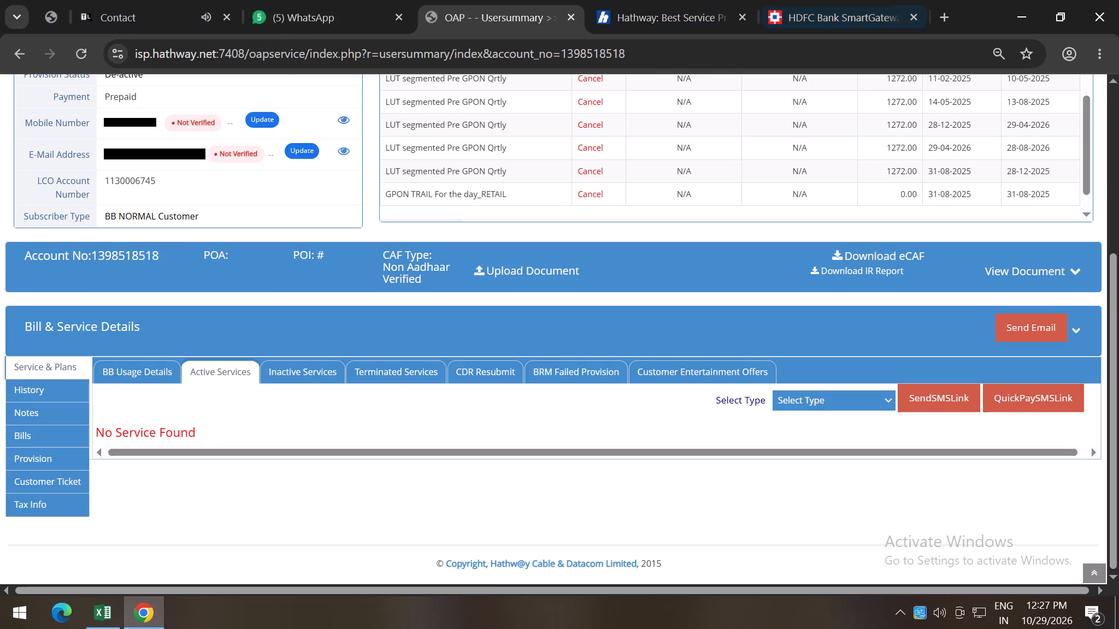
In the Tubelight dialer, tag the customer's ended Mumbai Win-back call with a review and its sub-categories, and submit the tagging.
click(157, 15)
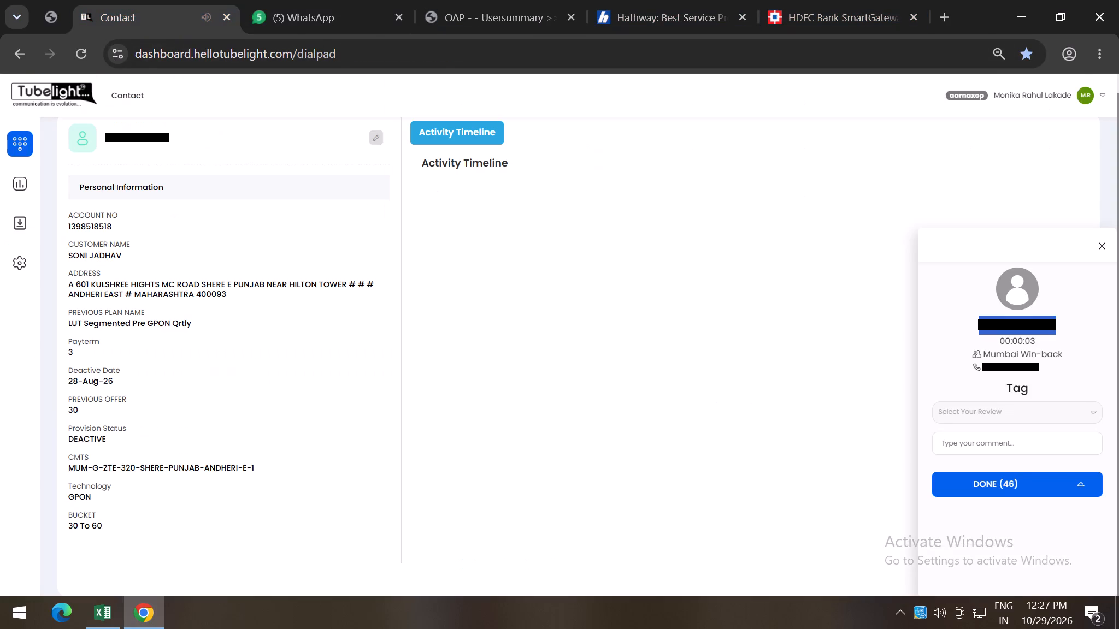
click(952, 399)
drag(963, 412, 975, 428)
scroll(994, 467, down, 1)
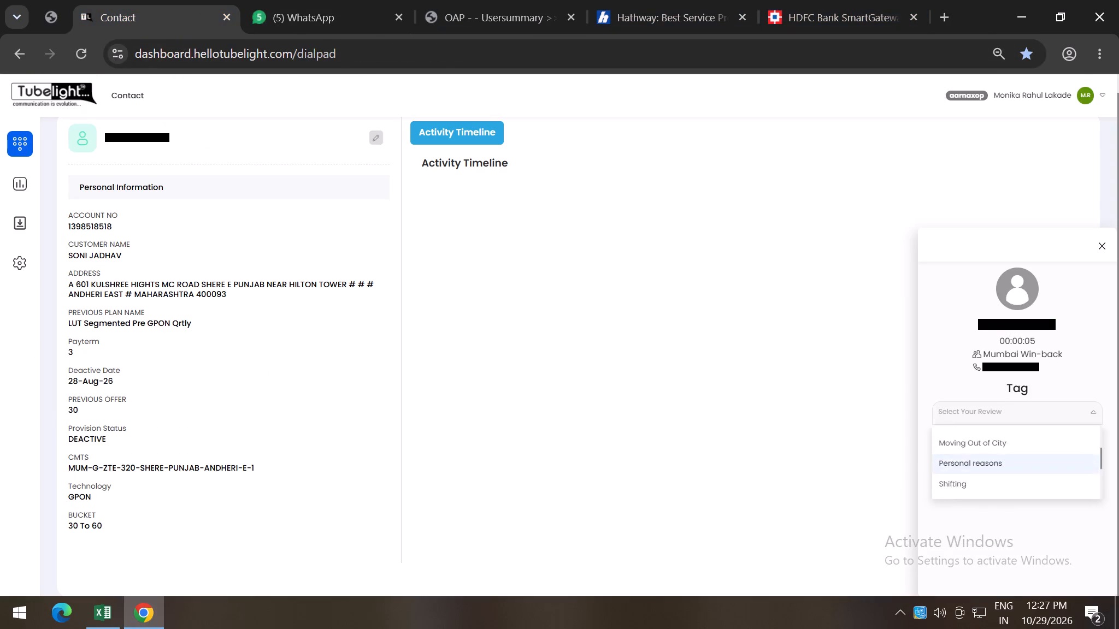
click(994, 467)
click(1023, 422)
click(995, 478)
drag(1029, 426, 1023, 440)
drag(1004, 471, 1004, 476)
click(991, 509)
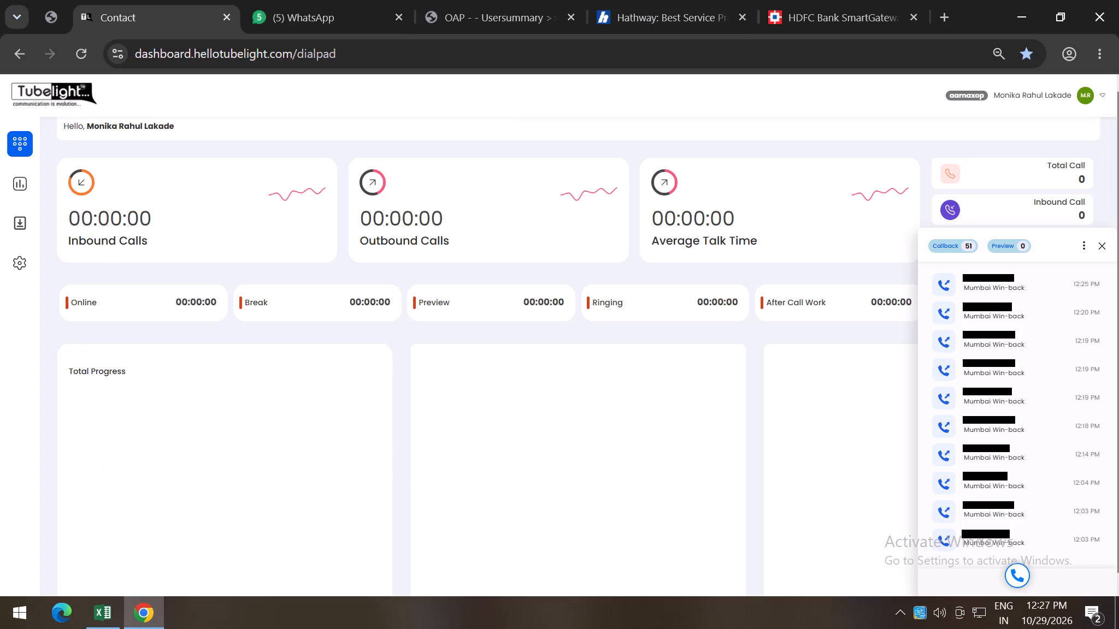
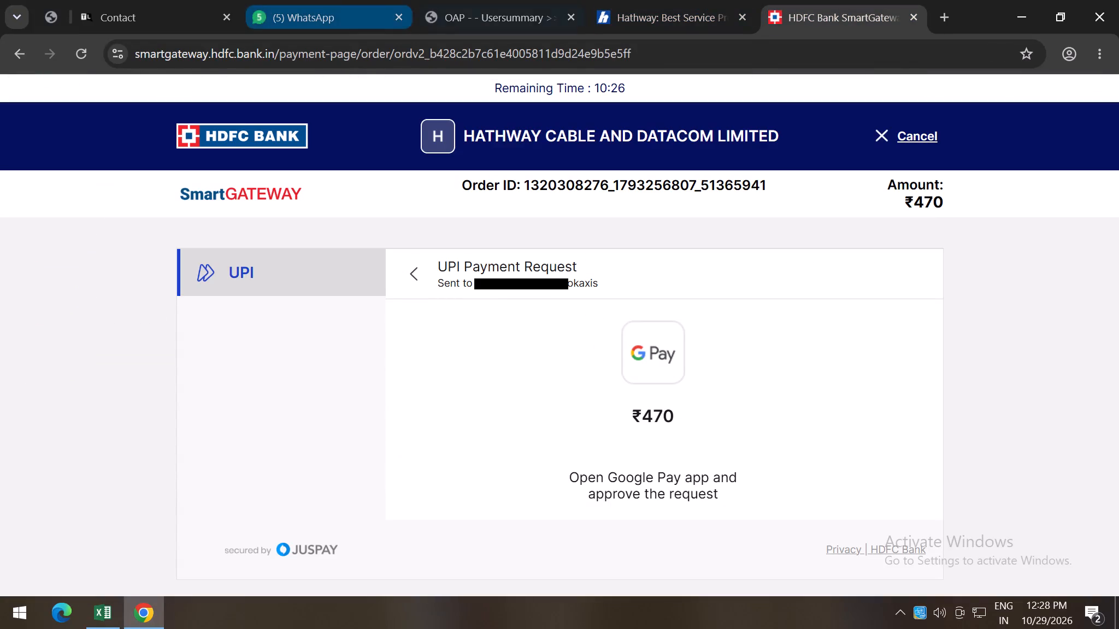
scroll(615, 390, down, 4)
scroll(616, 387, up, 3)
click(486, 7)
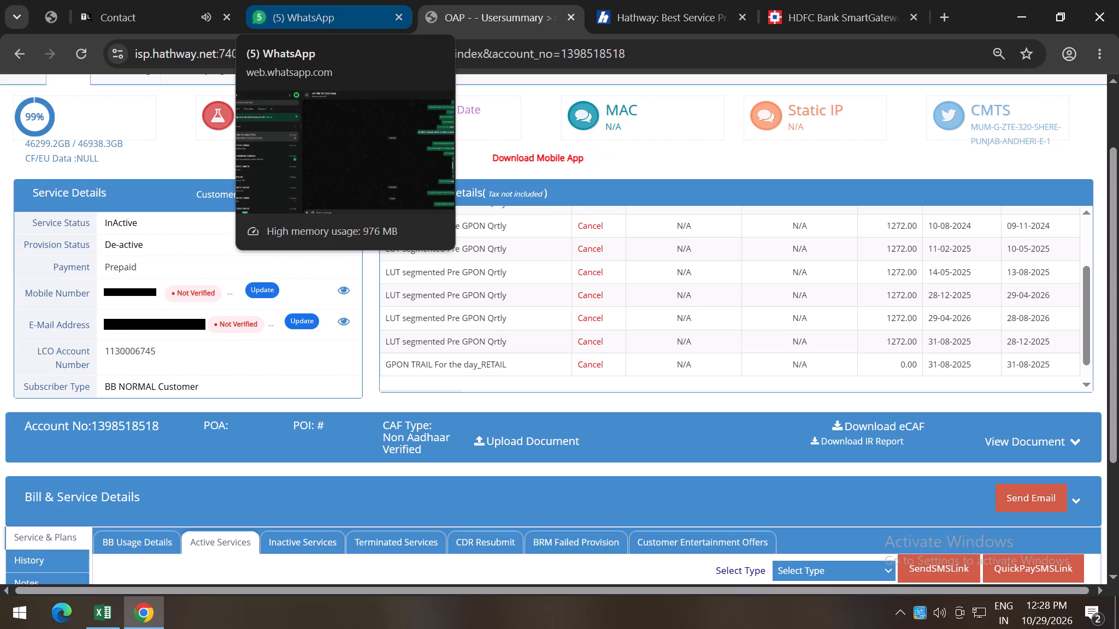
In the Tubelight dialer, tag the current Mumbai Win-back call as Personal reasons, Not Required and No ready to provide reason.
click(169, 0)
click(998, 419)
scroll(992, 467, down, 1)
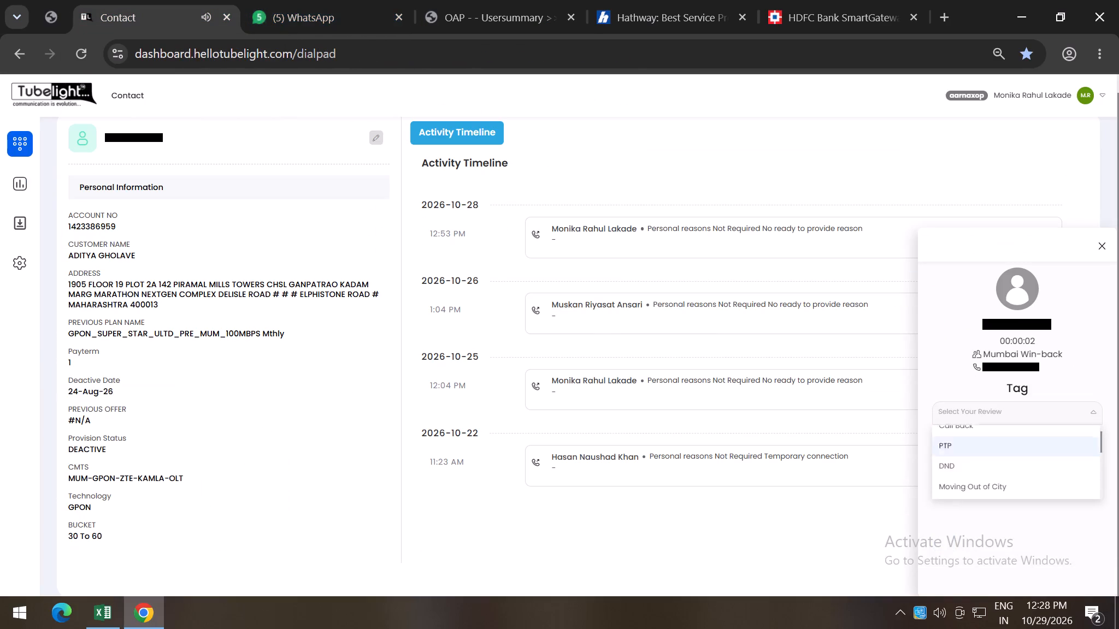
click(992, 467)
drag(1034, 413, 1033, 418)
click(999, 467)
click(1021, 430)
click(1009, 476)
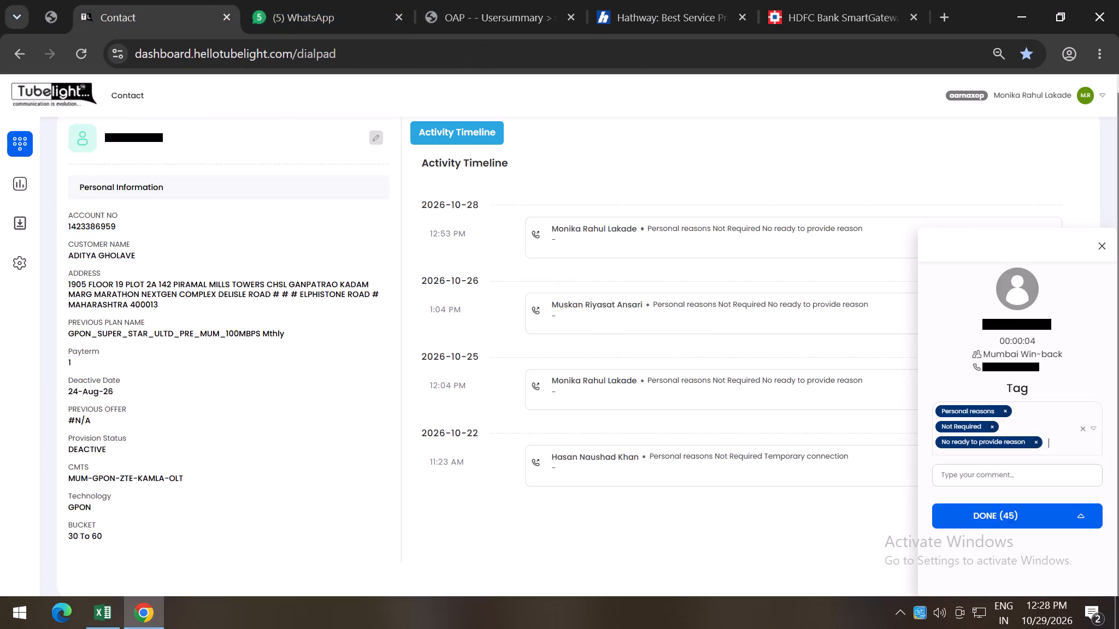
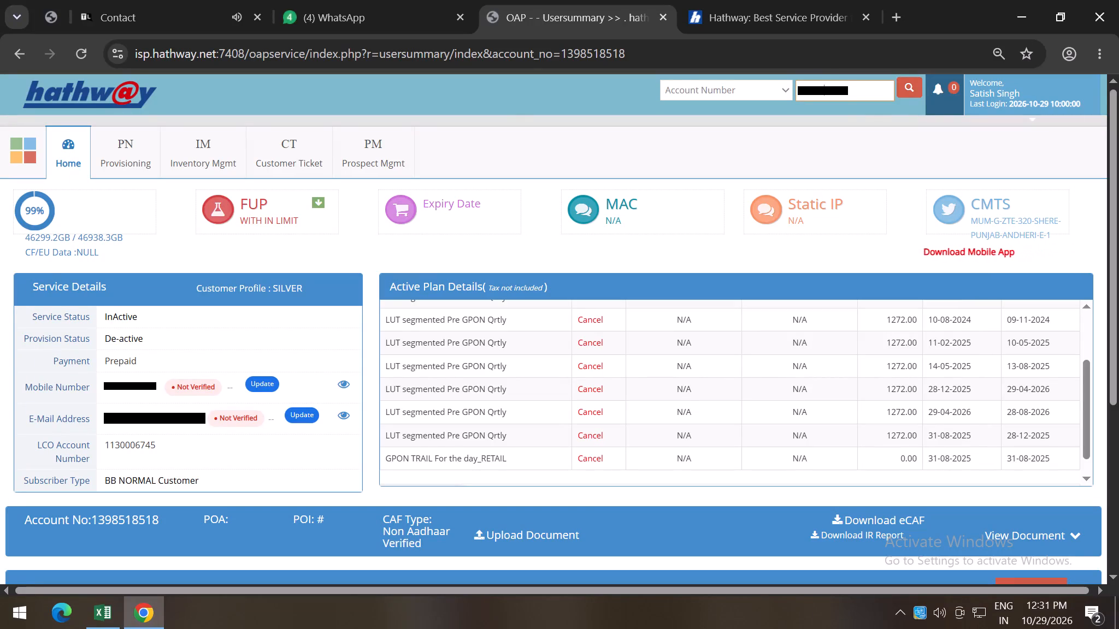
In the dialer, tag the ended Mumbai Win-back call Personal reasons, Not Required and No ready to provide reason, and submit it.
key(BackSpace)
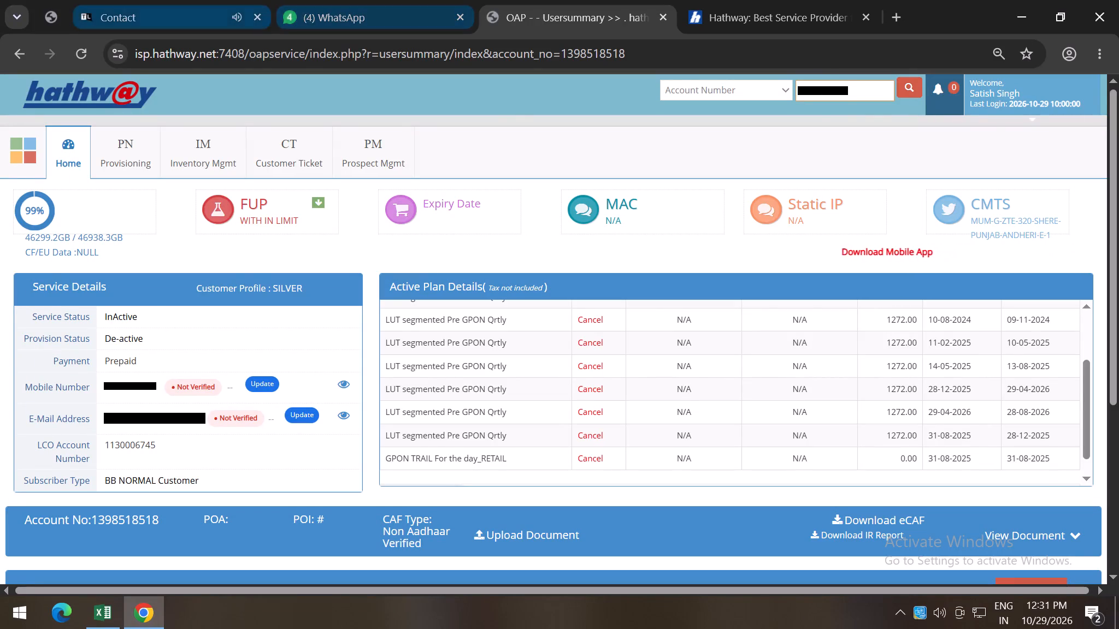
click(220, 6)
click(984, 407)
scroll(992, 474, down, 1)
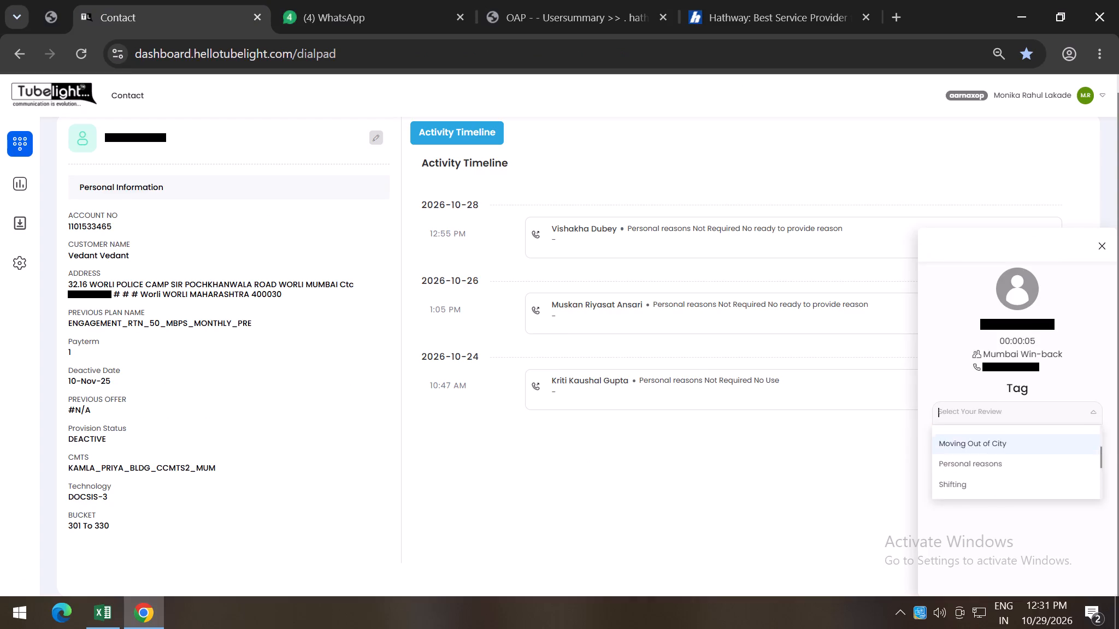
click(990, 460)
drag(1028, 399, 1020, 426)
click(1024, 418)
drag(976, 474, 982, 467)
drag(1034, 423, 1030, 440)
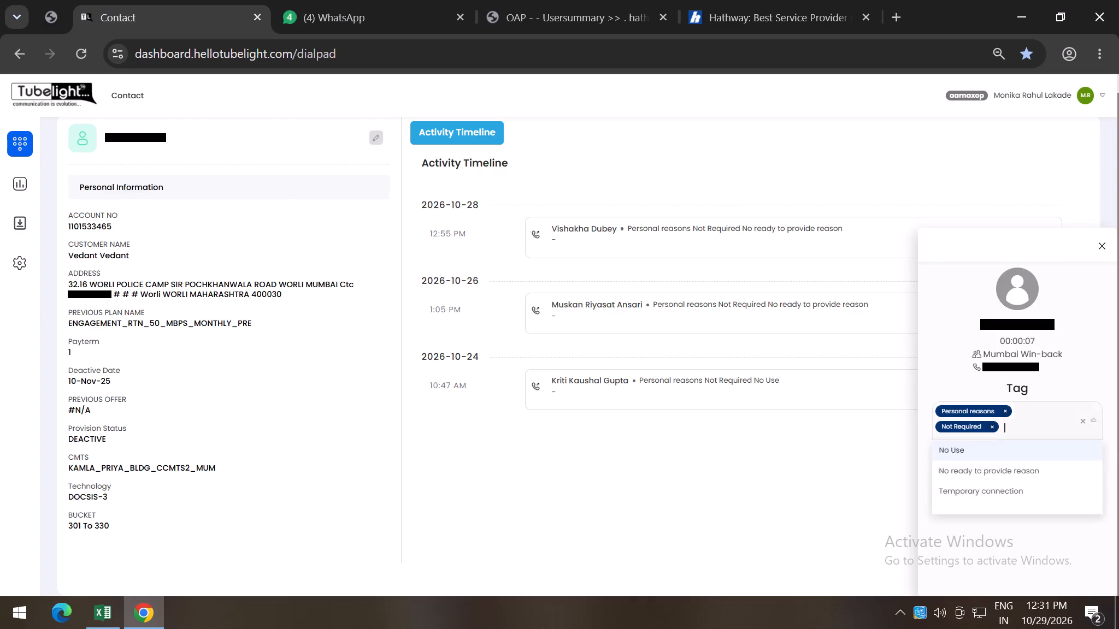
click(1021, 467)
click(1009, 514)
Switch to OAP, look up the next customer with the number in the search box, and reveal their mobile number and e-mail address.
click(539, 9)
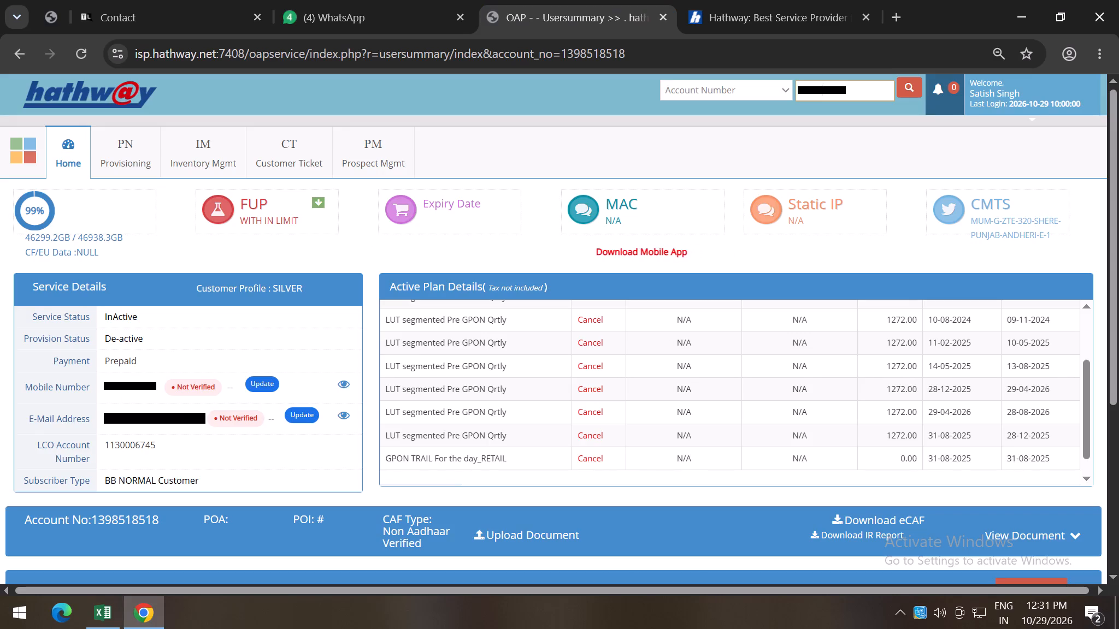
click(787, 93)
click(749, 207)
click(908, 89)
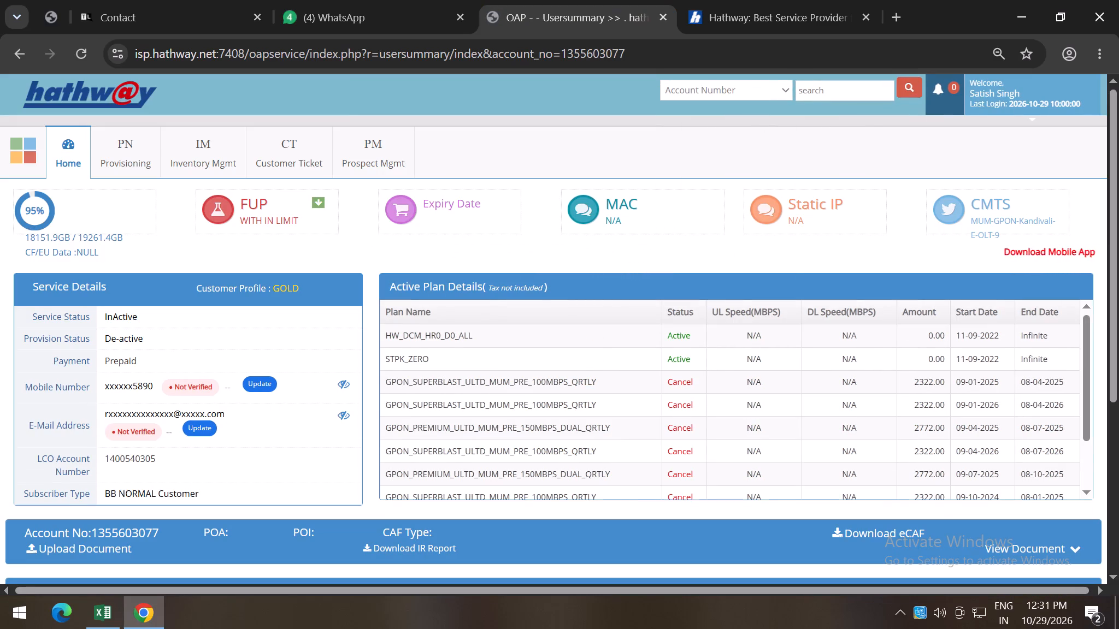
click(344, 387)
click(340, 413)
Copy the customer's mobile number from the OAP service details and call it from the Mumbai Win-back dialer.
click(150, 389)
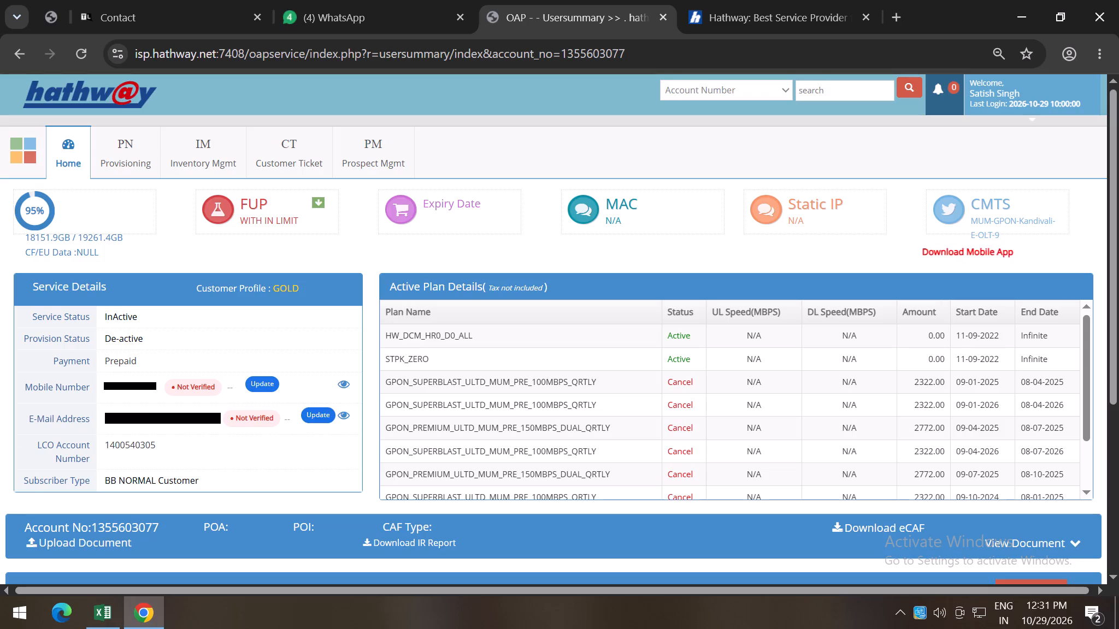
double_click(147, 390)
key(ctrl+c)
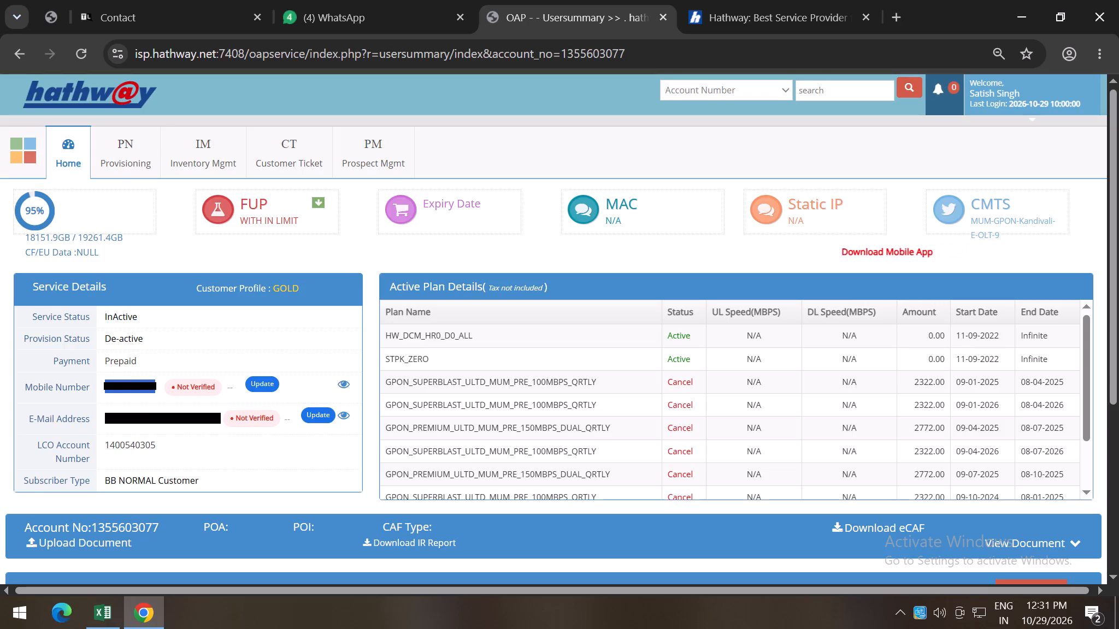
click(126, 0)
click(1015, 581)
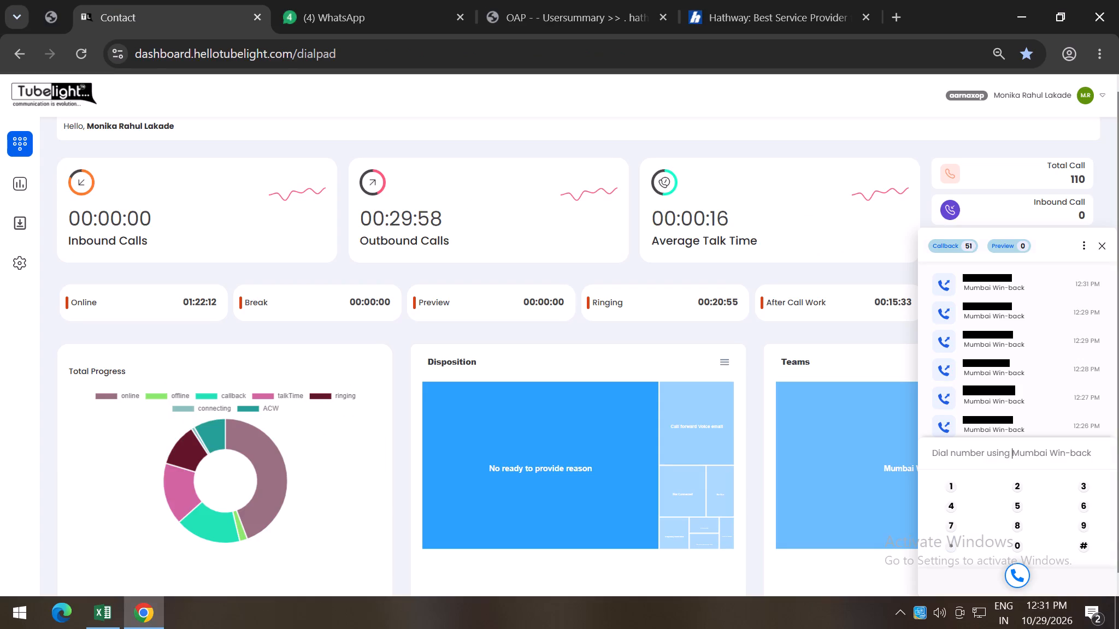
click(1012, 455)
key(ctrl+v)
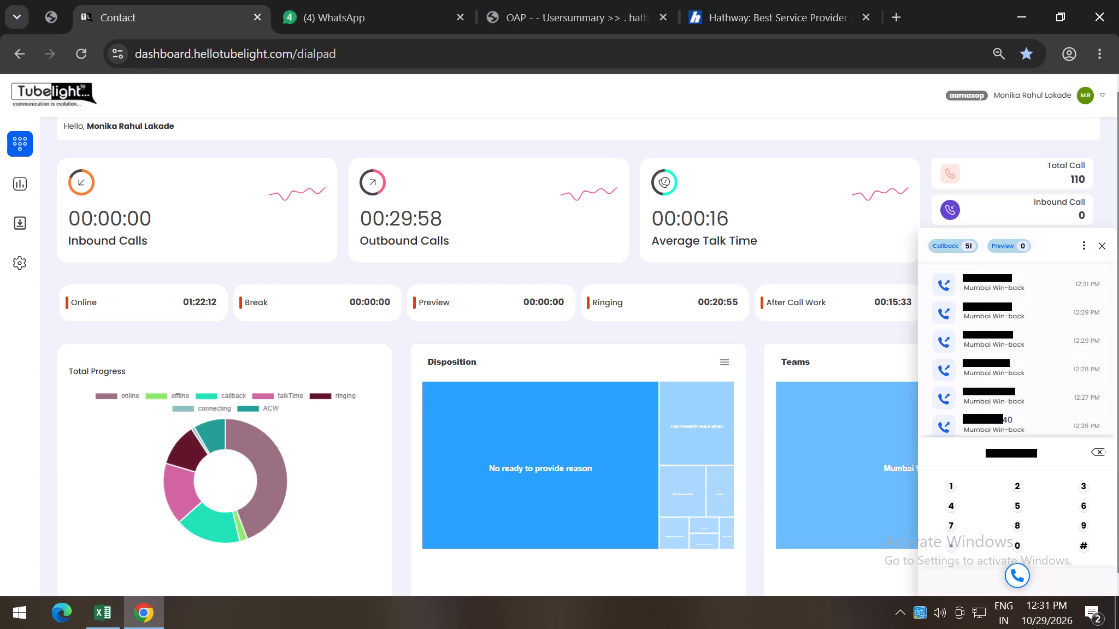
click(1018, 574)
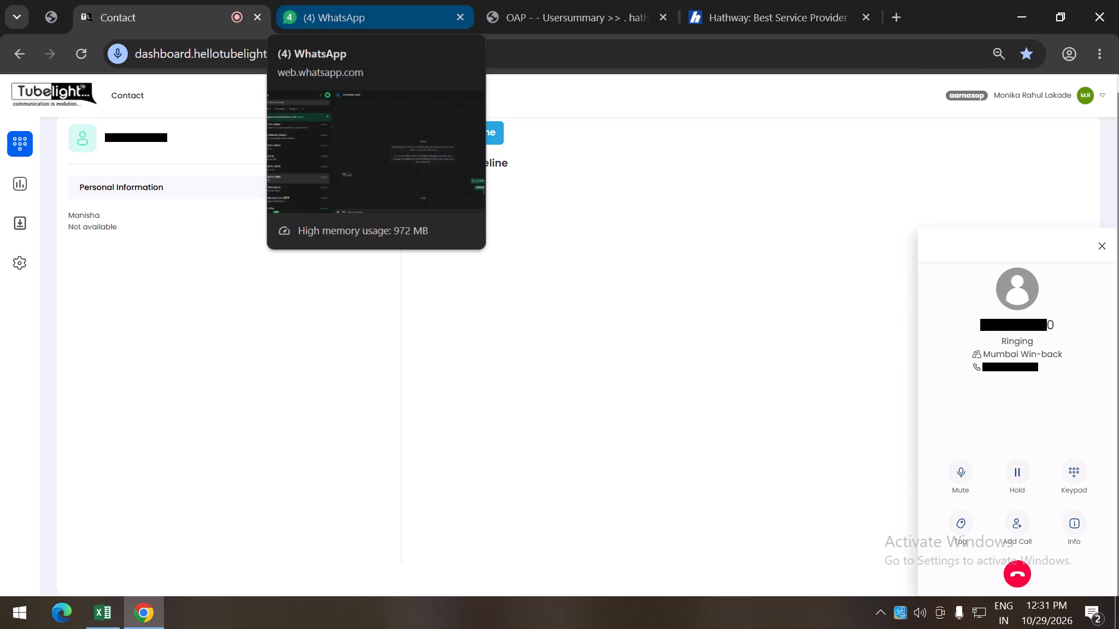
Return to the customer's OAP service details and mask the e-mail address and mobile number.
click(629, 0)
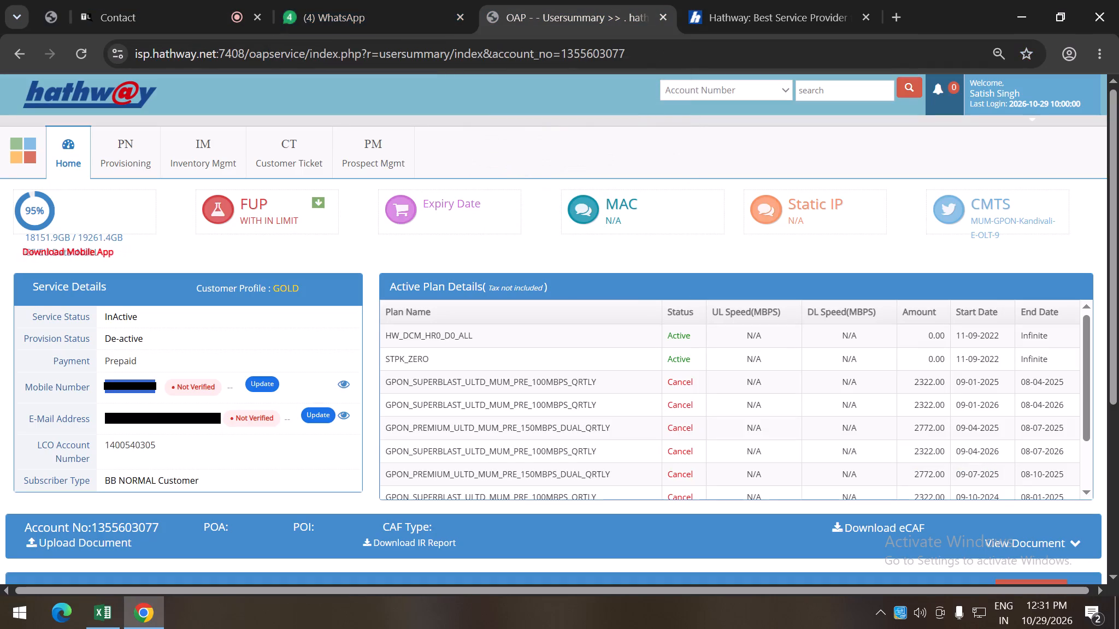
click(158, 387)
click(350, 409)
click(343, 389)
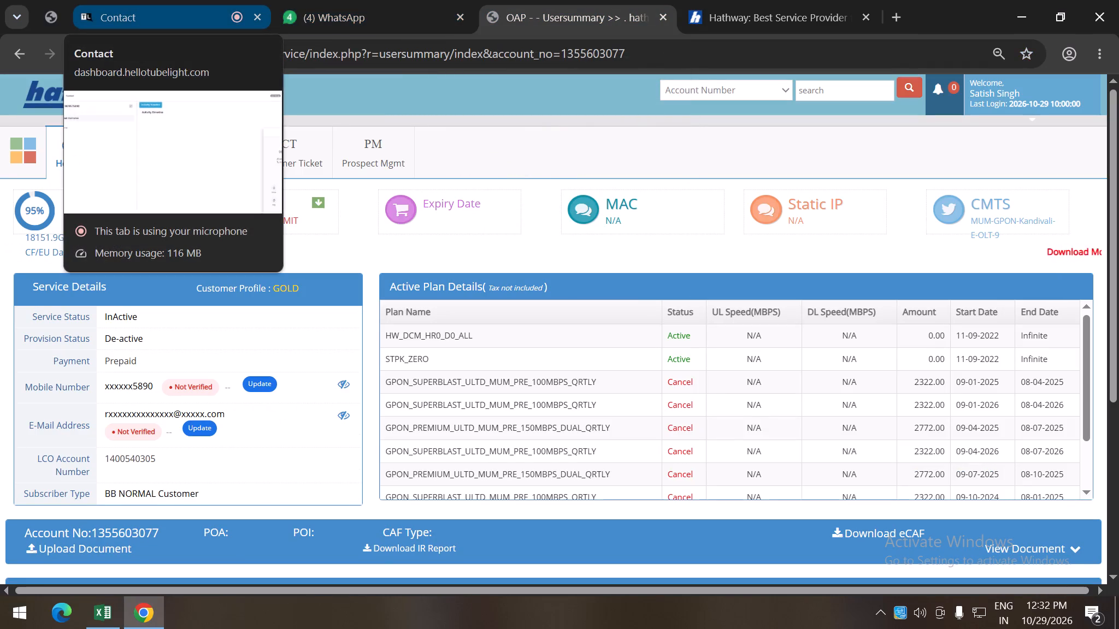
End the Mumbai Win-back call in the dialer, tag it Not Connect, Not Contactable and Not Connected, and submit it.
click(139, 20)
click(1011, 569)
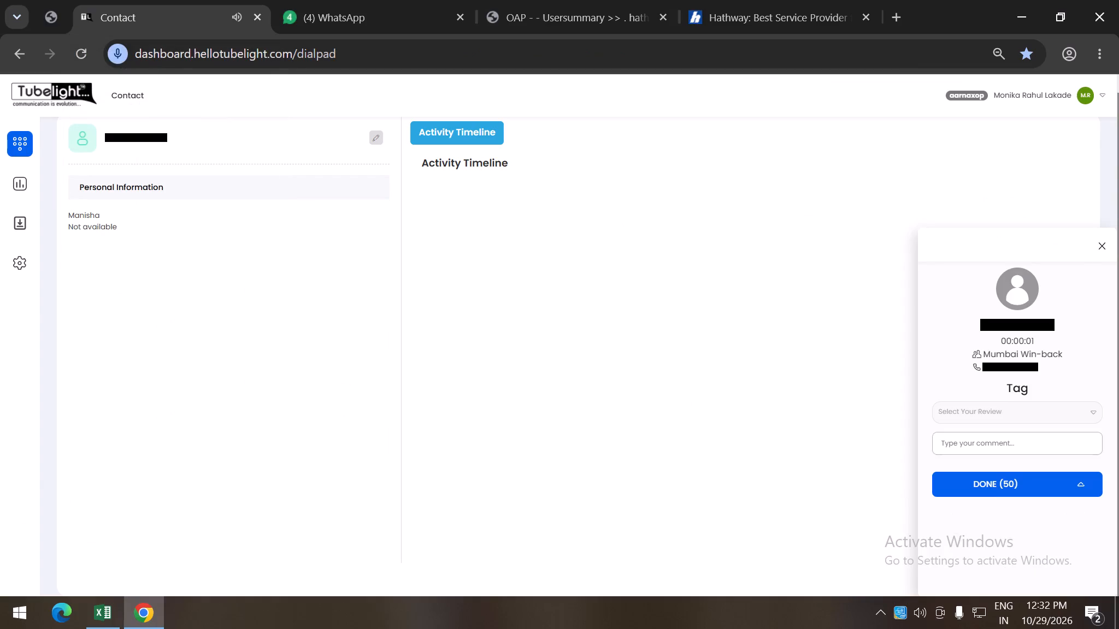
double_click(992, 424)
click(993, 414)
scroll(977, 467, down, 3)
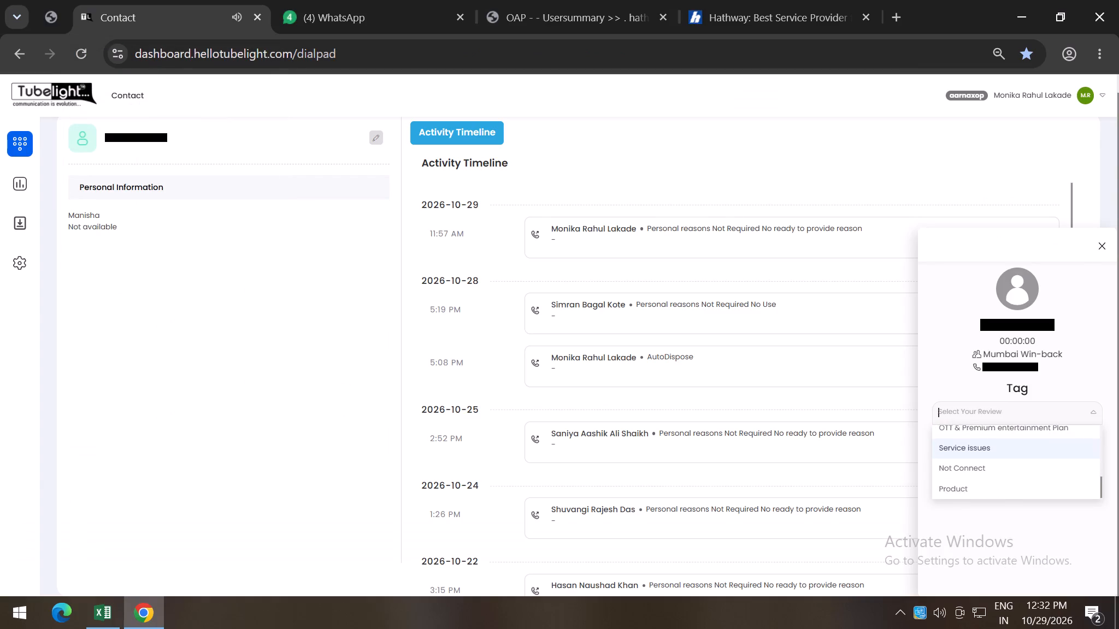
drag(982, 463, 991, 451)
click(1027, 410)
click(960, 461)
click(1014, 421)
scroll(973, 479, down, 1)
click(973, 480)
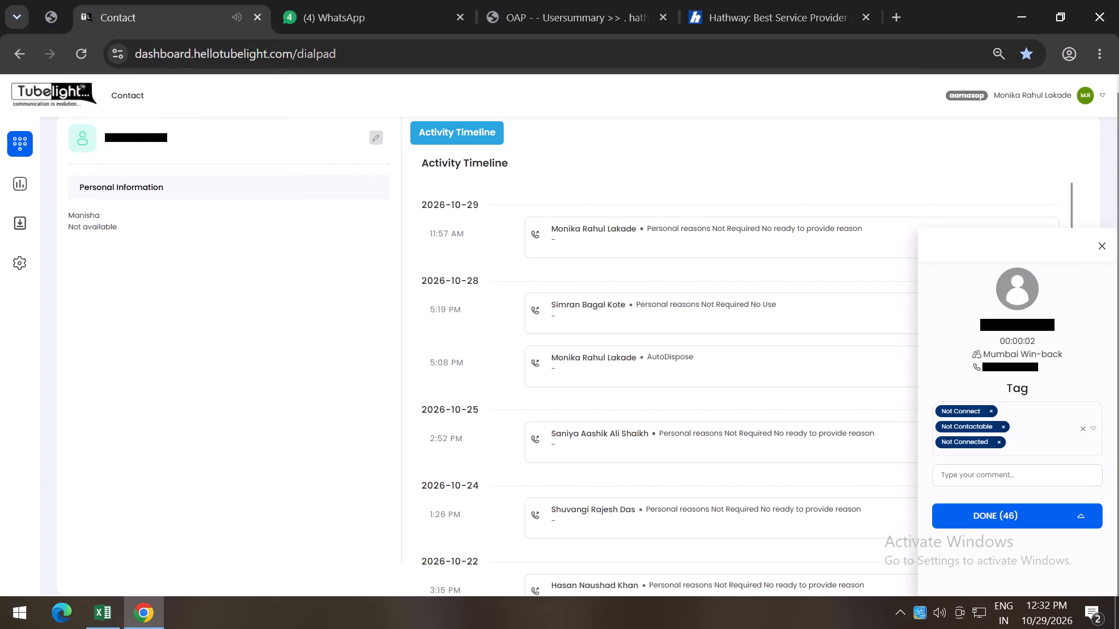
click(985, 516)
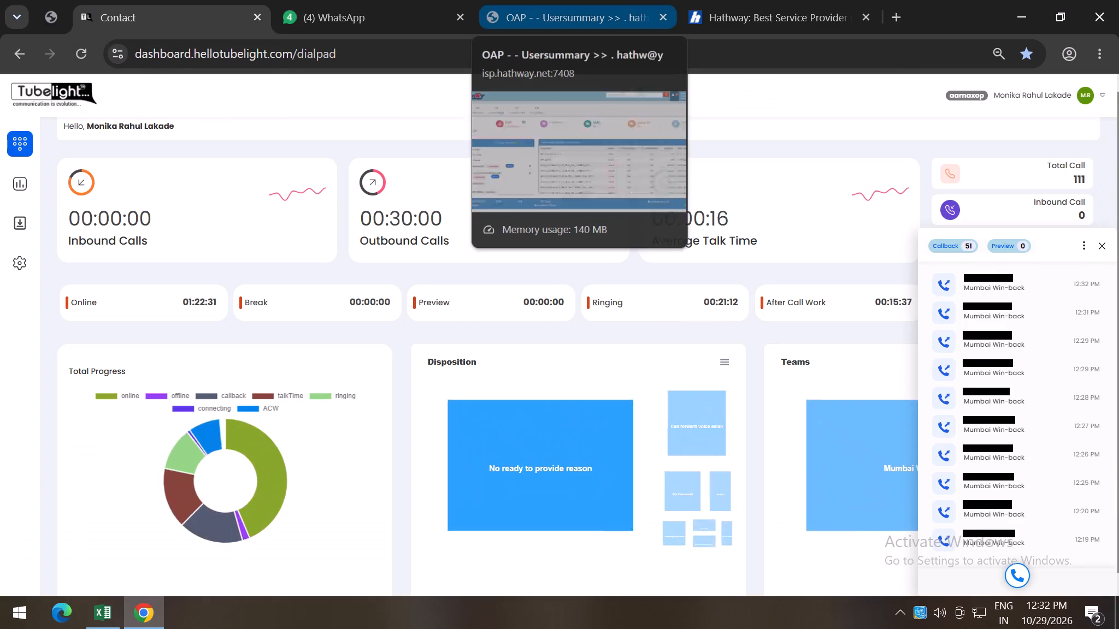
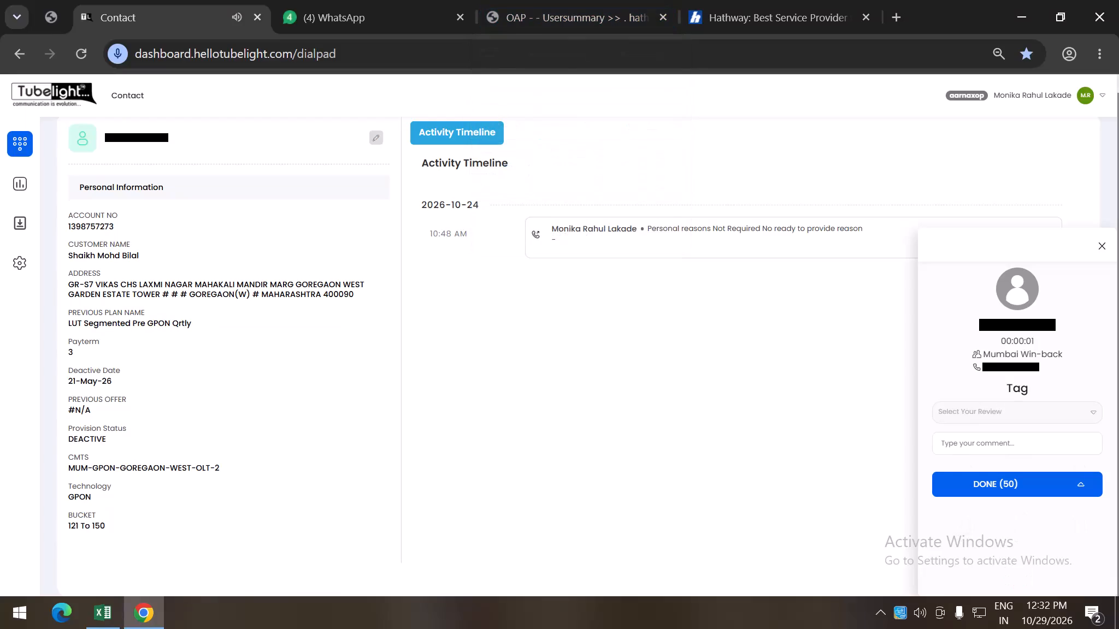
Tag the ended Mumbai Win-back call as Personal reasons, Not Required and No ready to provide reason.
click(968, 402)
scroll(961, 478, down, 3)
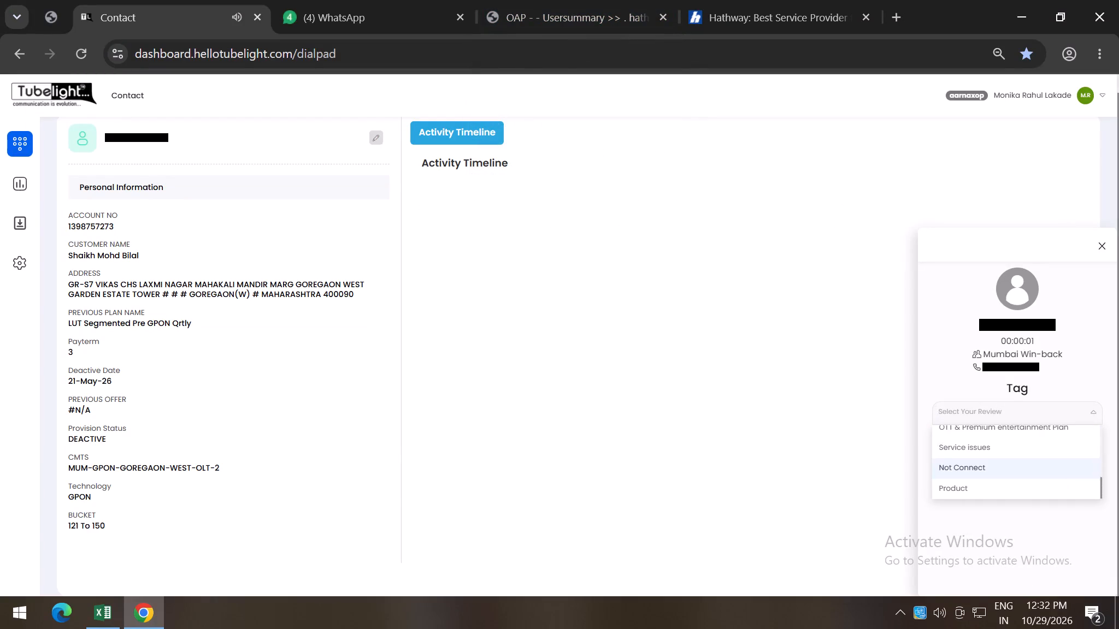
scroll(1006, 441, up, 2)
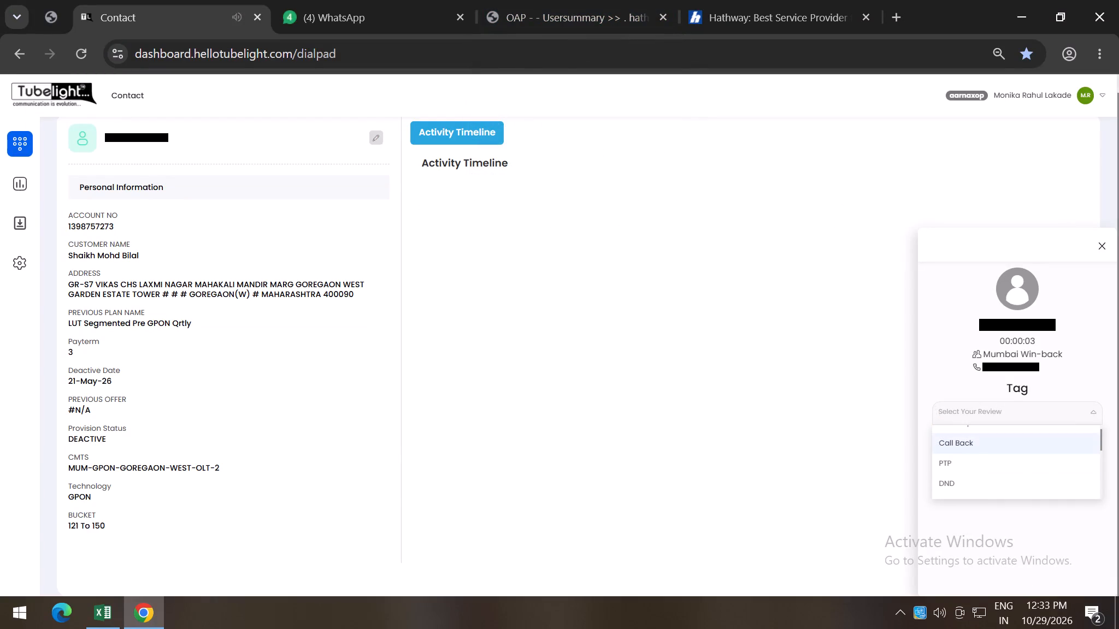
scroll(1003, 457, down, 2)
scroll(1001, 454, up, 1)
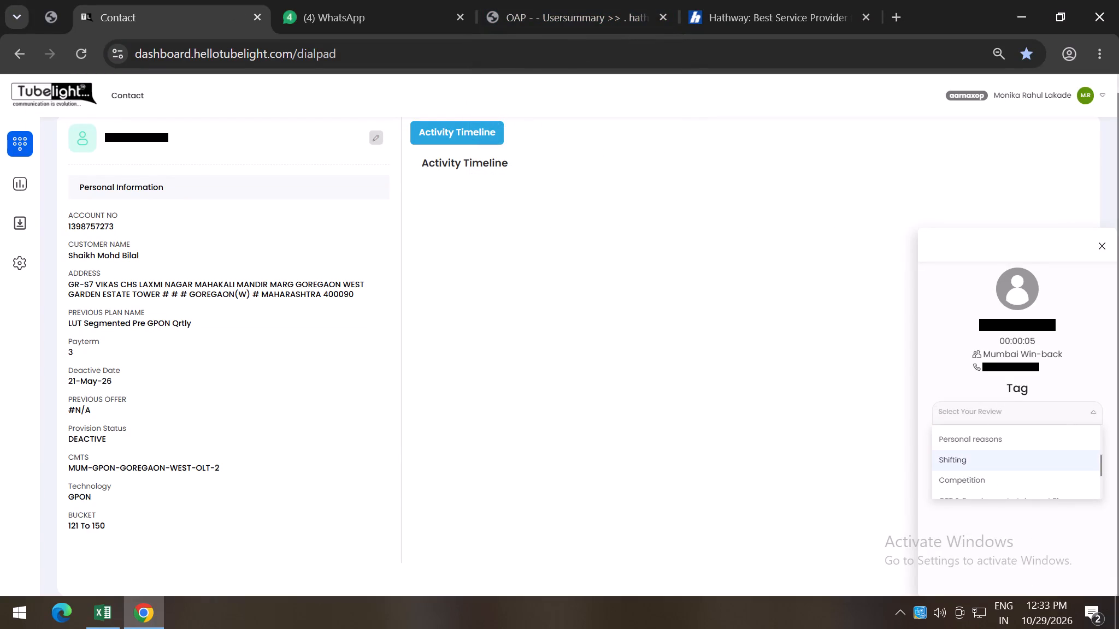
click(1001, 445)
click(1024, 419)
drag(990, 482, 990, 476)
drag(1033, 424, 1030, 436)
click(1024, 464)
click(1014, 500)
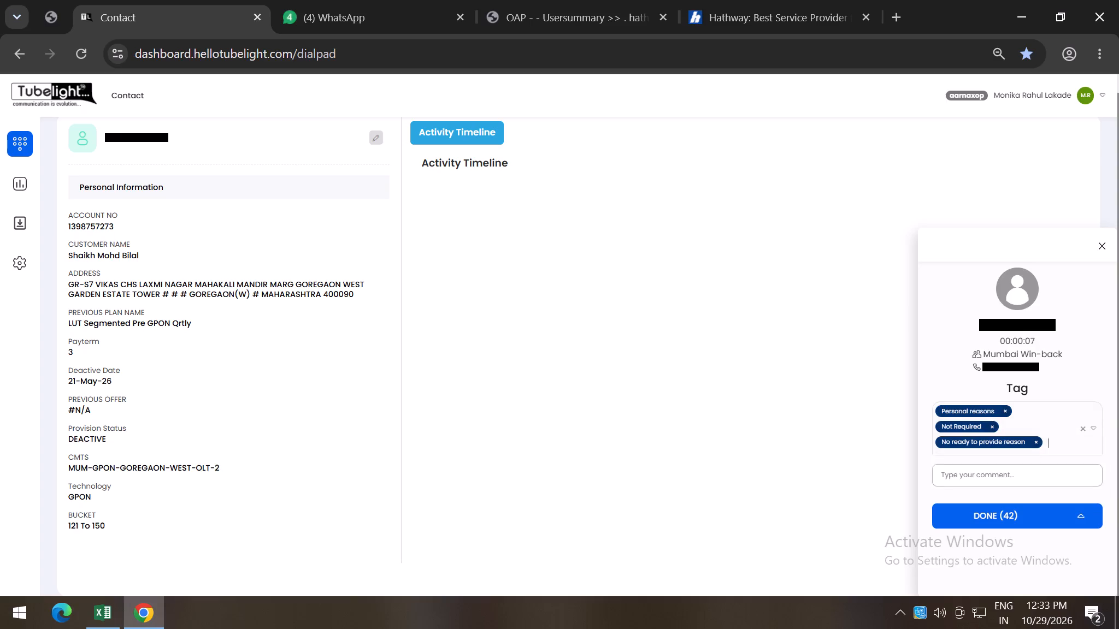
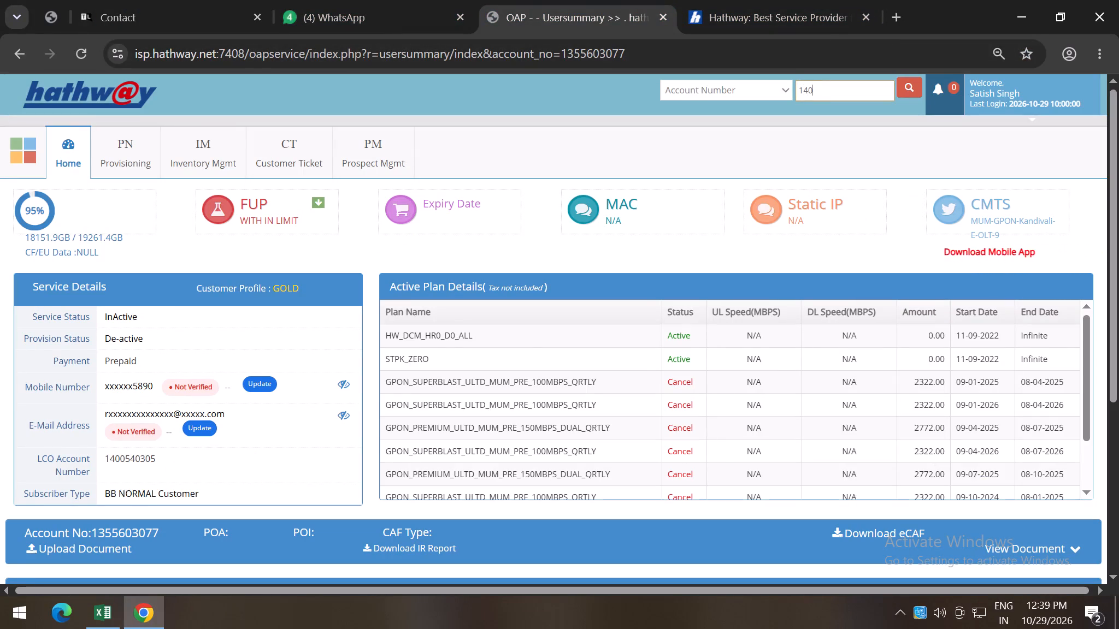
Enter the next Win-back customer's account number in the OAP customer search and run the search.
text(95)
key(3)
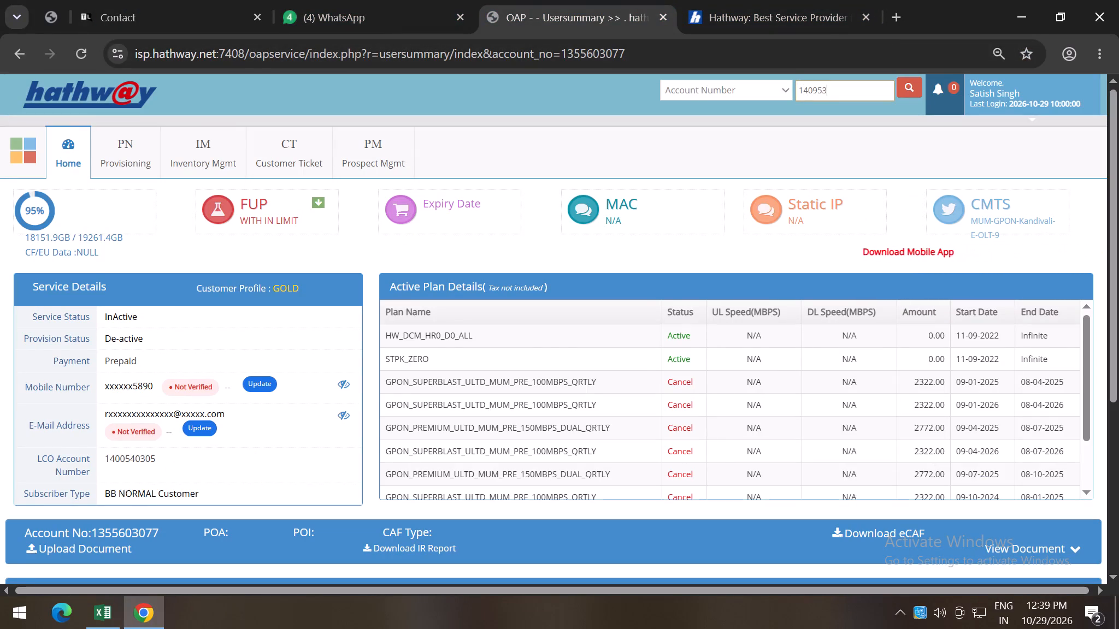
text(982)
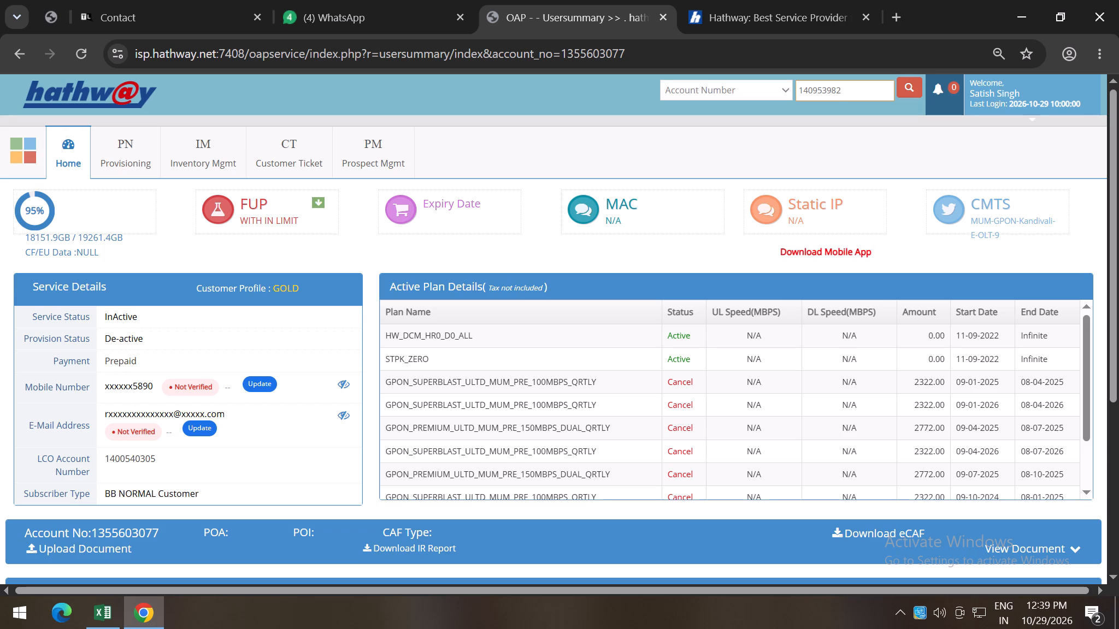
click(910, 85)
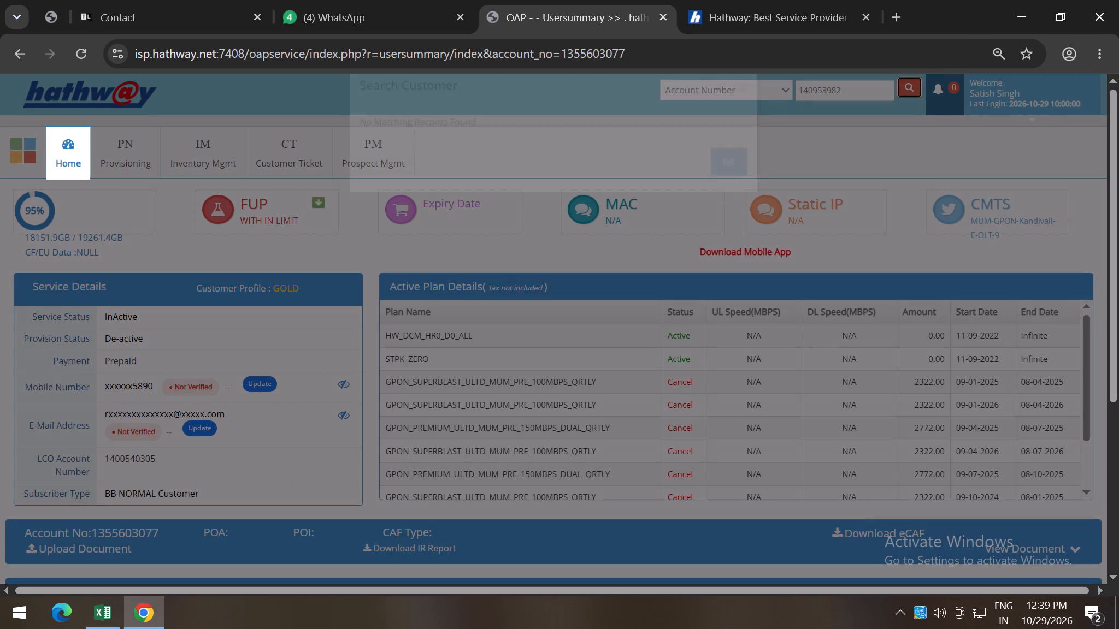
Insert the missing 0 in the account number and search for the customer's account again.
click(727, 191)
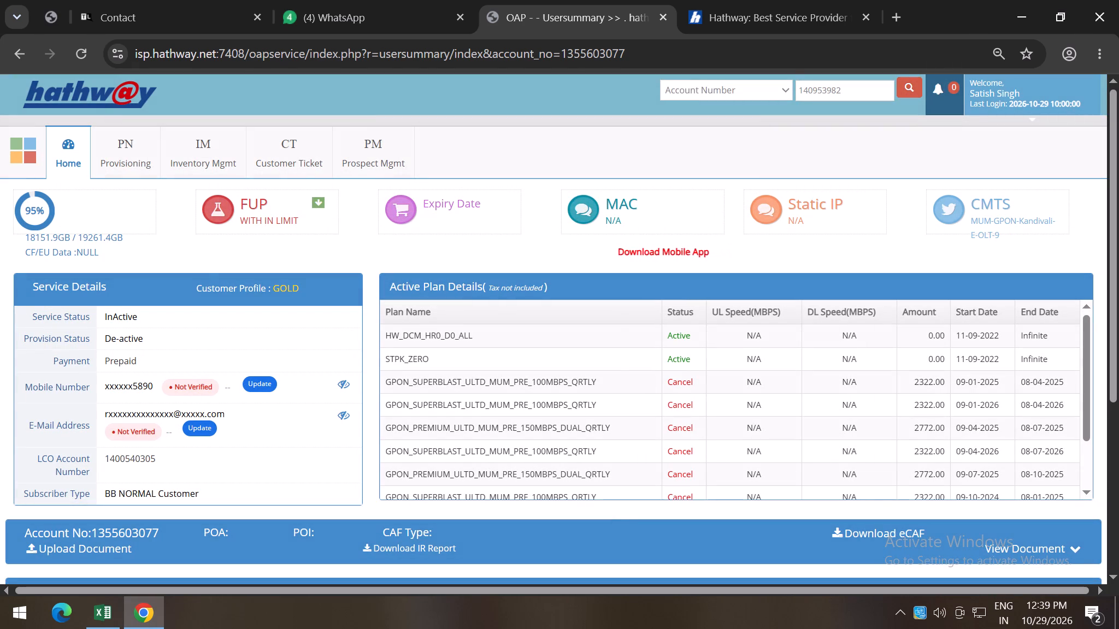
click(821, 99)
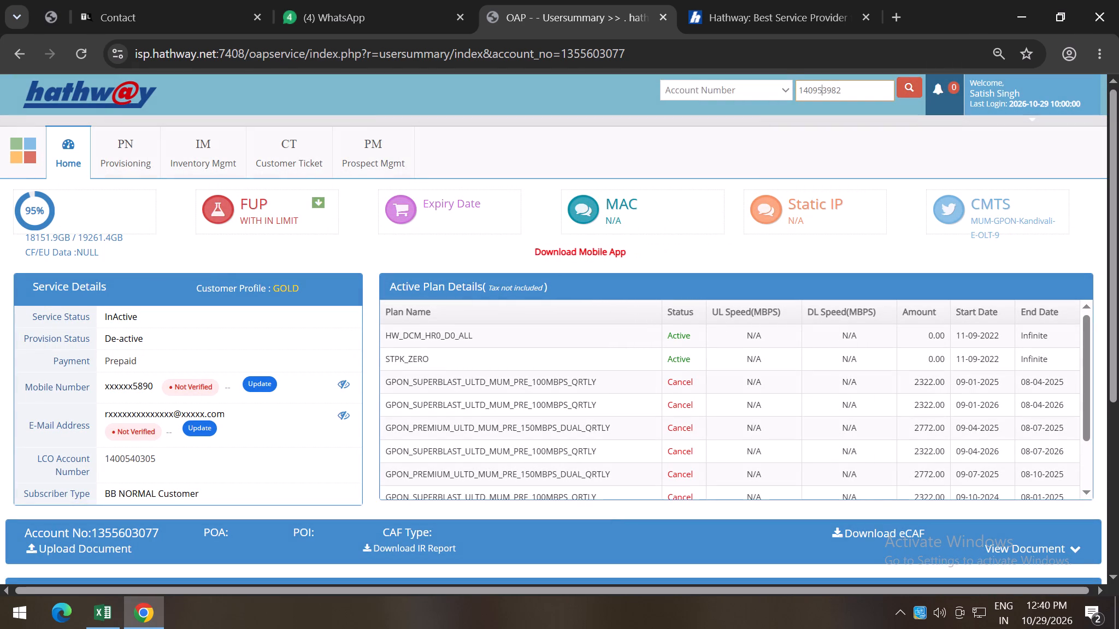
click(819, 99)
key(0)
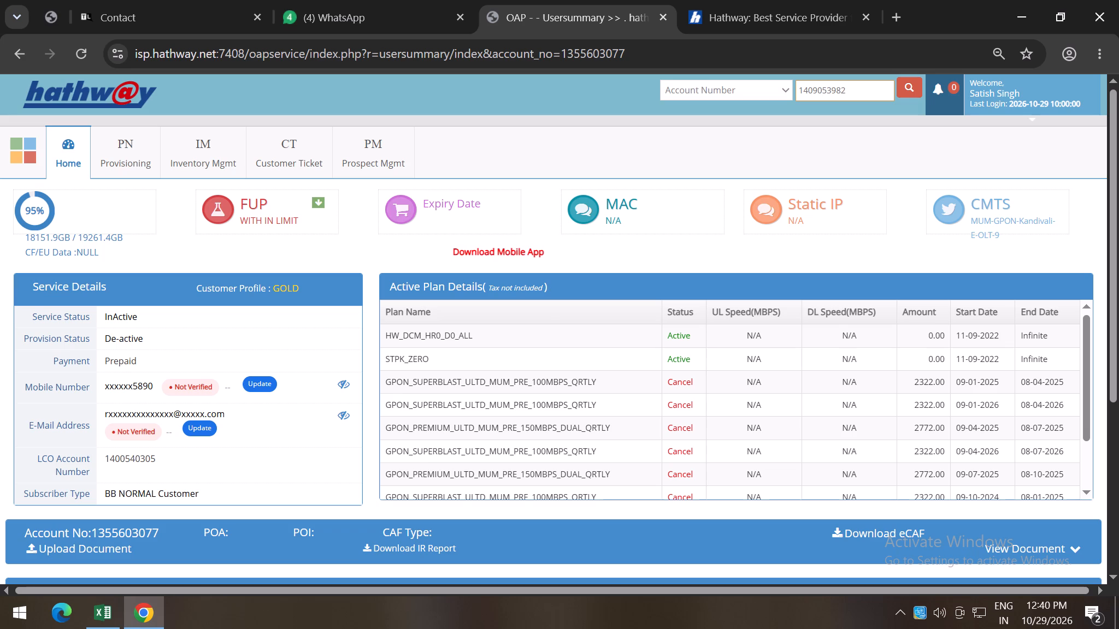
click(915, 85)
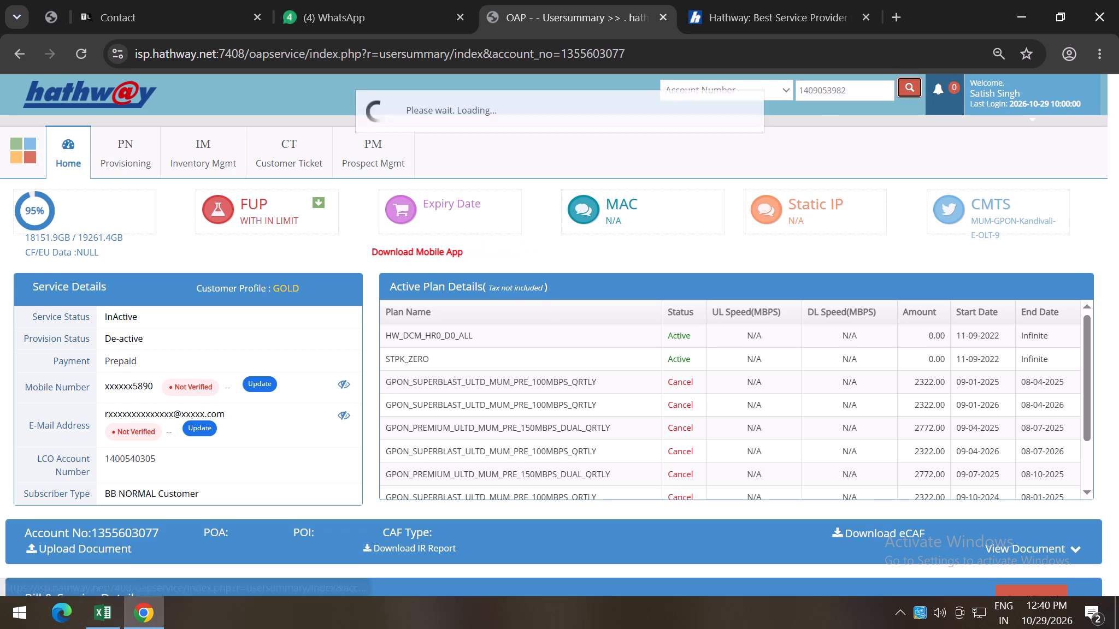
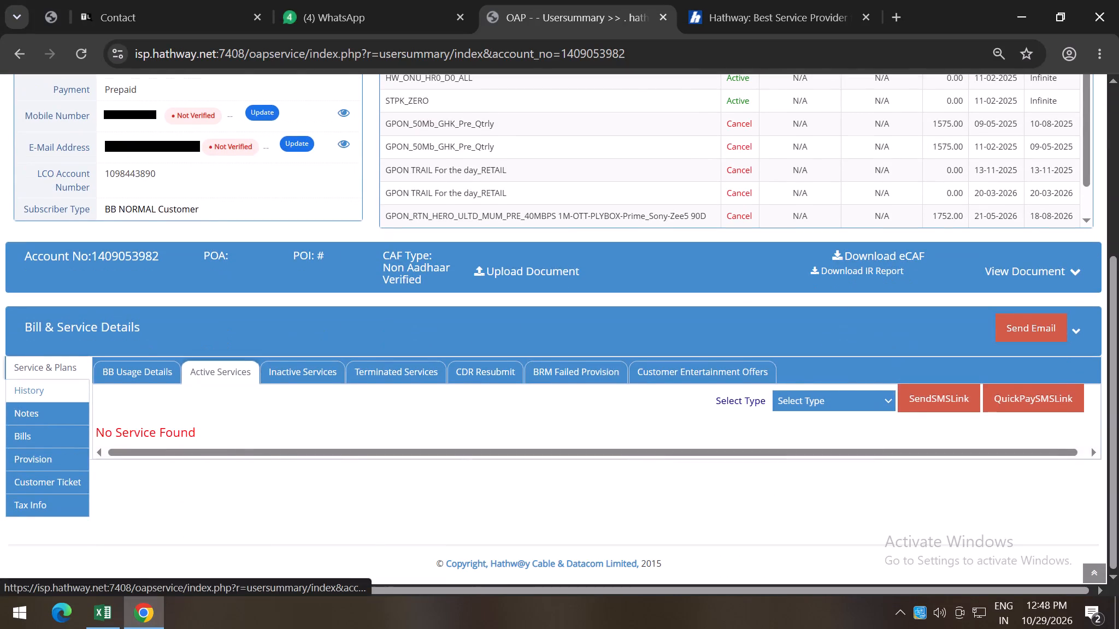
Search the customer's payment history with the start date set to 24-June-2020 and examine the listed payments.
scroll(83, 423, down, 5)
click(238, 387)
double_click(161, 384)
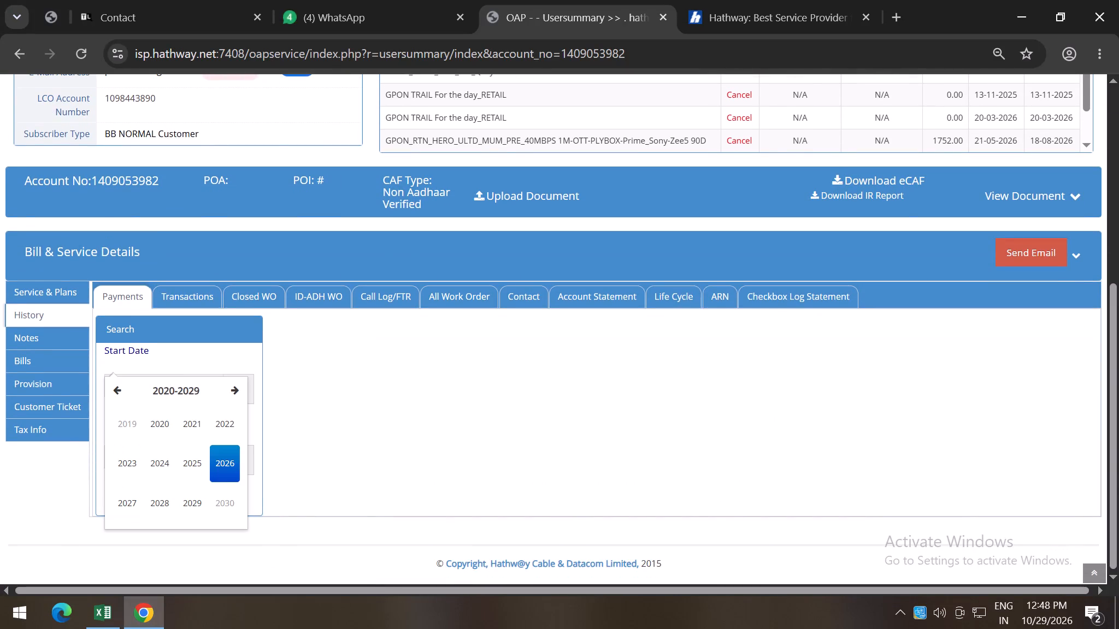
click(159, 424)
click(170, 460)
click(174, 485)
click(179, 502)
scroll(218, 500, down, 4)
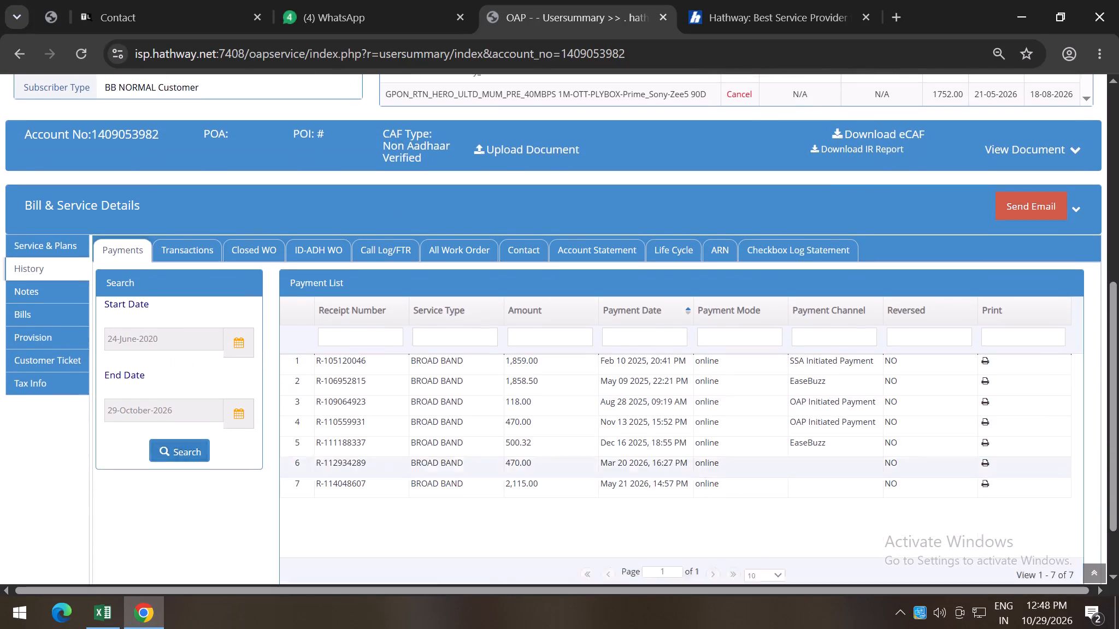
scroll(329, 486, down, 6)
double_click(721, 499)
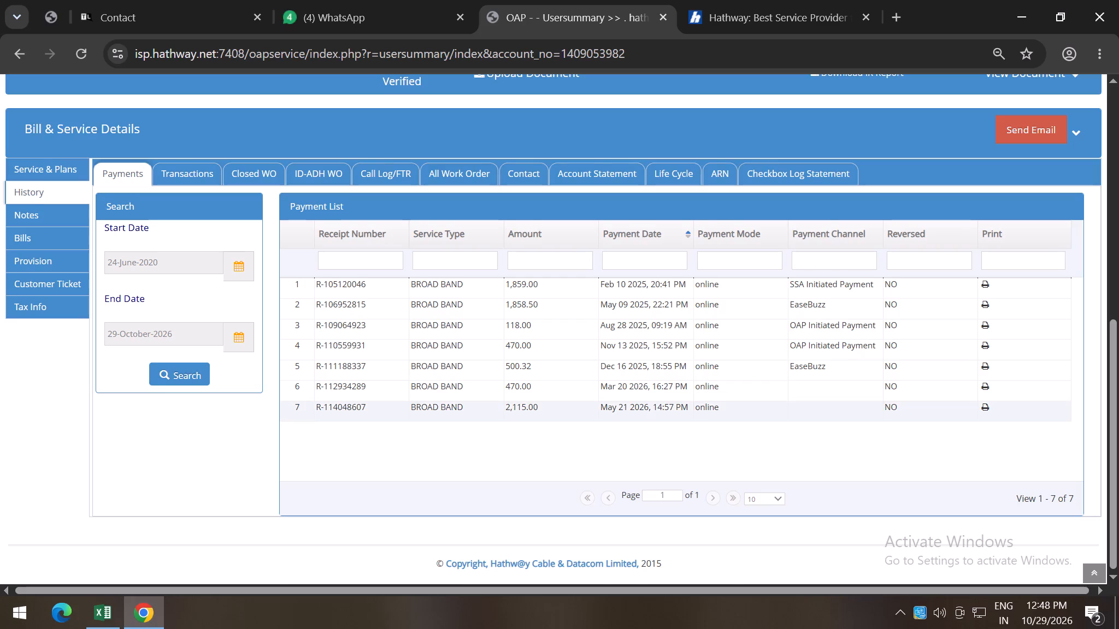
scroll(445, 407, up, 4)
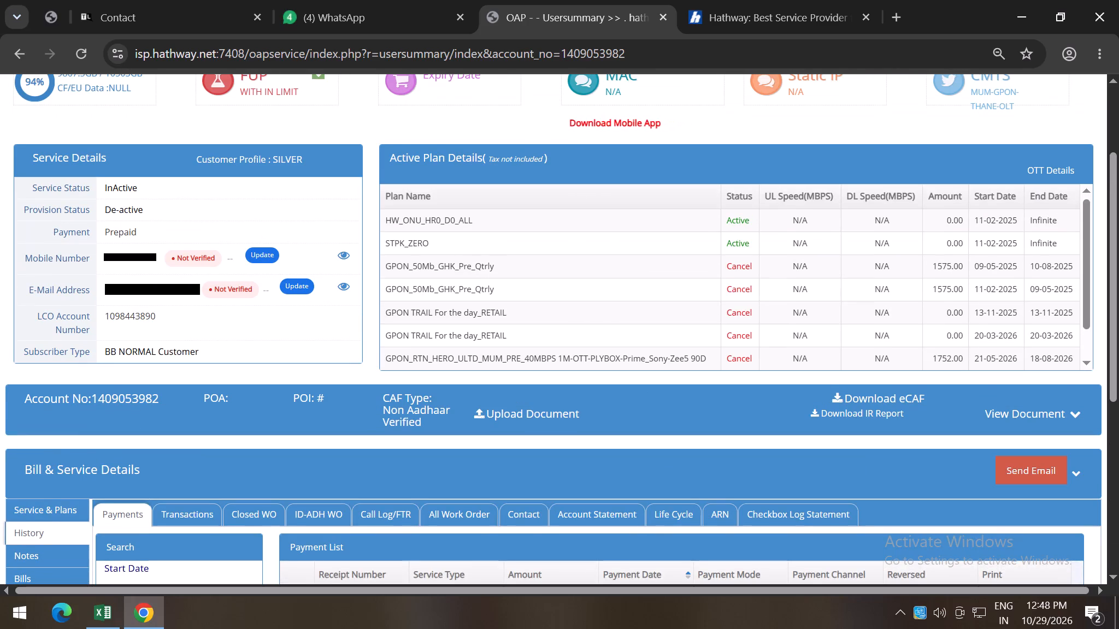
Expand the customer's document details, reveal the installation address and area, and review the payment history.
click(148, 0)
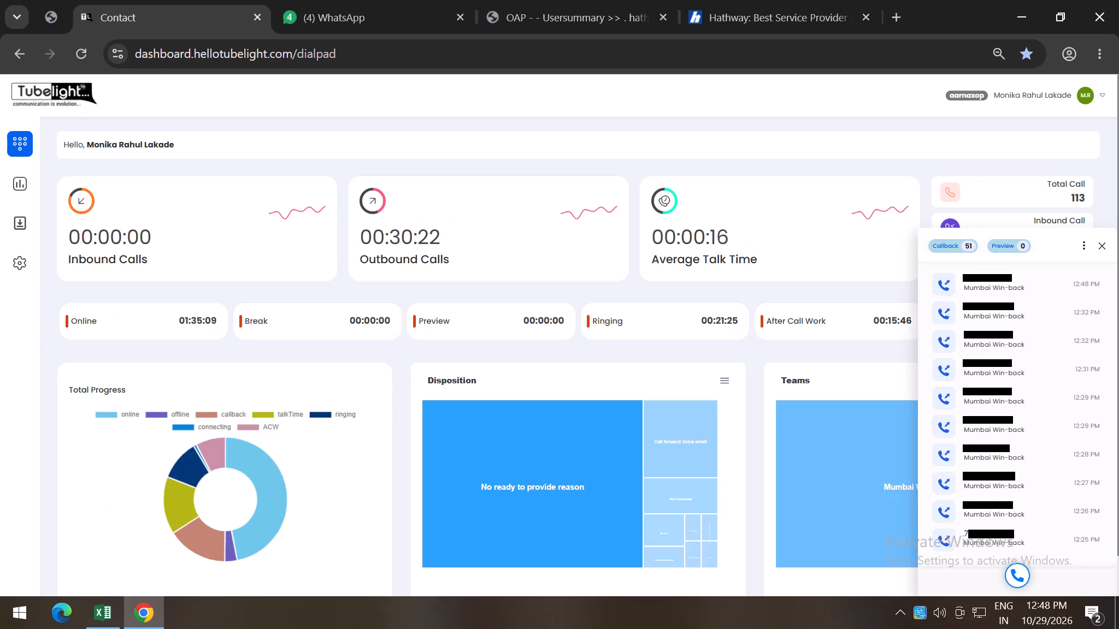
click(547, 0)
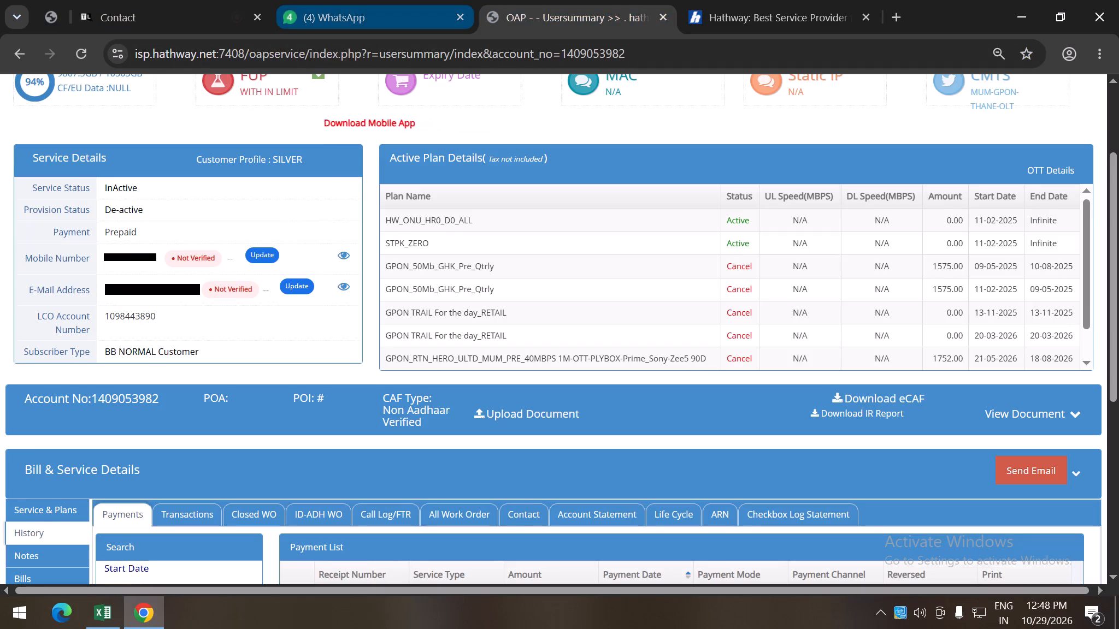
scroll(309, 537, down, 3)
click(1070, 157)
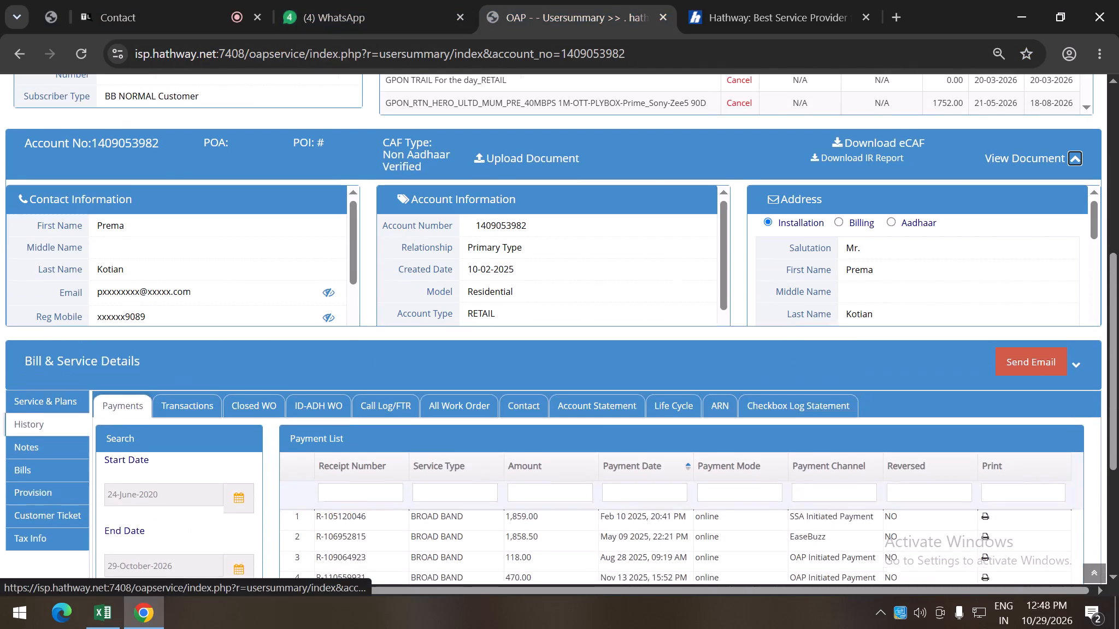
scroll(920, 301, down, 1)
click(1058, 292)
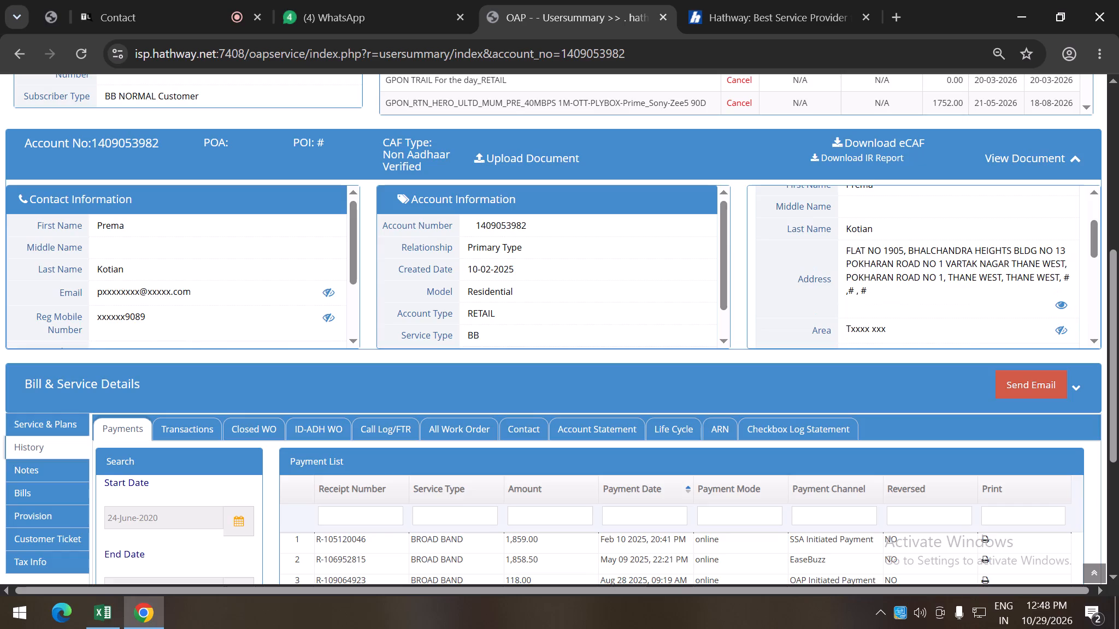
click(1058, 323)
scroll(322, 591, down, 2)
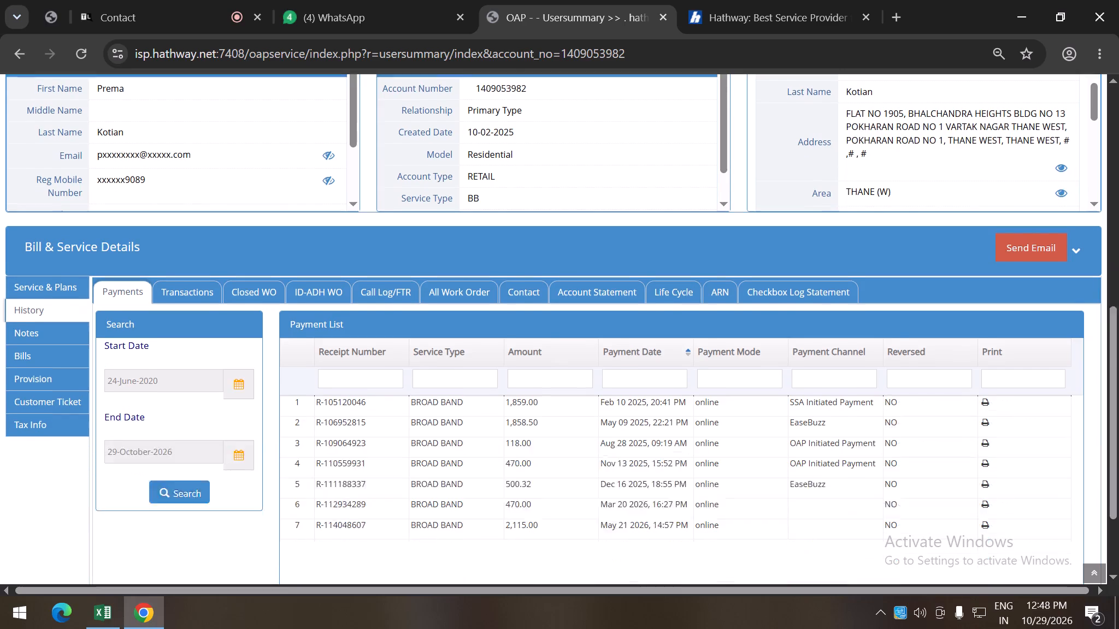
scroll(330, 578, down, 5)
scroll(379, 551, up, 2)
scroll(440, 576, up, 2)
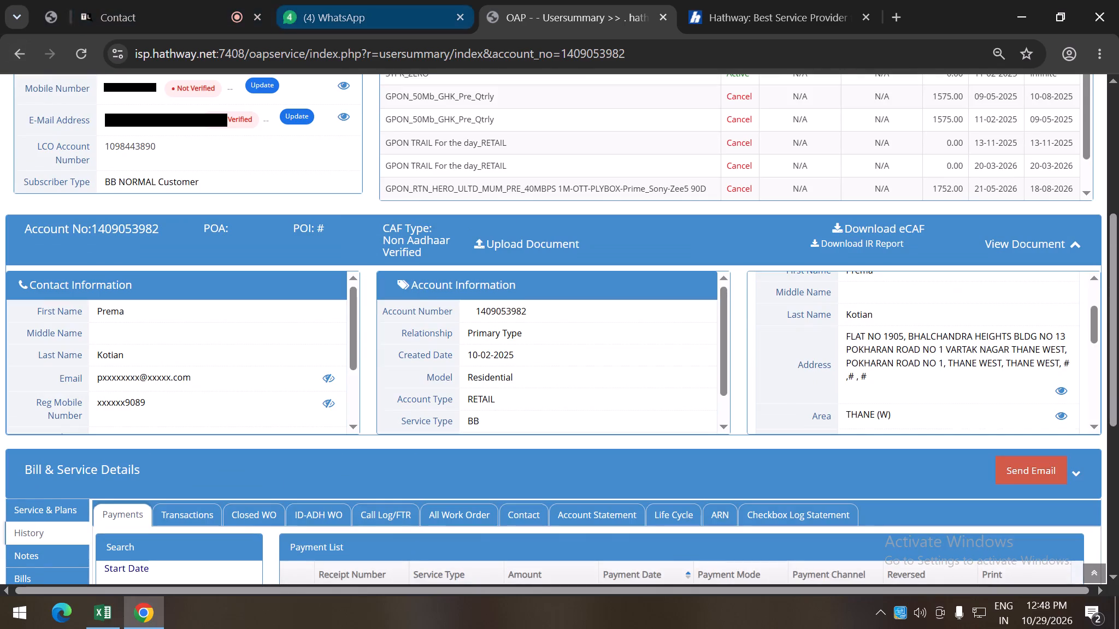
Copy the account number from the current Mumbai Win-back call's contact details and search for that account in OAP.
click(155, 14)
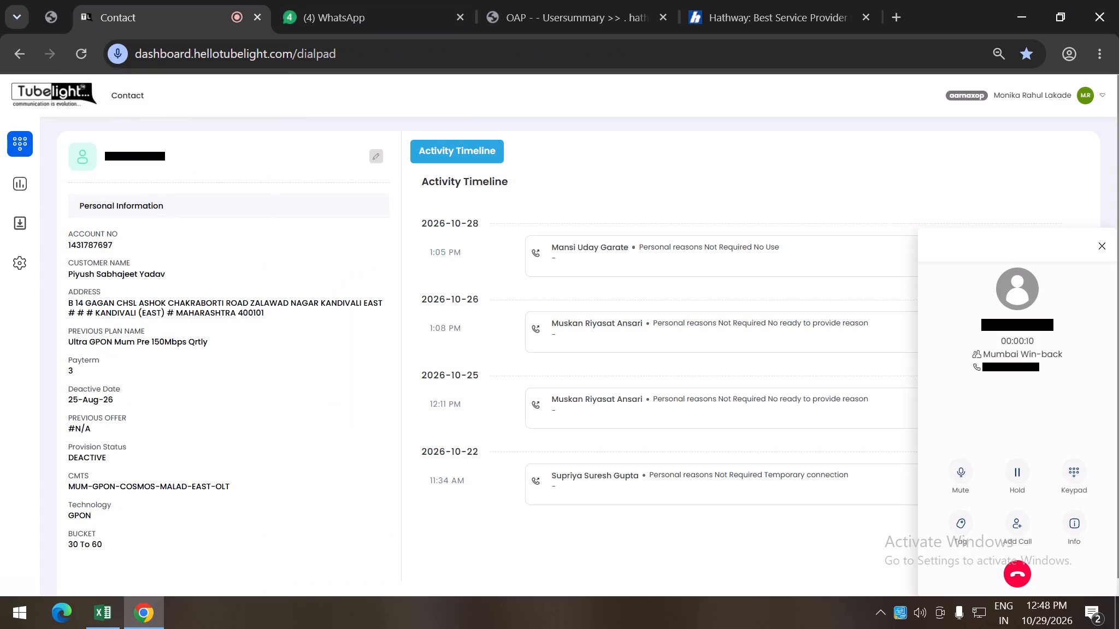
double_click(103, 250)
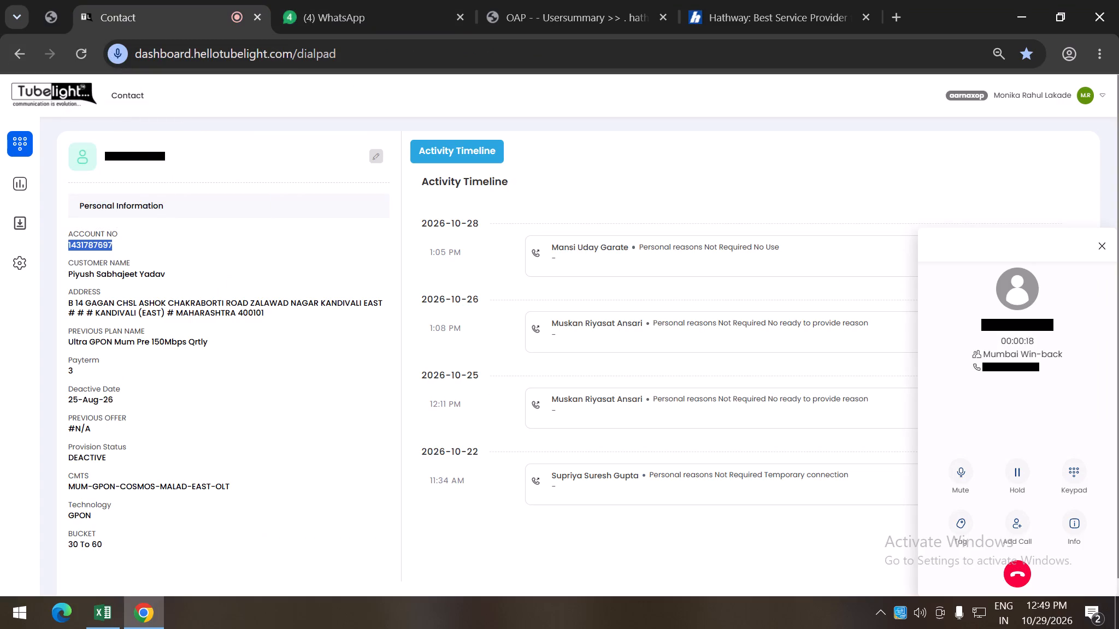
key(ctrl+c)
click(509, 0)
scroll(773, 172, up, 5)
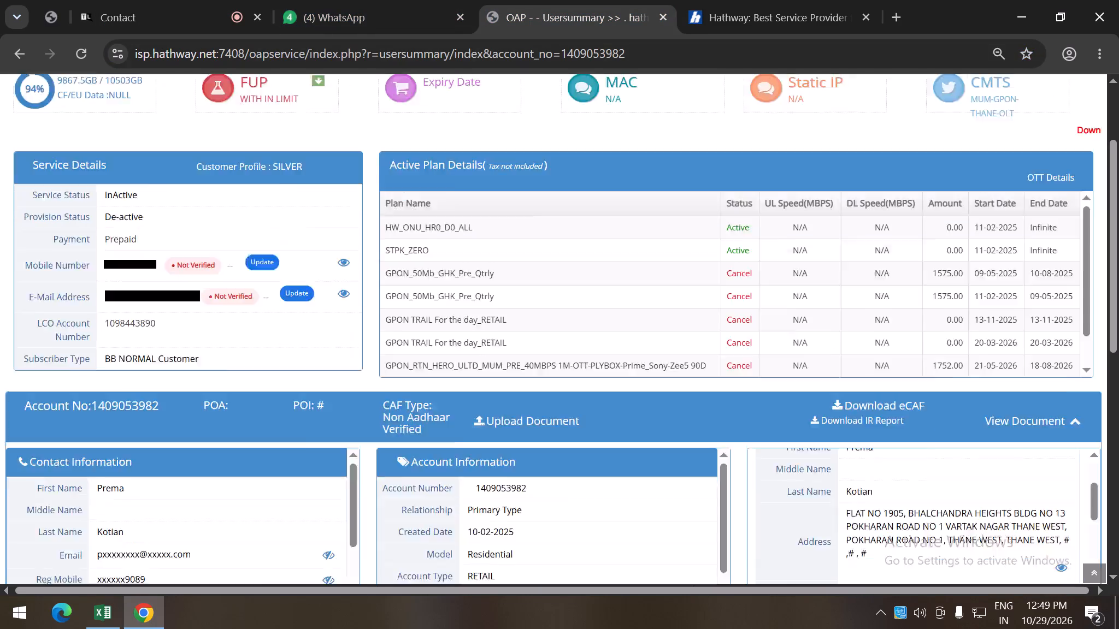
click(823, 88)
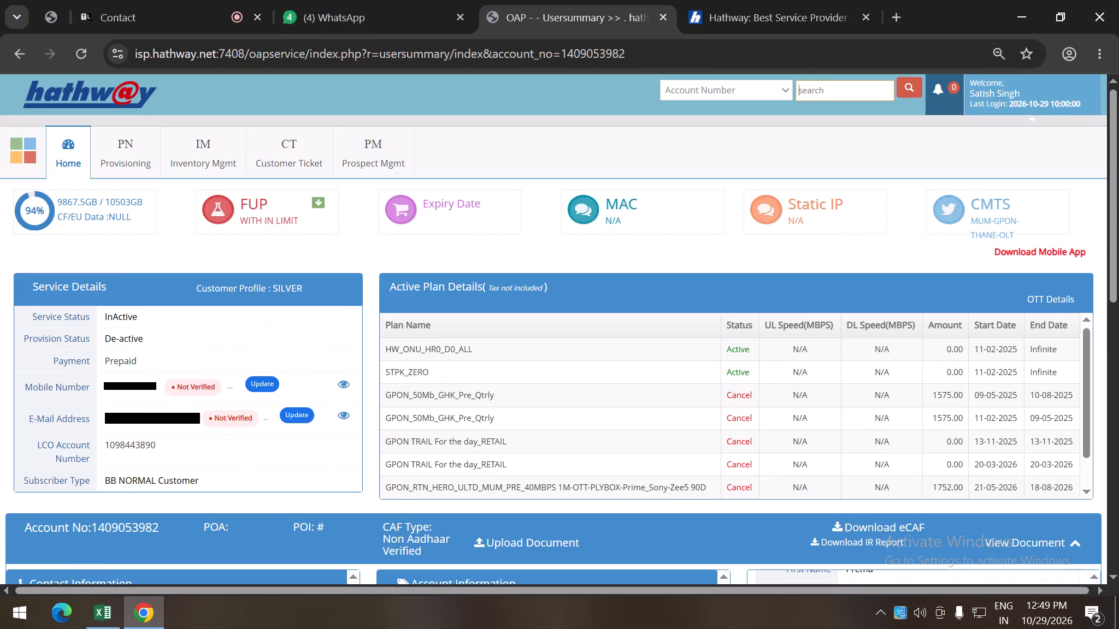
key(ctrl+v)
click(903, 91)
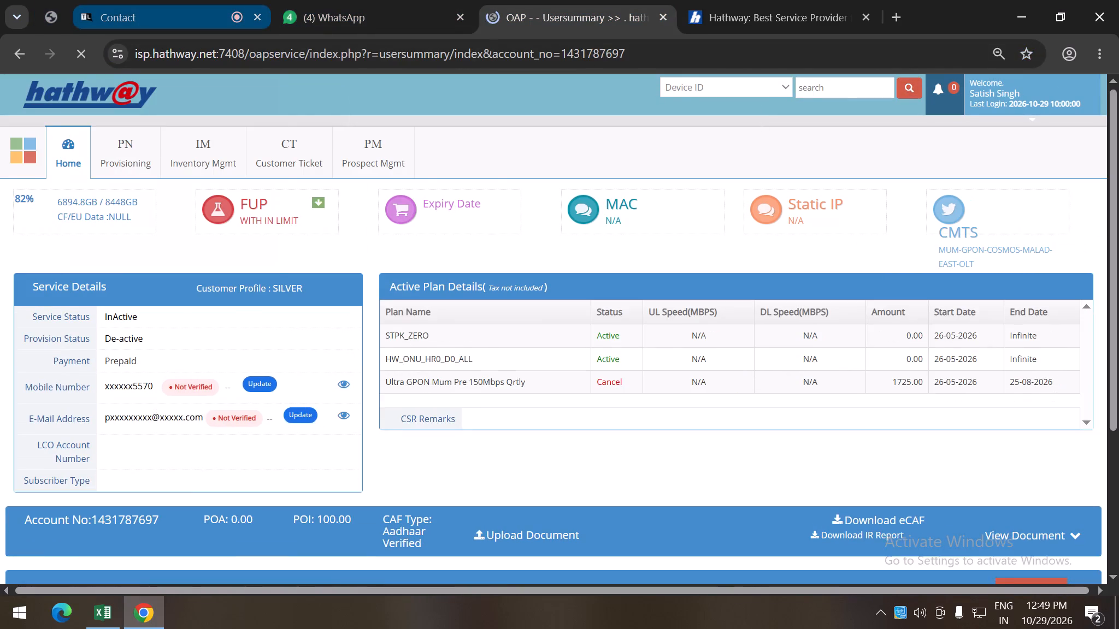
Return to the current caller's contact page and select the account number in the personal information.
click(136, 0)
click(94, 252)
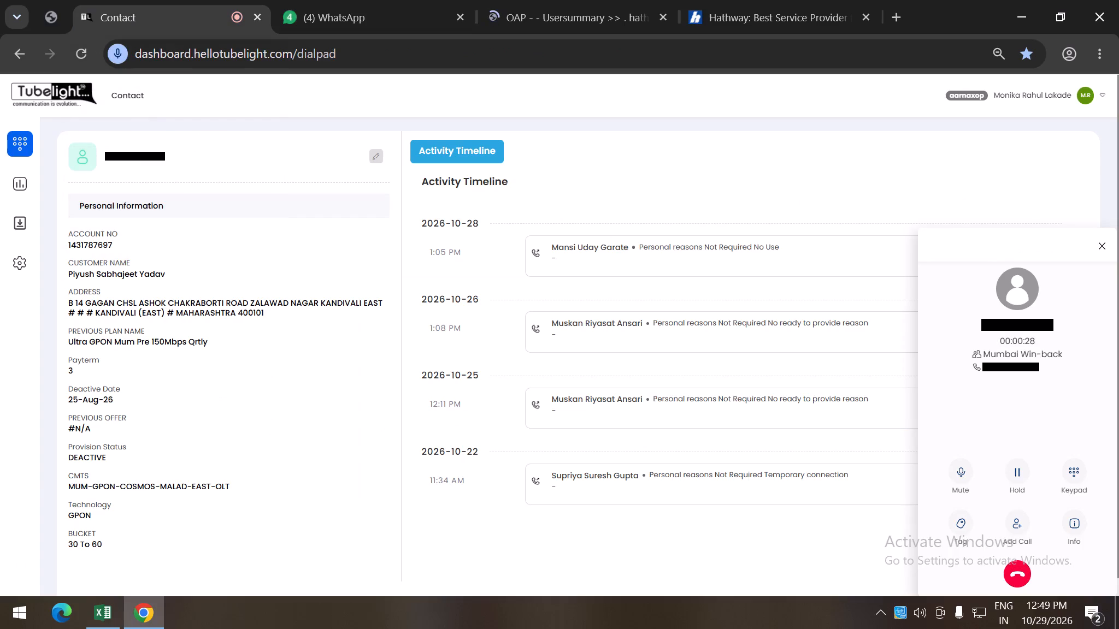
double_click(94, 252)
double_click(99, 244)
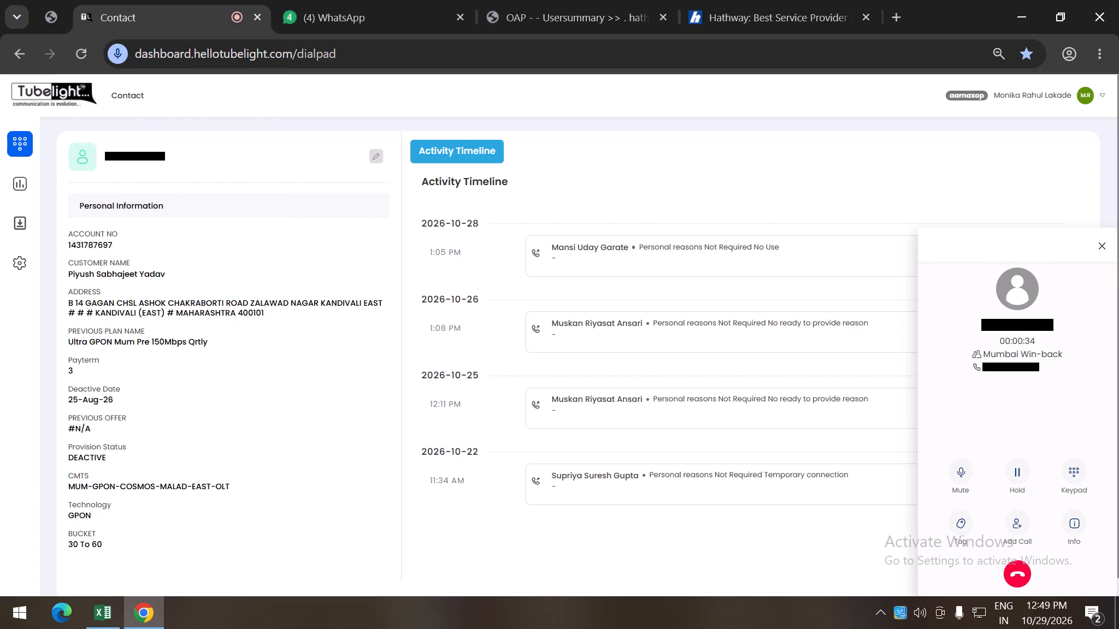
double_click(109, 247)
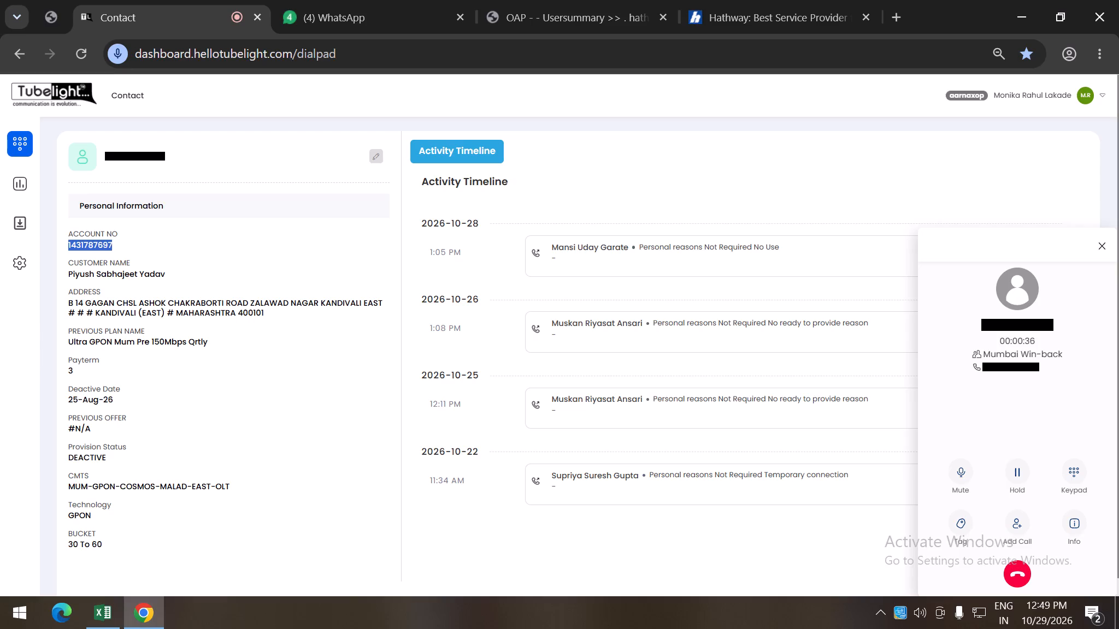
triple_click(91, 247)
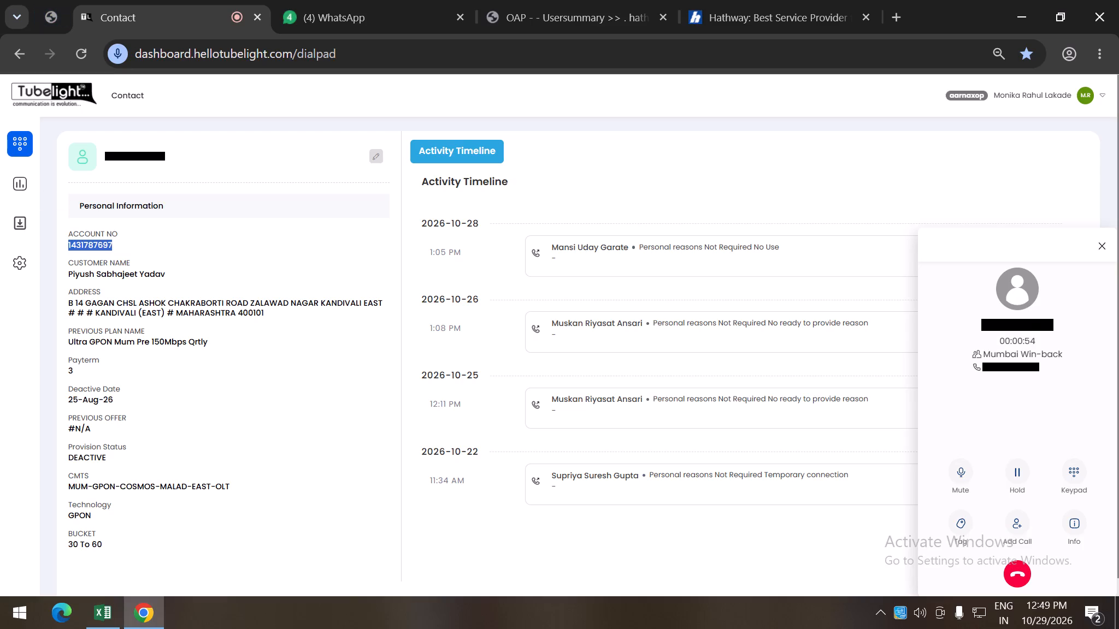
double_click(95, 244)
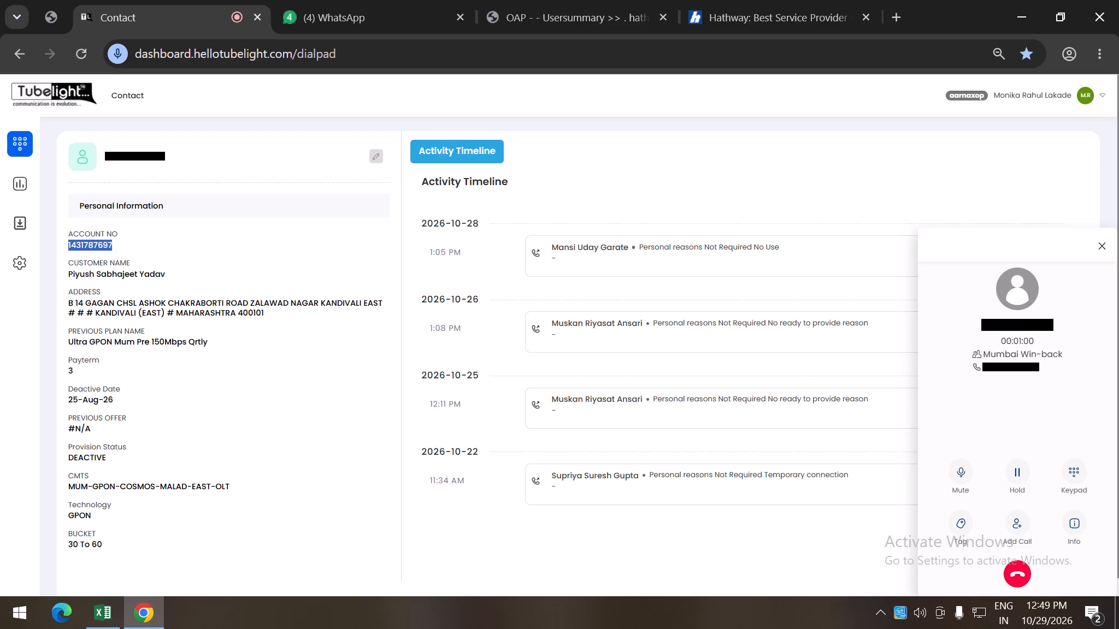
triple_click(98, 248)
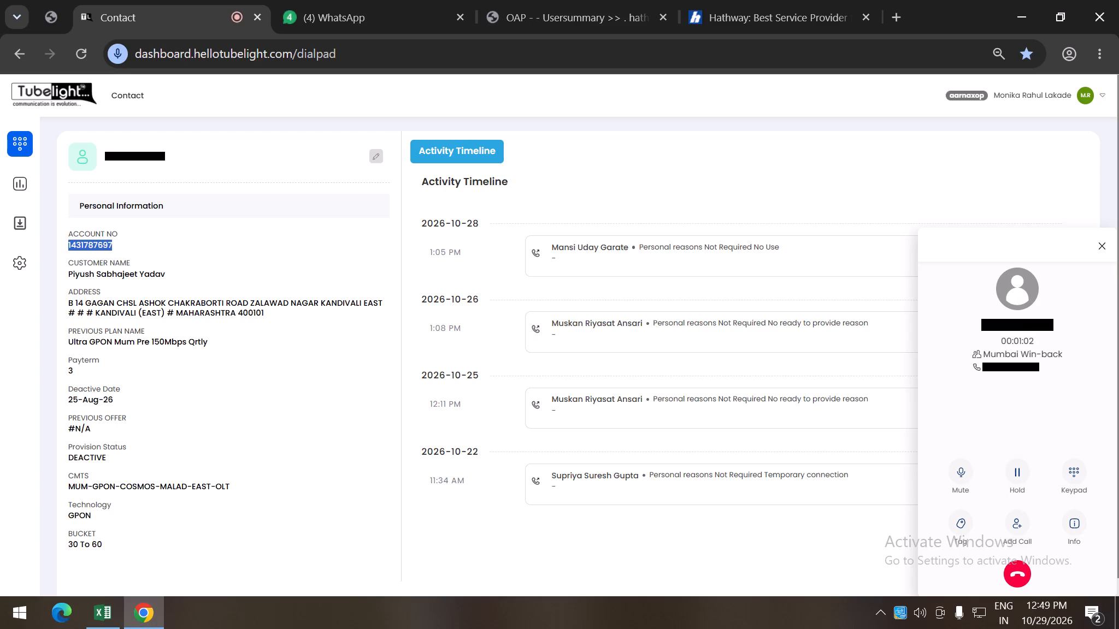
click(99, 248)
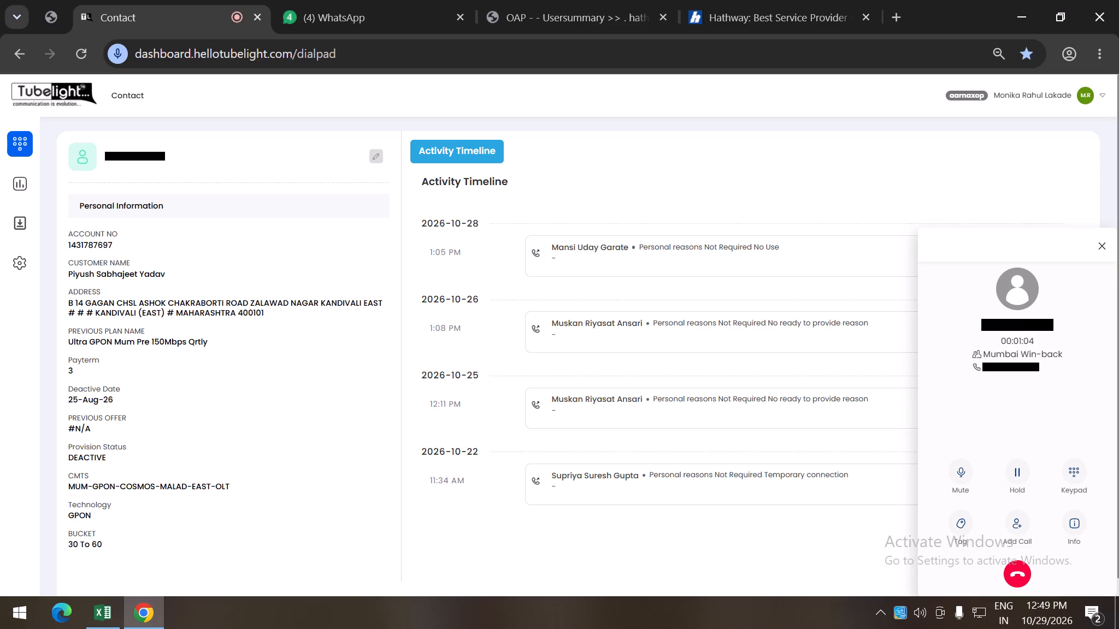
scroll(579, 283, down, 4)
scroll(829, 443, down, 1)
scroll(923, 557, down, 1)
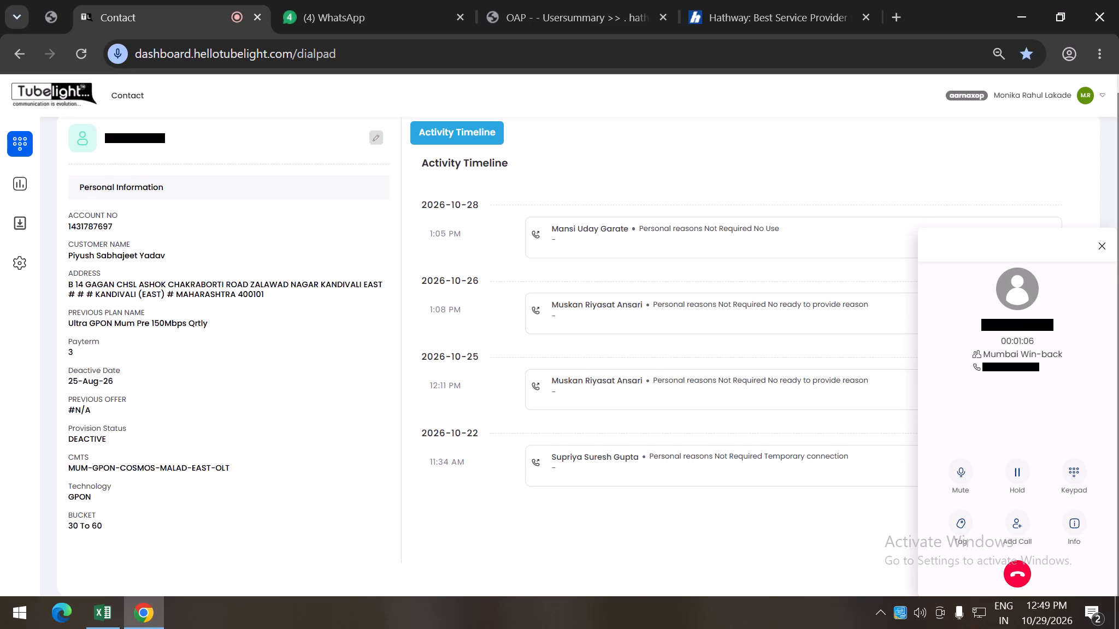
End the current Mumbai Win-back call and tag it with the review Personal reasons.
click(1018, 567)
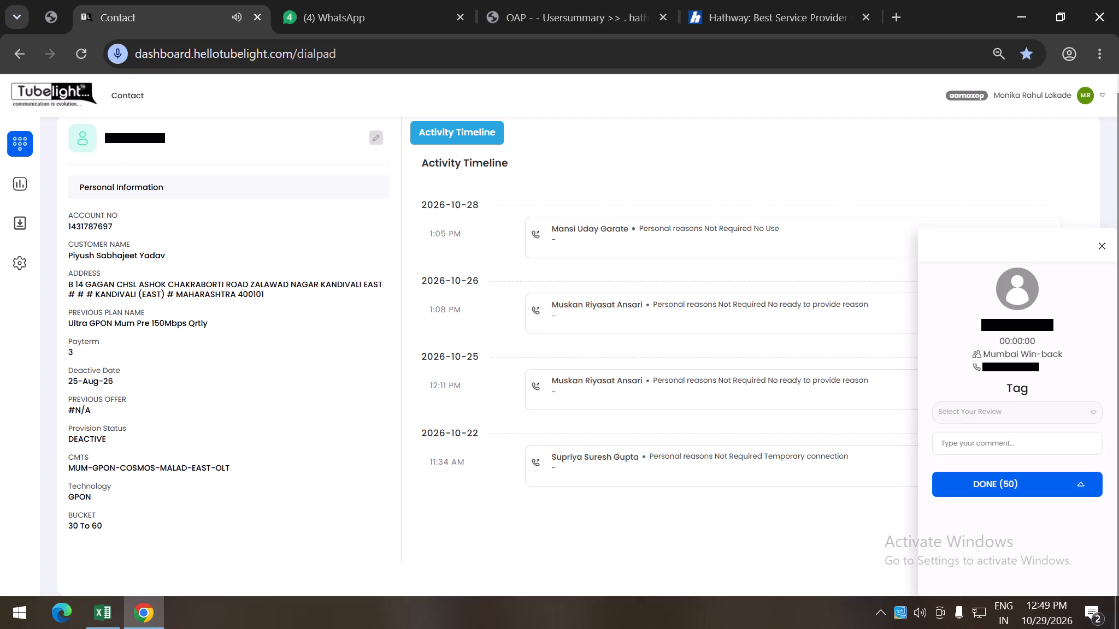
click(973, 404)
scroll(944, 478, down, 2)
scroll(968, 453, up, 1)
click(969, 453)
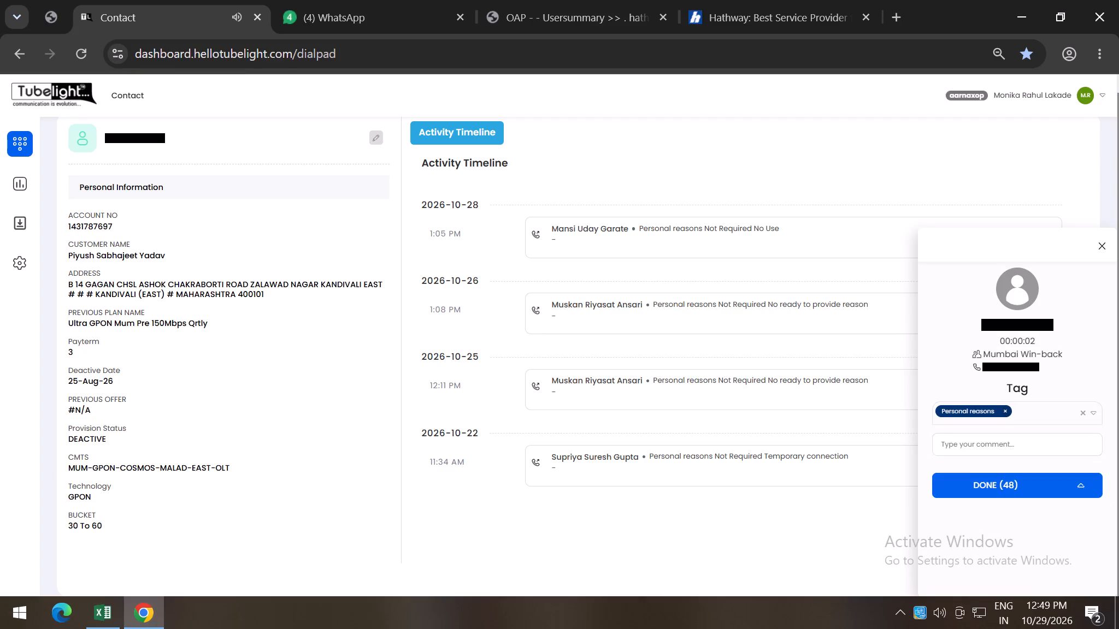
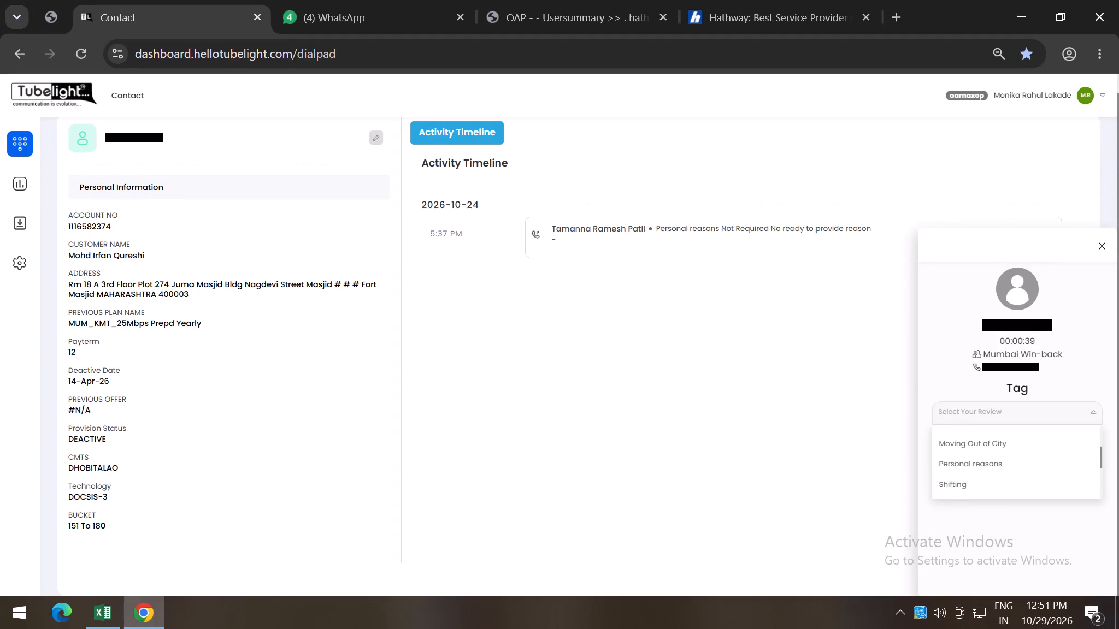
Tag the current Mumbai Win-back call as Personal reasons, Not Required, No ready to provide reason.
click(977, 462)
click(1022, 414)
click(994, 475)
click(1011, 429)
click(1008, 467)
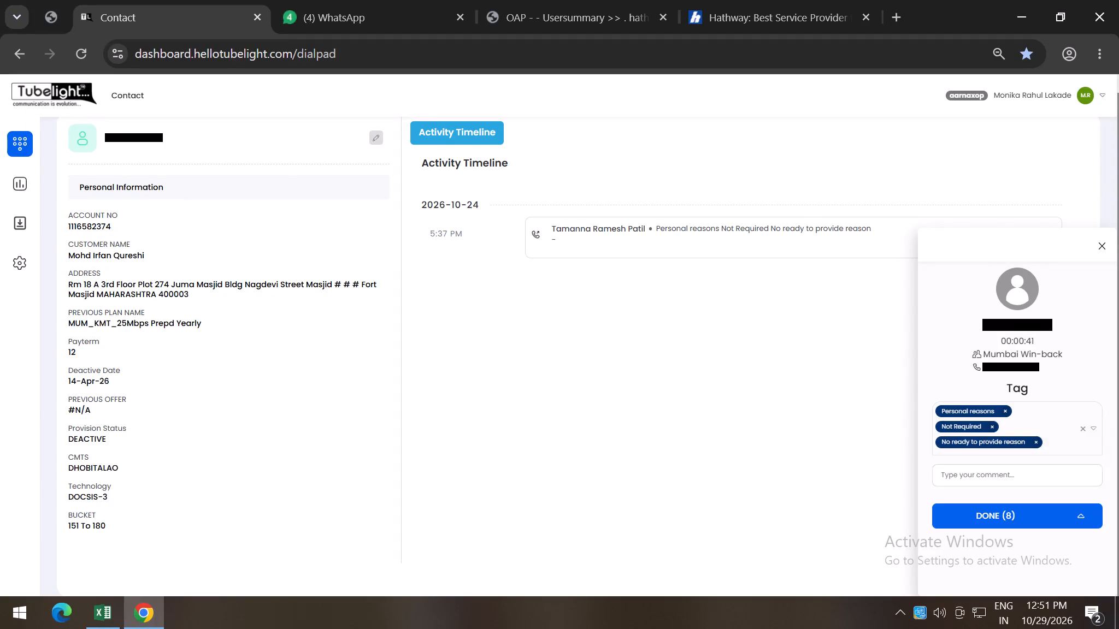
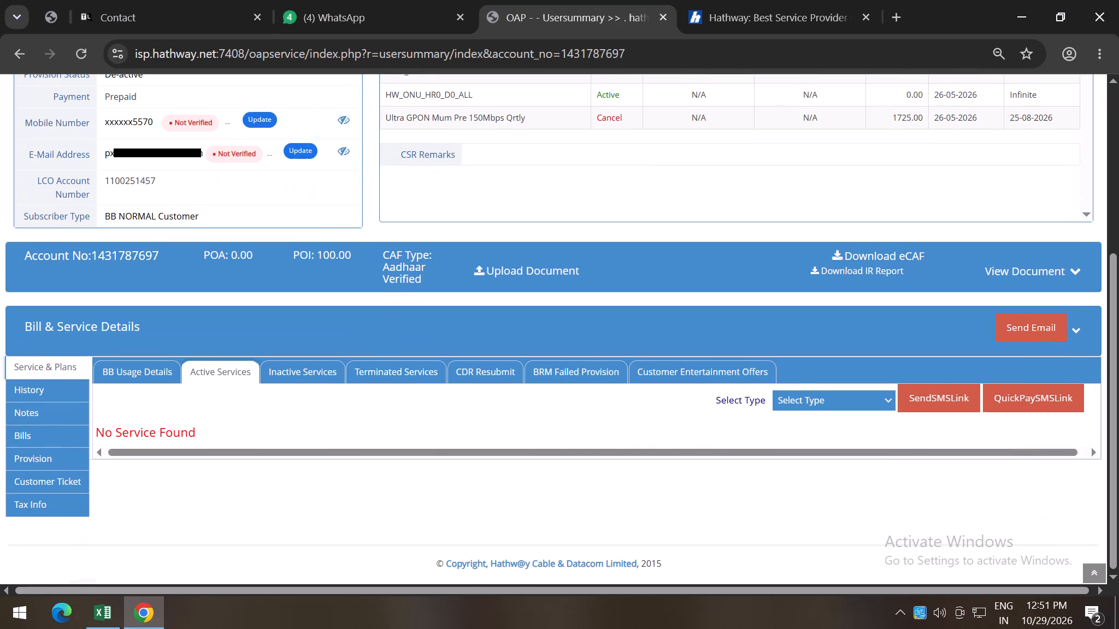
Open the account's payment history and bring up the year selection for the search start date.
click(79, 388)
click(237, 466)
double_click(186, 463)
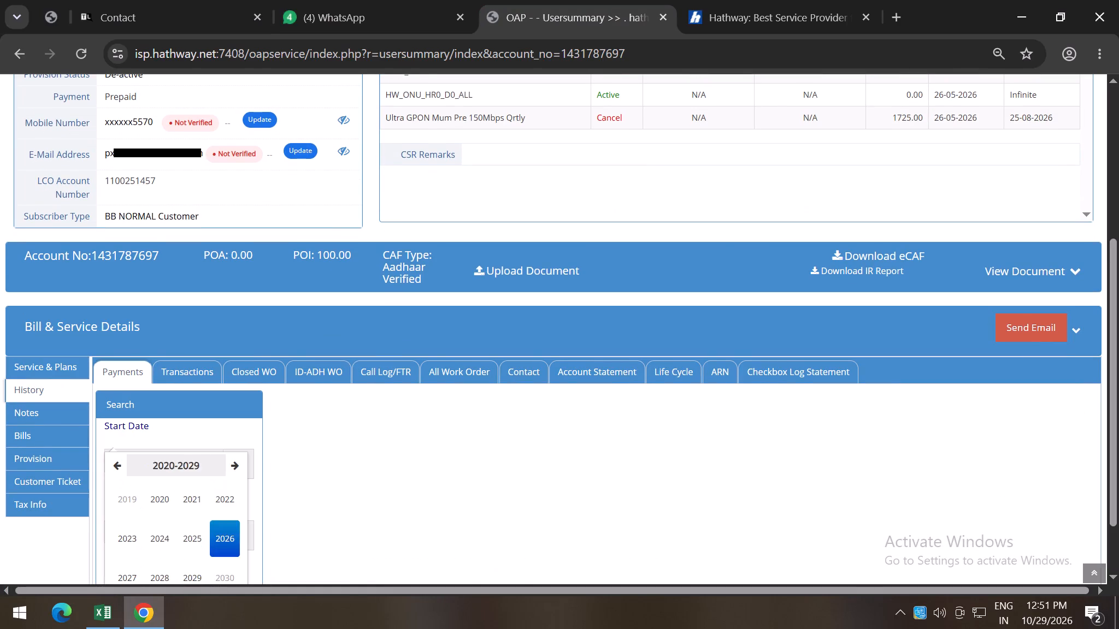
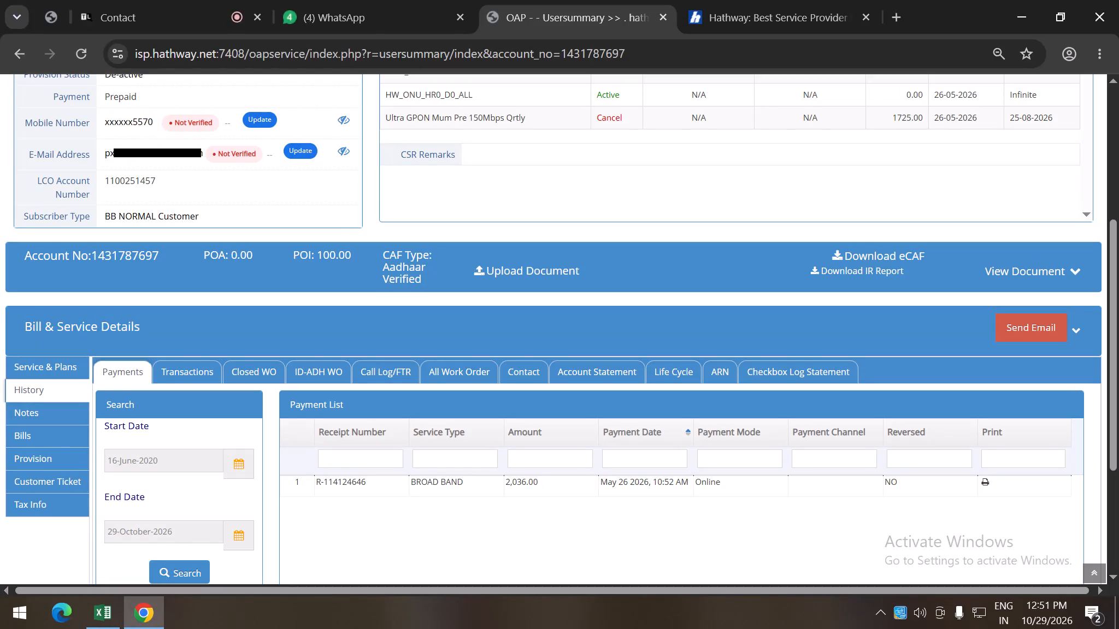
Reveal the customer's masked e-mail address in the OAP account summary.
click(342, 149)
End the current Mumbai Win-back call in Tubelight and tag it Not Connect and Not Contactable, with a third-level reason.
click(84, 0)
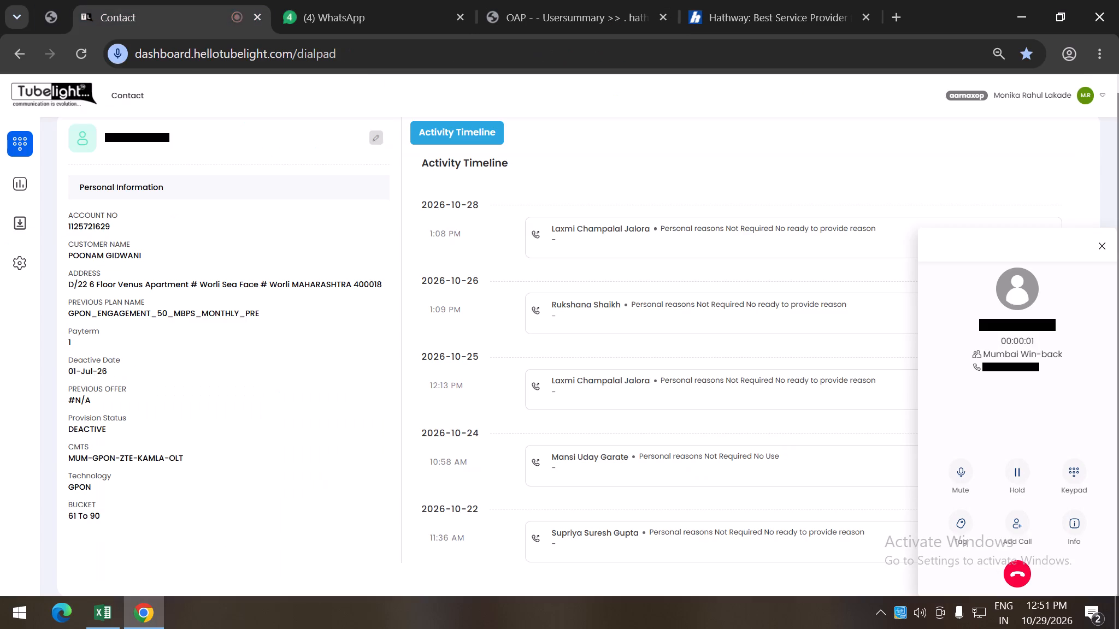
click(1009, 561)
click(1012, 578)
click(977, 416)
scroll(982, 446, down, 2)
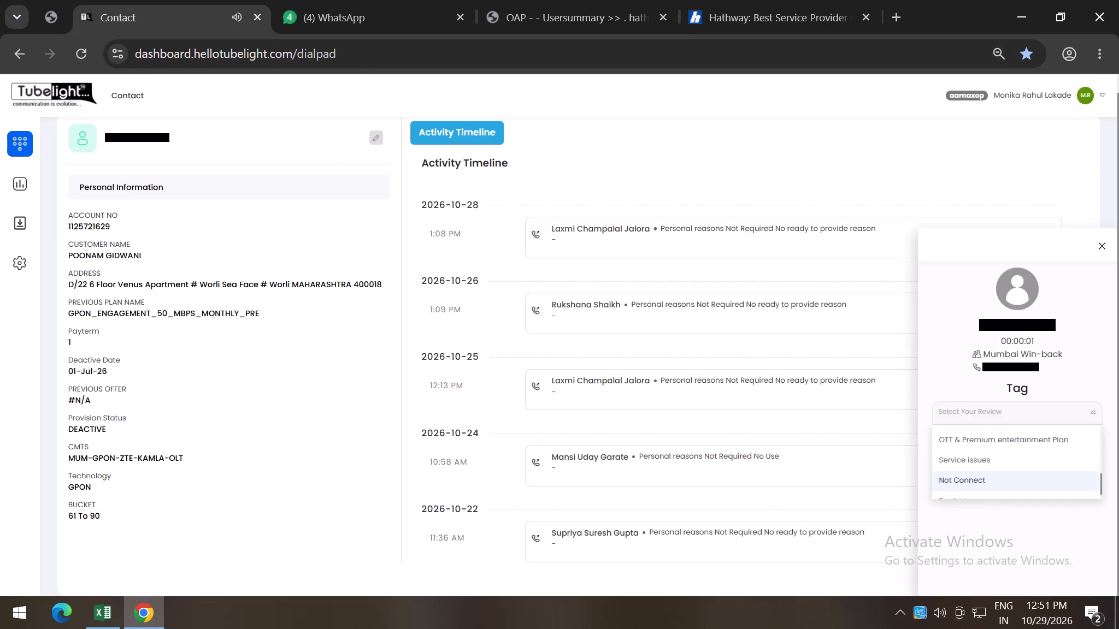
click(958, 483)
click(1035, 406)
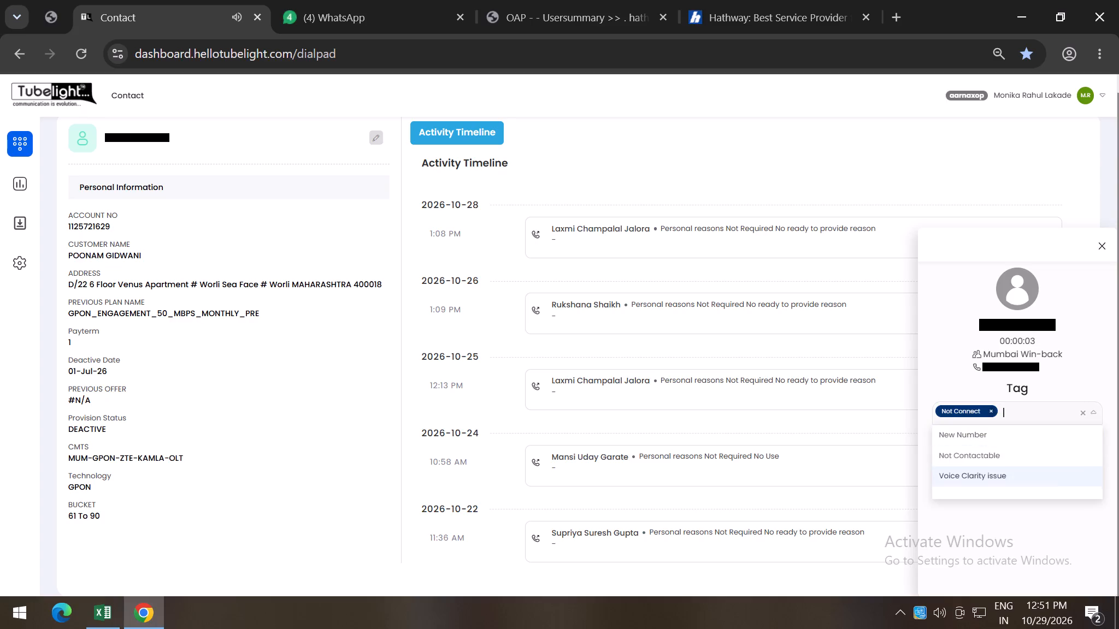
click(983, 459)
click(1030, 424)
scroll(965, 486, down, 2)
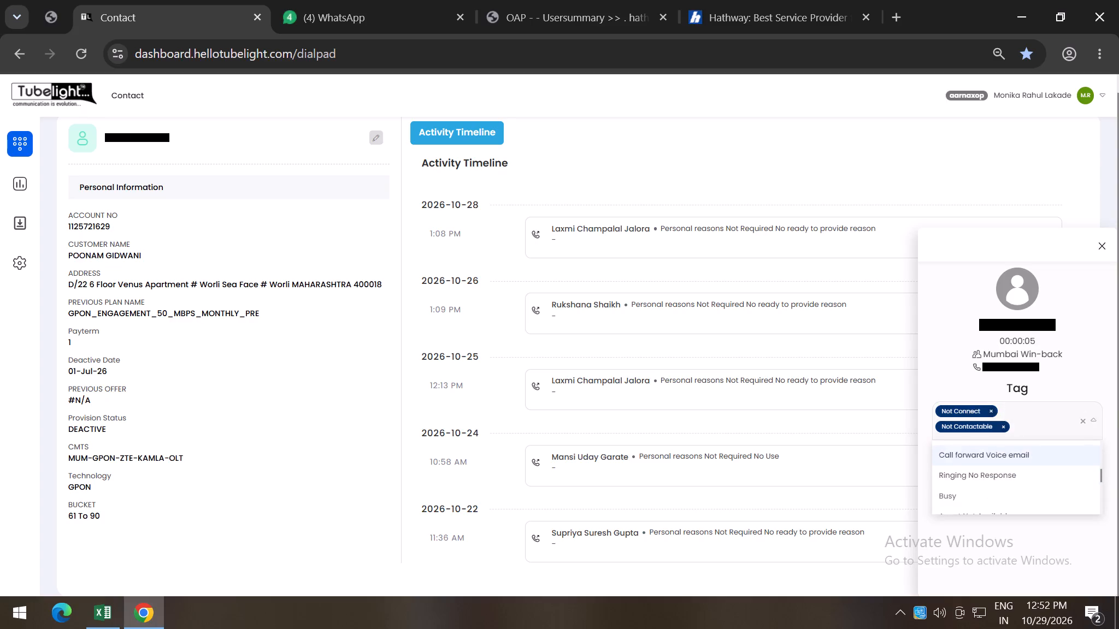
Complete the Not Connect, Not Contactable call tag with the Call forward Voice email reason and submit it.
click(980, 458)
click(993, 506)
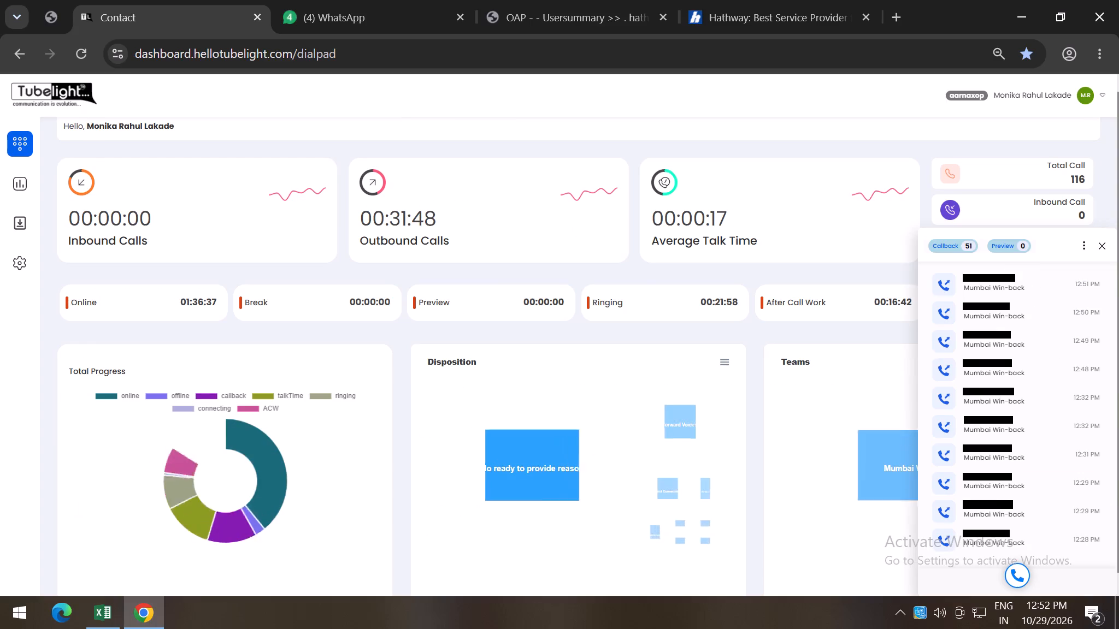
Return to the customer's OAP account summary, reveal the registered mobile number, and reload the payment history.
click(505, 16)
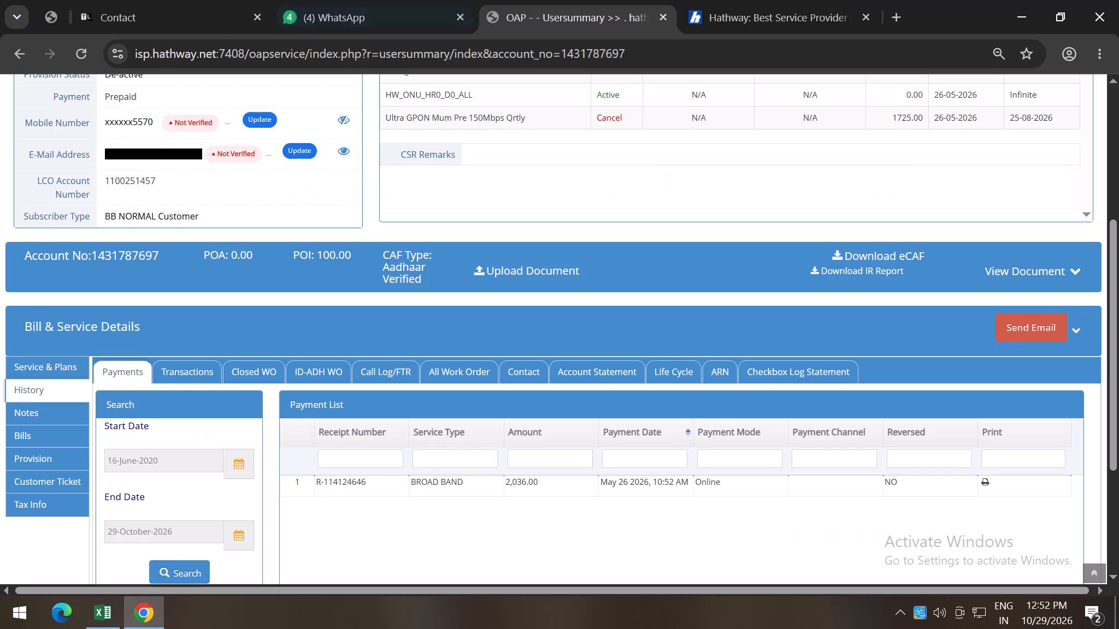
click(151, 0)
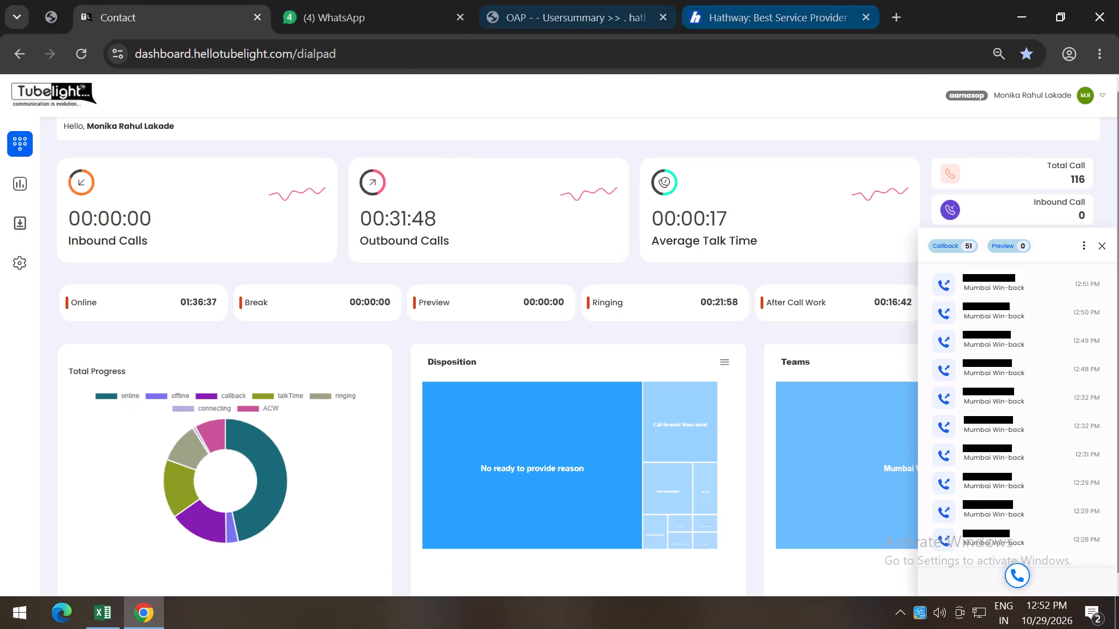
click(523, 0)
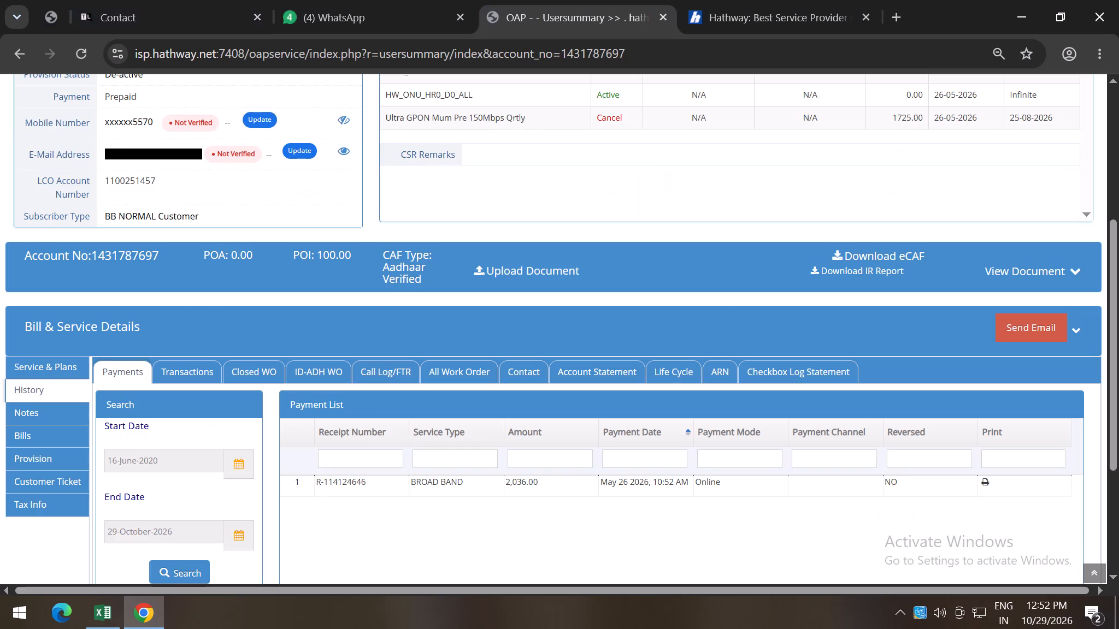
click(155, 0)
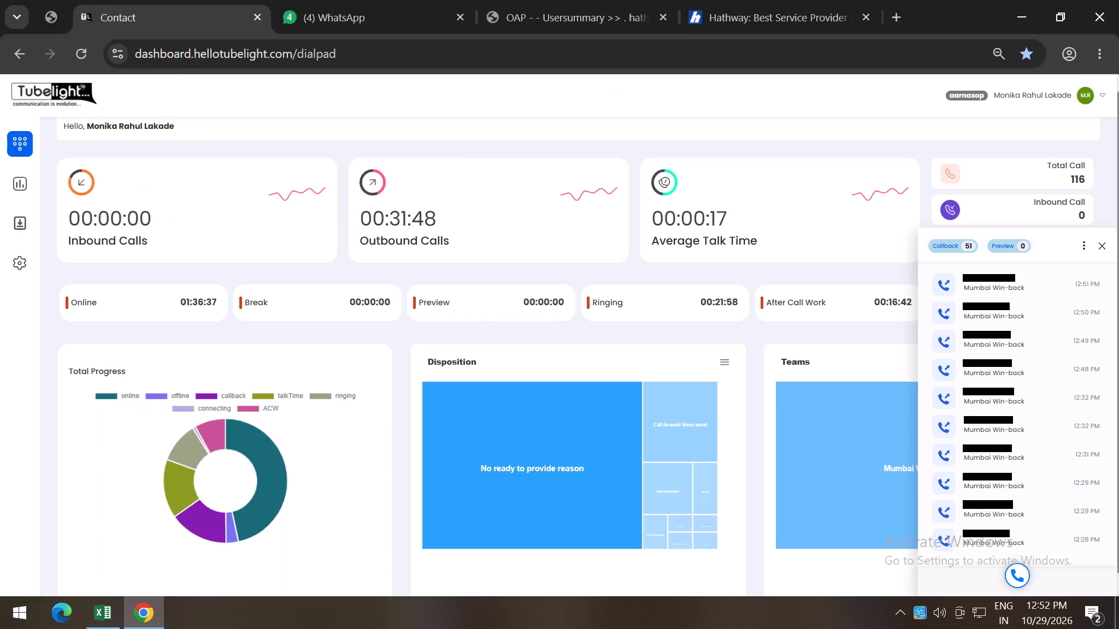
click(600, 0)
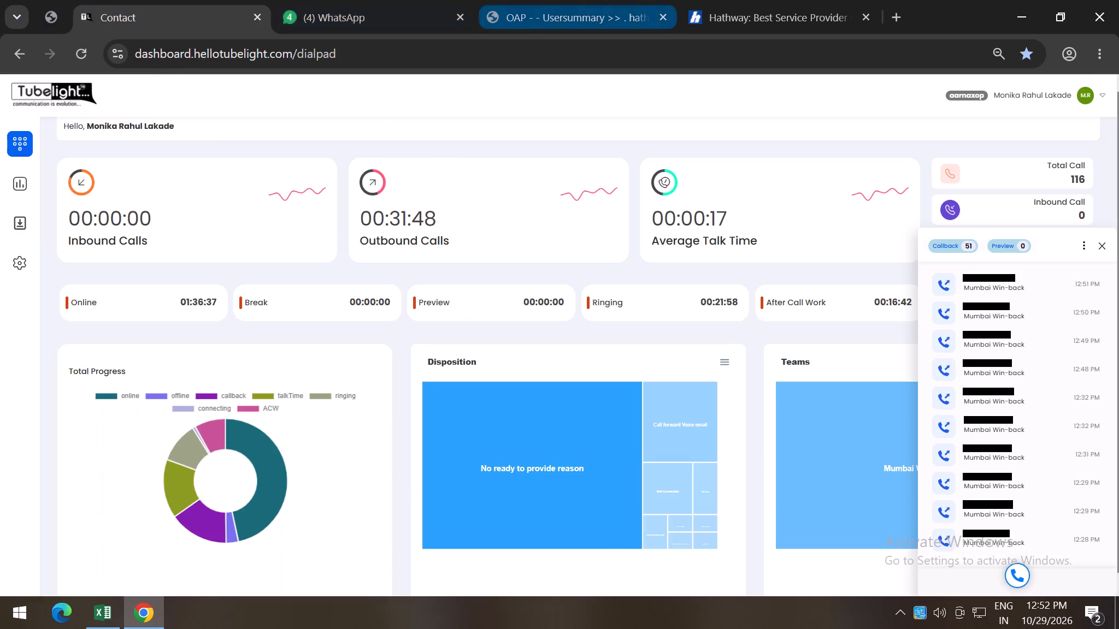
scroll(621, 299, up, 2)
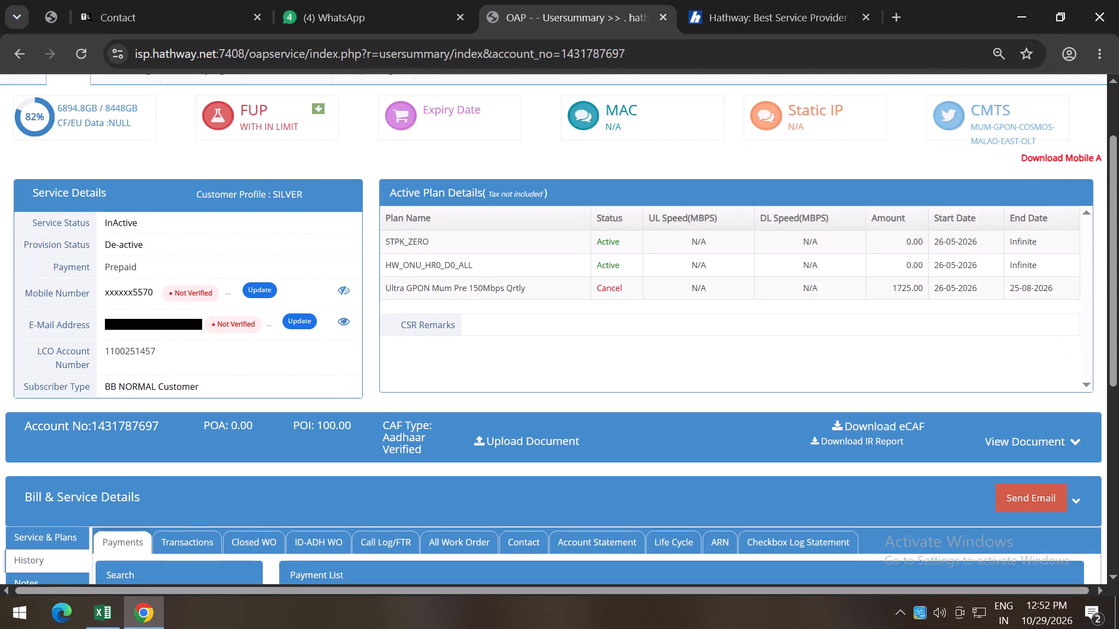
click(341, 293)
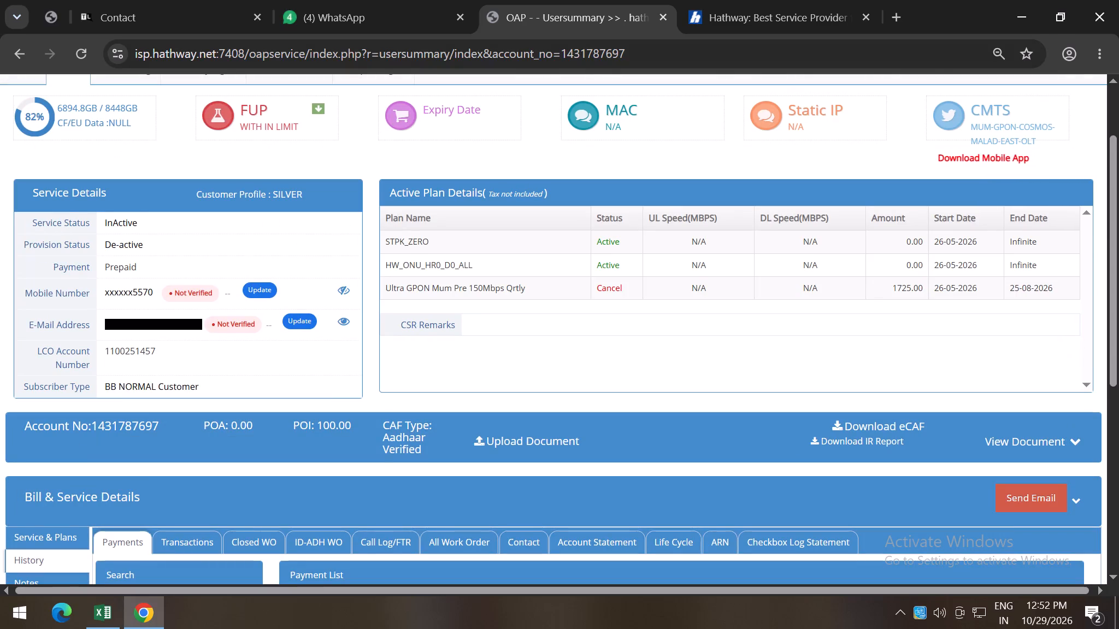
double_click(348, 325)
scroll(15, 446, down, 3)
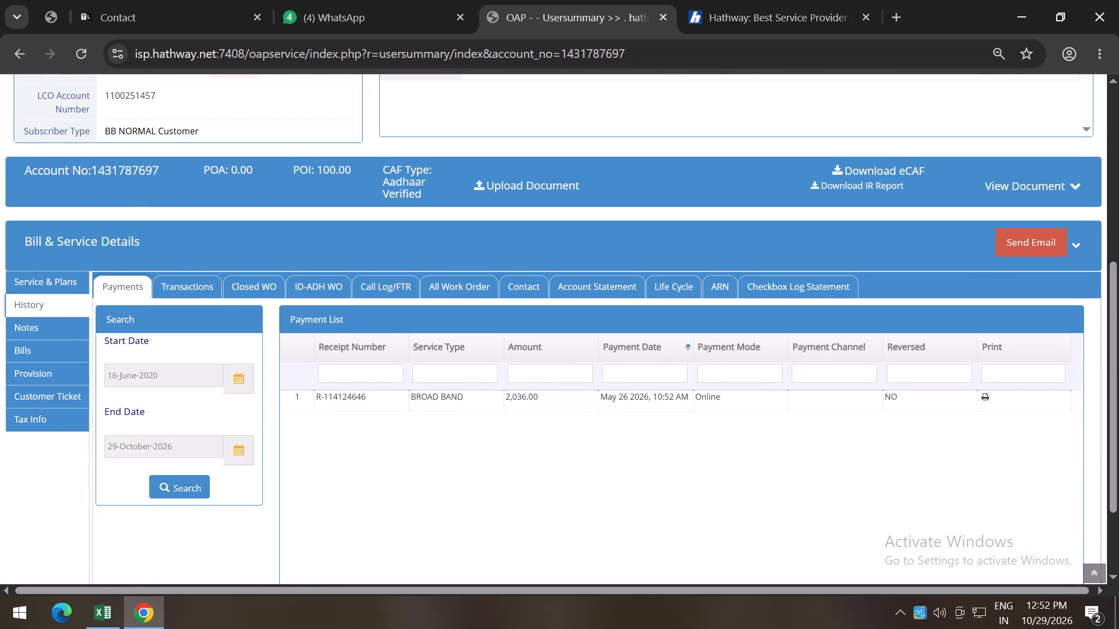
click(185, 493)
scroll(350, 436, up, 1)
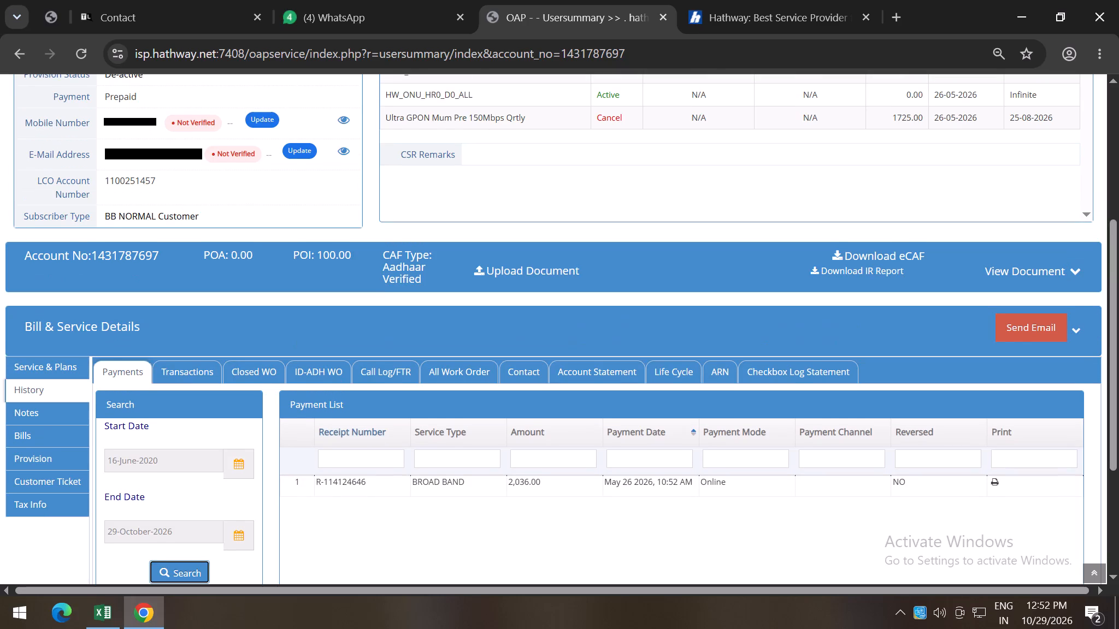
scroll(355, 435, up, 1)
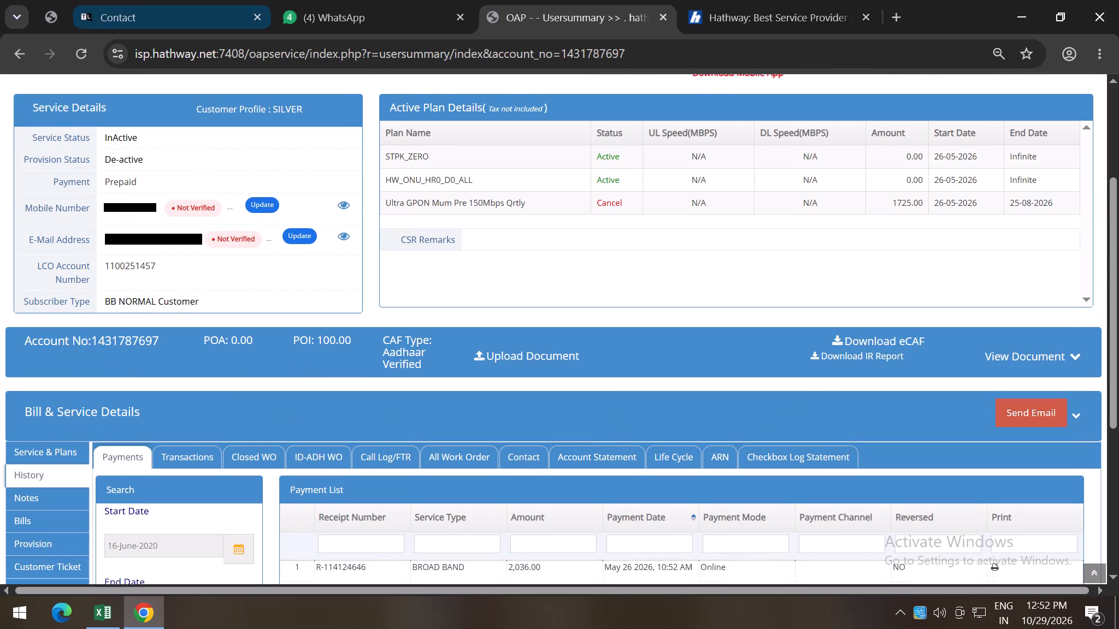
Check the dialer for a new call, then mask and reveal the customer's mobile number in OAP again.
click(149, 0)
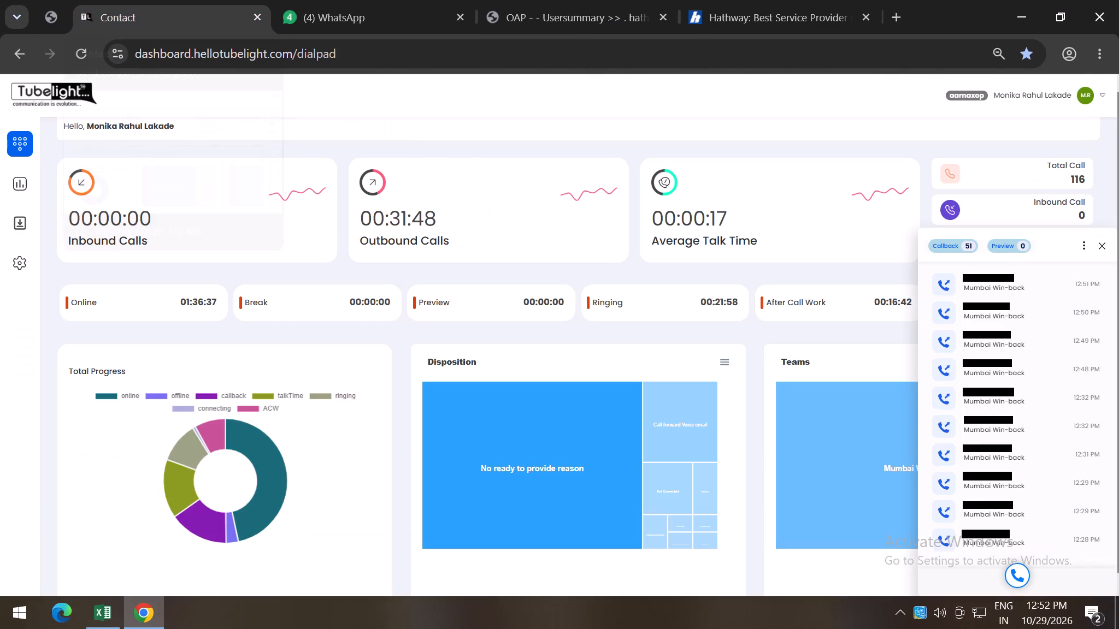
click(604, 5)
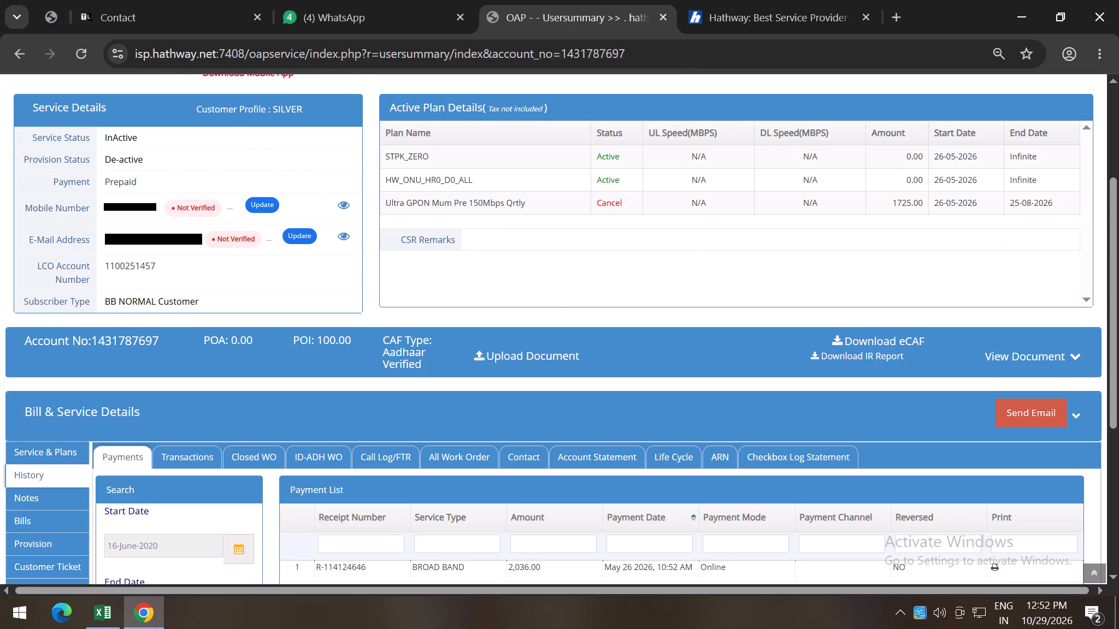
click(337, 205)
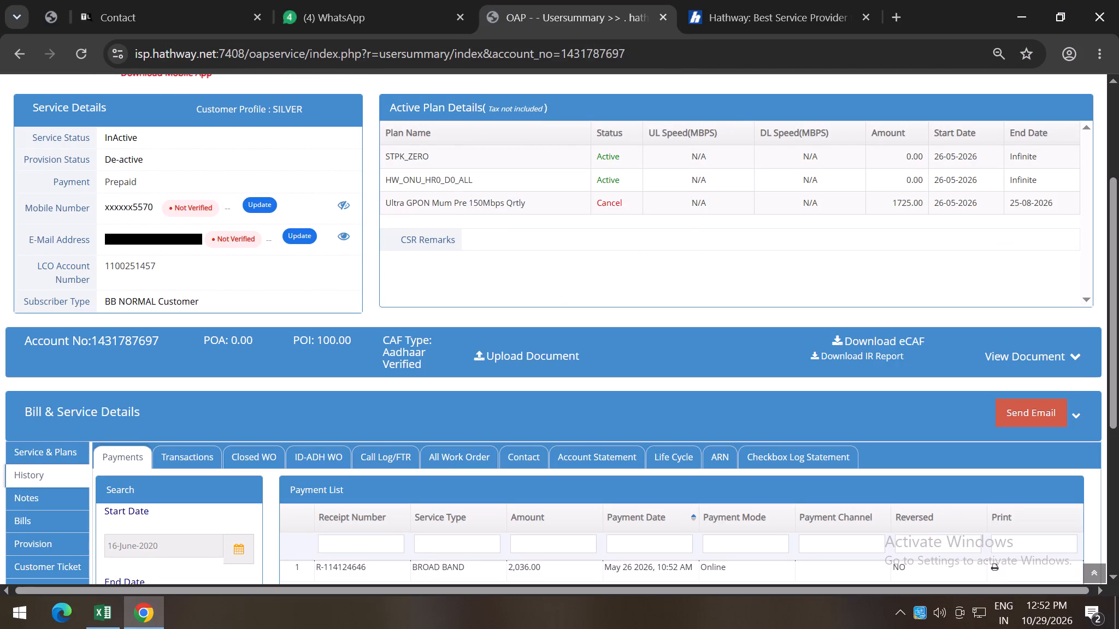
click(339, 207)
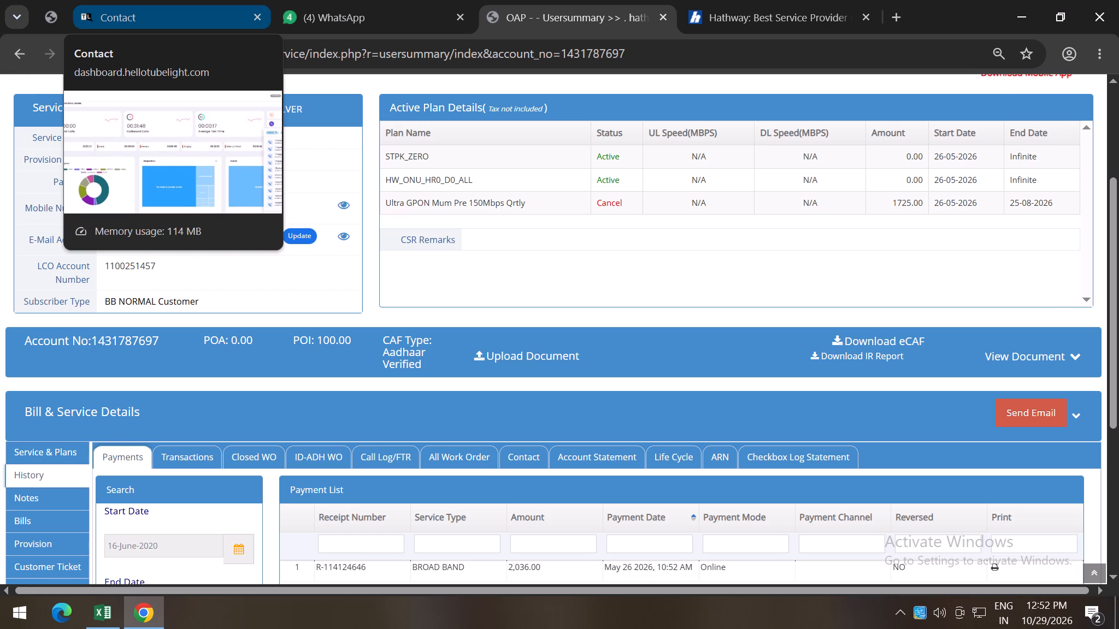
Return to the dialer, end the new Mumbai Win-back call, and look through the review tags for its outcome.
click(180, 10)
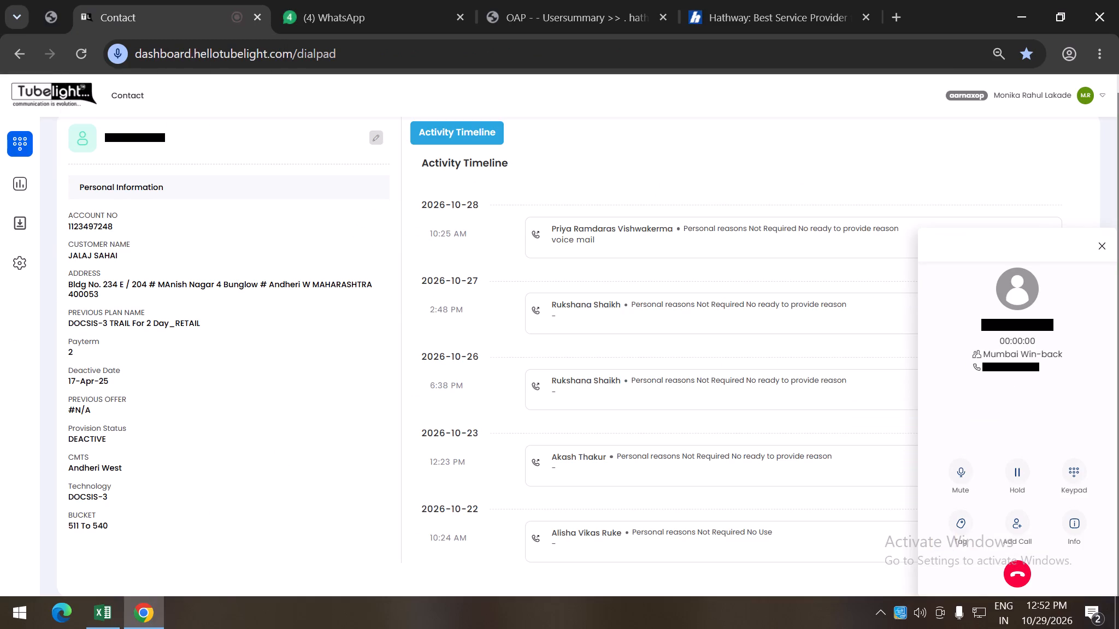
click(1009, 572)
click(966, 415)
scroll(971, 464, down, 1)
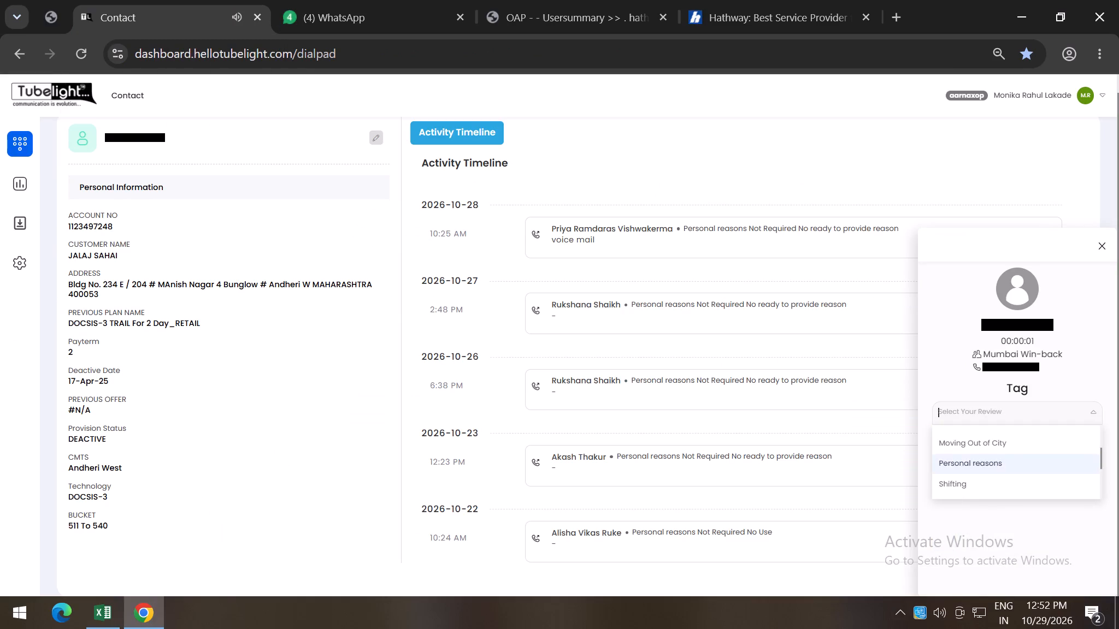
Tag the ended Mumbai Win-back call as Not Connect, Not Contactable, Call forward Voice email, and submit it.
scroll(974, 468, down, 2)
click(979, 464)
click(1023, 417)
click(998, 456)
drag(1035, 408, 1034, 413)
scroll(986, 474, down, 2)
click(985, 459)
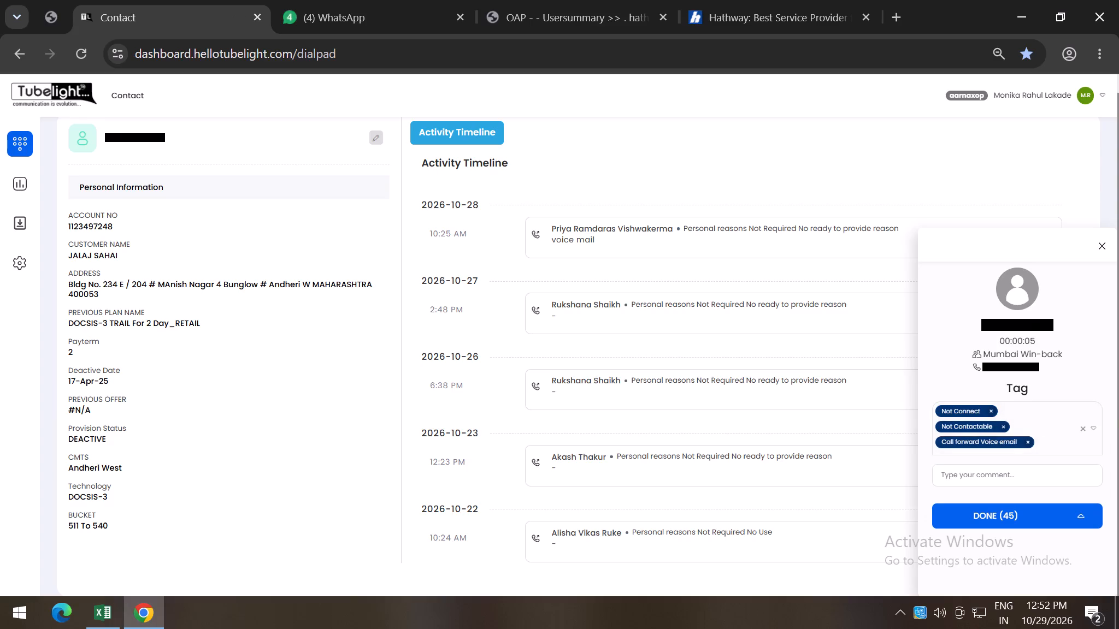
click(1010, 514)
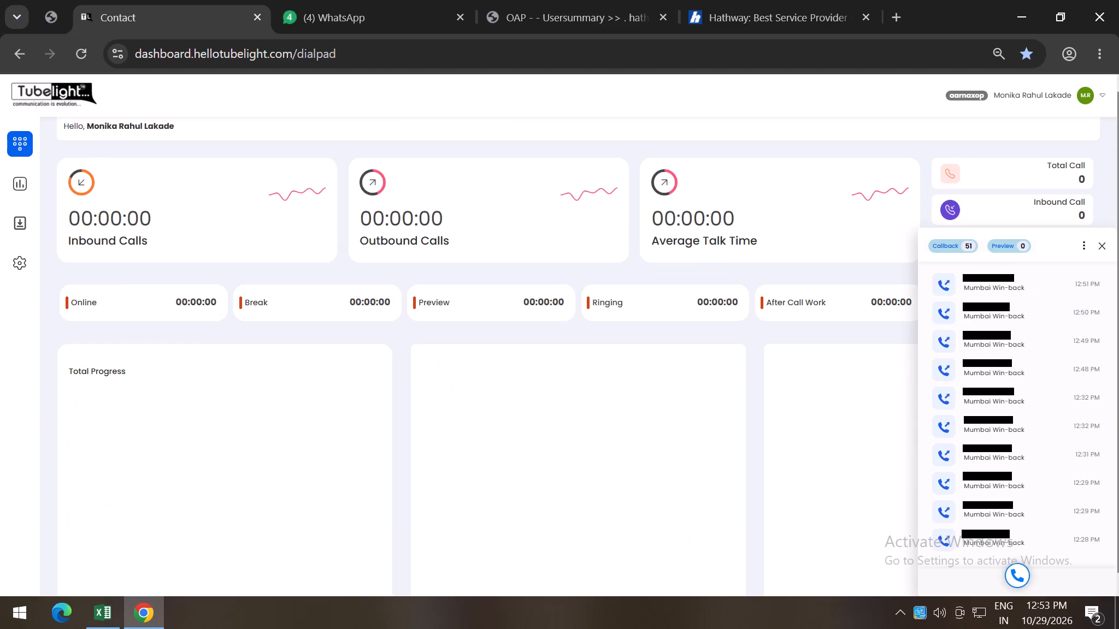
Toggle the visibility of the mobile number and e-mail address in the OAP account summary, and check the dialer again.
scroll(639, 242, up, 1)
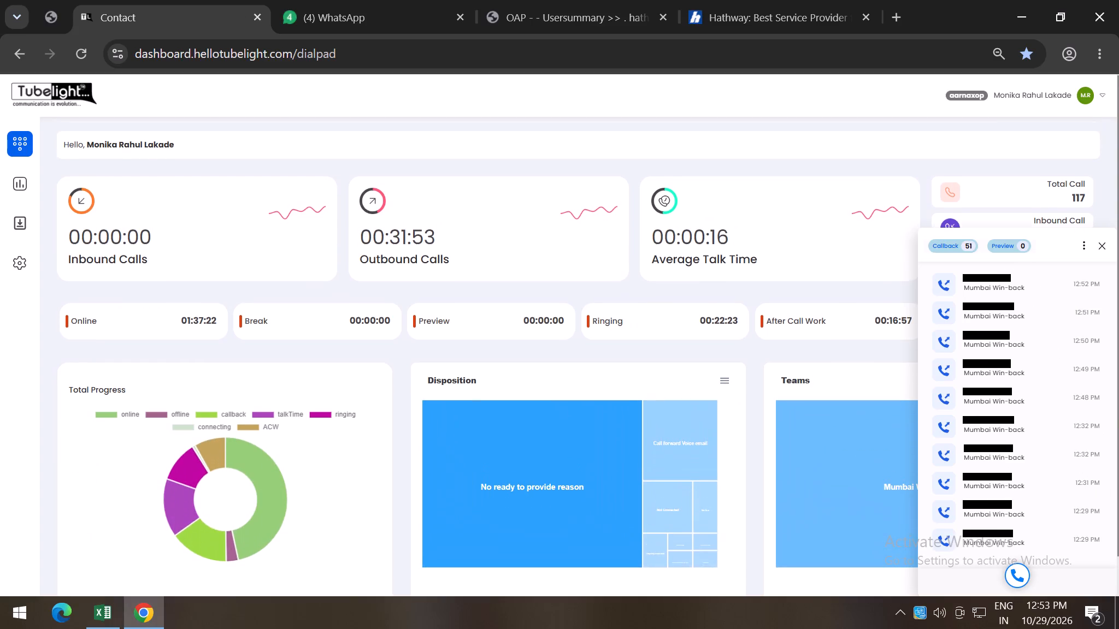
scroll(639, 242, up, 1)
scroll(679, 279, up, 3)
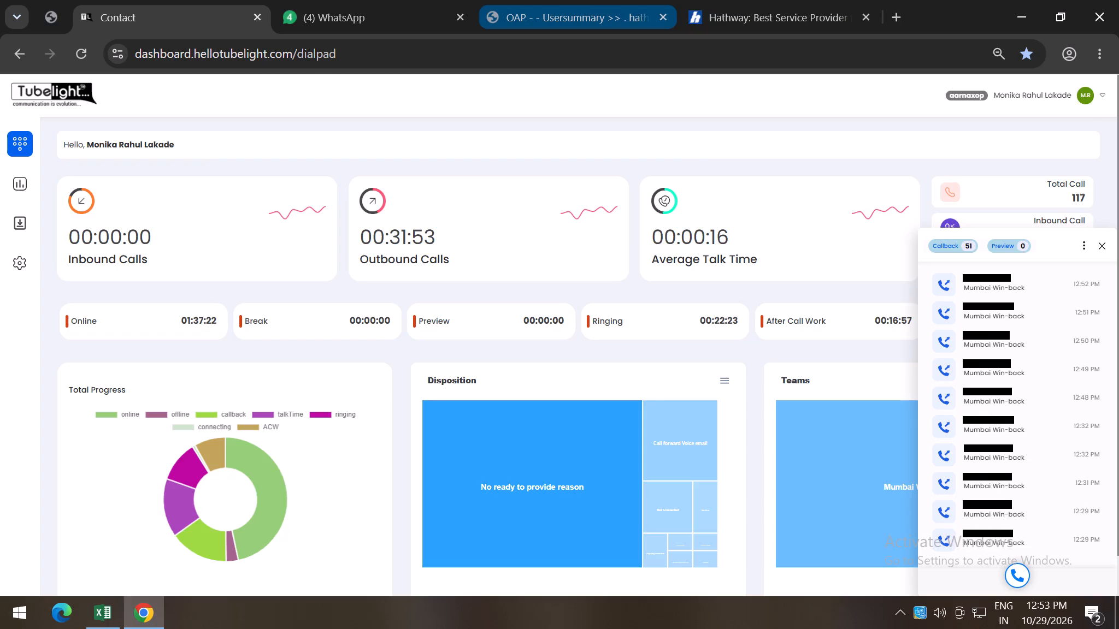
click(568, 4)
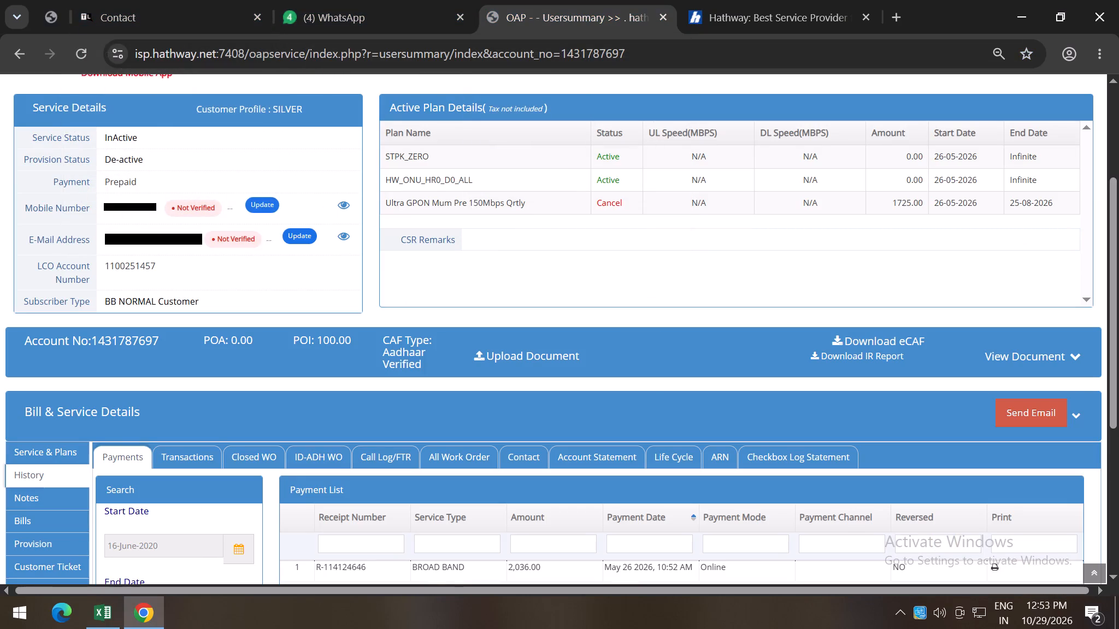
click(348, 205)
click(346, 238)
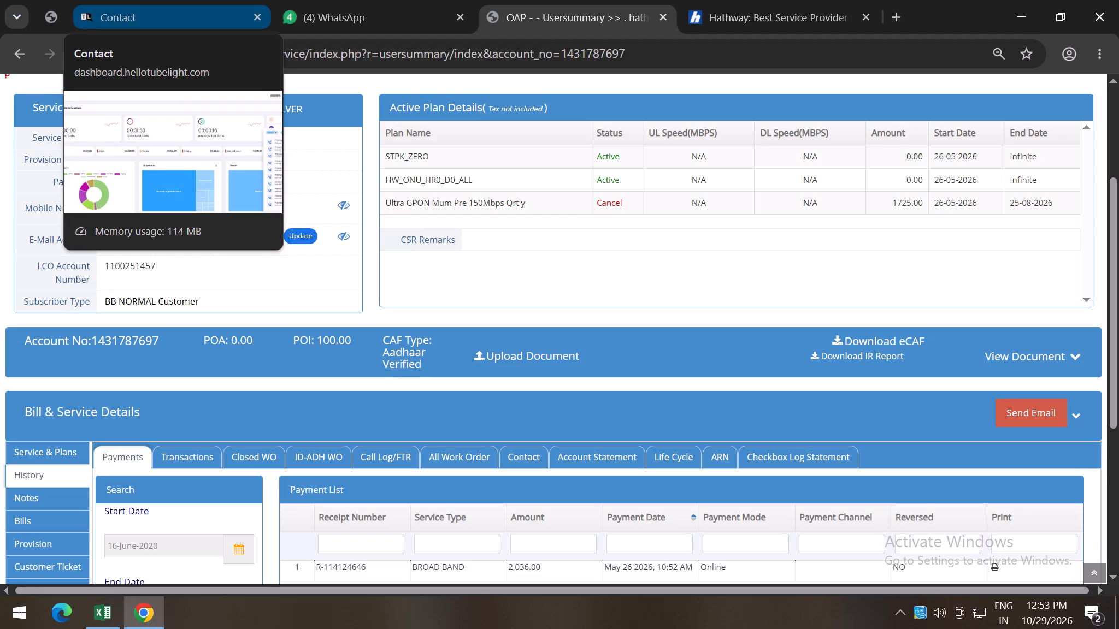
click(191, 0)
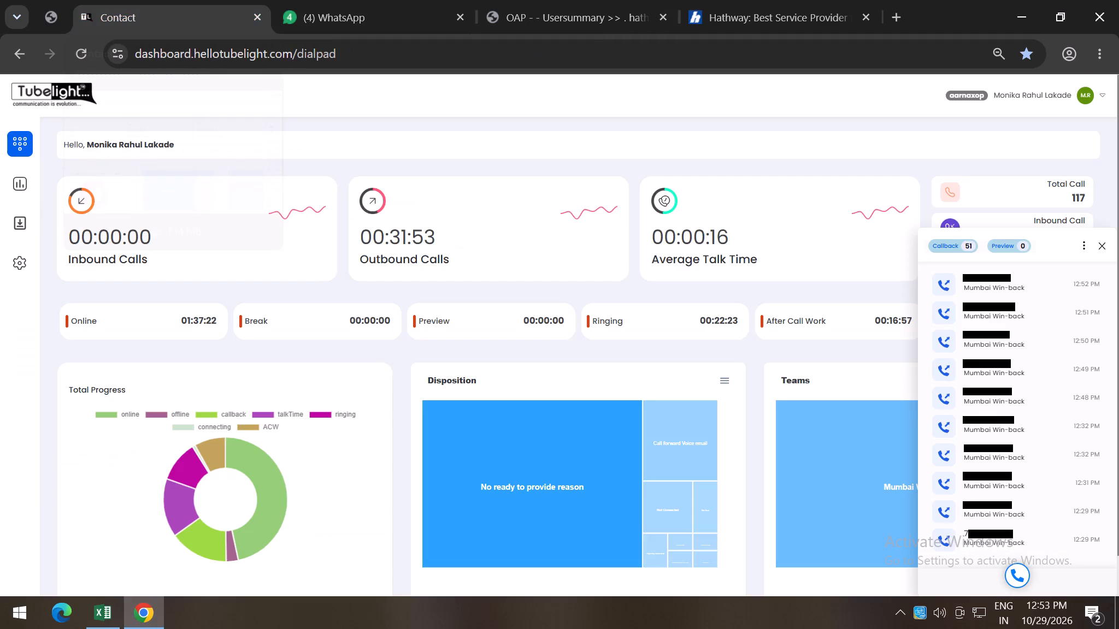
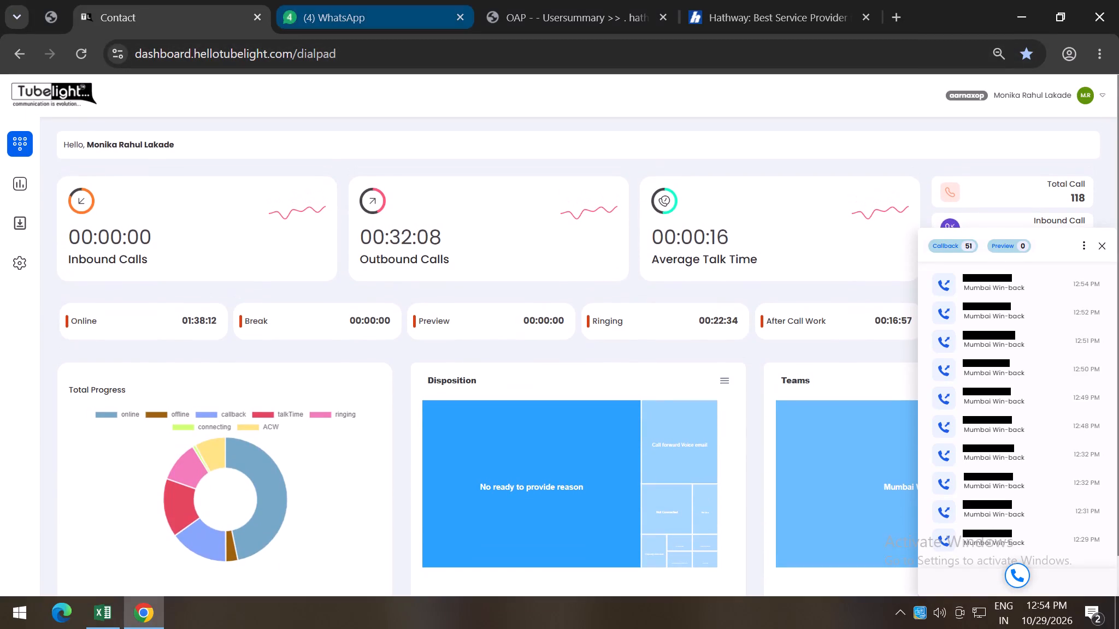
Return to the customer's OAP account summary and toggle the masking of the mobile number and e-mail address in Service Details.
click(114, 0)
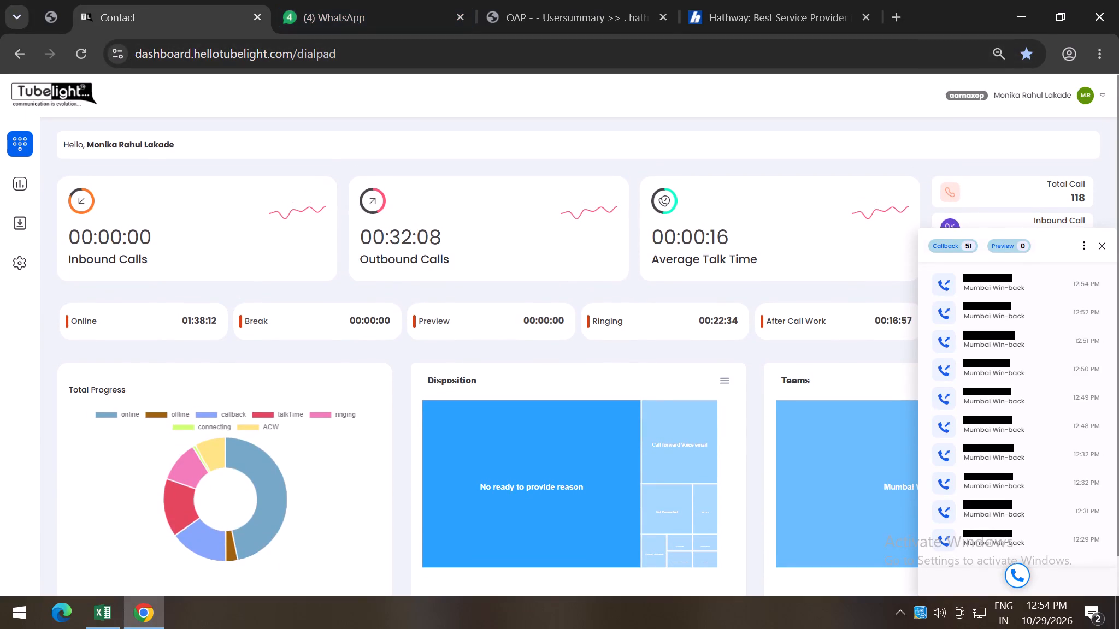
double_click(510, 0)
click(349, 206)
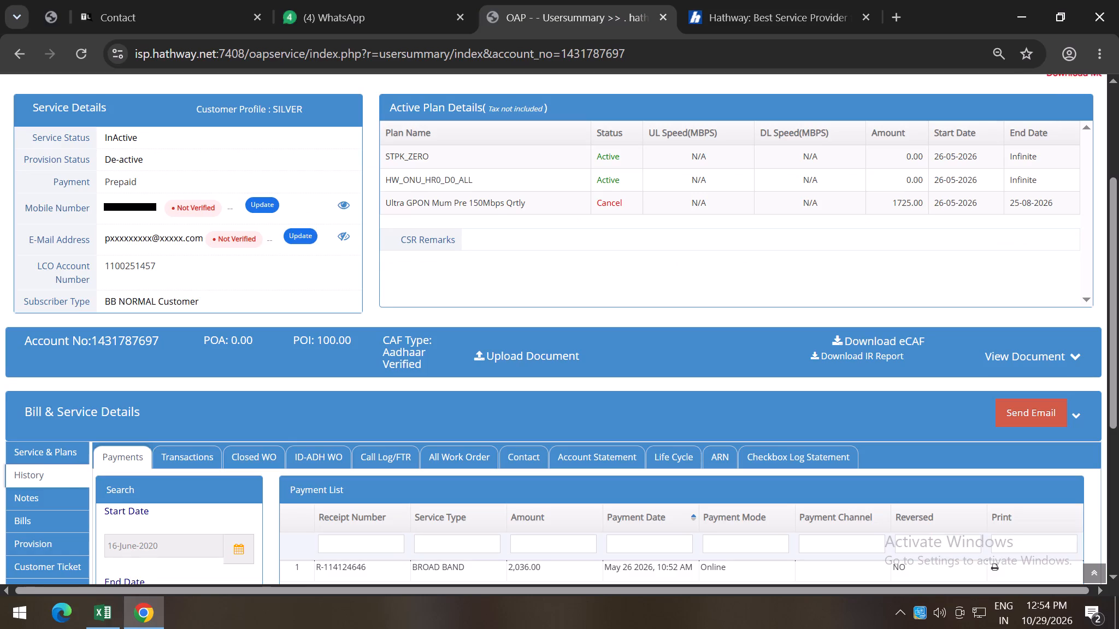
click(351, 234)
click(351, 234)
click(348, 205)
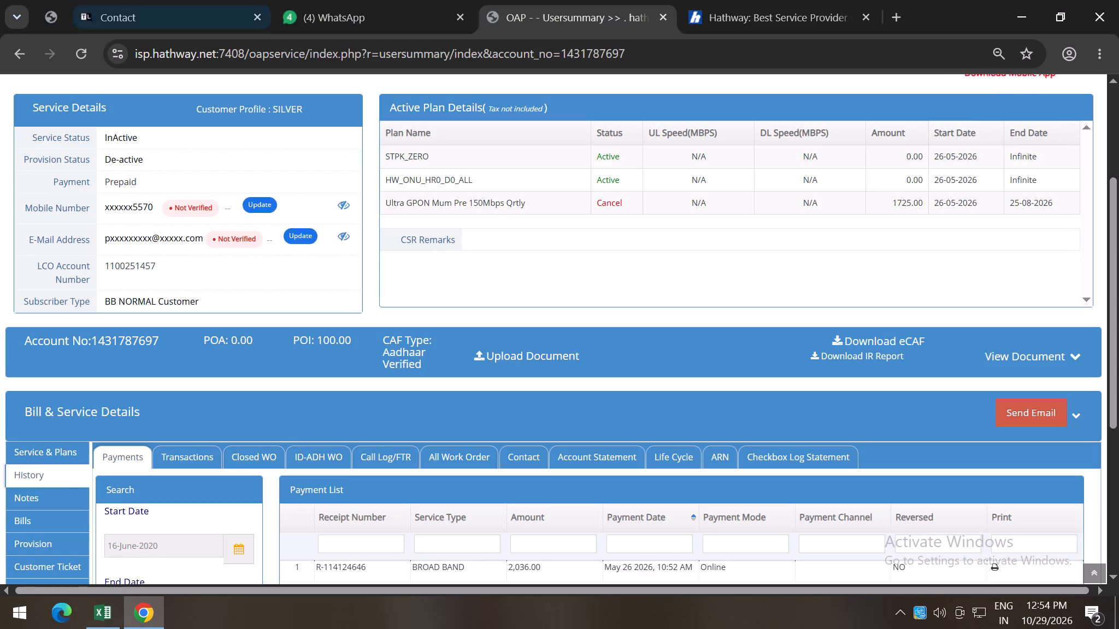
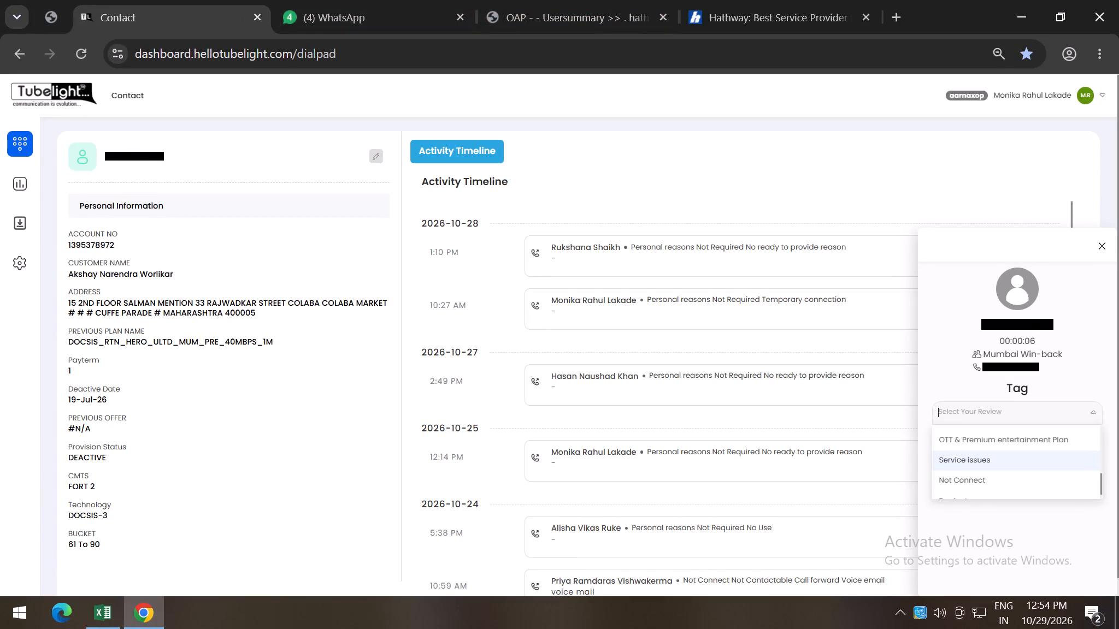
Tag the ended Mumbai Win-back call as Personal reasons, Not Required, No ready to provide reason.
scroll(982, 450, up, 1)
click(982, 450)
drag(1032, 413, 1016, 429)
click(962, 480)
drag(1034, 424, 1028, 436)
click(1009, 466)
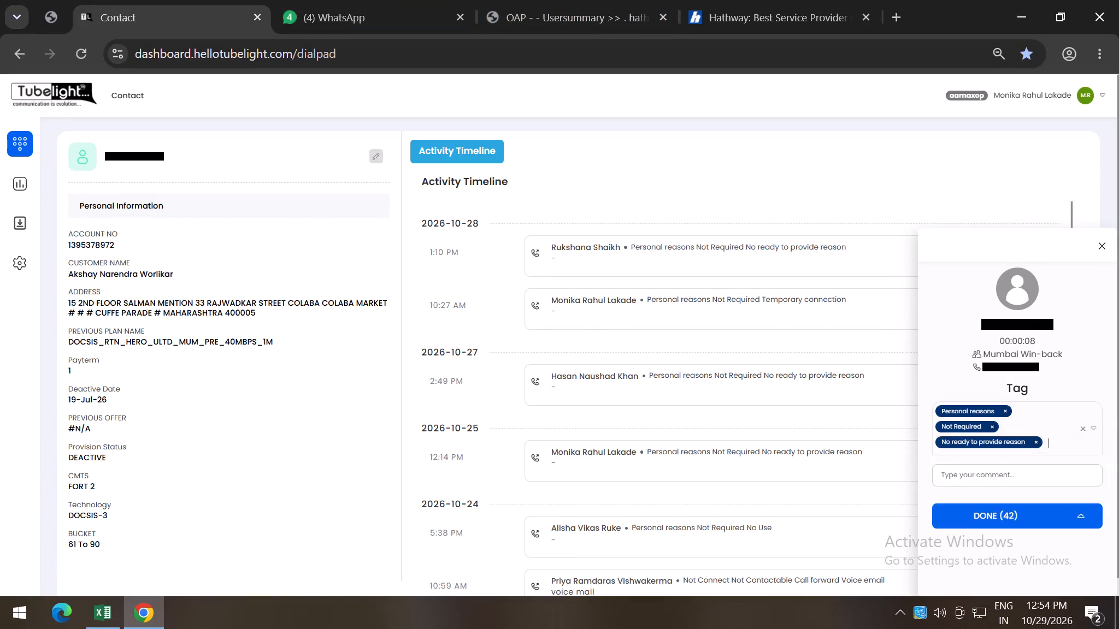
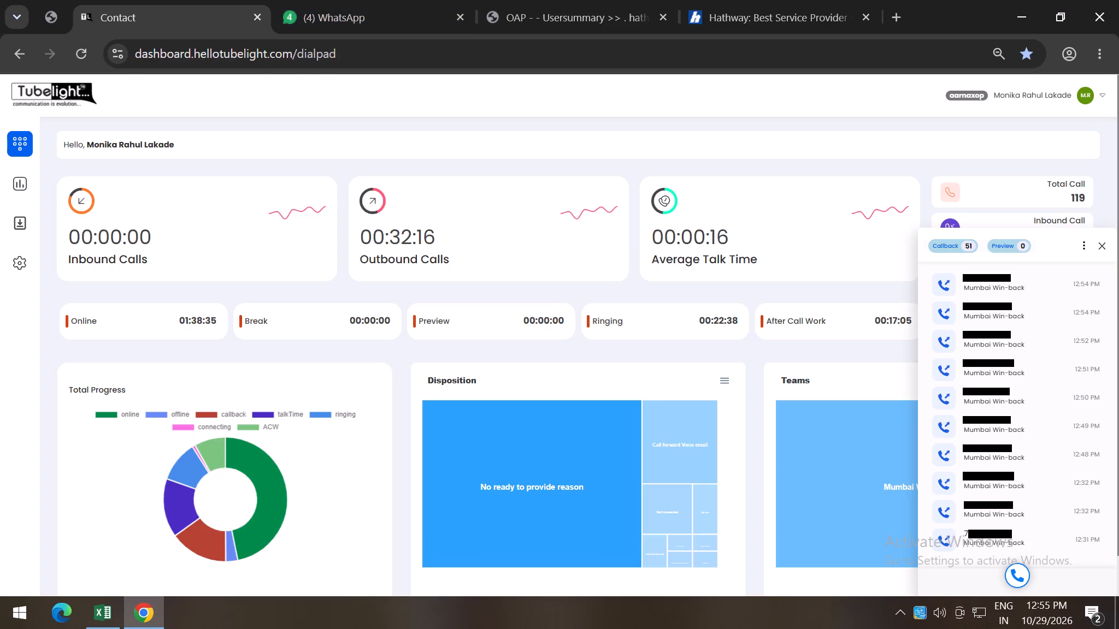
Copy the account number from the new Mumbai Win-back call's contact details and look up that account in OAP.
click(573, 0)
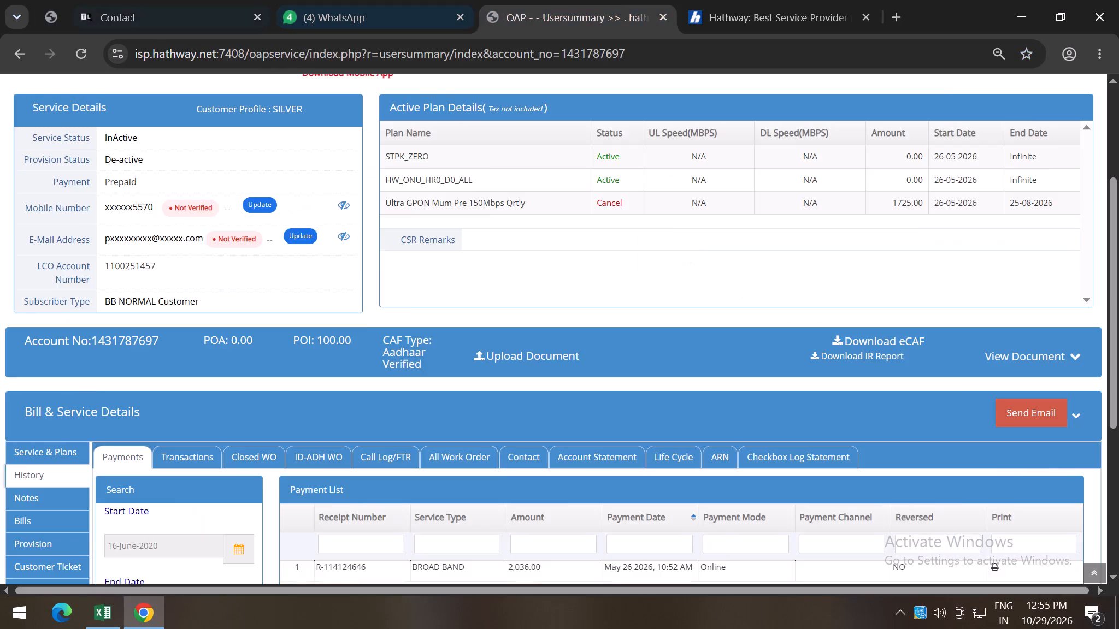
click(218, 0)
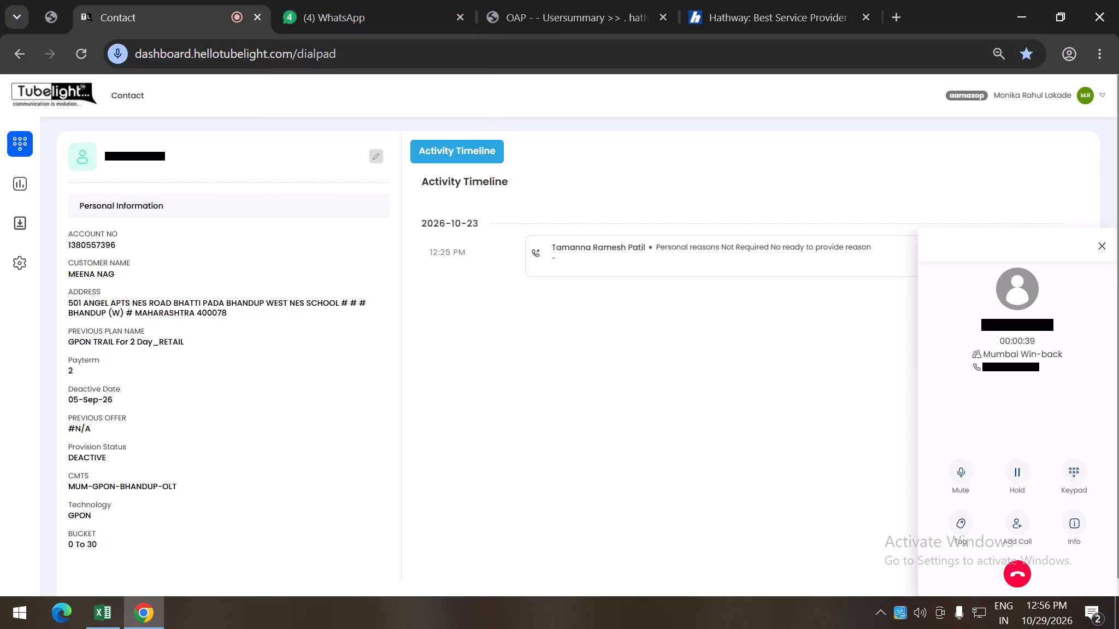
double_click(107, 247)
click(107, 247)
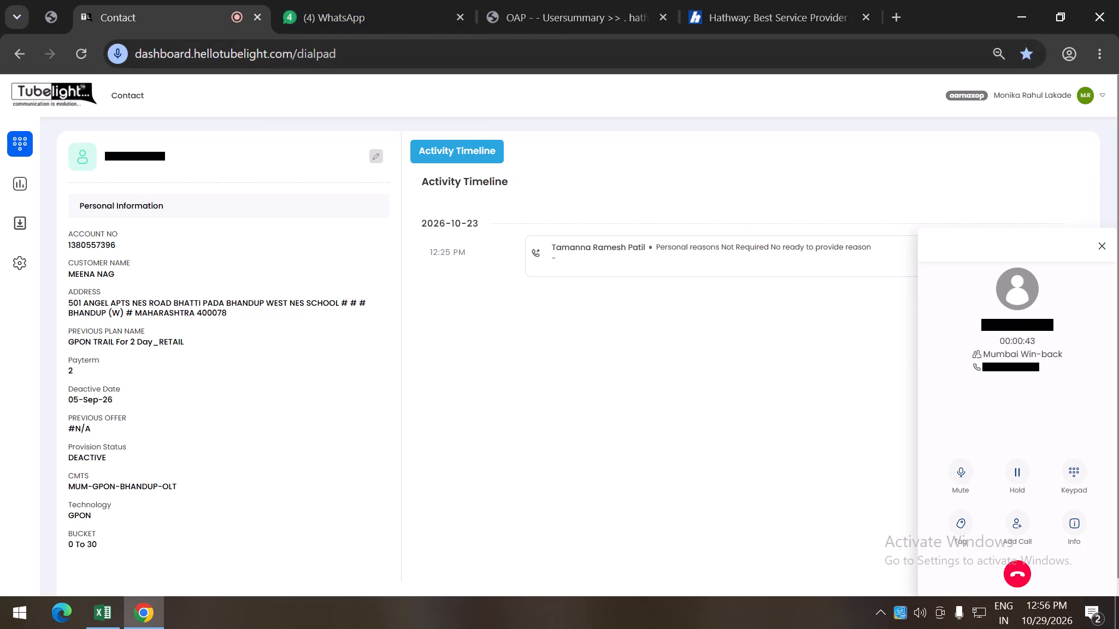
double_click(107, 247)
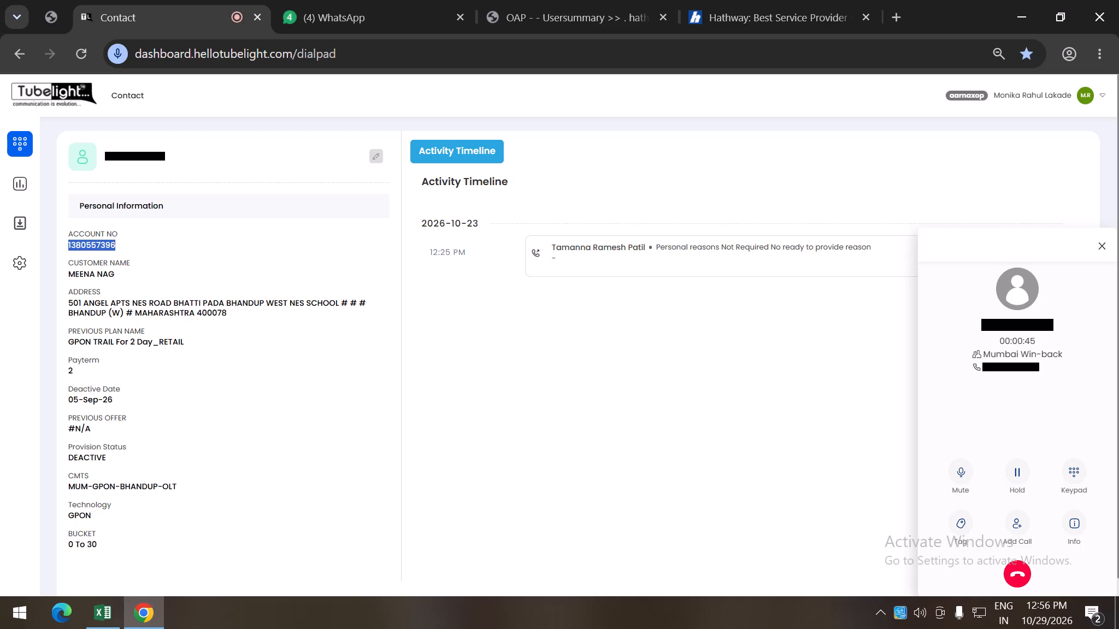
key(ctrl+c)
click(514, 9)
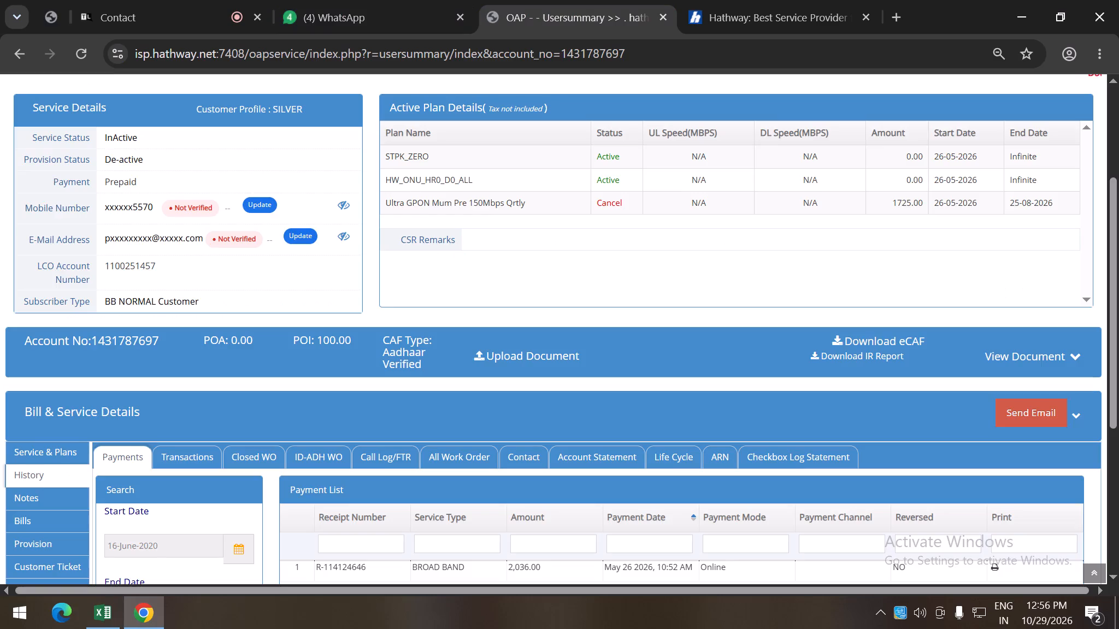
scroll(770, 164, up, 3)
click(824, 100)
key(ctrl+v)
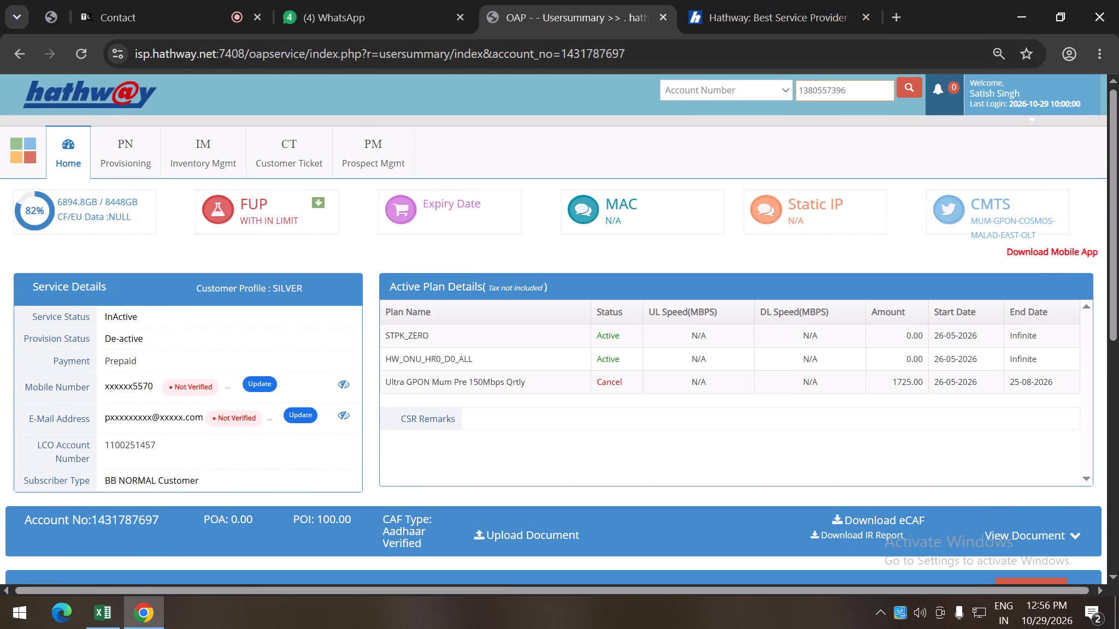
click(904, 82)
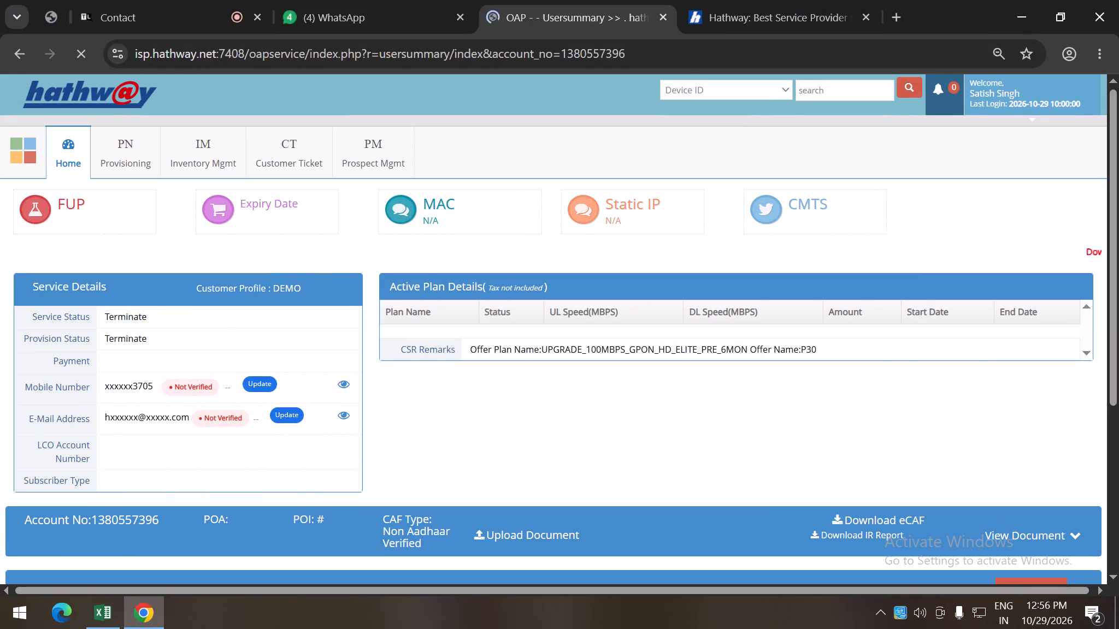
Reveal the customer's registered mobile number and e-mail address in the OAP service details.
click(341, 384)
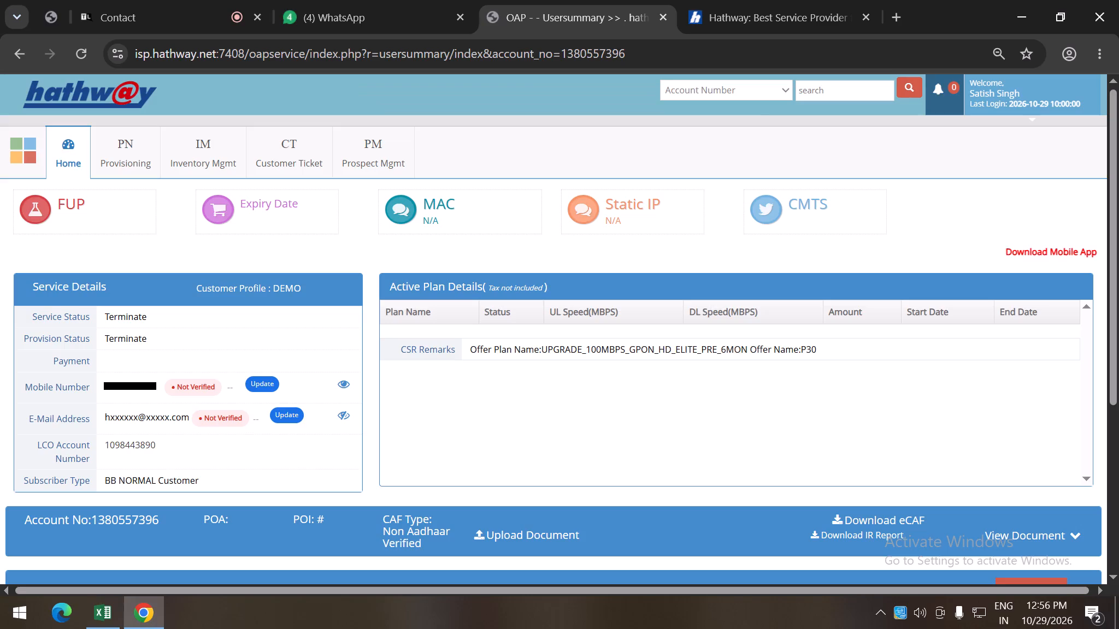
click(343, 414)
Copy the account number from the Mumbai Win-back caller's contact details in the dialer and search OAP by that account number.
click(158, 0)
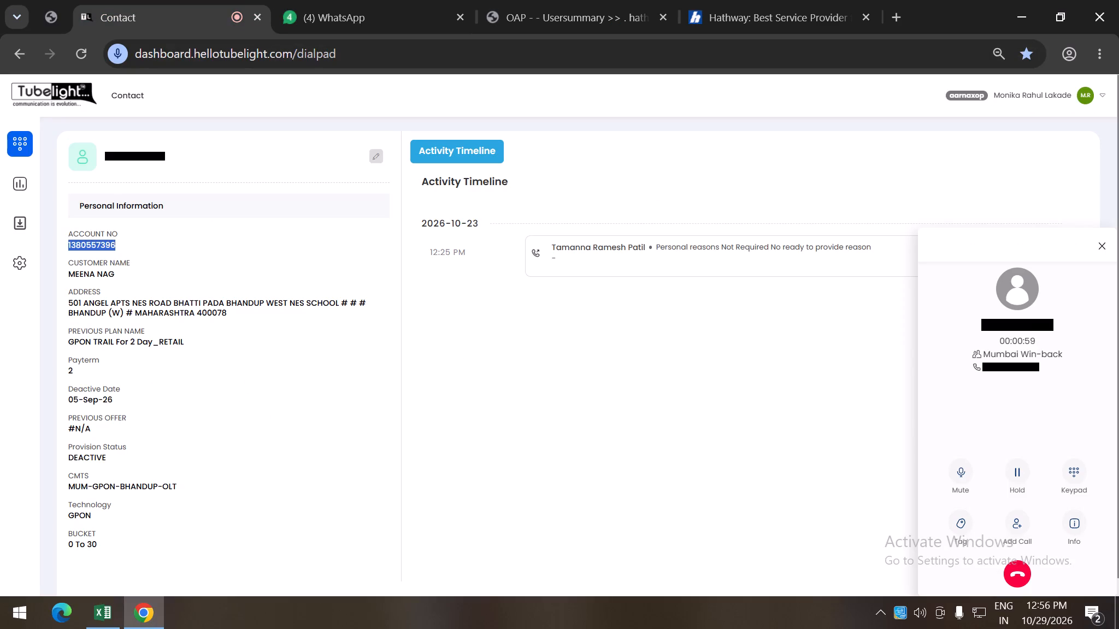
scroll(160, 363, down, 1)
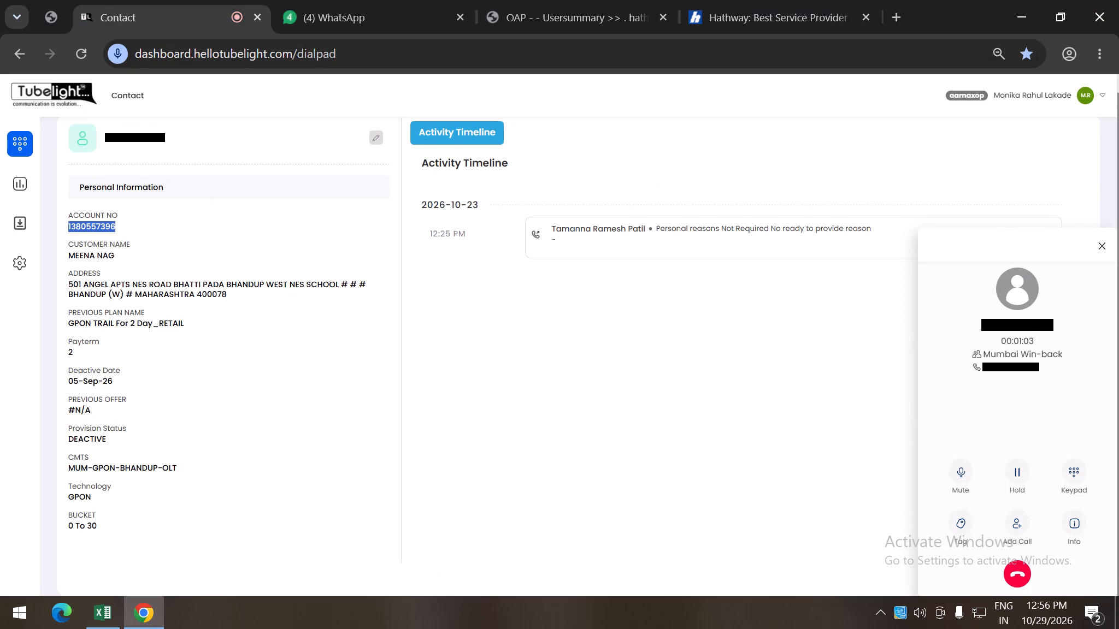
triple_click(76, 229)
key(ctrl+c)
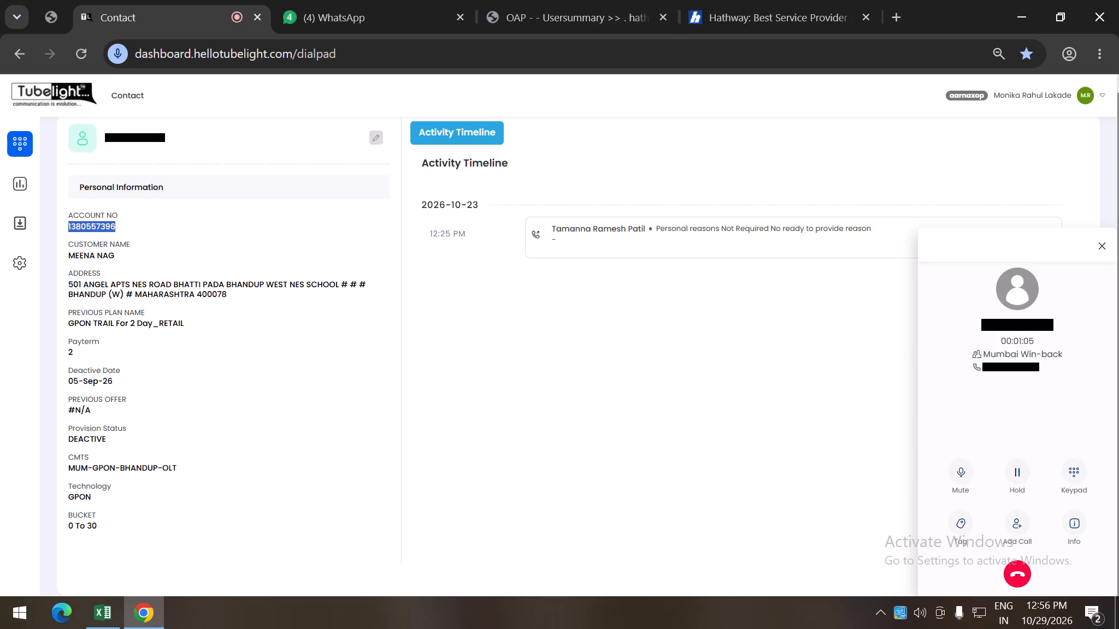
click(553, 0)
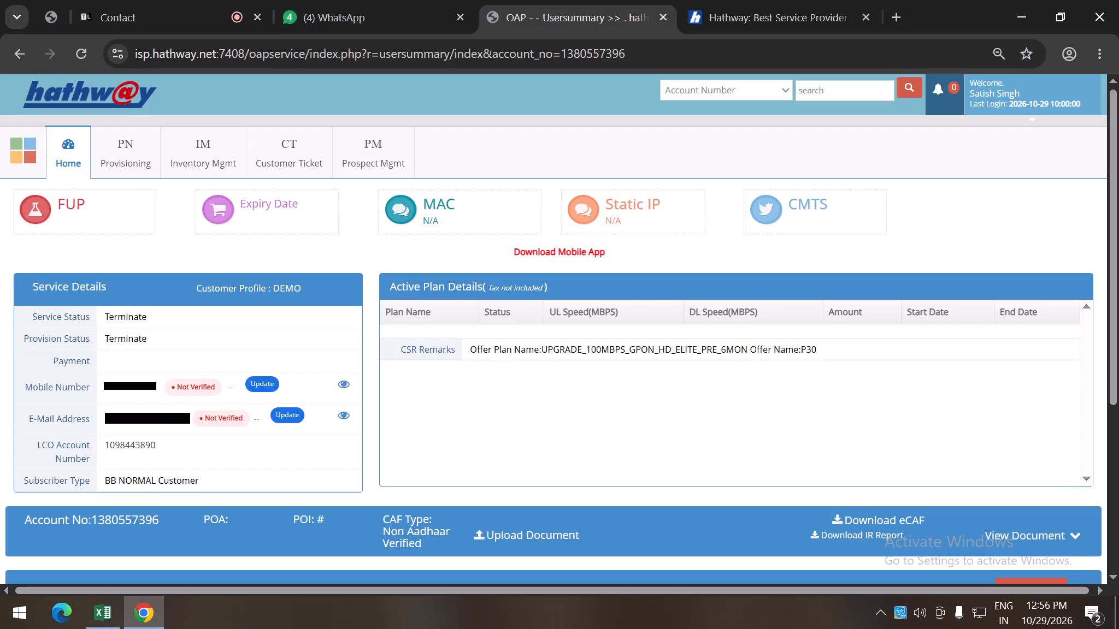
click(811, 88)
key(ctrl+v)
click(910, 95)
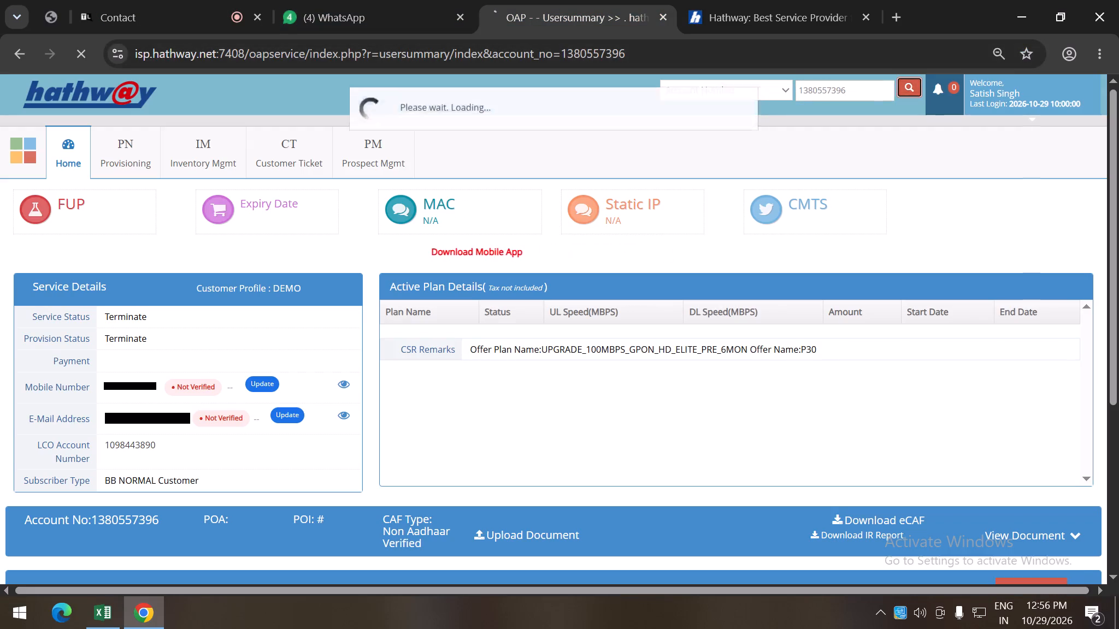
Search the account's payment history with start date 24-June-2020 and go to the last page of the payment list.
scroll(208, 621, down, 1)
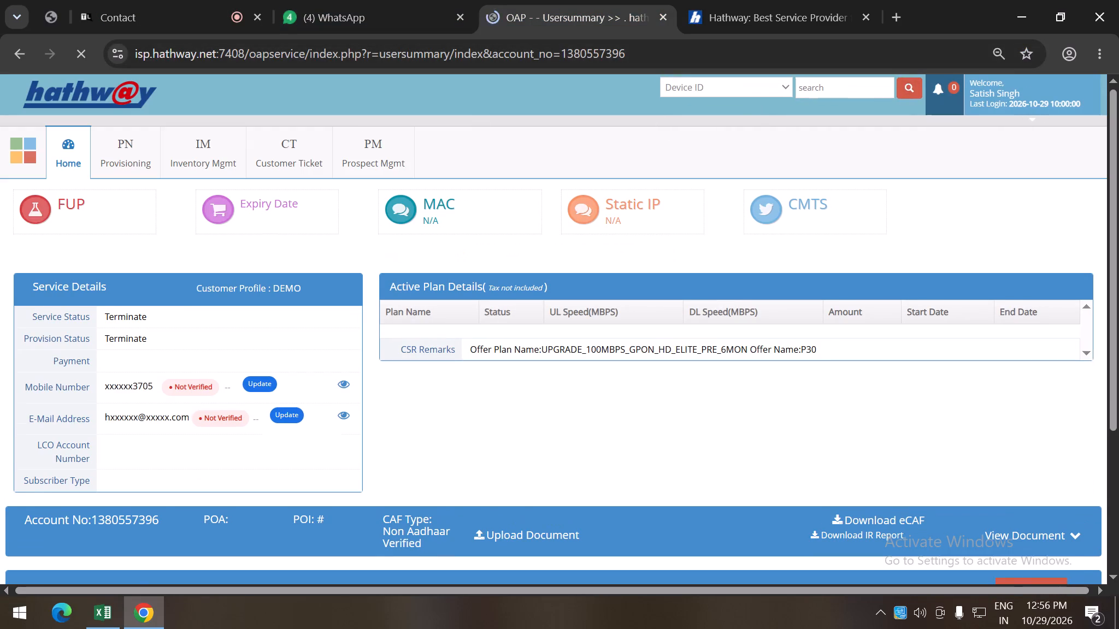
scroll(203, 621, down, 3)
scroll(143, 542, down, 3)
click(75, 394)
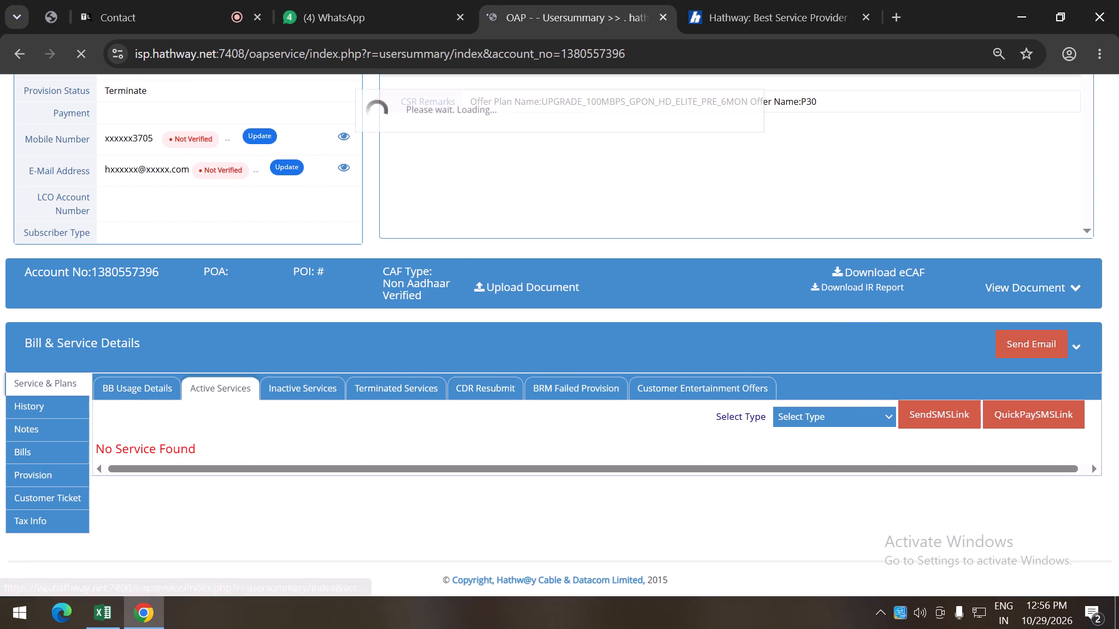
click(68, 400)
click(68, 400)
scroll(93, 429, down, 2)
click(237, 385)
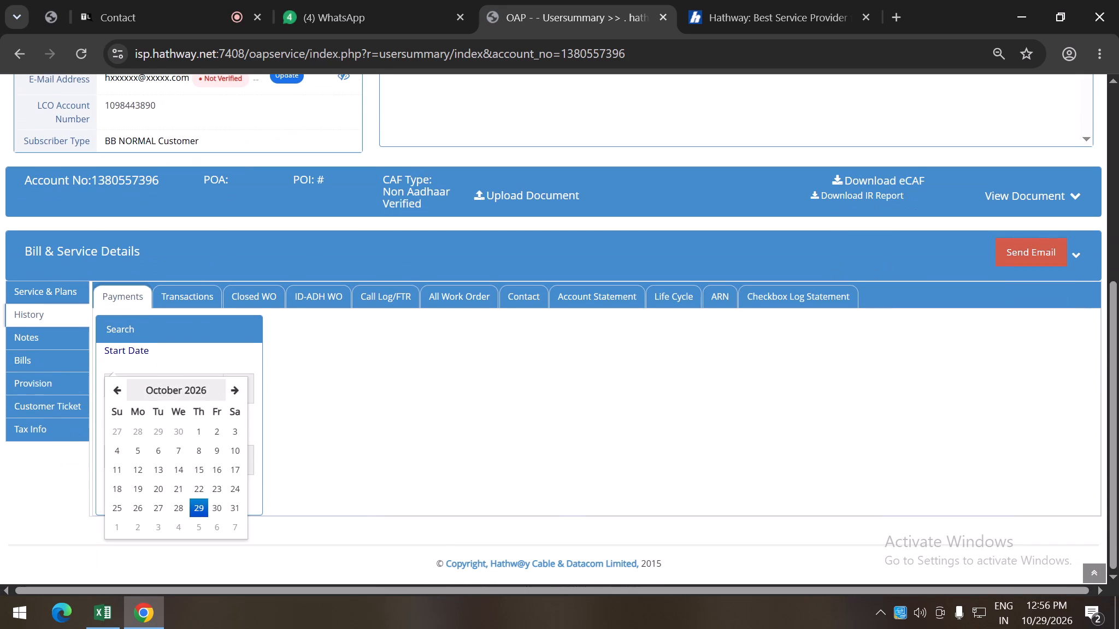
double_click(193, 381)
click(160, 427)
click(165, 465)
click(169, 492)
click(170, 496)
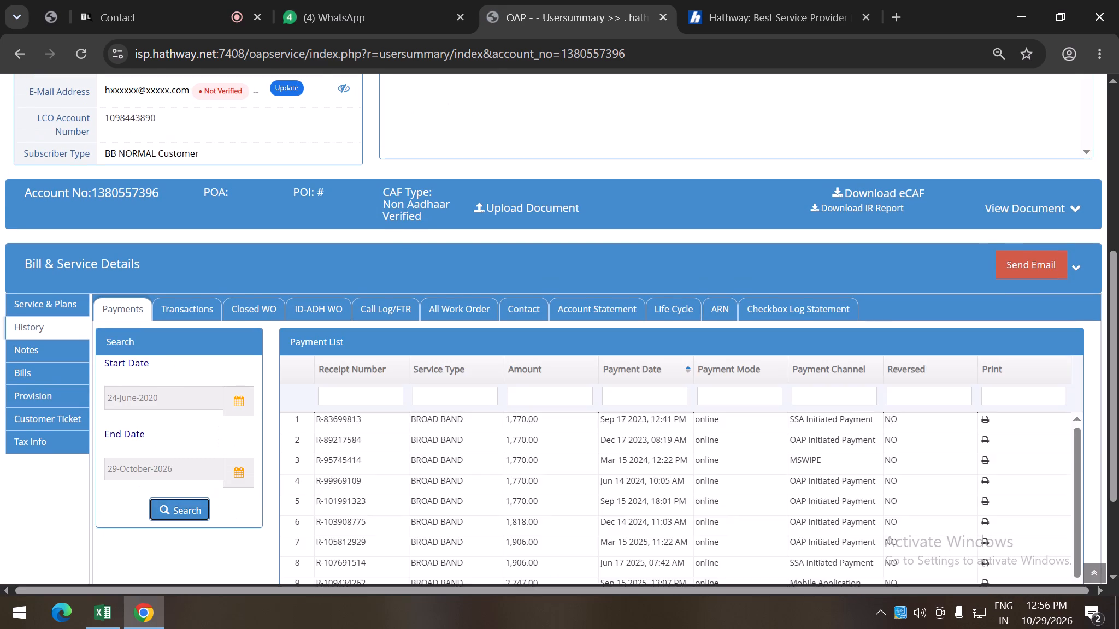
scroll(510, 482, down, 15)
click(729, 492)
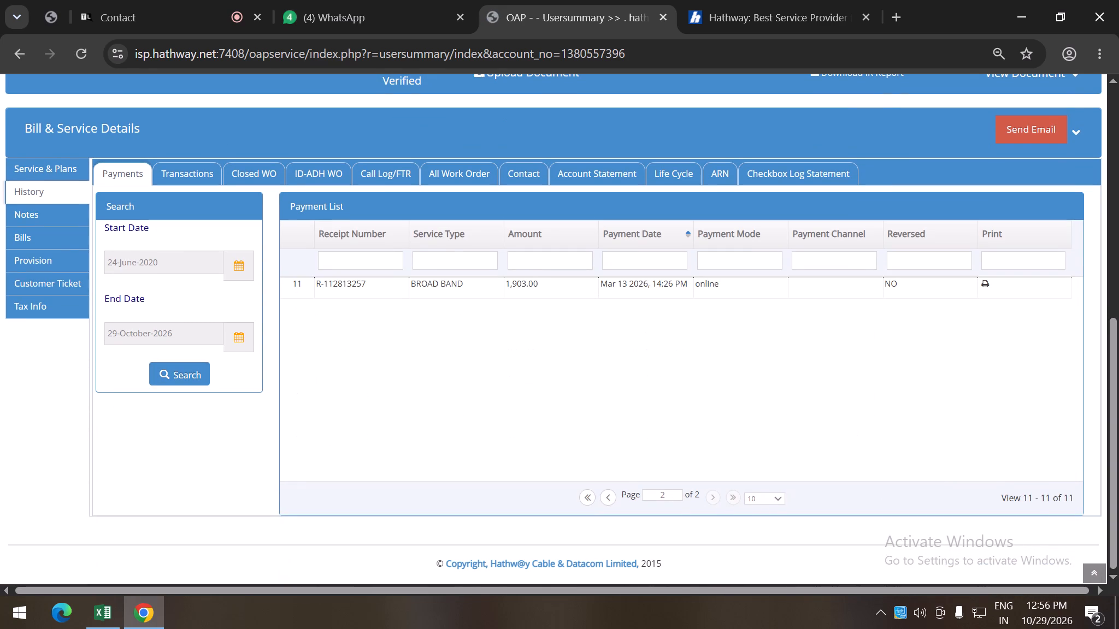
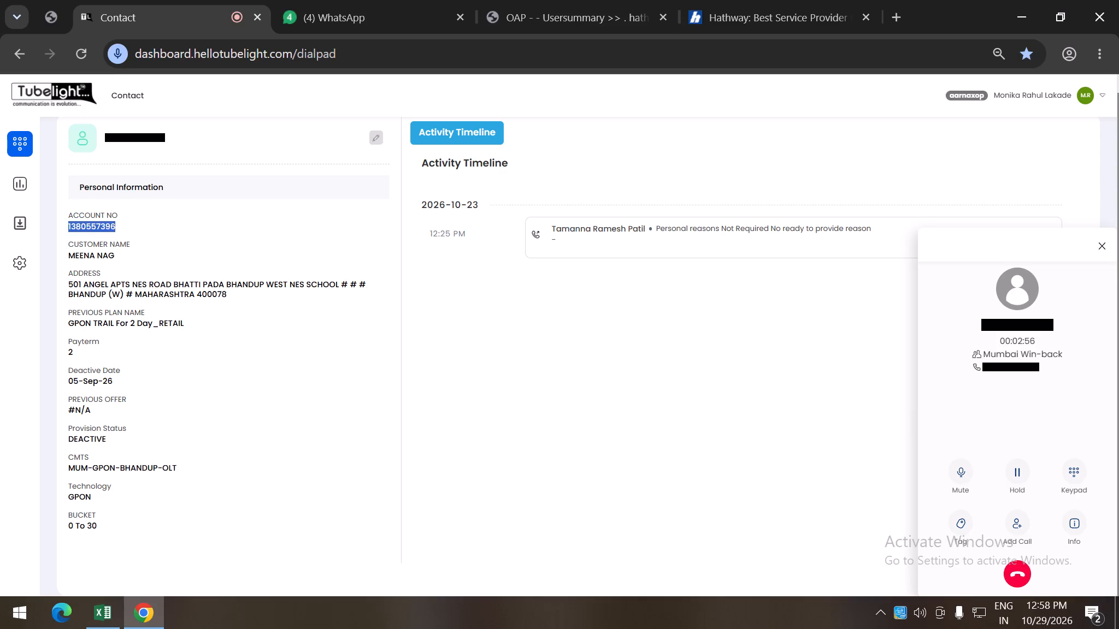
Recheck the account number in the Mumbai Win-back customer's personal information in the dialer.
click(221, 2)
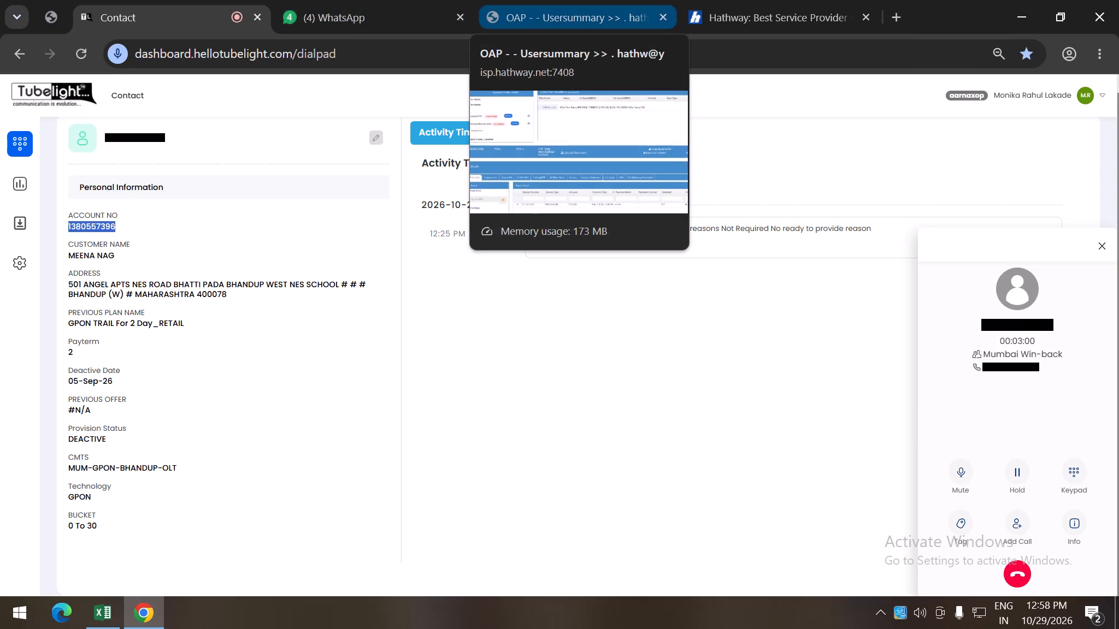
triple_click(101, 227)
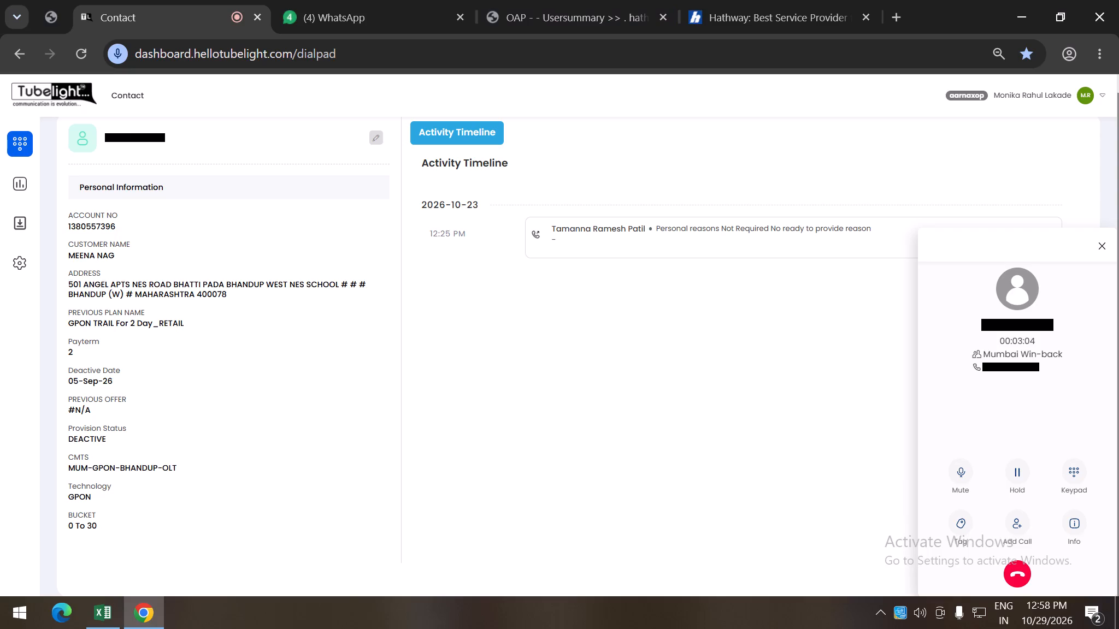
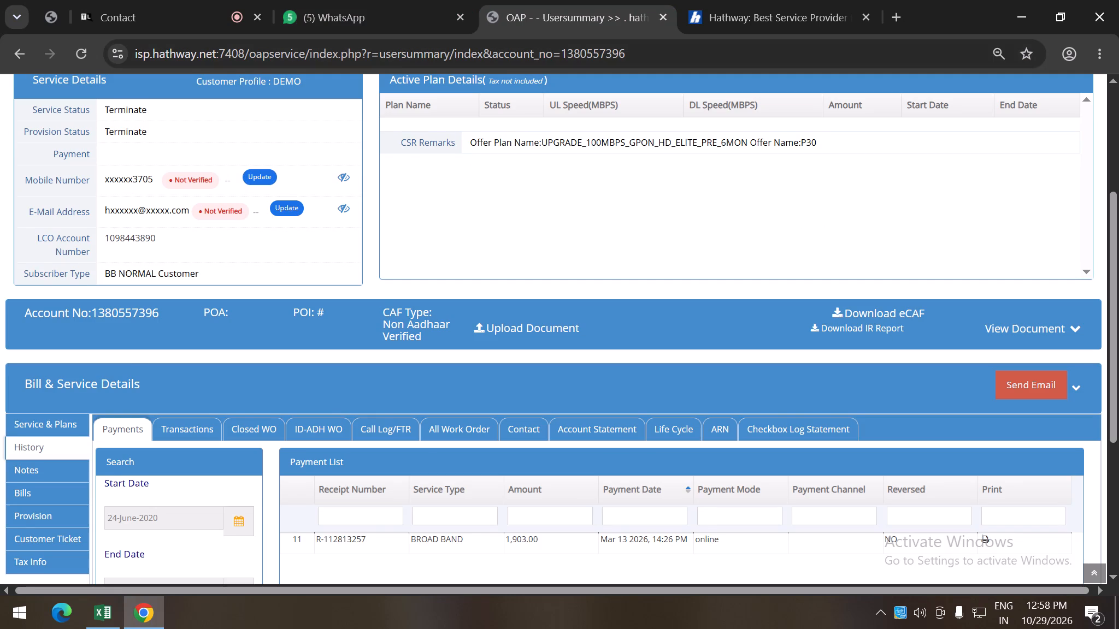
Search OAP again by the copied account number and view the customer's service and plan details.
scroll(403, 322, up, 6)
click(810, 90)
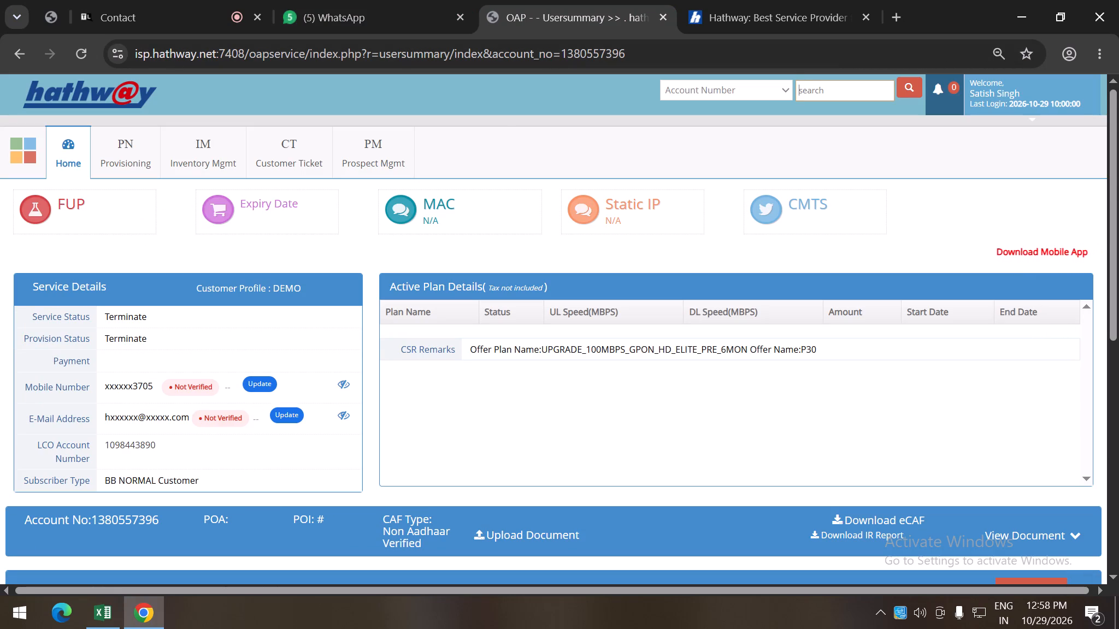
key(ctrl+v)
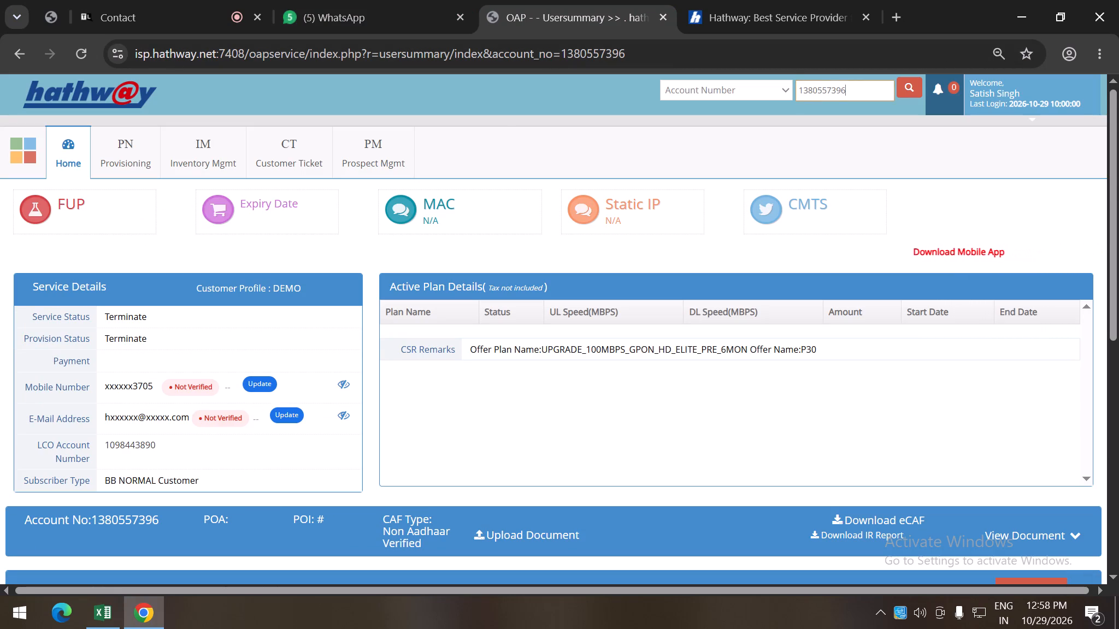
click(908, 92)
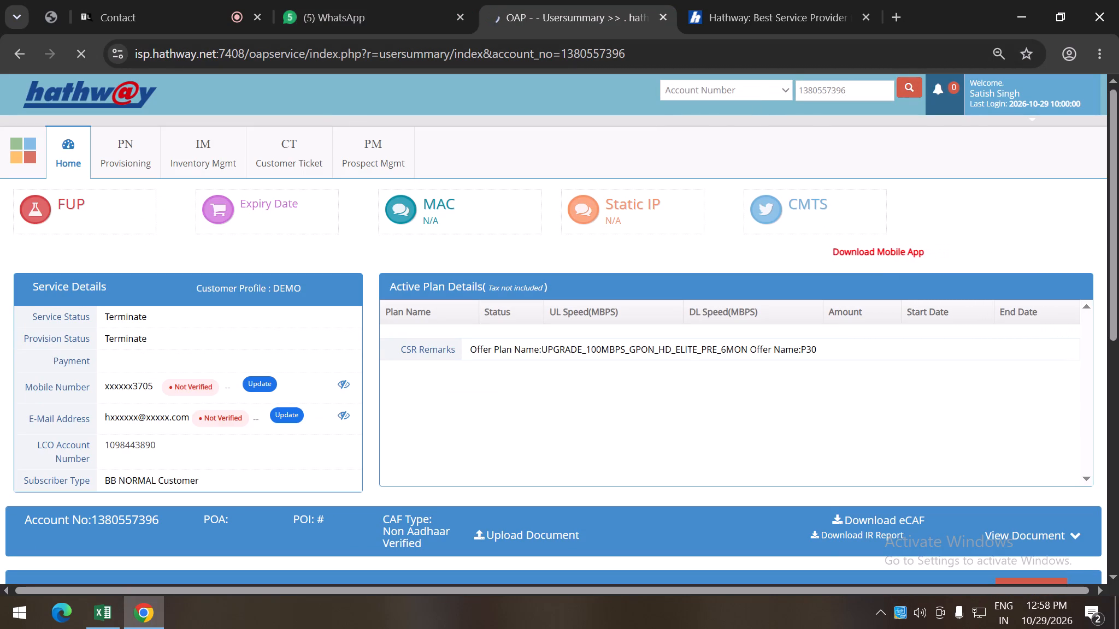
scroll(558, 329, down, 1)
scroll(340, 318, down, 2)
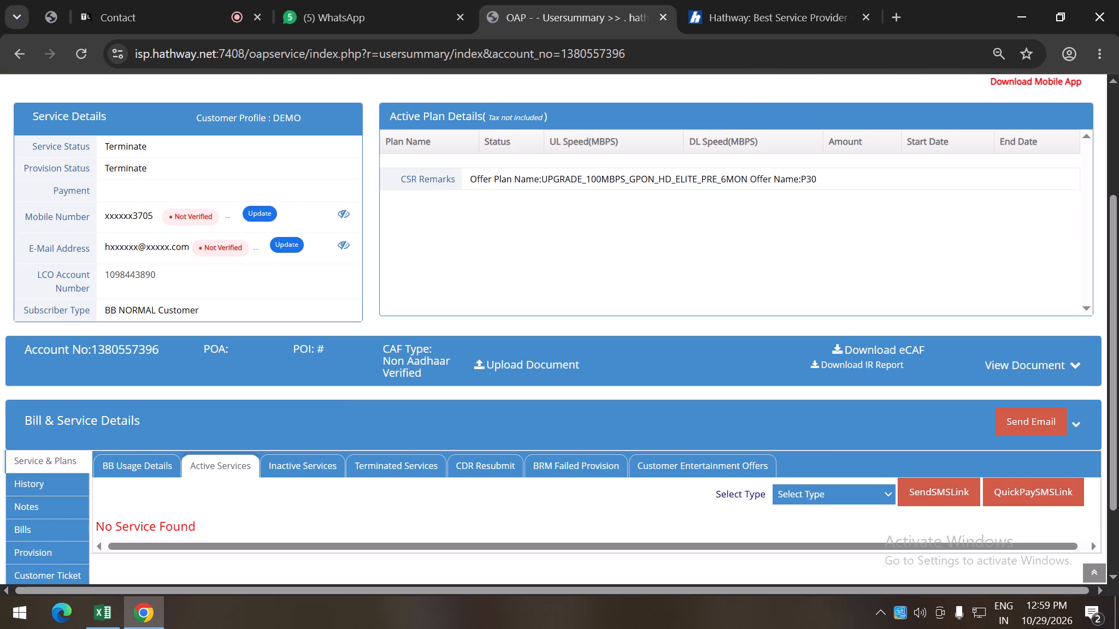
Return to the dialer and select the caller identifier shown on the ongoing Mumbai Win-back call.
click(202, 24)
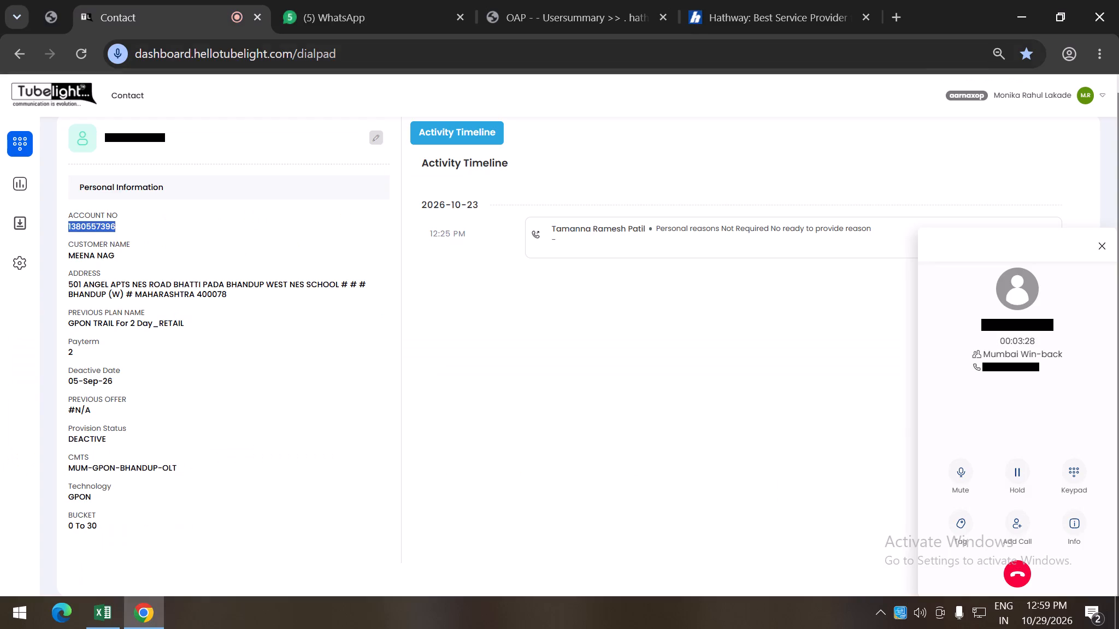
click(108, 228)
double_click(1014, 323)
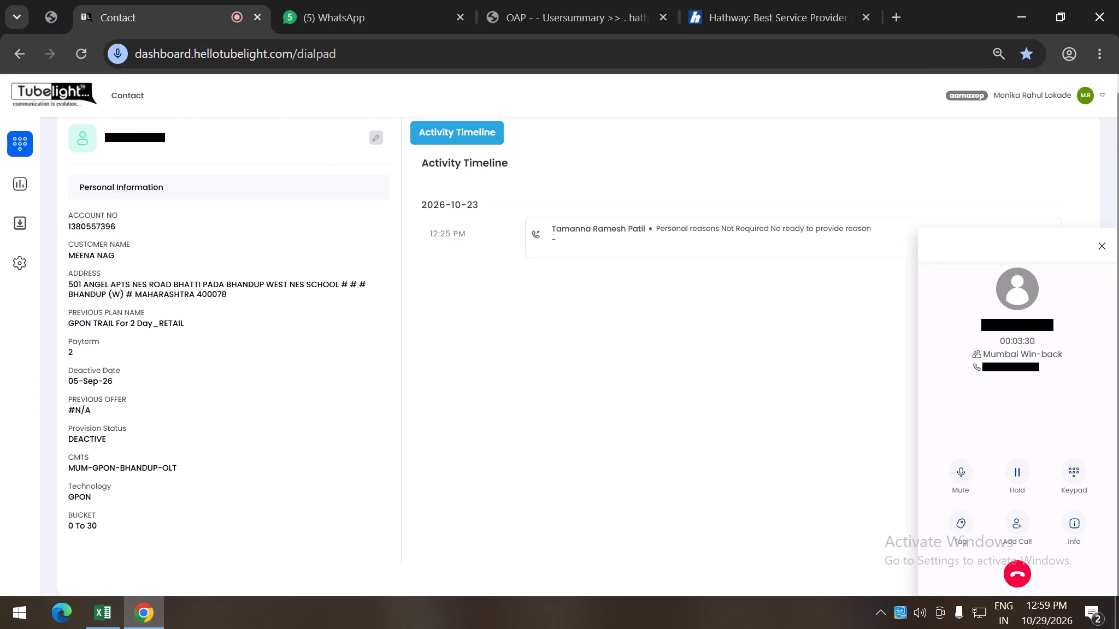
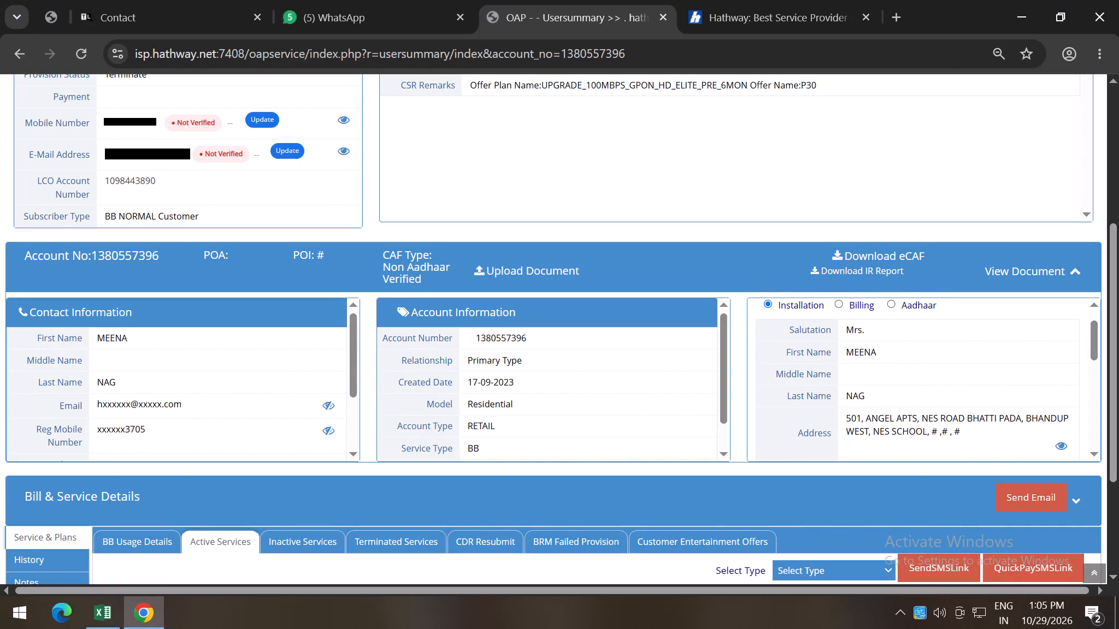
Examine the customer's name in the installation address details of the OAP account summary.
drag(846, 325, 903, 377)
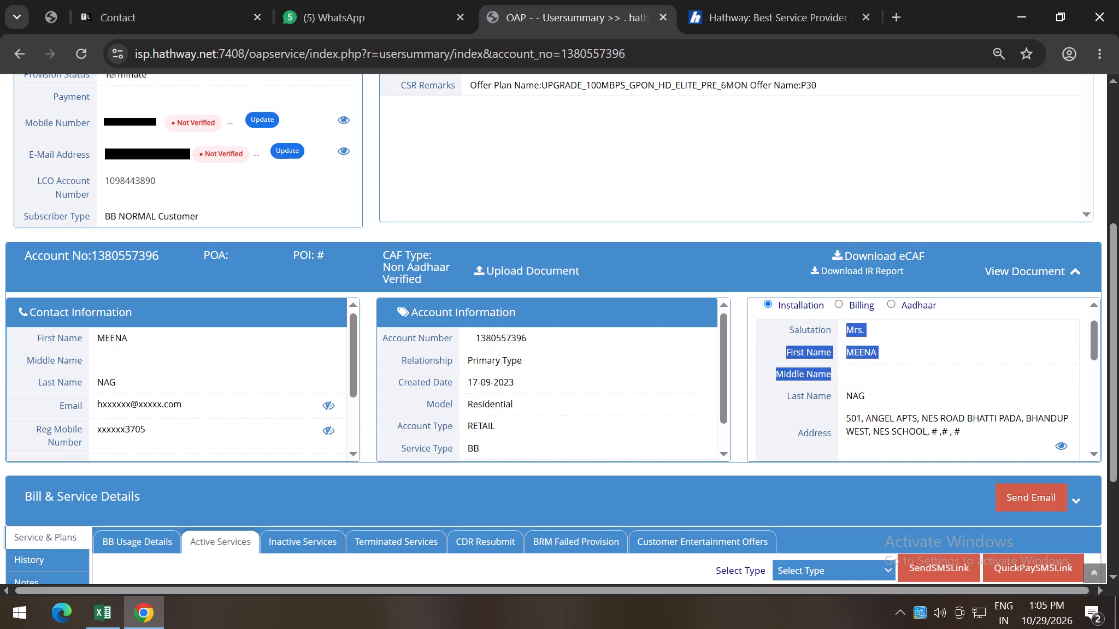
drag(903, 377, 906, 394)
click(848, 346)
click(877, 349)
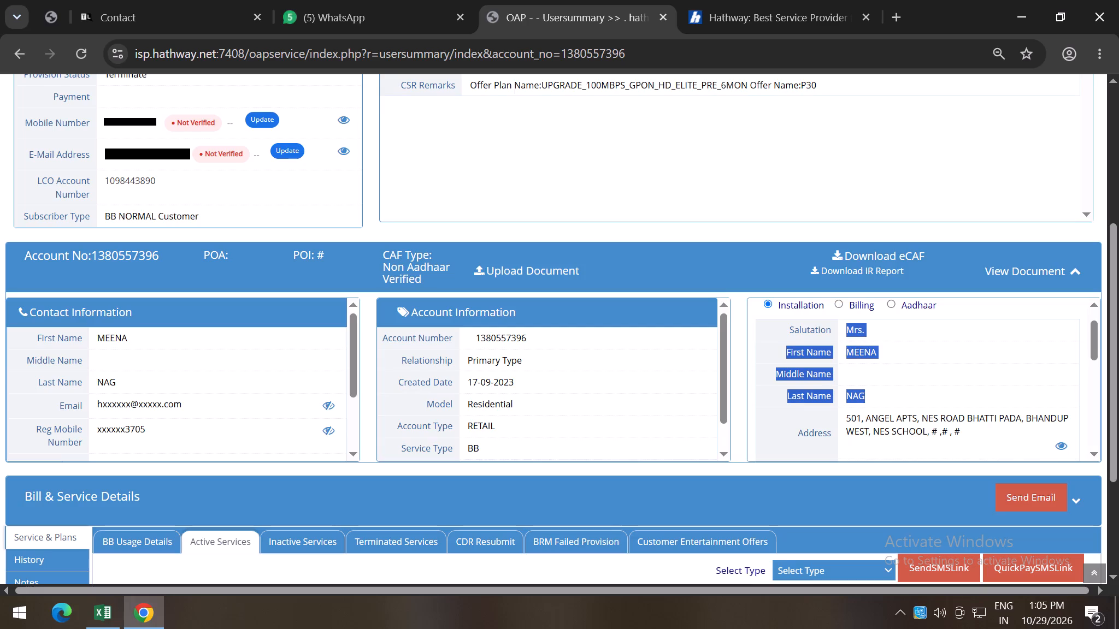
drag(1094, 339, 1094, 329)
click(880, 370)
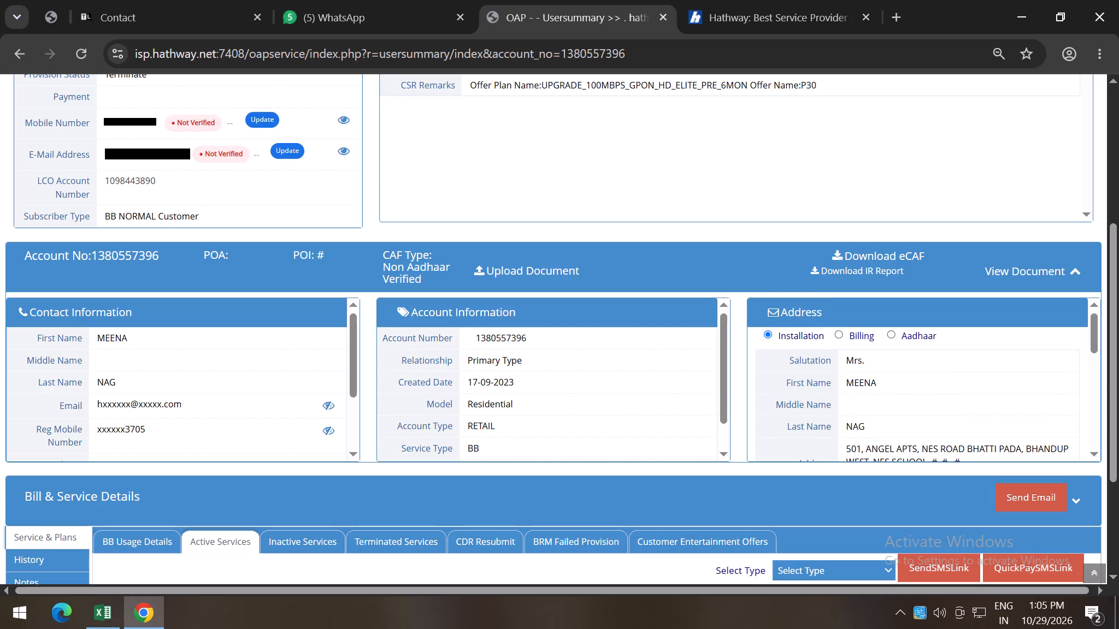
click(850, 358)
drag(847, 381, 877, 382)
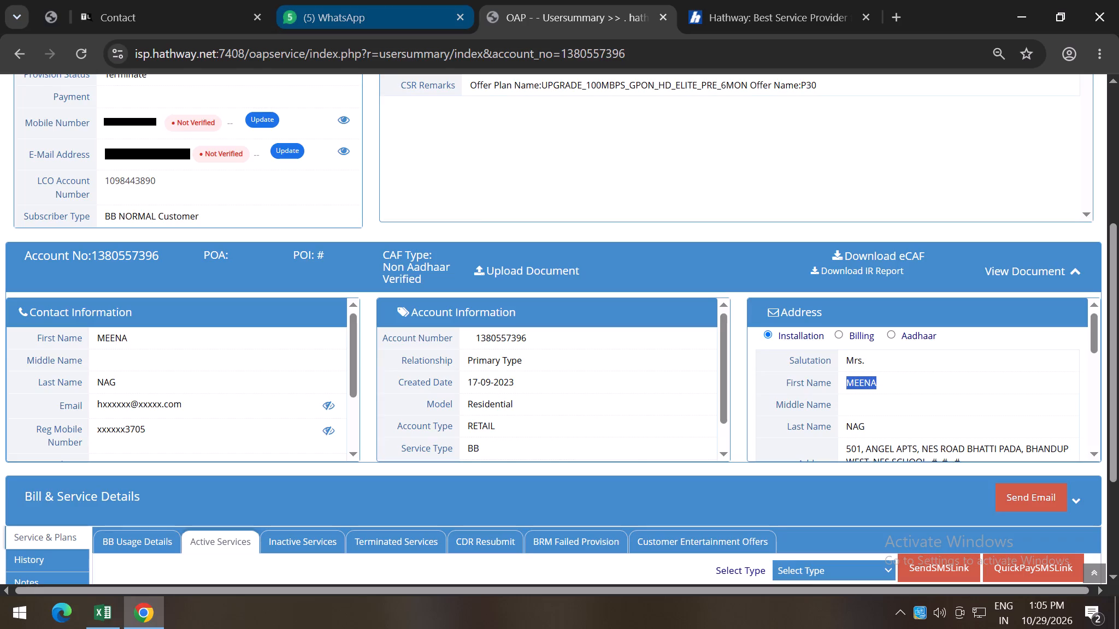
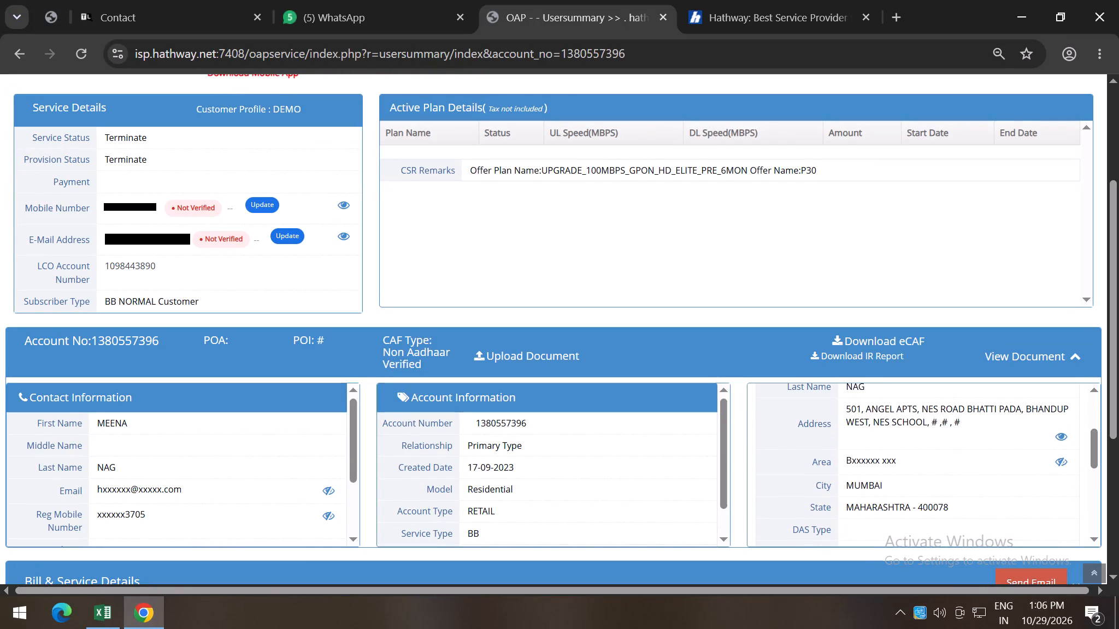
Reveal the area in the customer's address details in OAP and capture a rectangular screen snip of the name and address section.
click(1063, 458)
drag(1093, 432, 1093, 418)
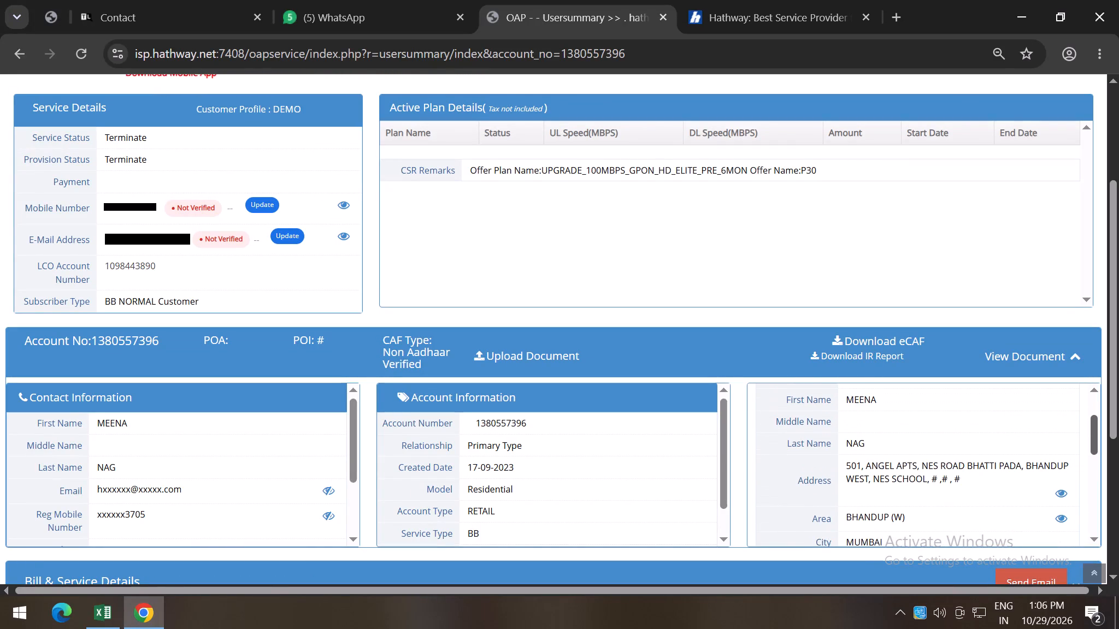
key(shift+super+s)
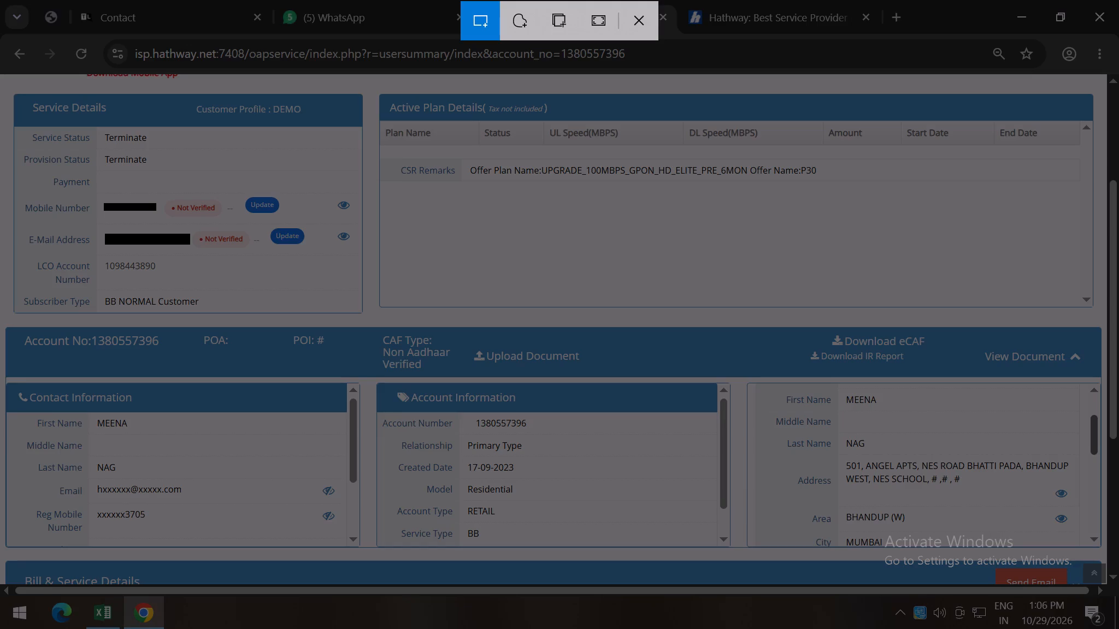
drag(745, 379, 1103, 556)
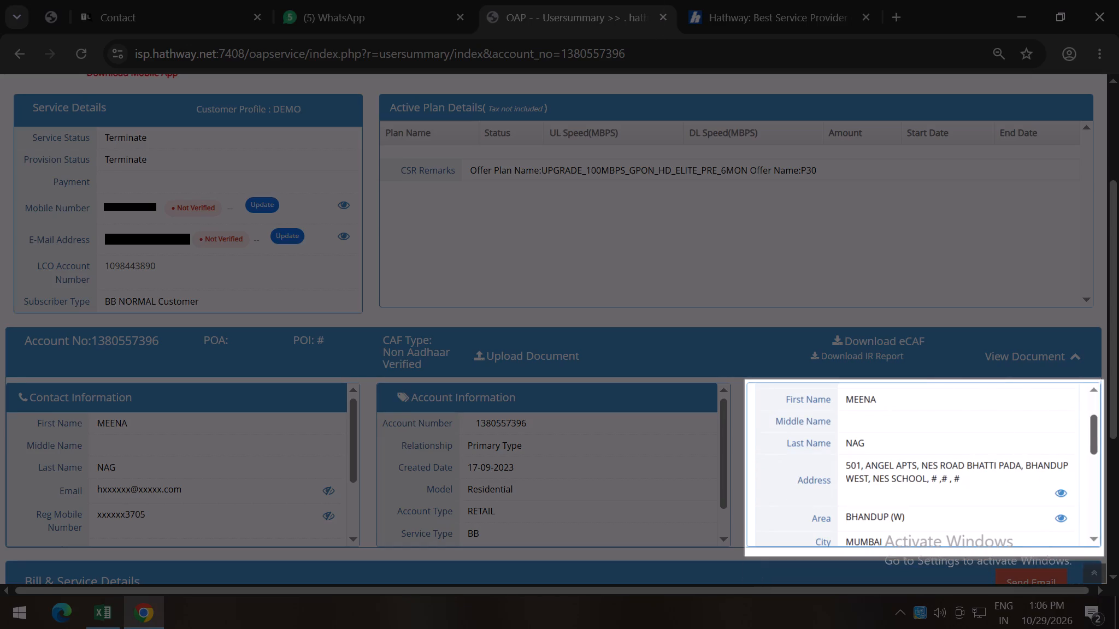
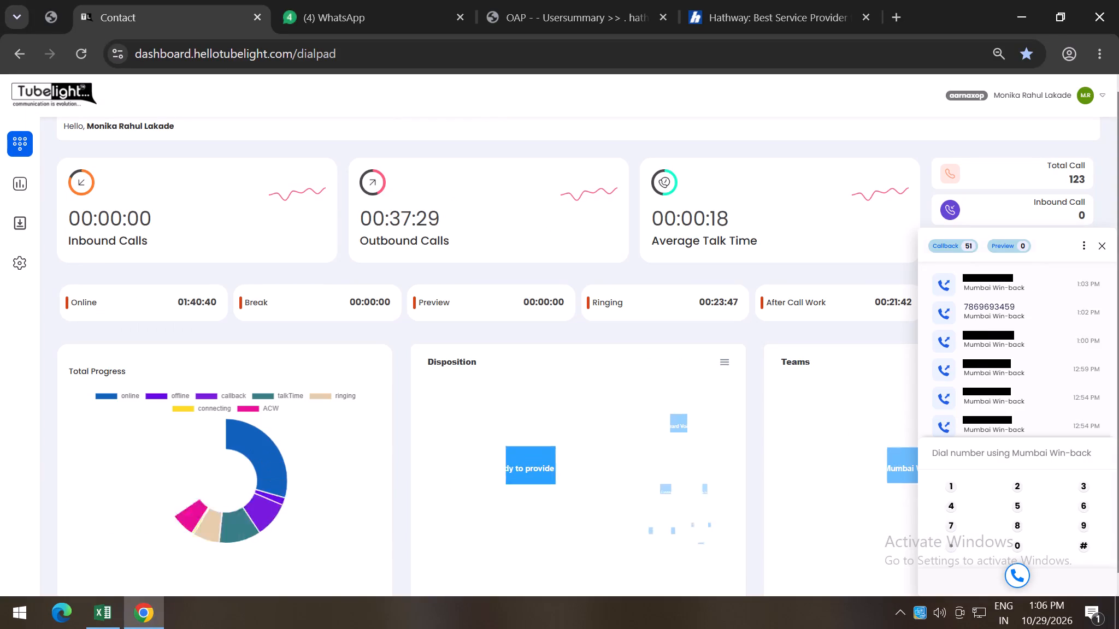
Enter the copied customer phone number in the dialer's Mumbai Win-back dial field.
click(1011, 453)
key(ctrl+v)
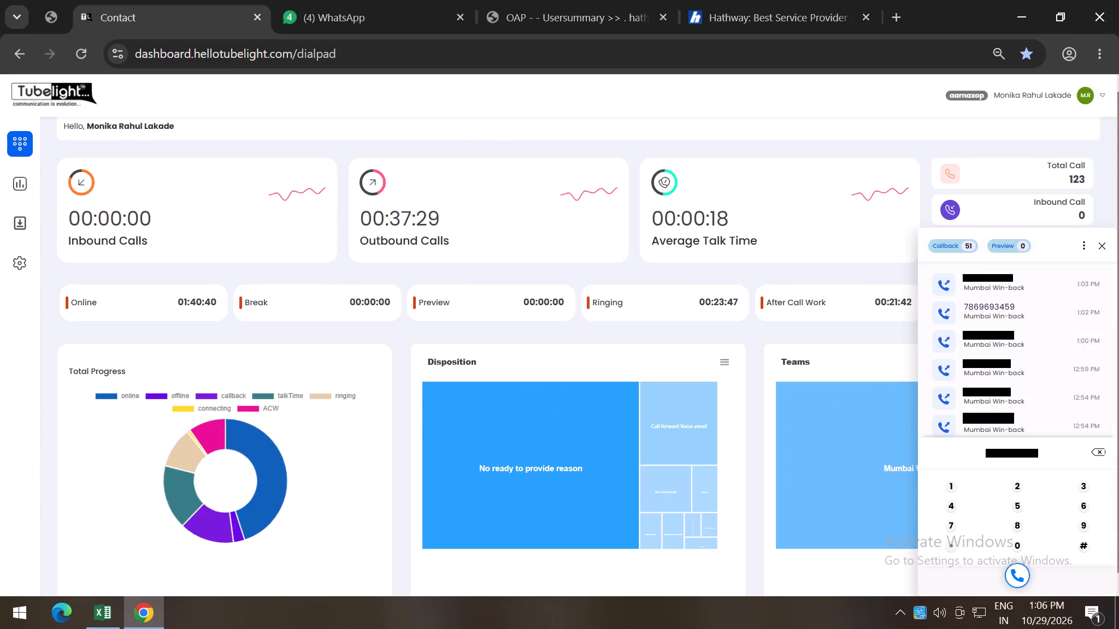
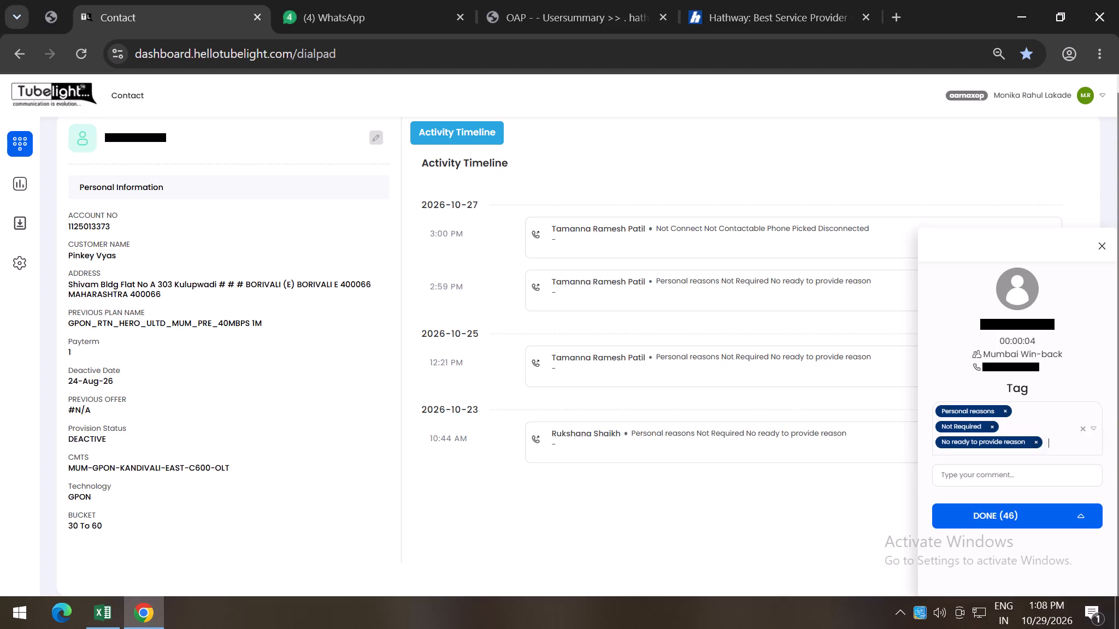
Submit the Mumbai Win-back call's disposition in the dialer with the tags already selected.
click(1002, 507)
Switch to OAP, paste the copied number into the account search field and delete one character from it.
click(587, 0)
scroll(883, 140, up, 1)
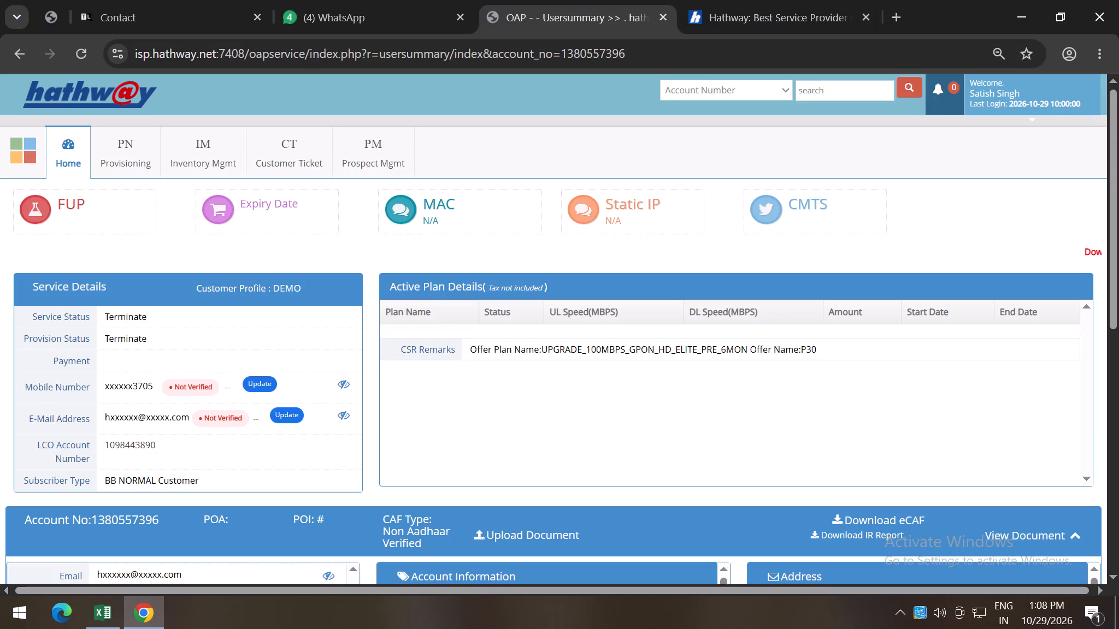
click(811, 91)
key(ctrl+v)
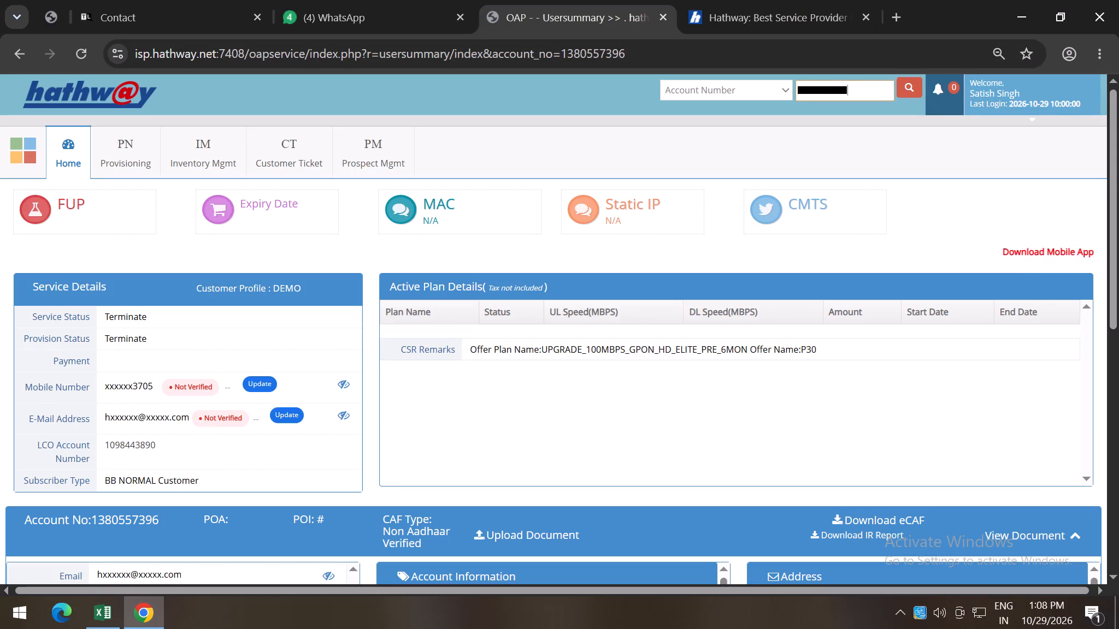
click(824, 99)
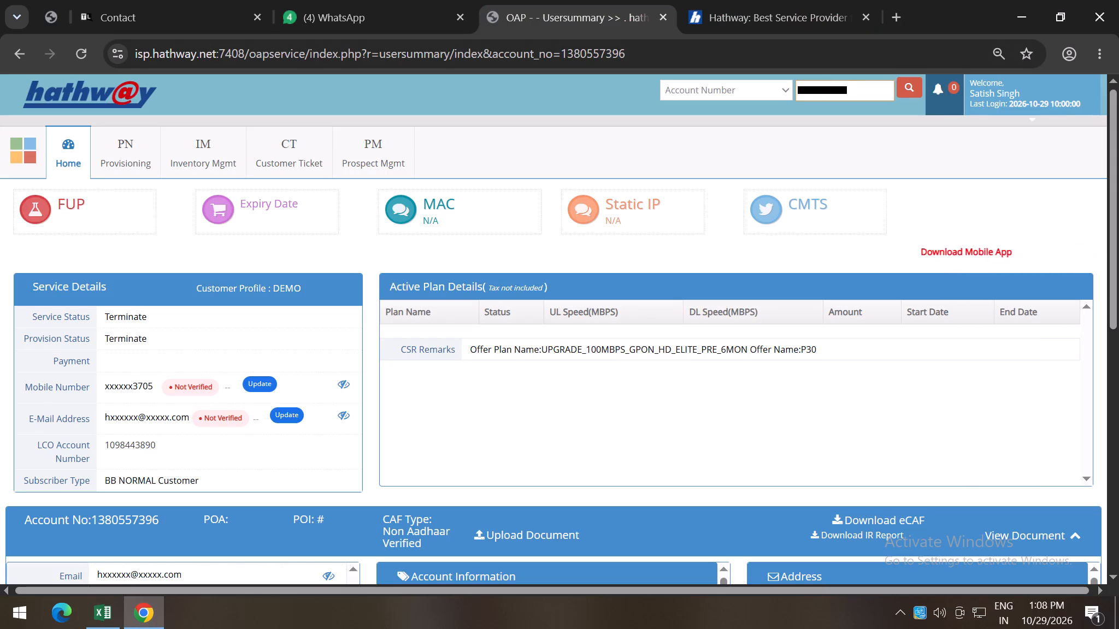
key(BackSpace)
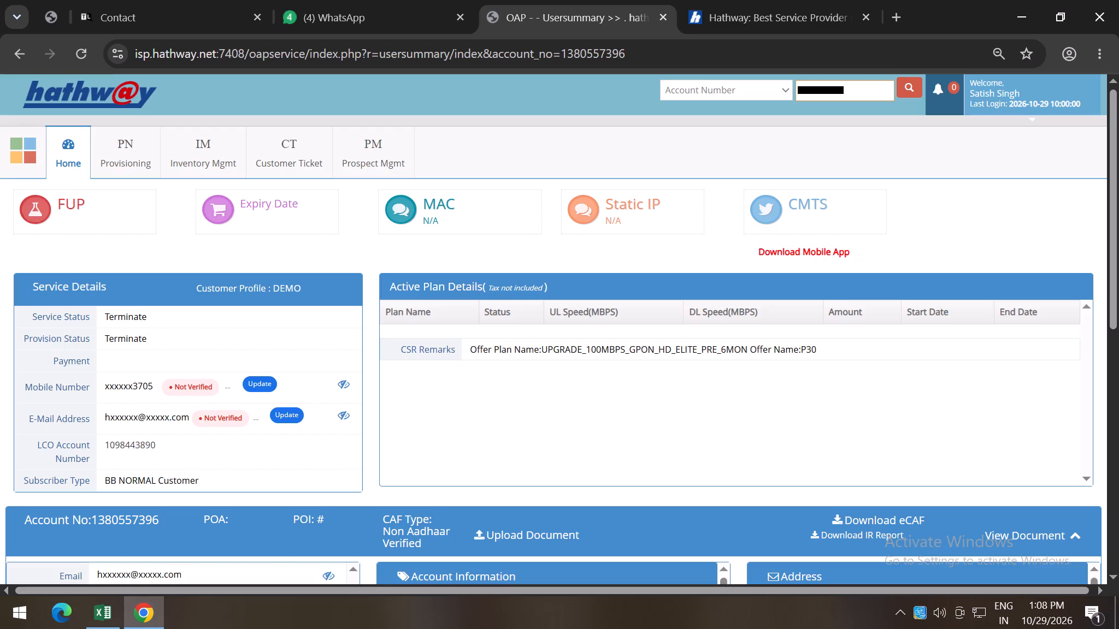
Look over the open OAP account summary and reveal the masked mobile number in Service Details.
scroll(457, 458, down, 2)
scroll(800, 446, down, 1)
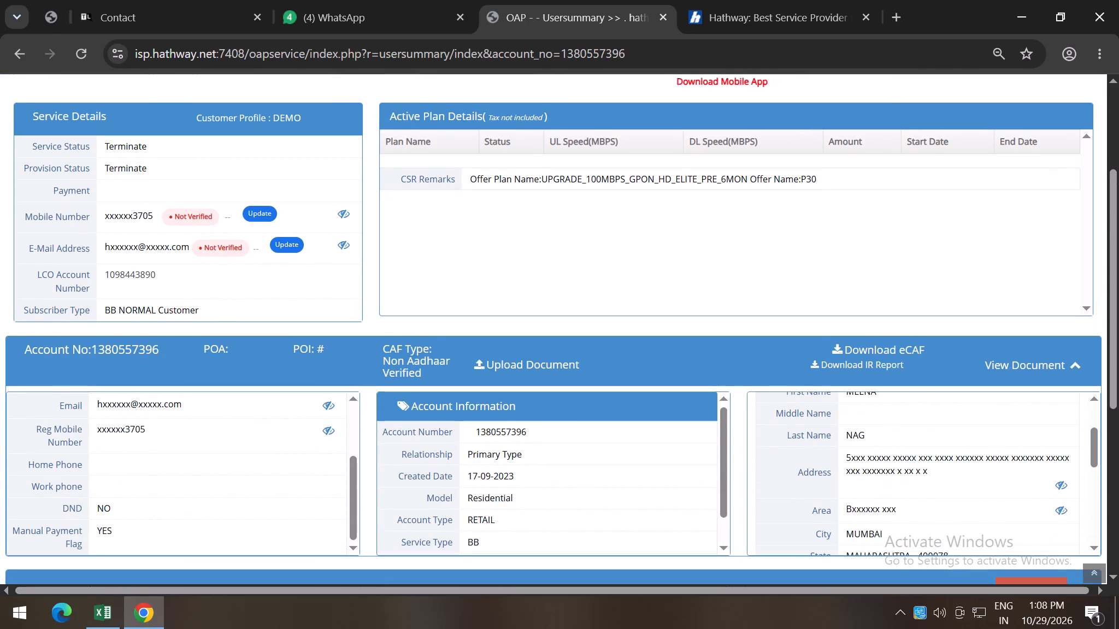
scroll(831, 472, up, 2)
scroll(396, 464, up, 4)
click(349, 387)
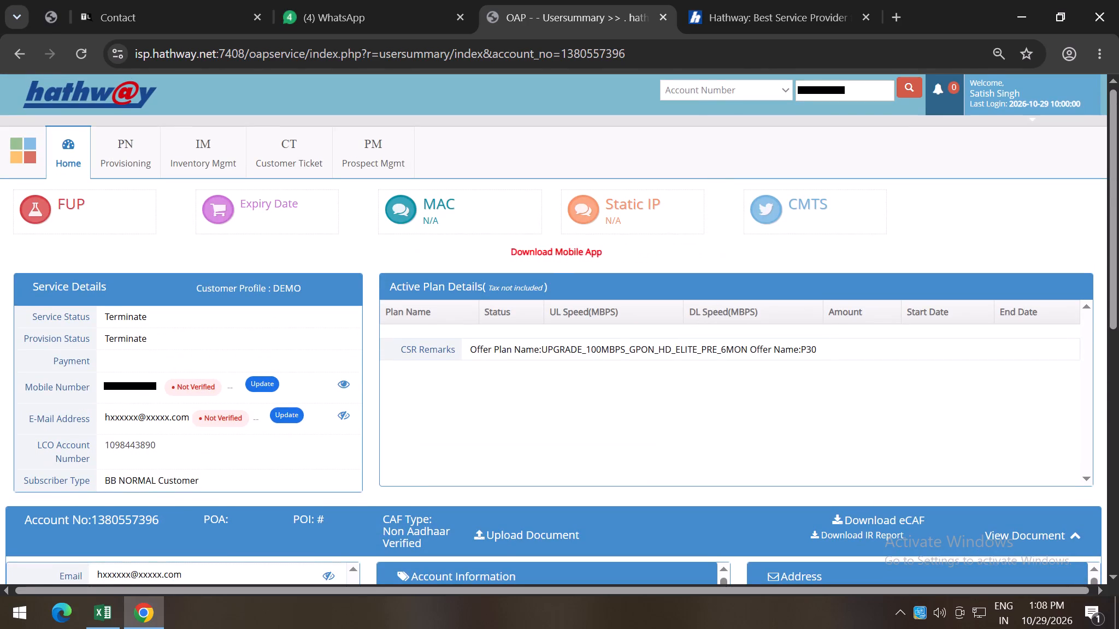
Select the number entered in the OAP account search field.
drag(798, 91, 880, 94)
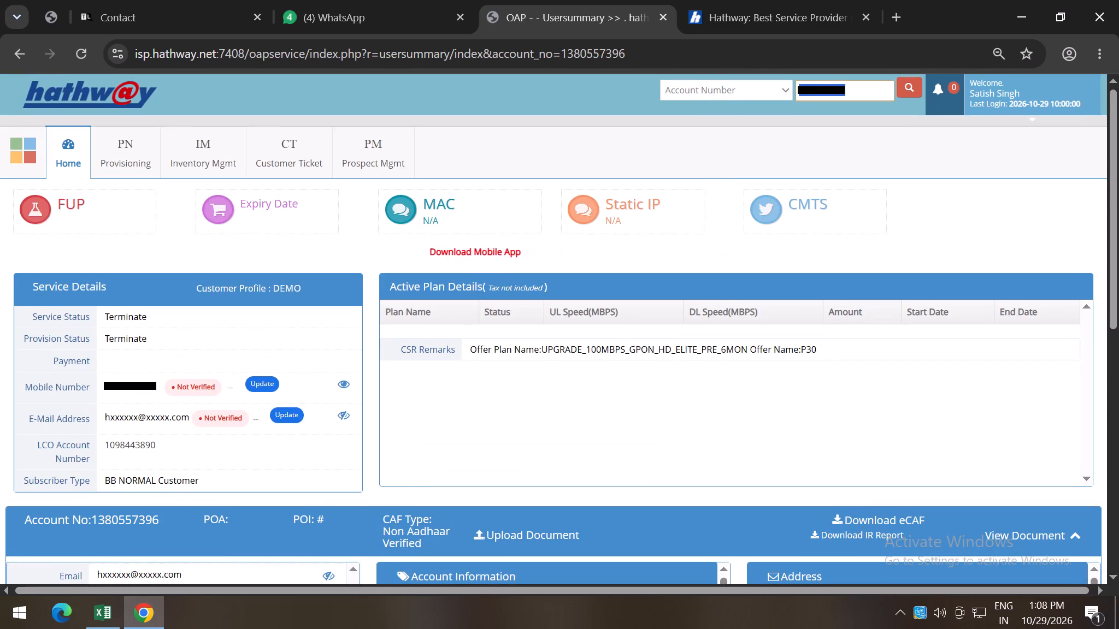
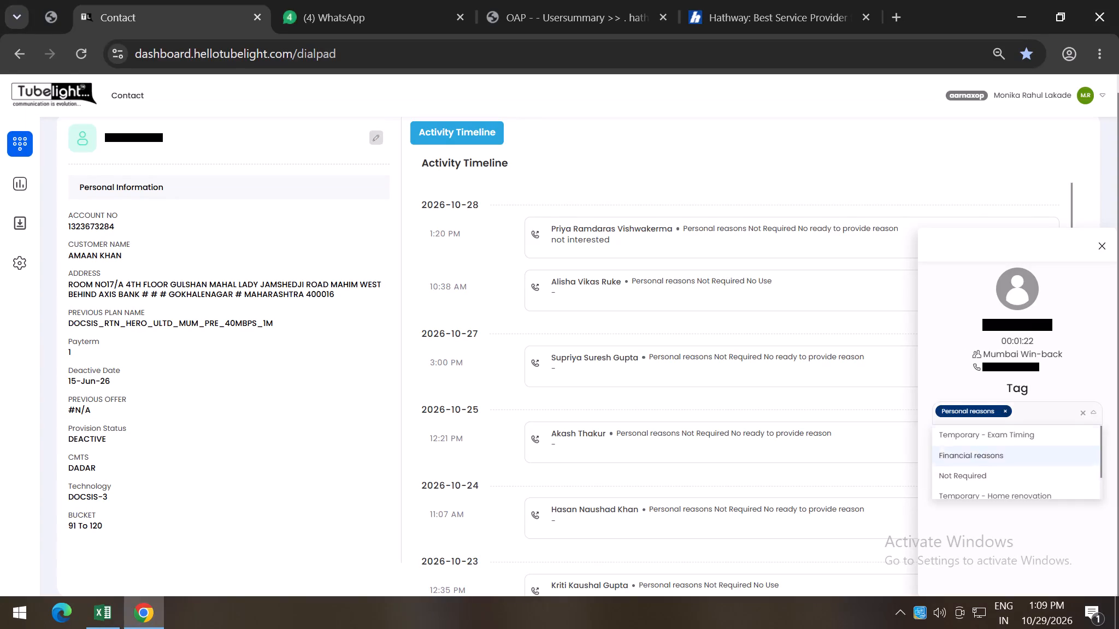
Add the tags "Not Required" and "No ready to provide reason" to the Mumbai Win-back call alongside "Personal reasons".
click(1024, 431)
click(1032, 430)
click(1031, 417)
click(980, 472)
drag(1028, 426, 1021, 444)
click(1002, 473)
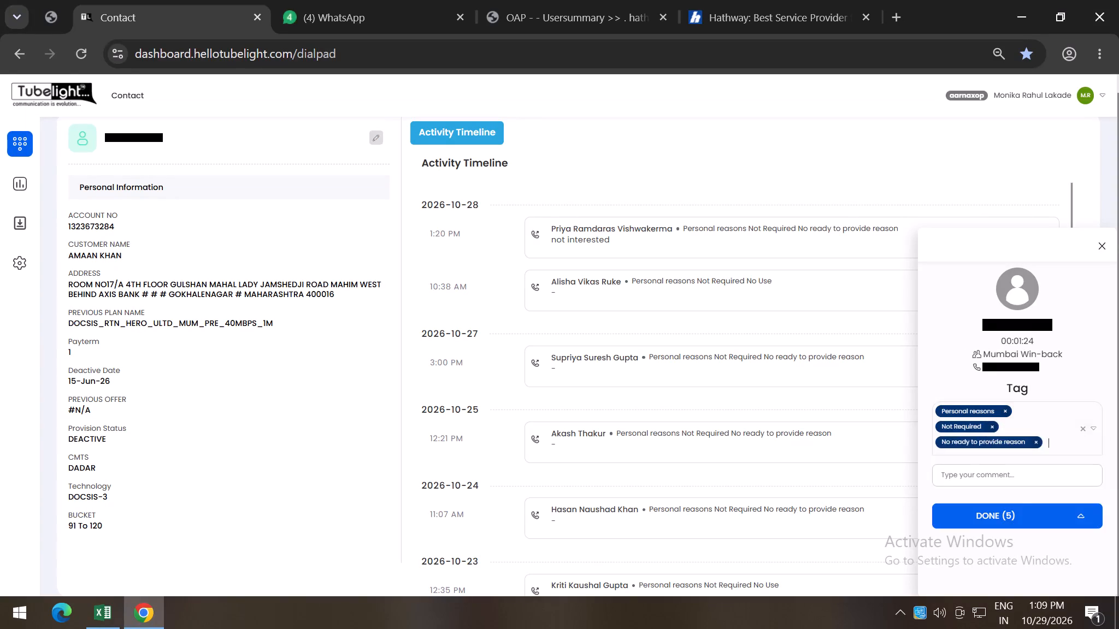
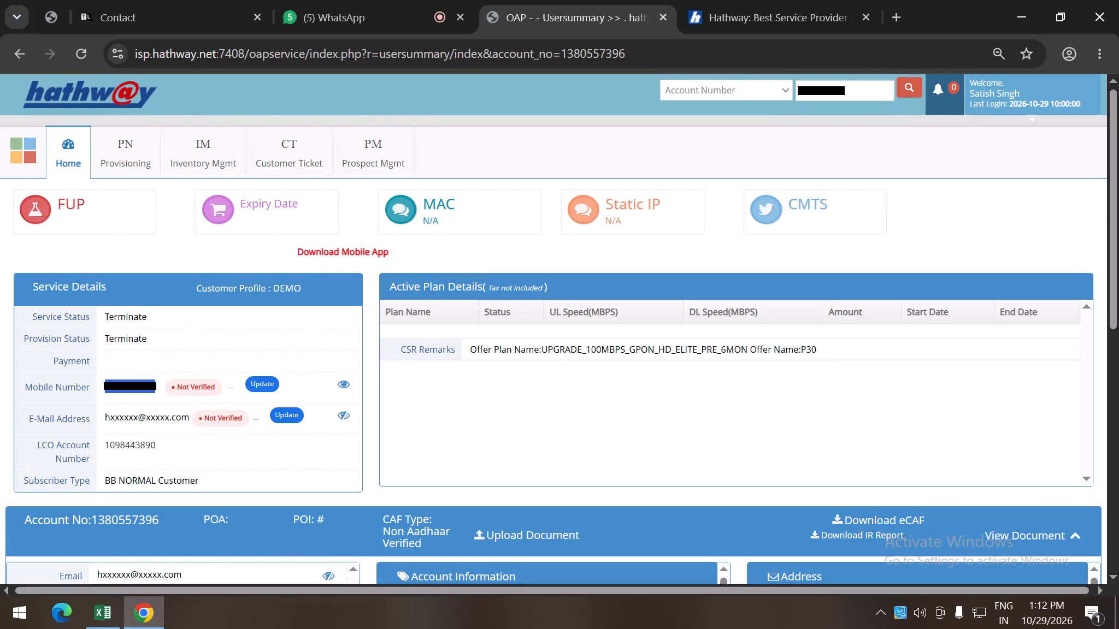
Reveal the masked e-mail address in the account's Service Details.
click(346, 411)
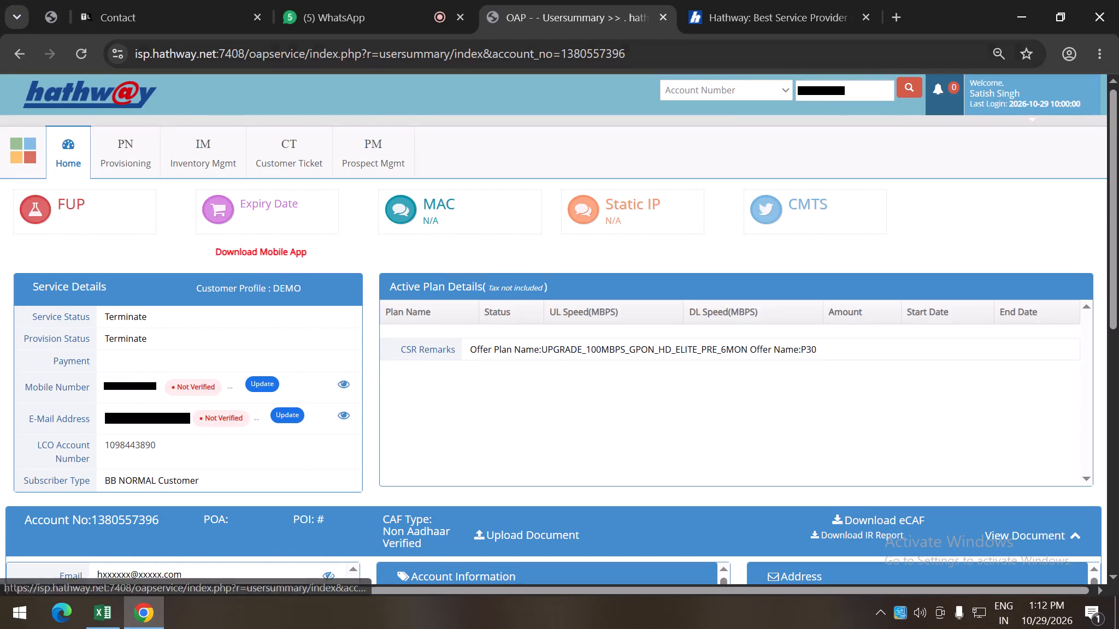